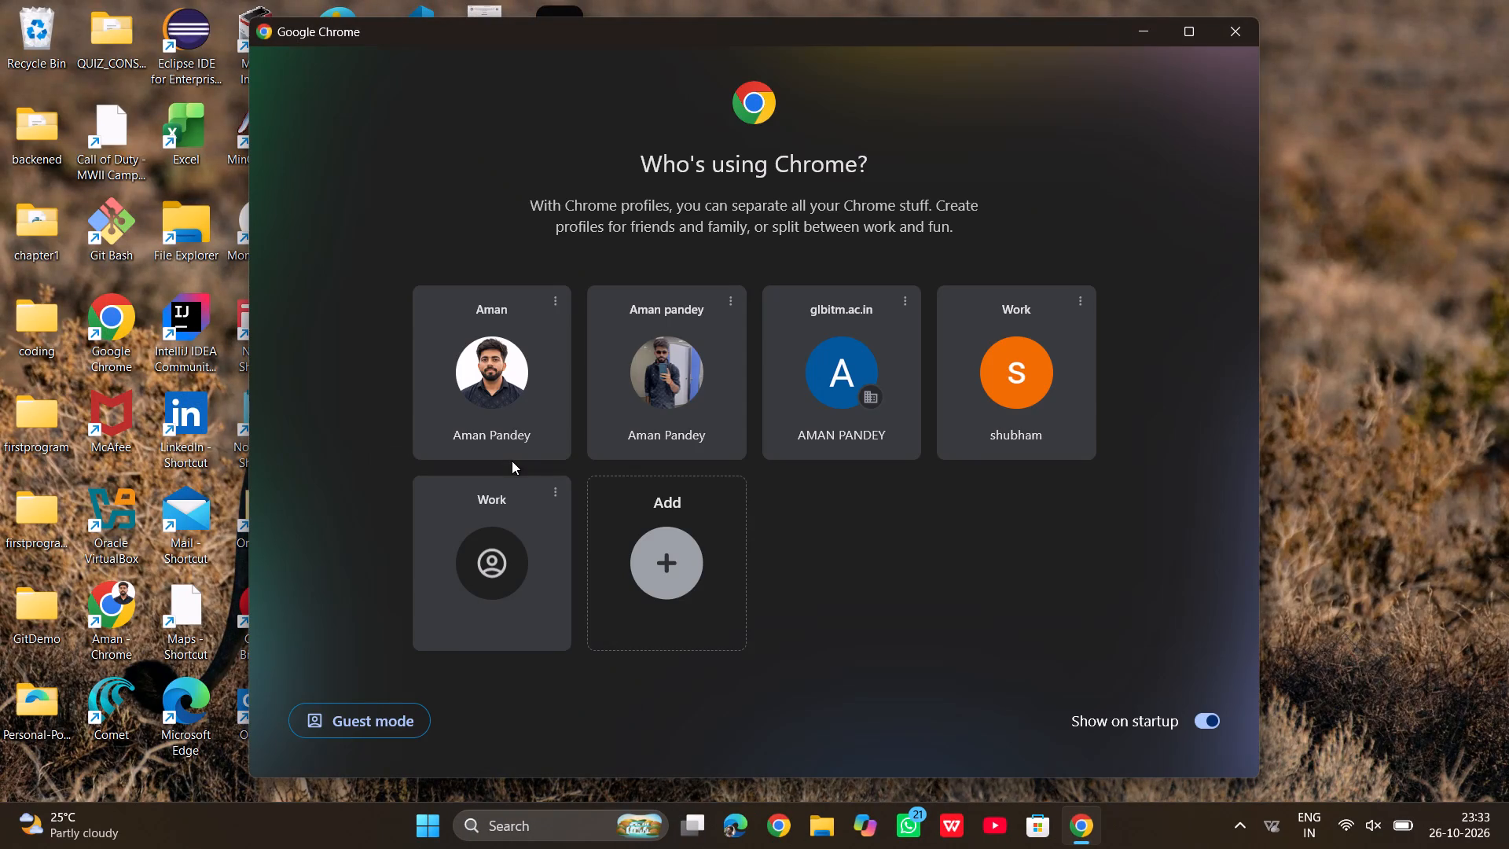
Open the browser with the first profile, labelled Aman.
click(494, 348)
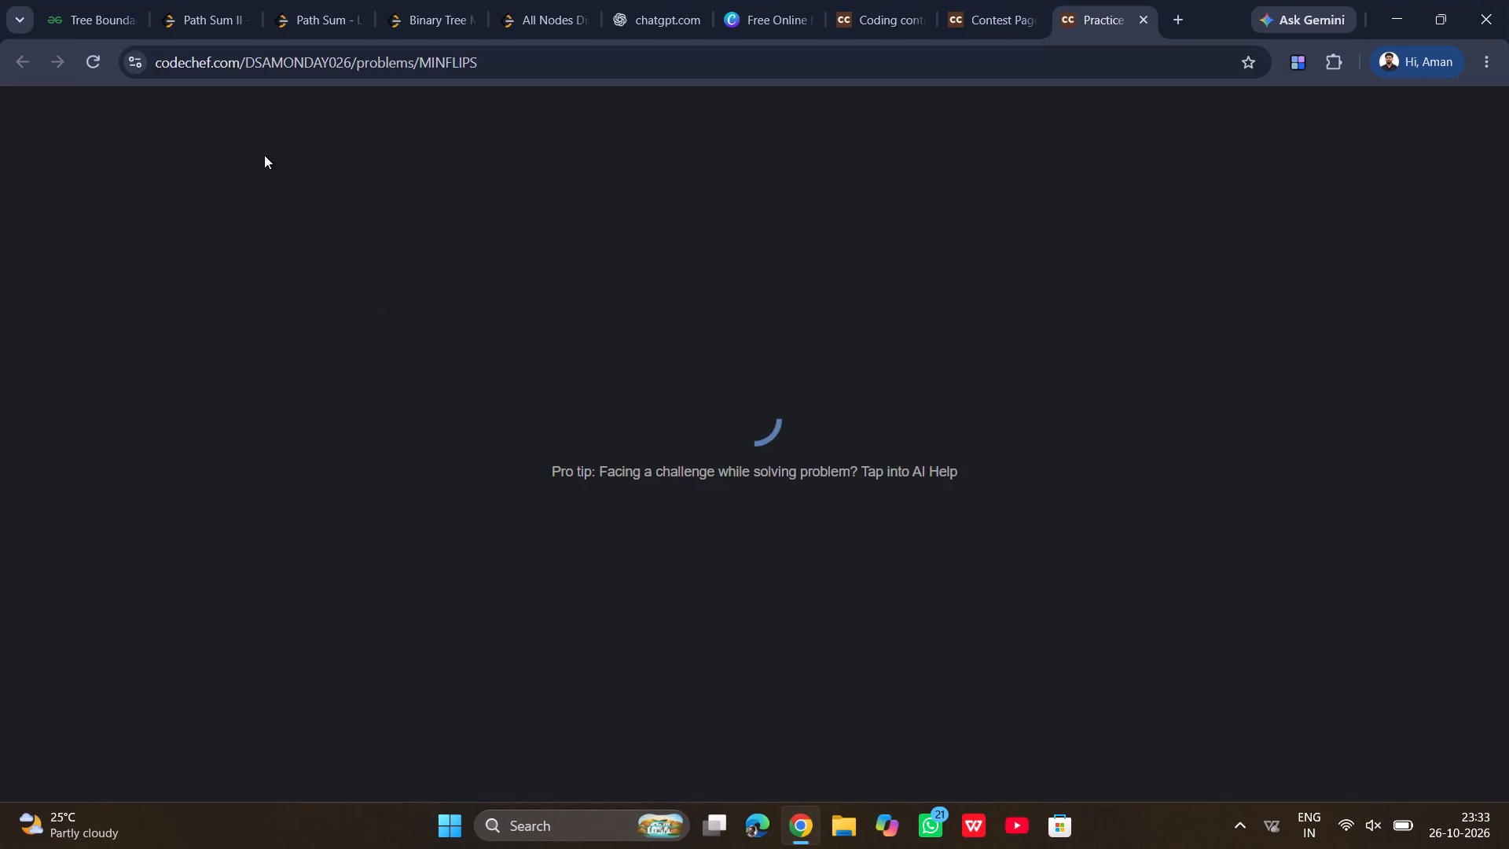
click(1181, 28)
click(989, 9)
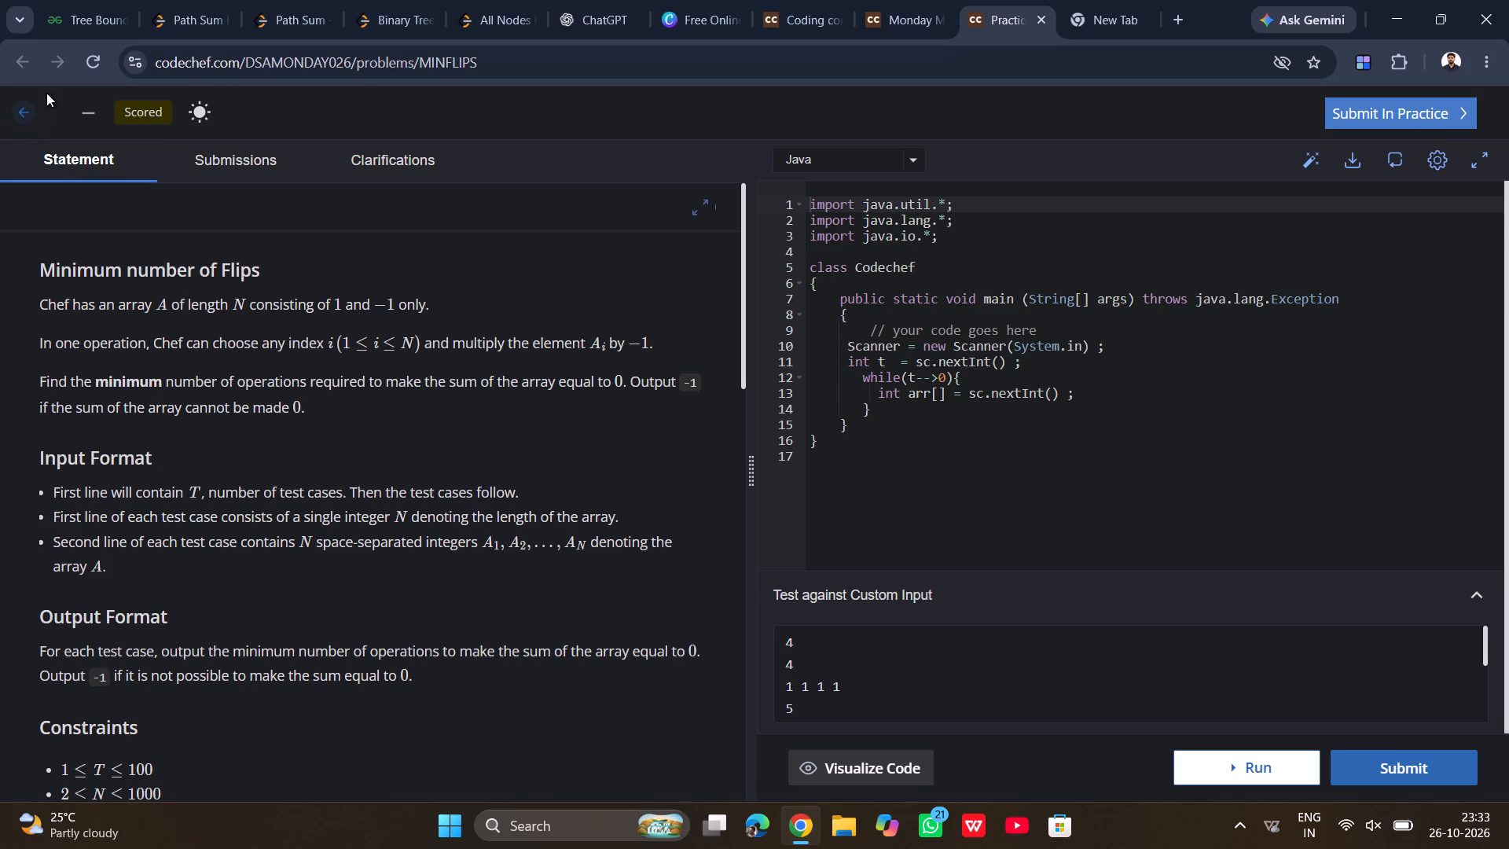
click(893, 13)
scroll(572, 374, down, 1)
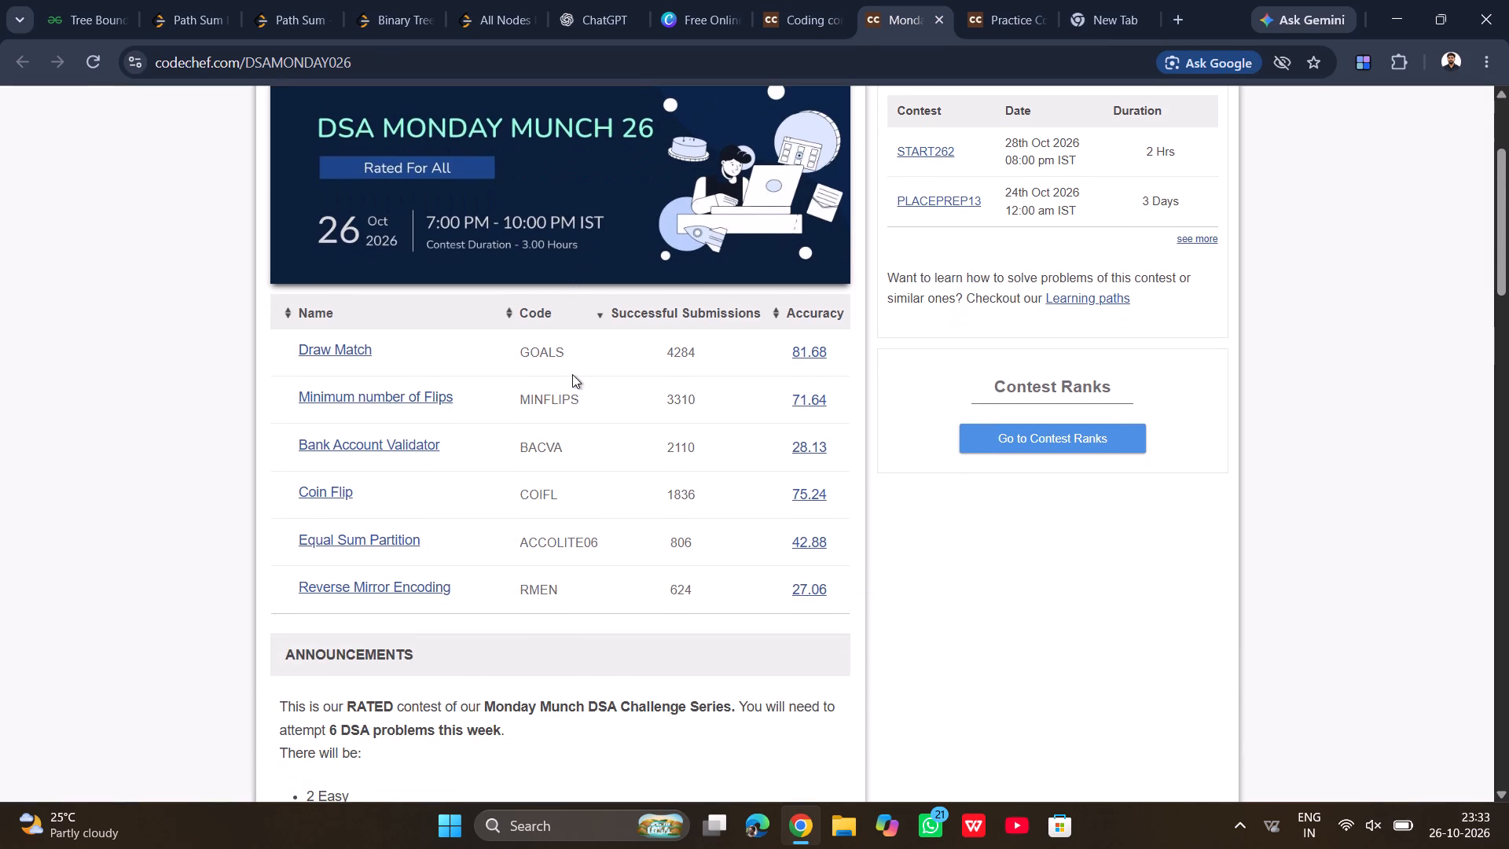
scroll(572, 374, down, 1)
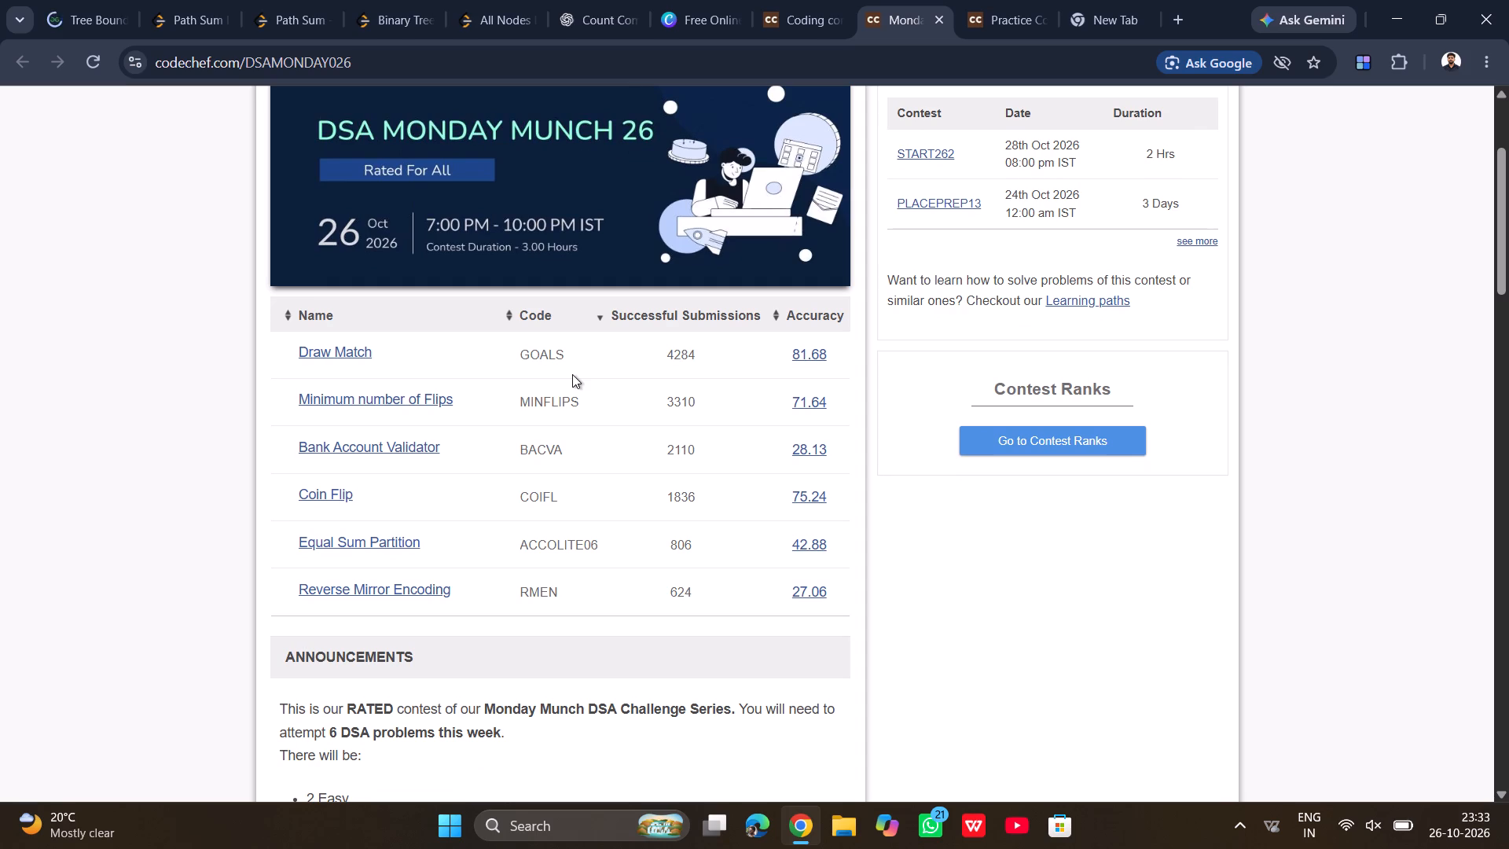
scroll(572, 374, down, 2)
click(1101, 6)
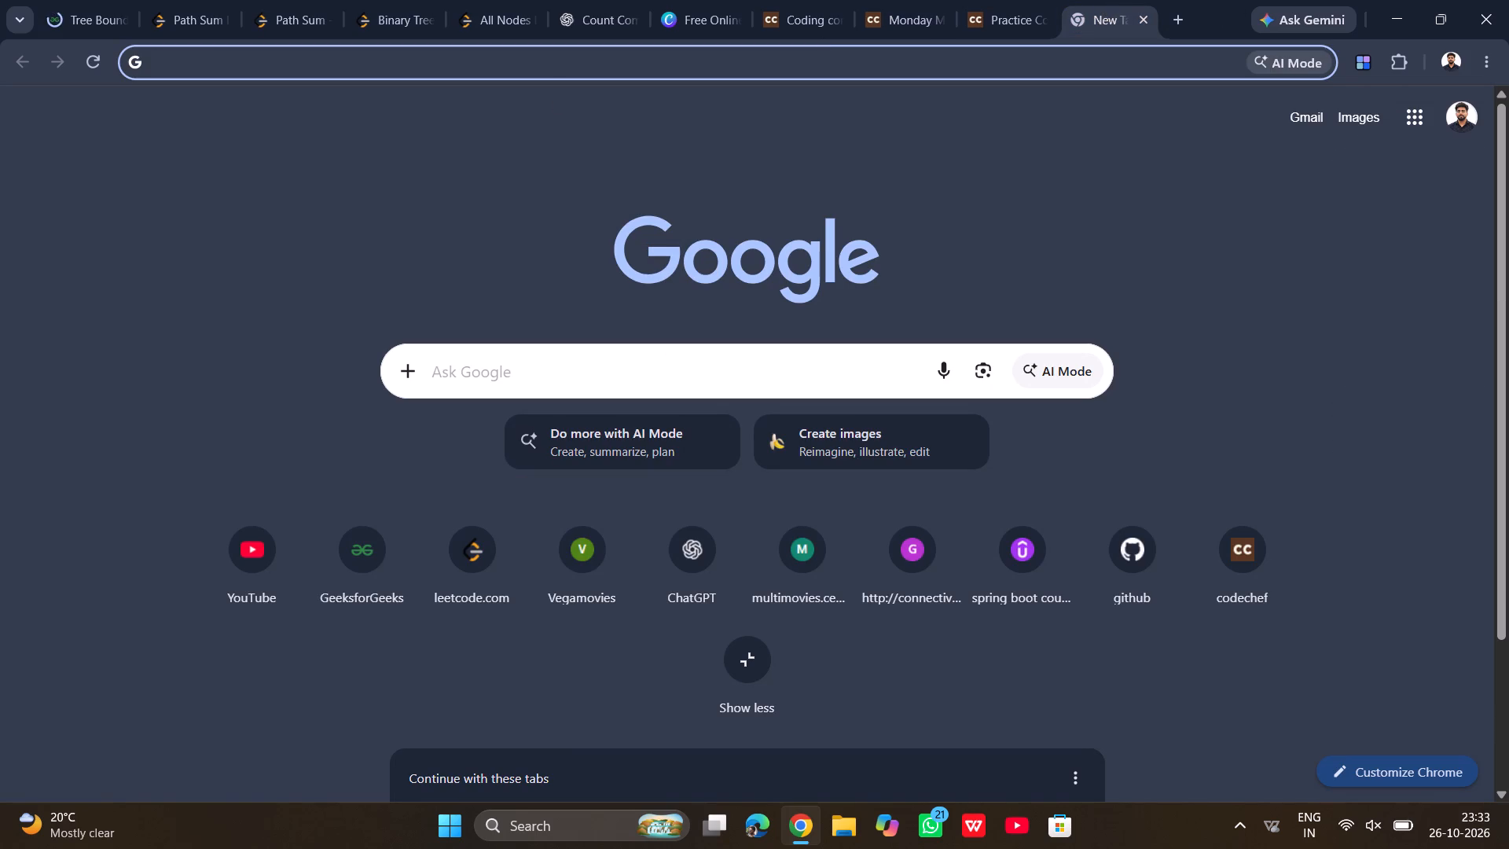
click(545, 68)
Upload the Dbms_Lab_Manual_updated PDF from Downloads to Canva's PDF editor and skip the import feedback.
click(706, 17)
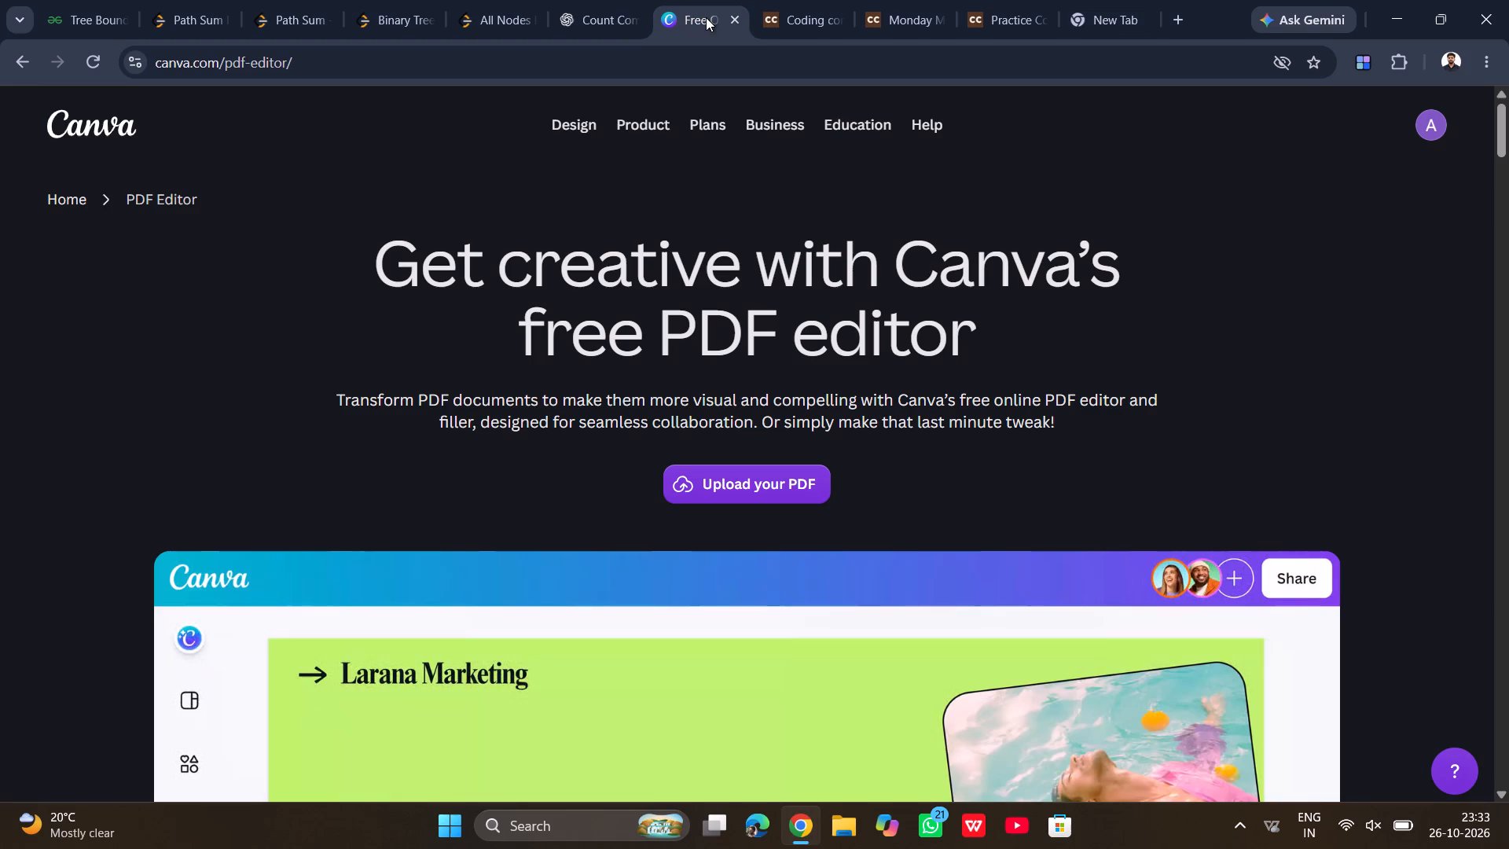
click(710, 484)
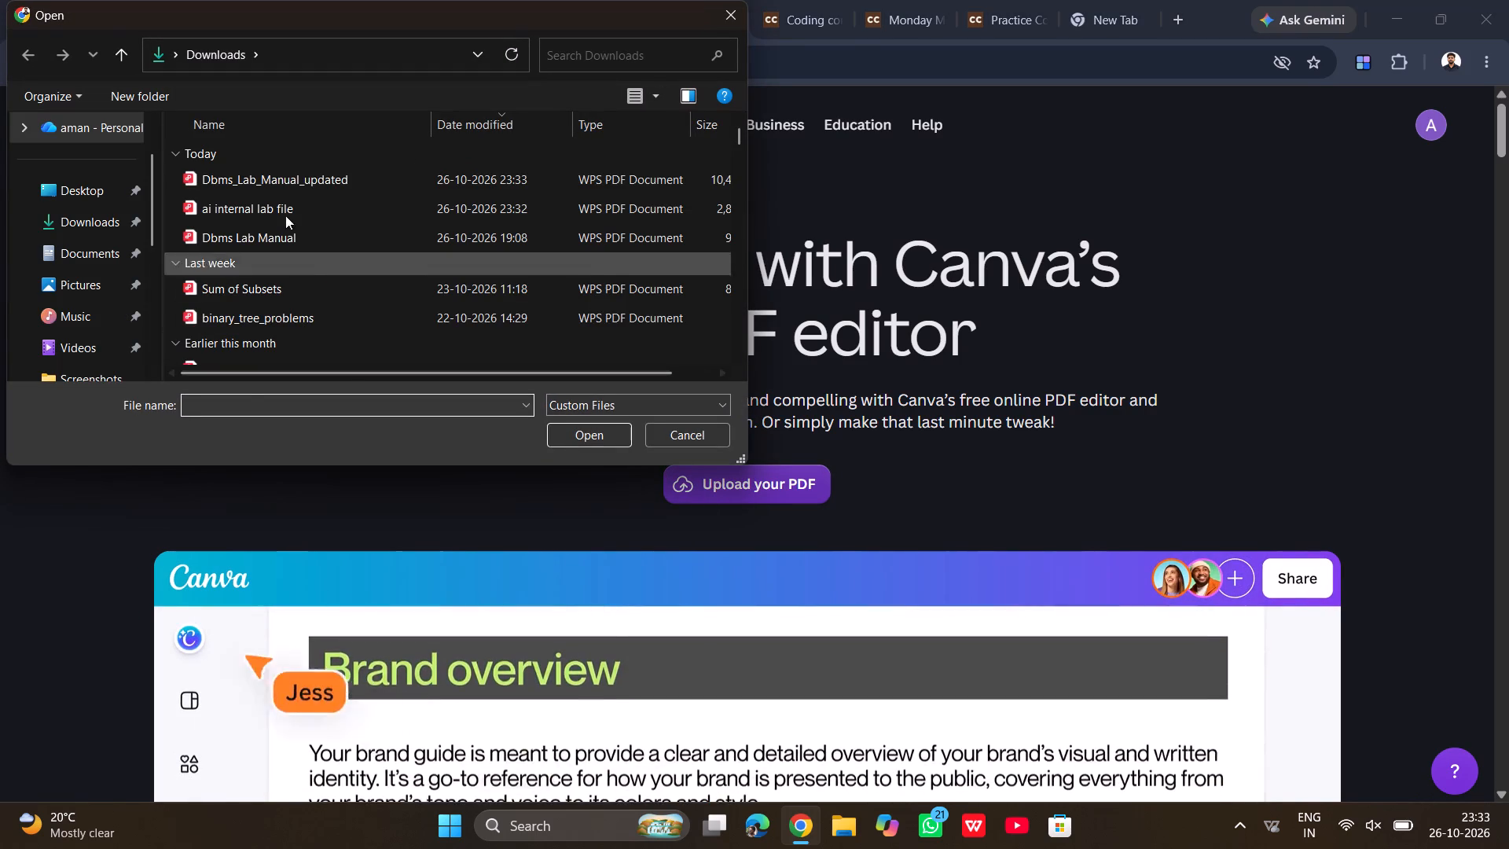
click(285, 186)
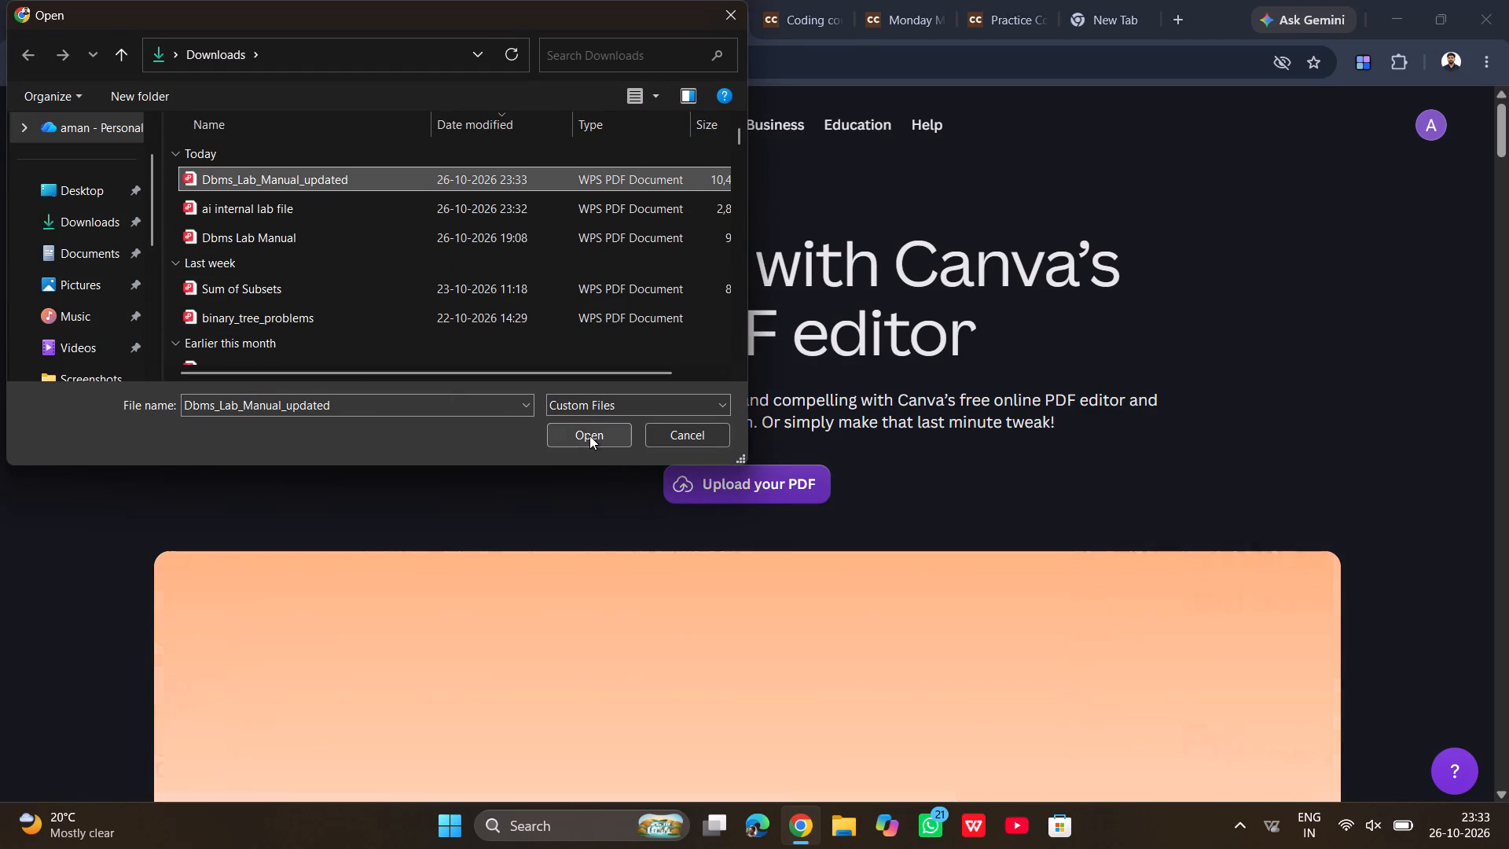
click(589, 436)
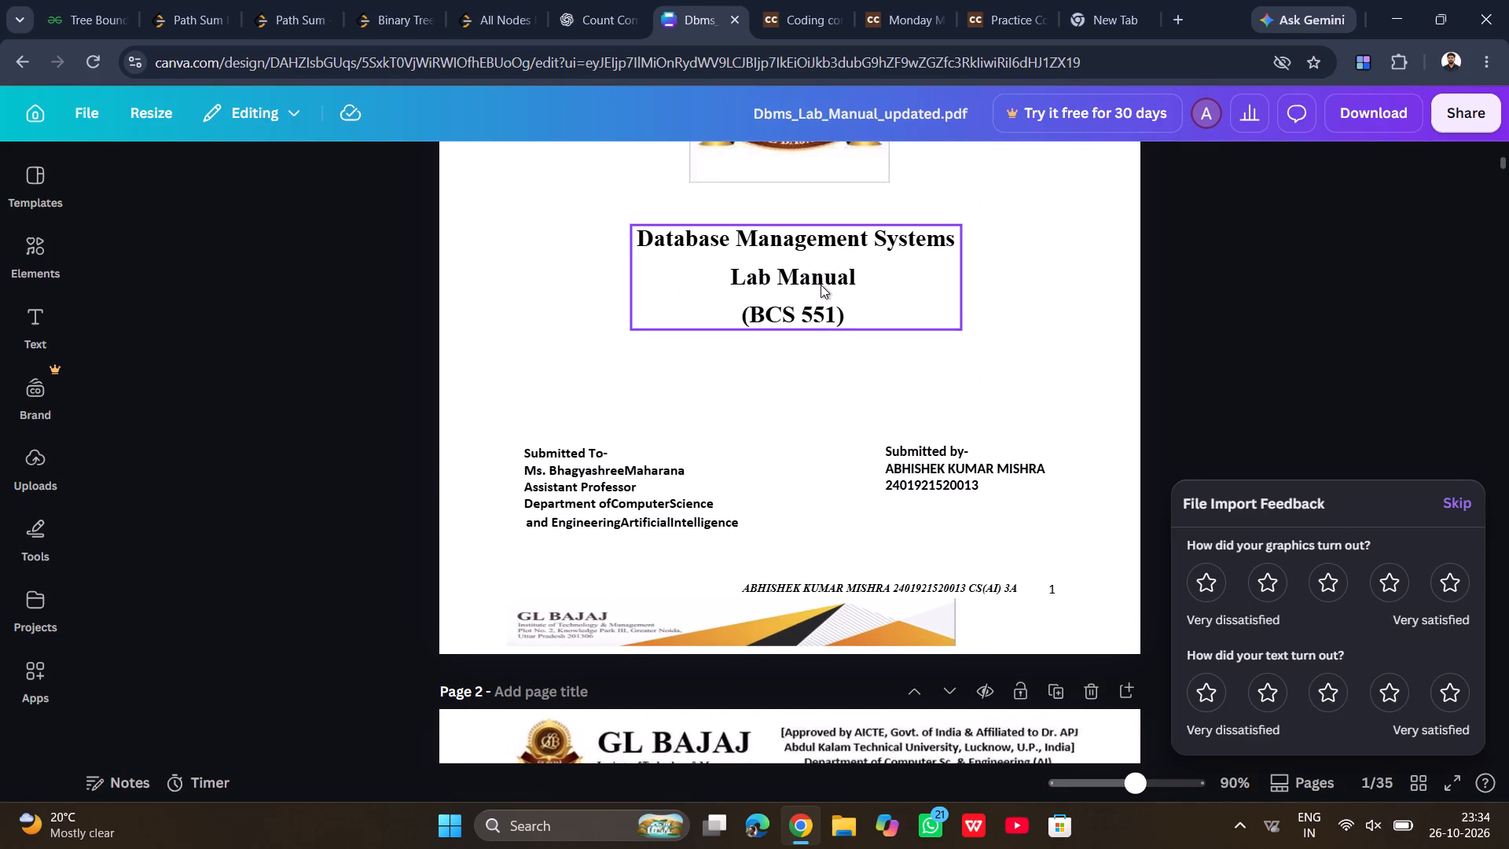
click(1455, 505)
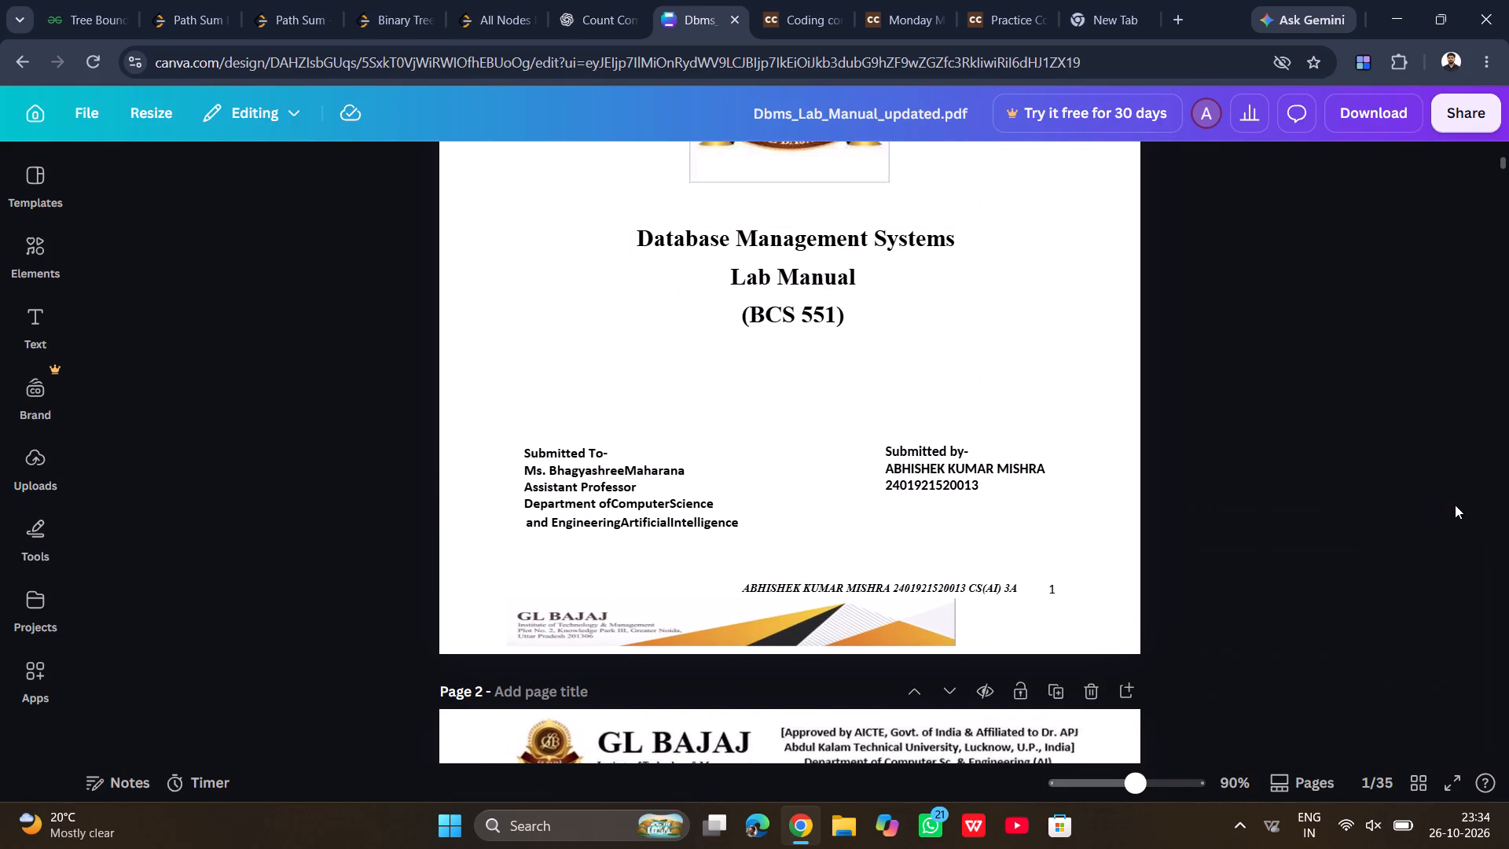
Replace the student name under "Submitted by-" on the cover page with the browser profile owner's full name in title case.
scroll(989, 500, up, 1)
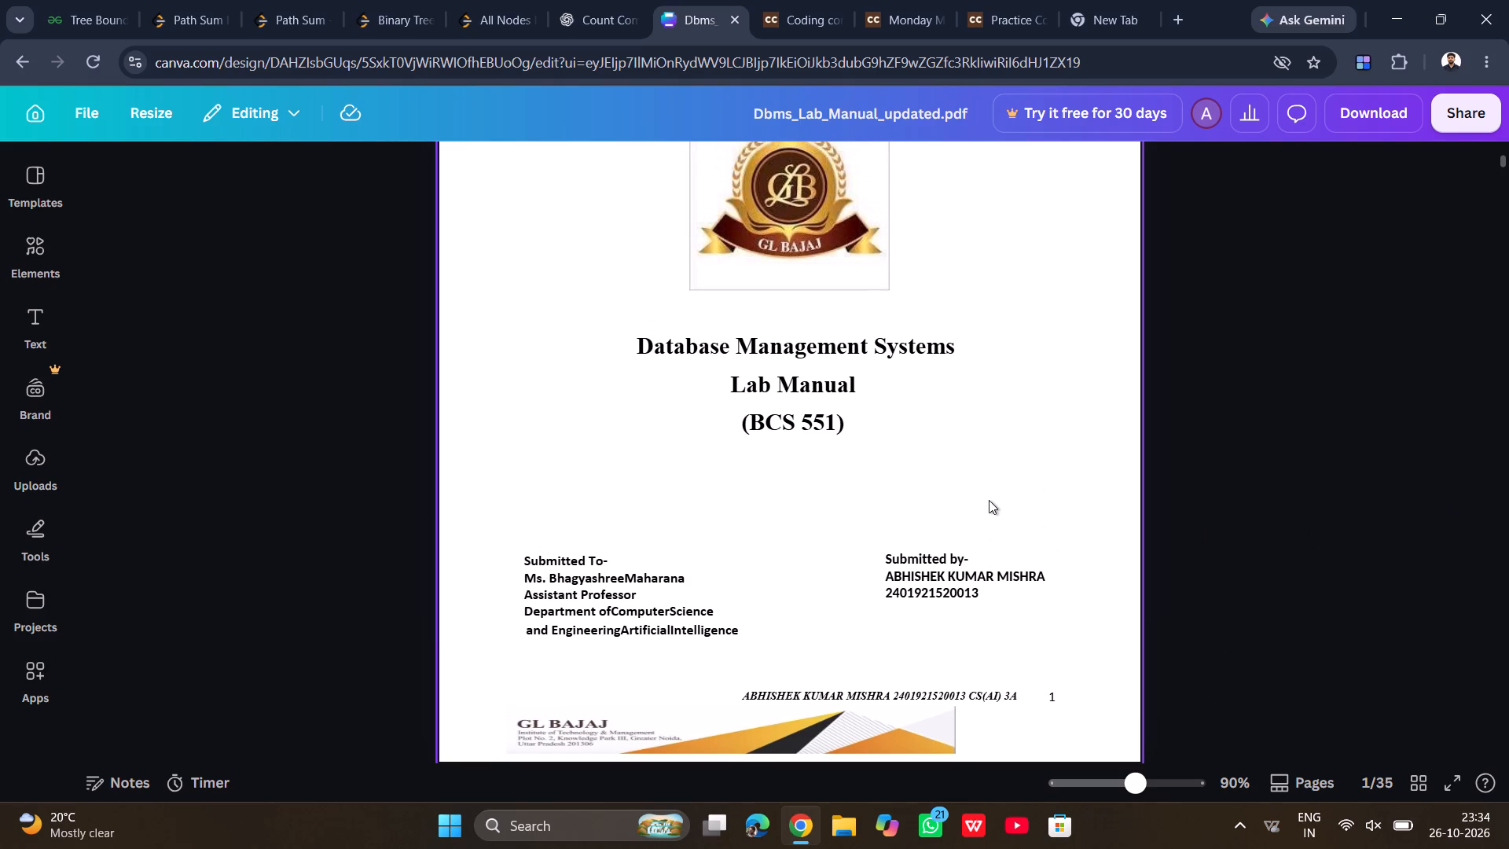
scroll(989, 500, up, 4)
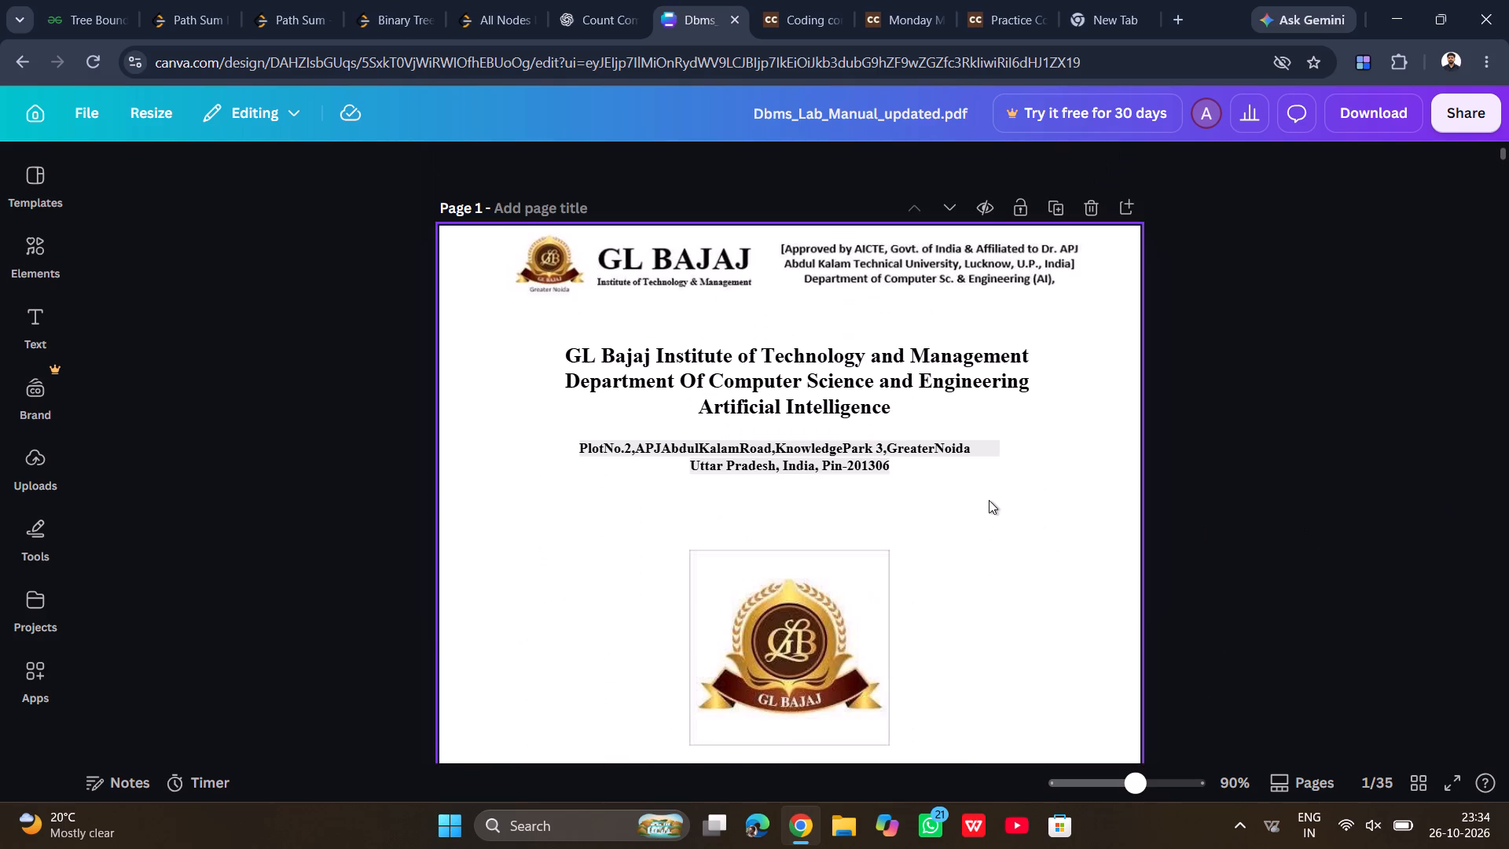
scroll(989, 500, up, 2)
scroll(989, 500, down, 2)
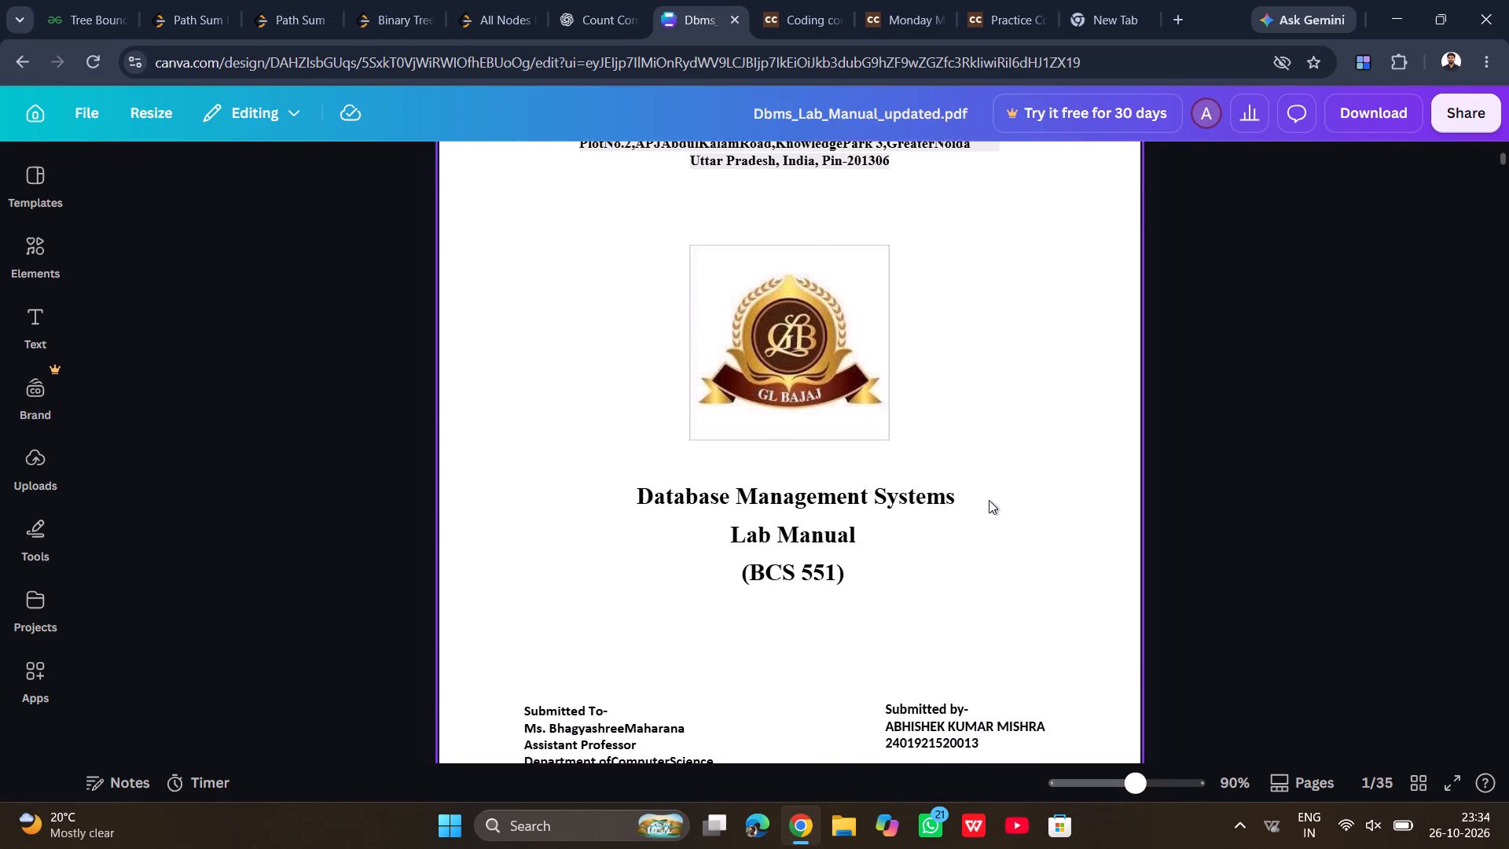
scroll(989, 500, down, 3)
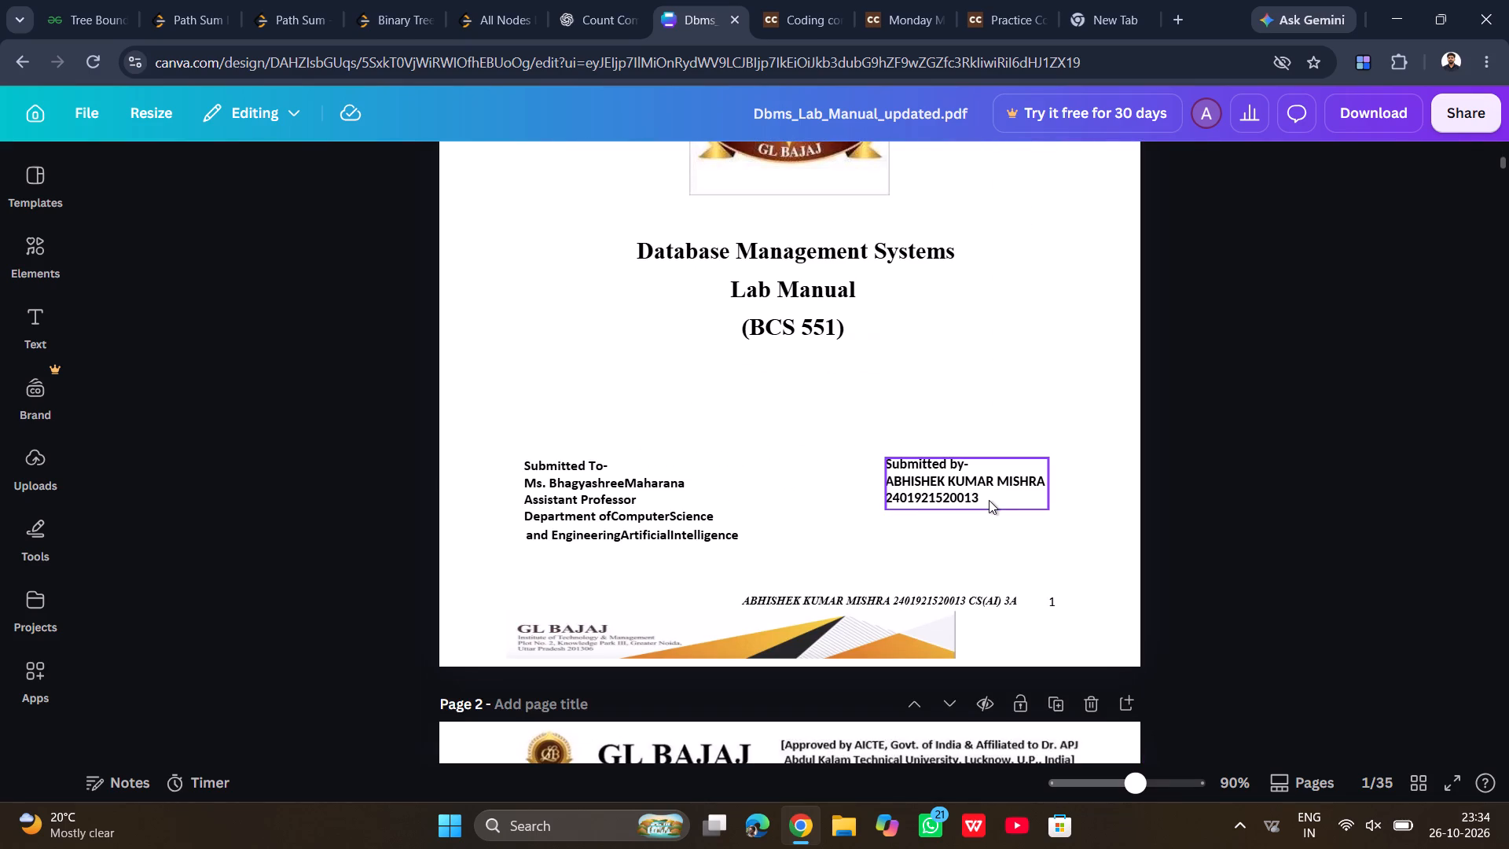
click(1045, 485)
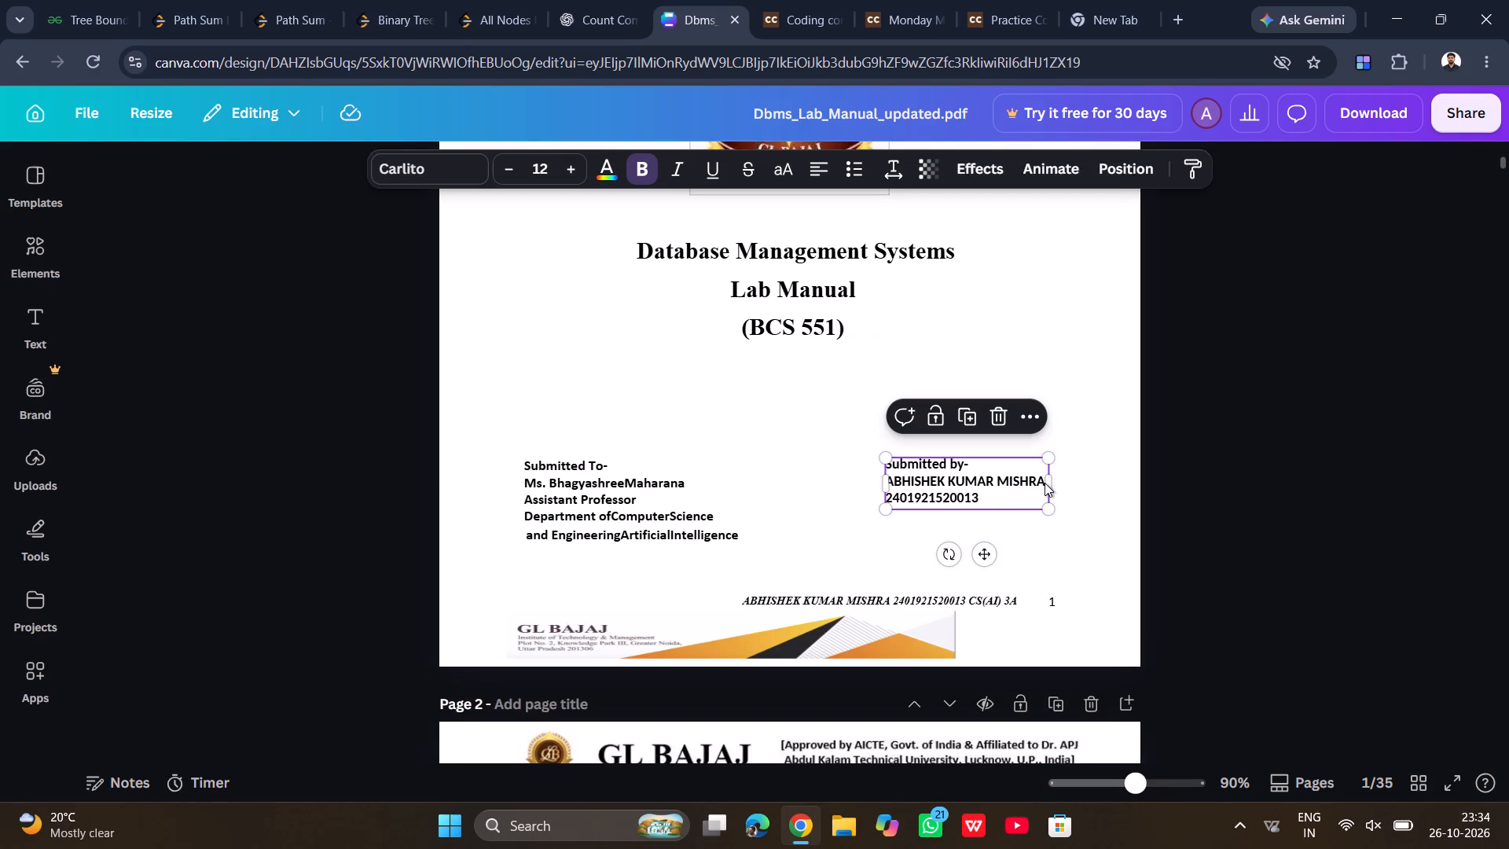
click(1045, 473)
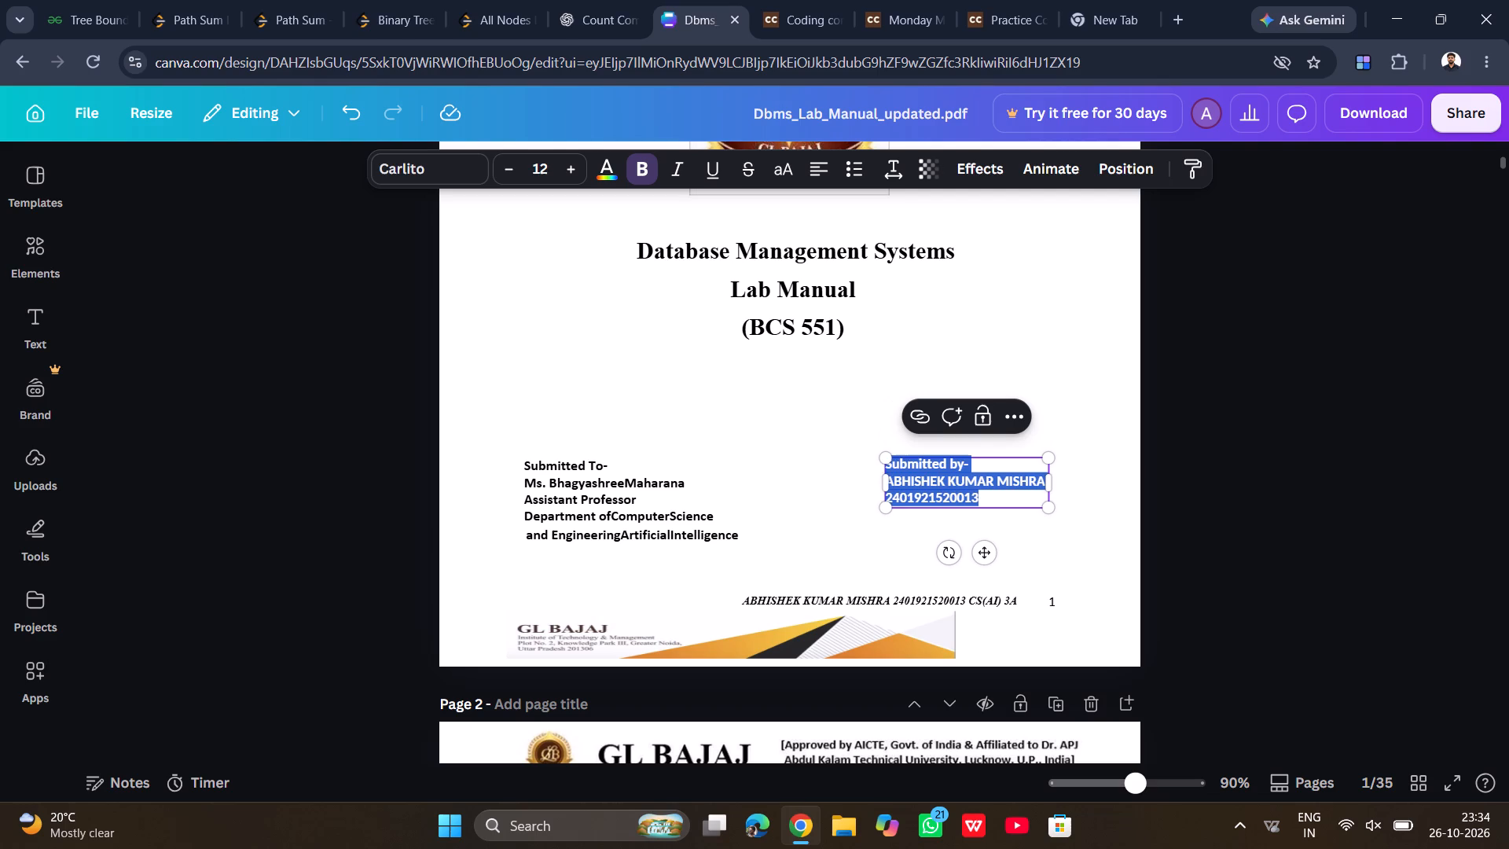
click(1045, 473)
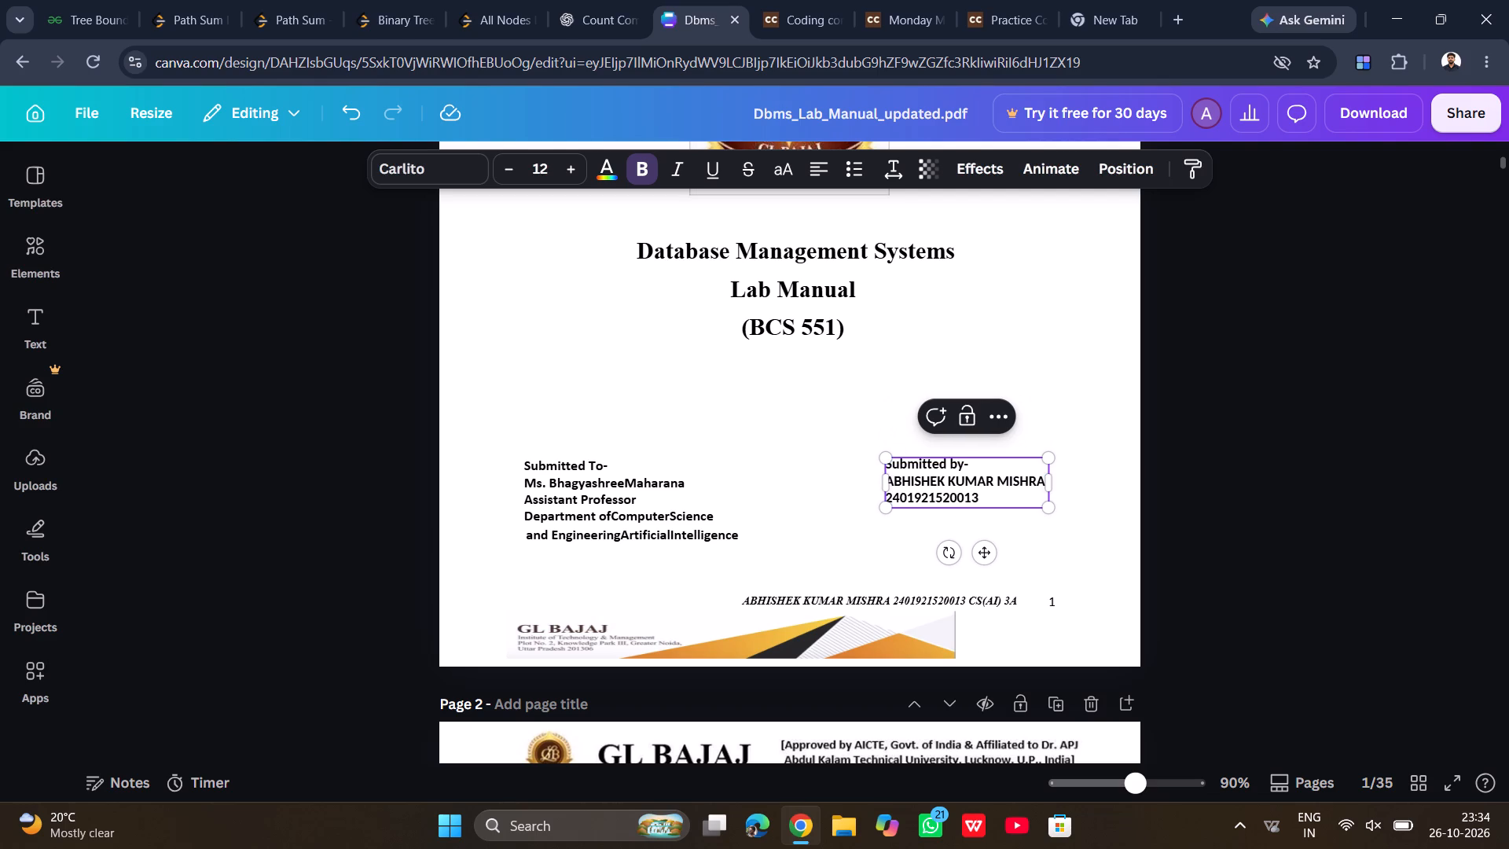
key(BackSpace)
key(BackSpace)
key(BackSpace)
key(BackSpace)
key(BackSpace)
key(BackSpace)
key(BackSpace)
key(BackSpace)
key(BackSpace)
key(BackSpace)
key(BackSpace)
key(BackSpace)
key(BackSpace)
key(BackSpace)
key(BackSpace)
key(BackSpace)
key(BackSpace)
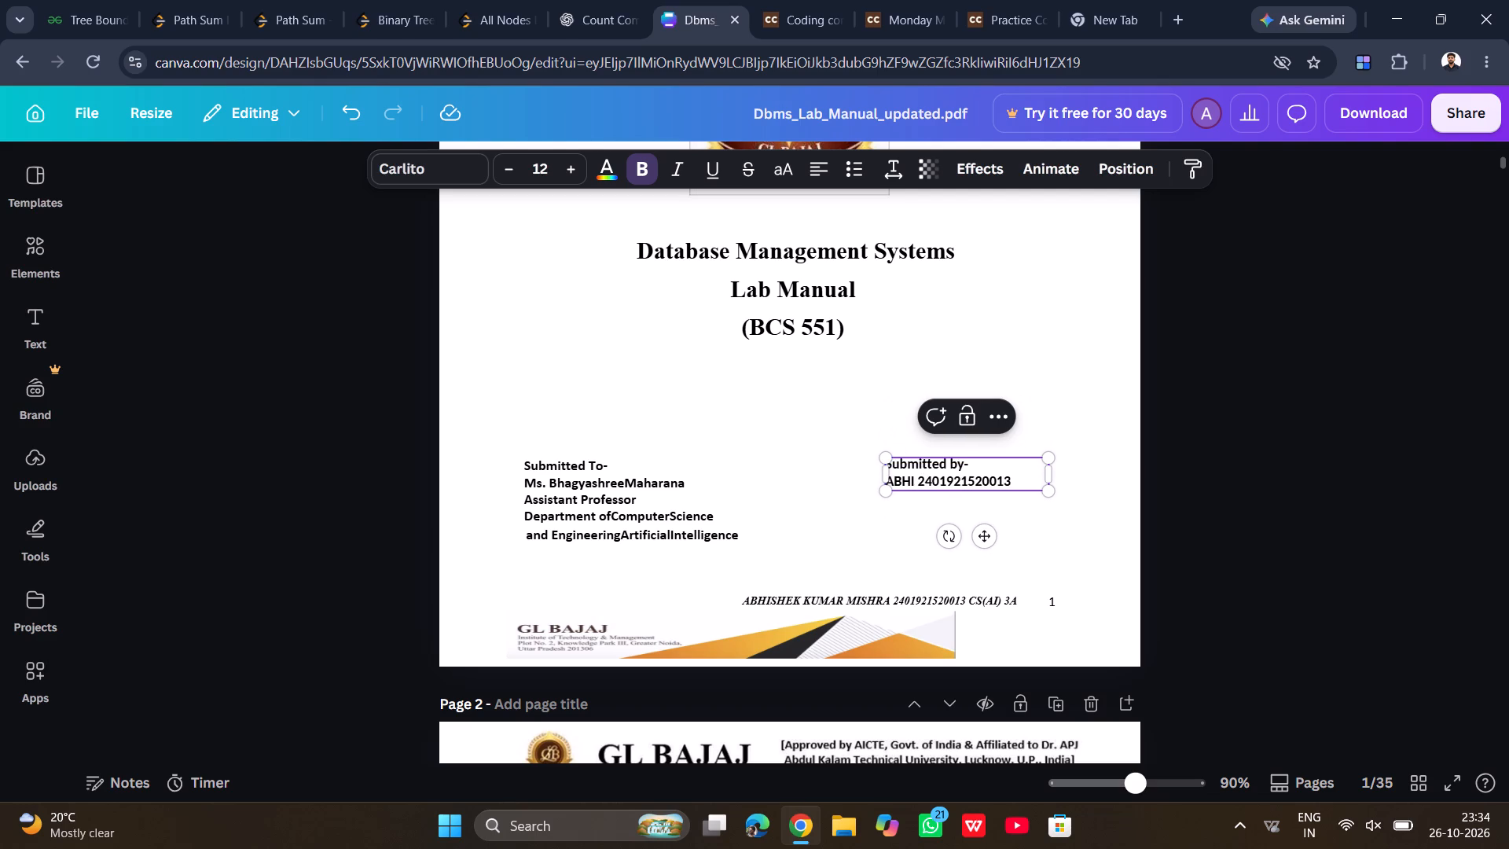
key(BackSpace)
key(BackSpace)
key(BackSpace)
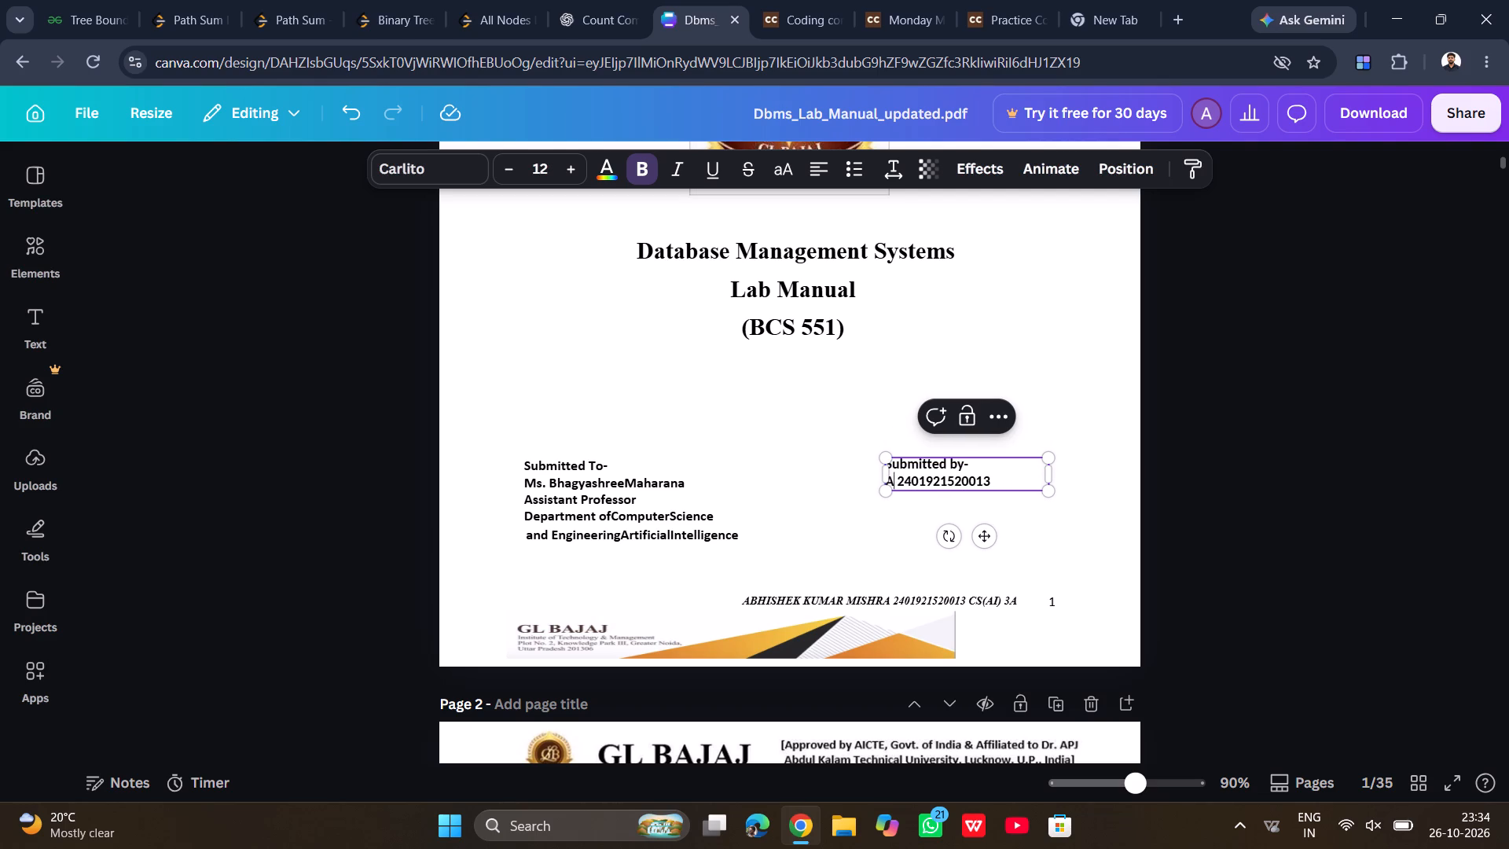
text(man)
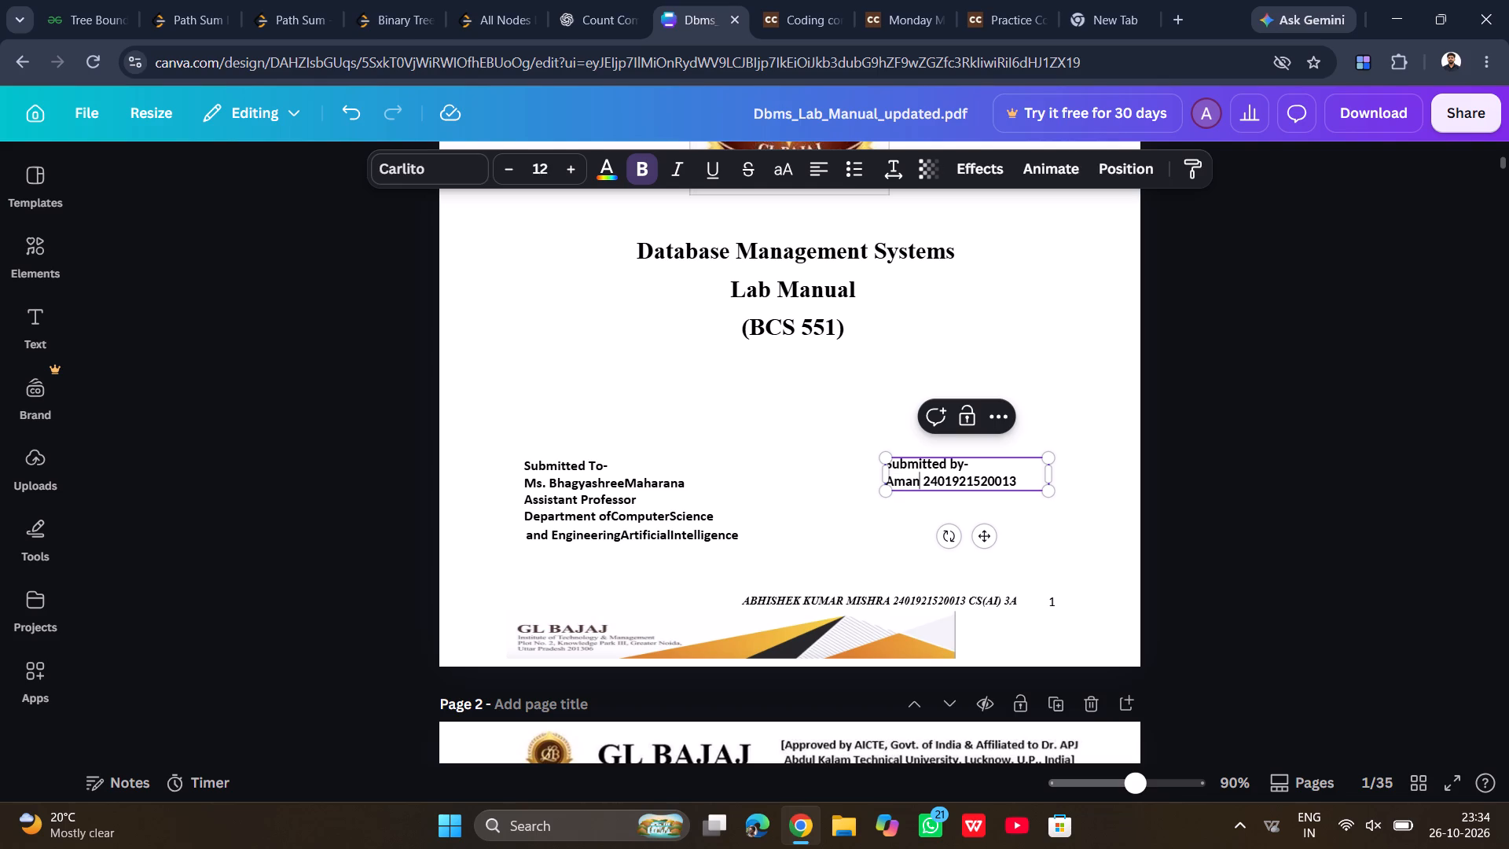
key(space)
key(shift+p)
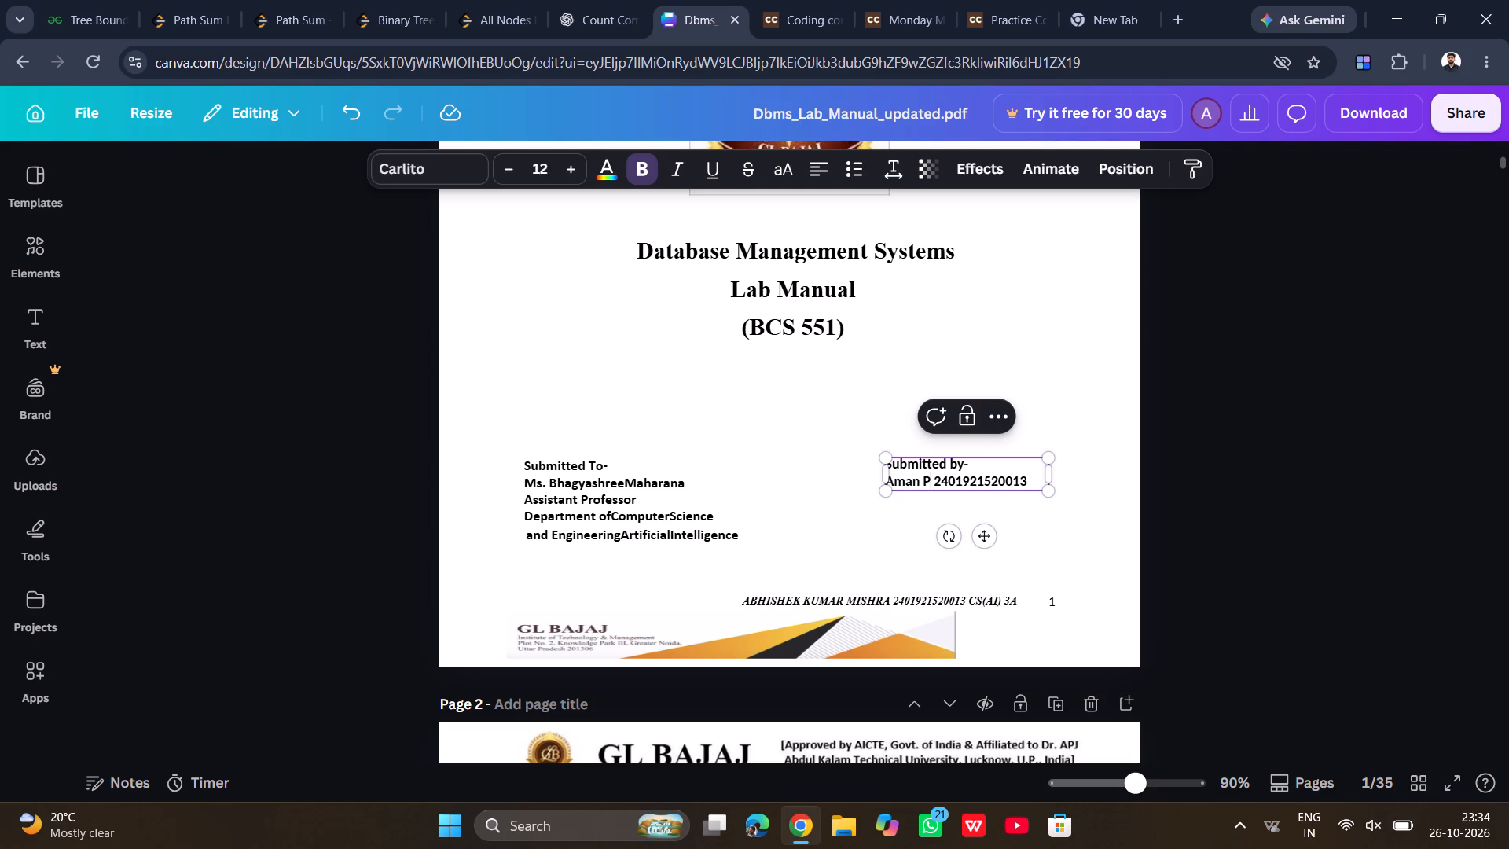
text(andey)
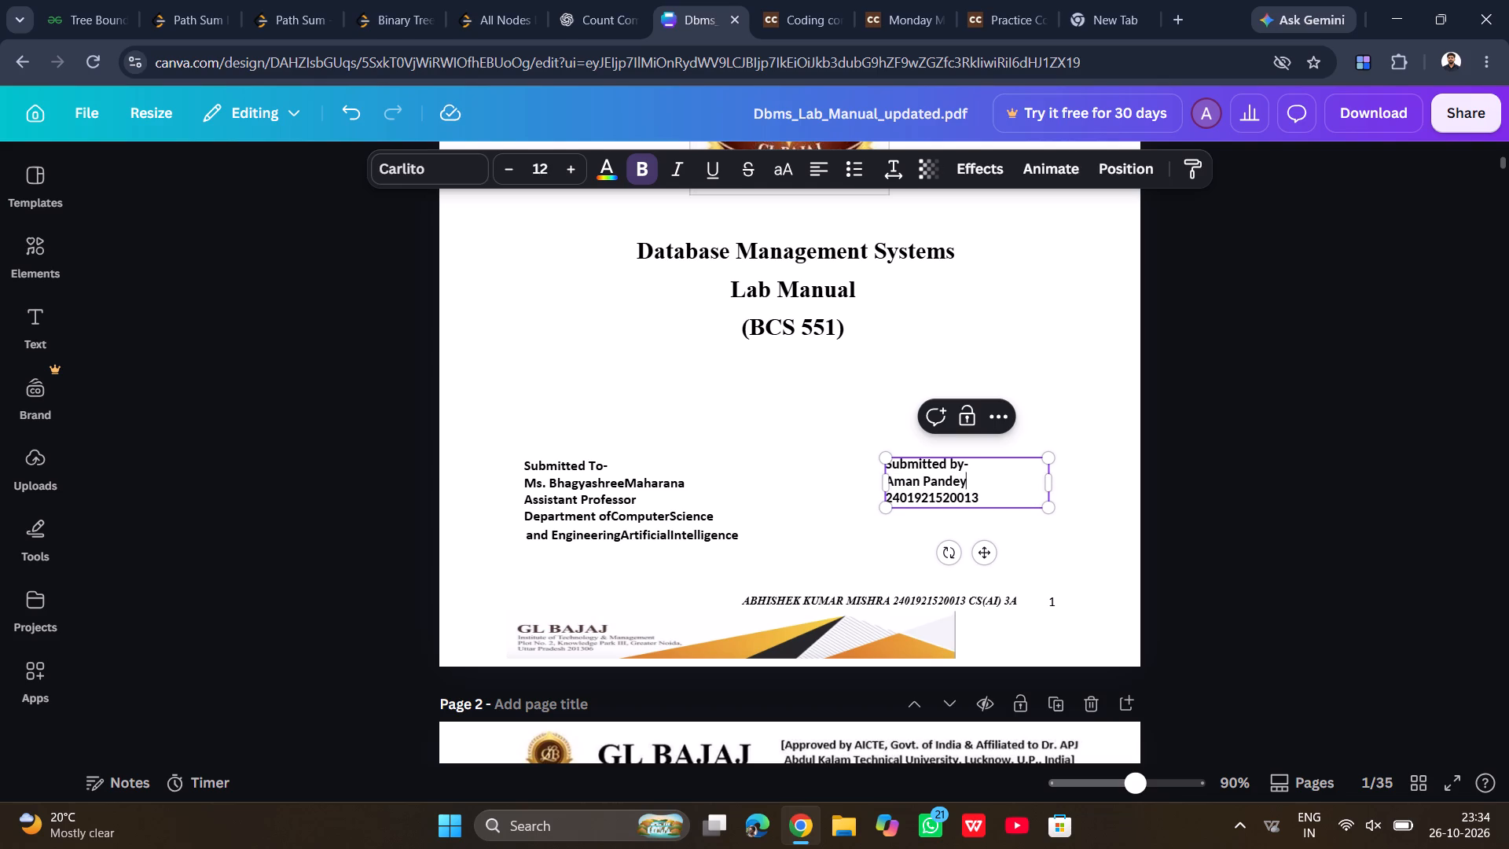
Change the last two digits of the roll number under "Submitted by-" on the cover page to 33.
click(994, 499)
key(BackSpace)
key(BackSpace)
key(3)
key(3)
Change the last two digits of the roll number in the cover page's footer line to 33.
click(863, 597)
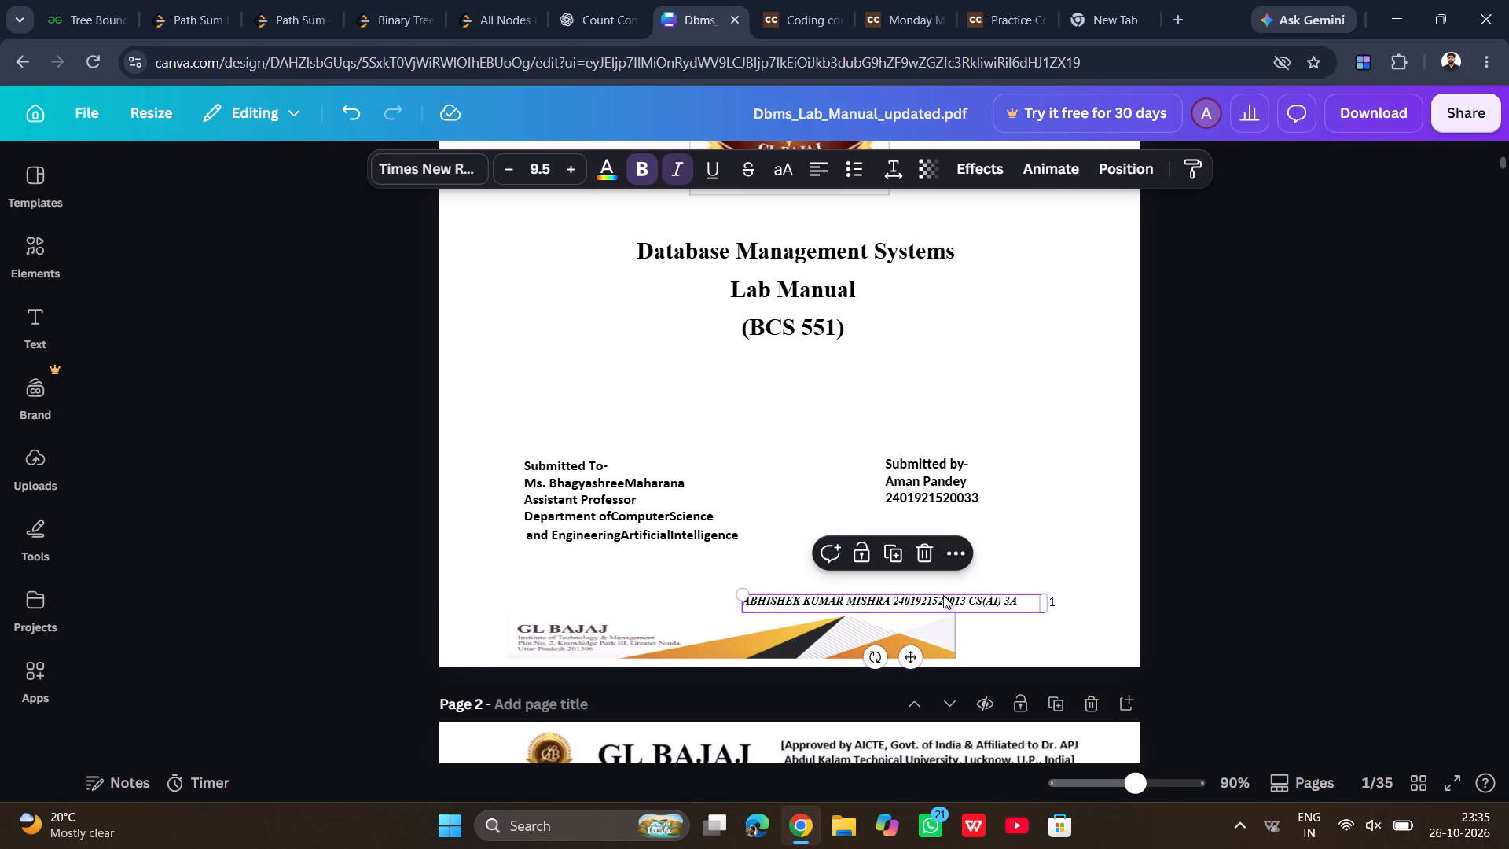
click(961, 605)
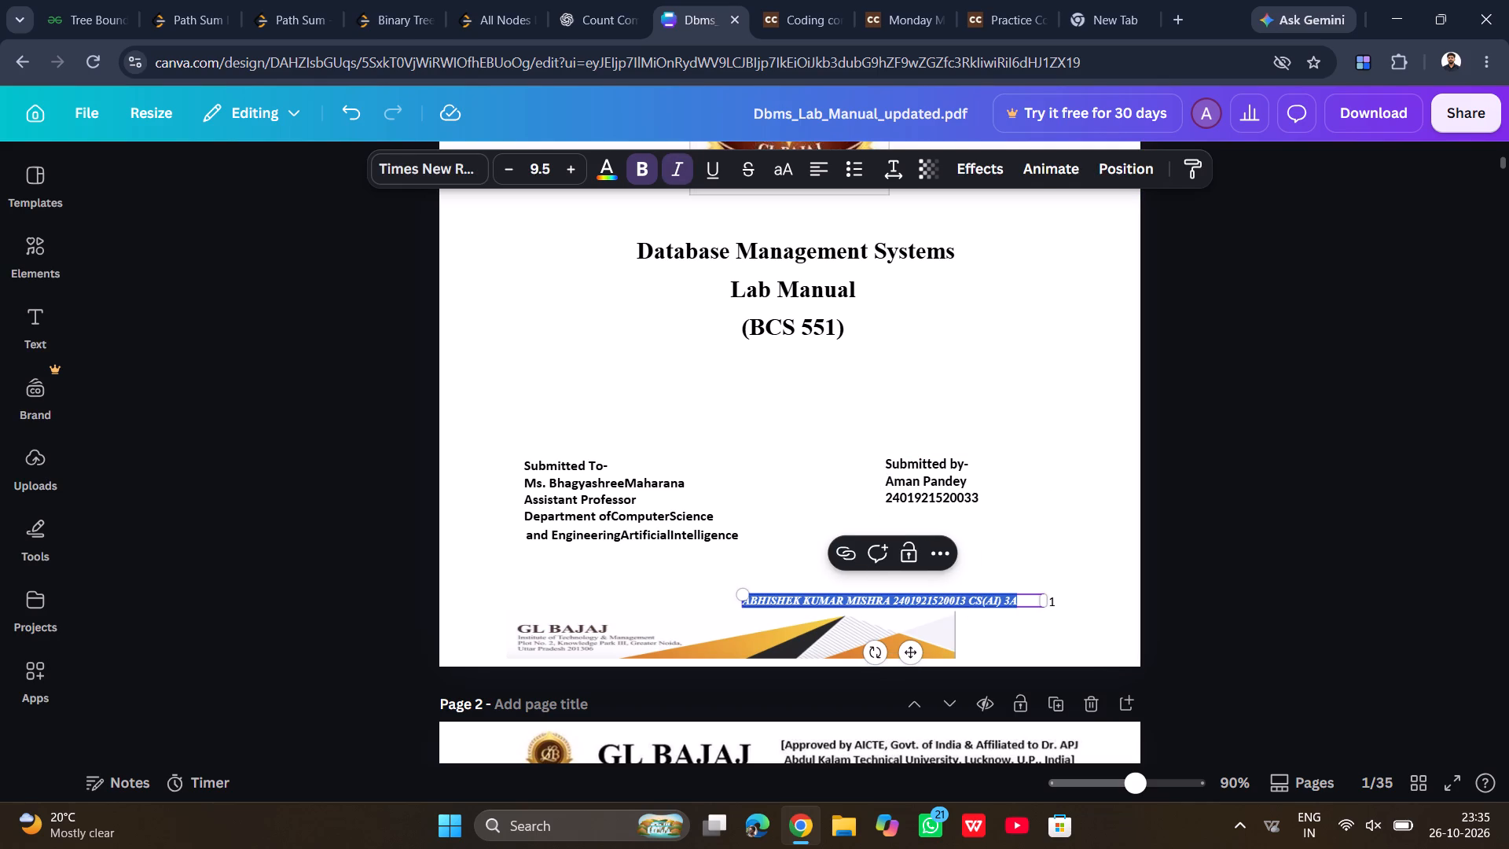
click(966, 603)
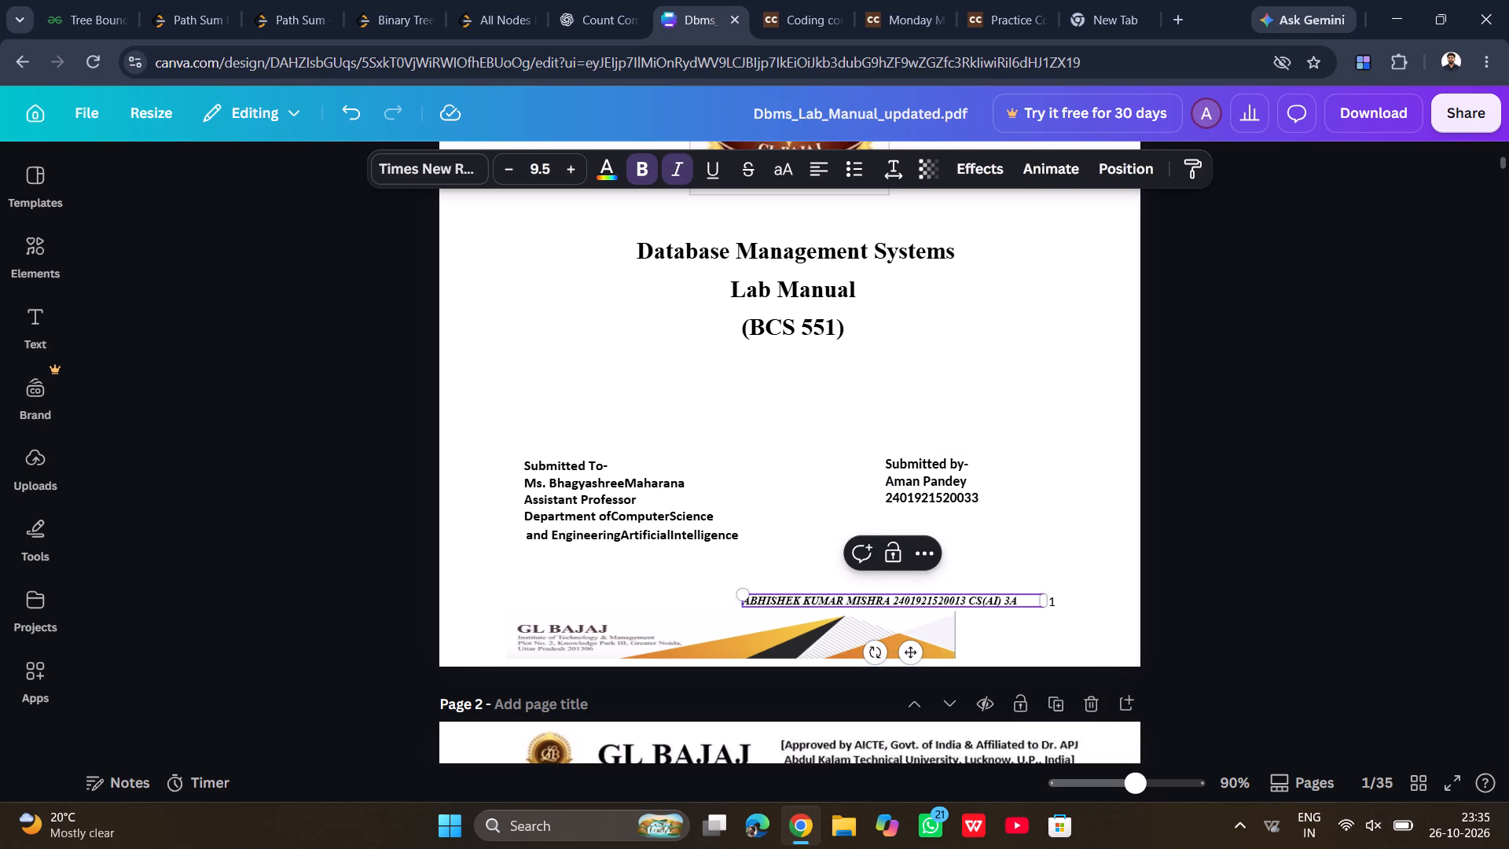
key(BackSpace)
key(BackSpace)
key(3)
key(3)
Replace the student name in the cover page's footer line with the name shown under "Submitted by-", in capitals.
key(Left)
key(Left)
key(Left)
key(Left)
key(Left)
key(Left)
key(Left)
key(Left)
key(Left)
key(Left)
key(Left)
key(Left)
key(Left)
key(Left)
key(BackSpace)
key(BackSpace)
key(BackSpace)
key(BackSpace)
key(BackSpace)
key(BackSpace)
key(BackSpace)
key(BackSpace)
key(BackSpace)
key(BackSpace)
key(BackSpace)
key(BackSpace)
key(BackSpace)
key(BackSpace)
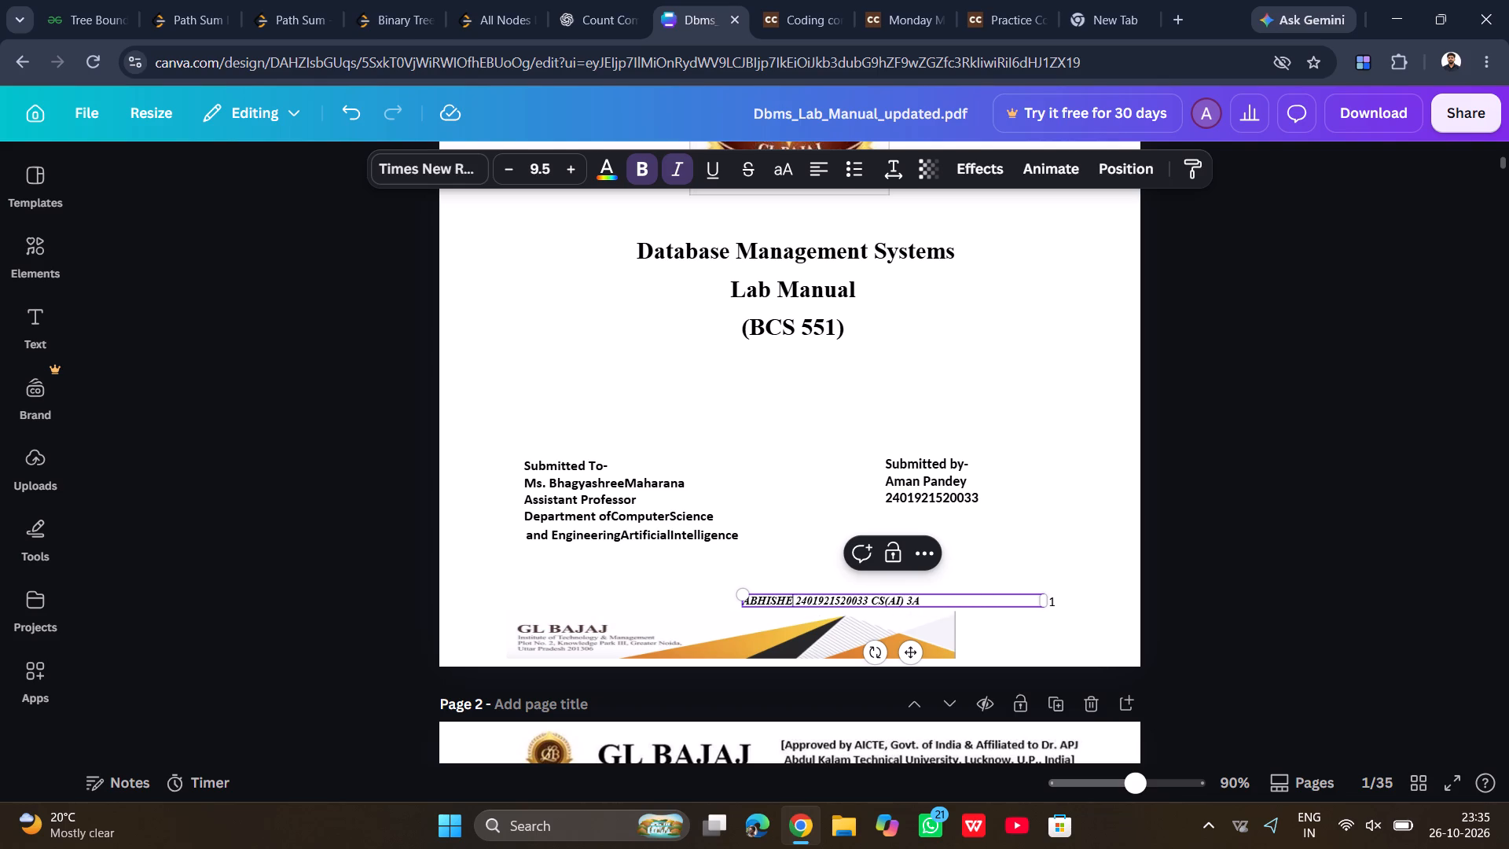
key(BackSpace)
key(BackSpace)
key(BackSpace)
key(BackSpace)
key(BackSpace)
key(BackSpace)
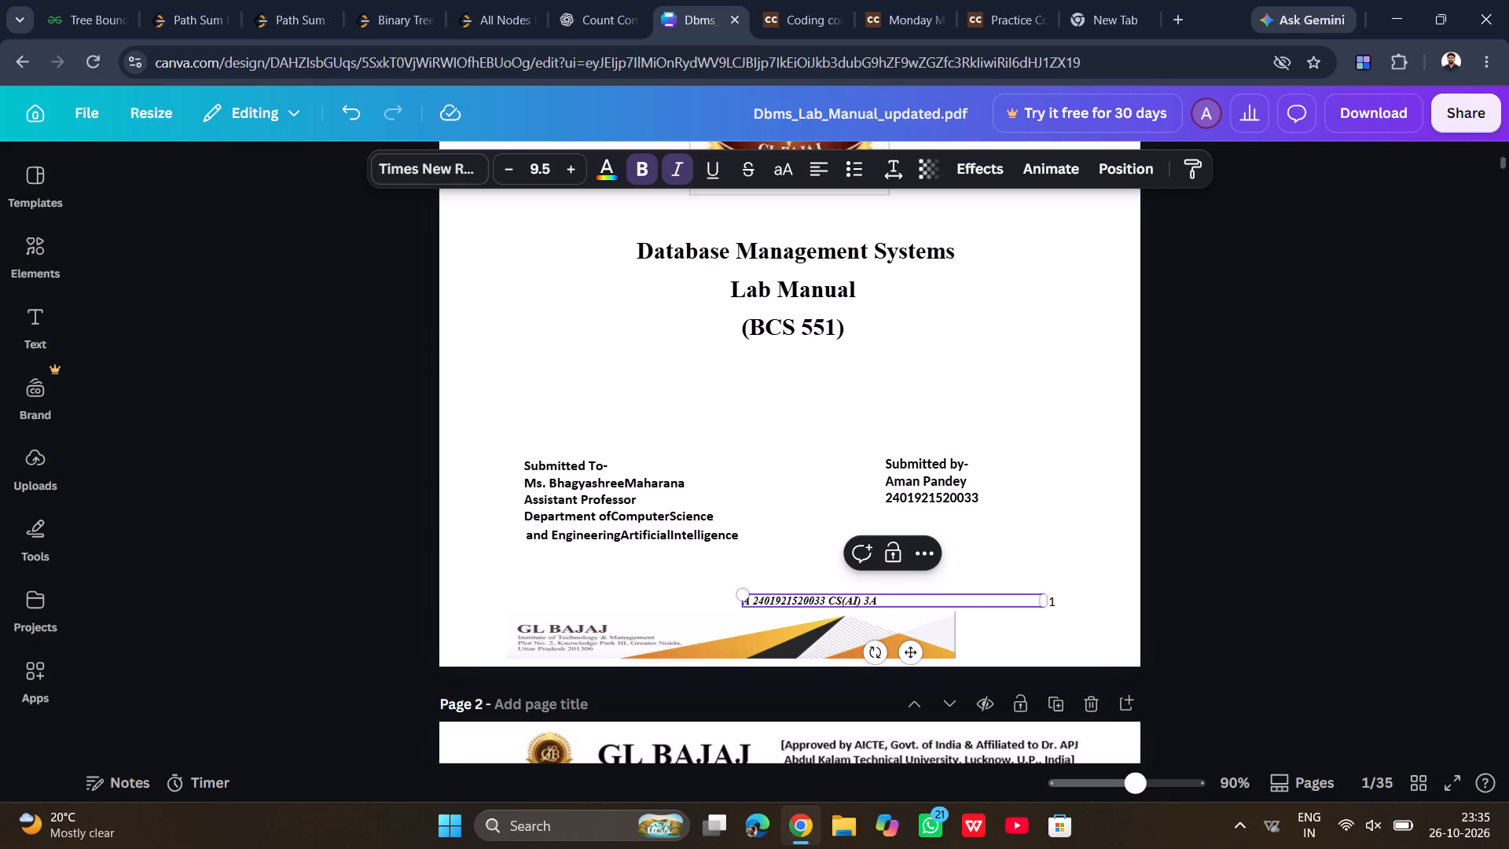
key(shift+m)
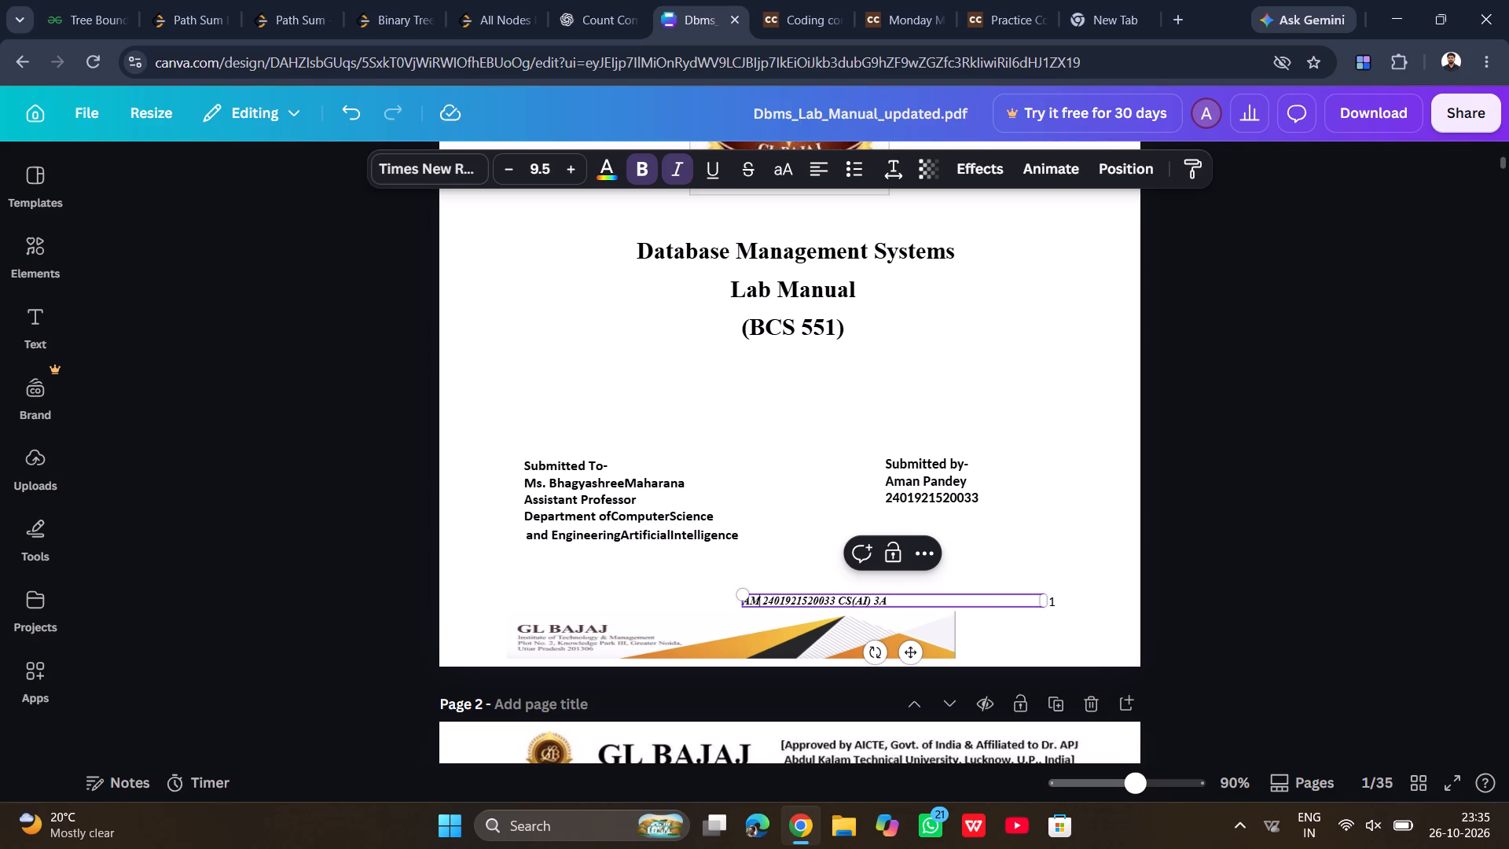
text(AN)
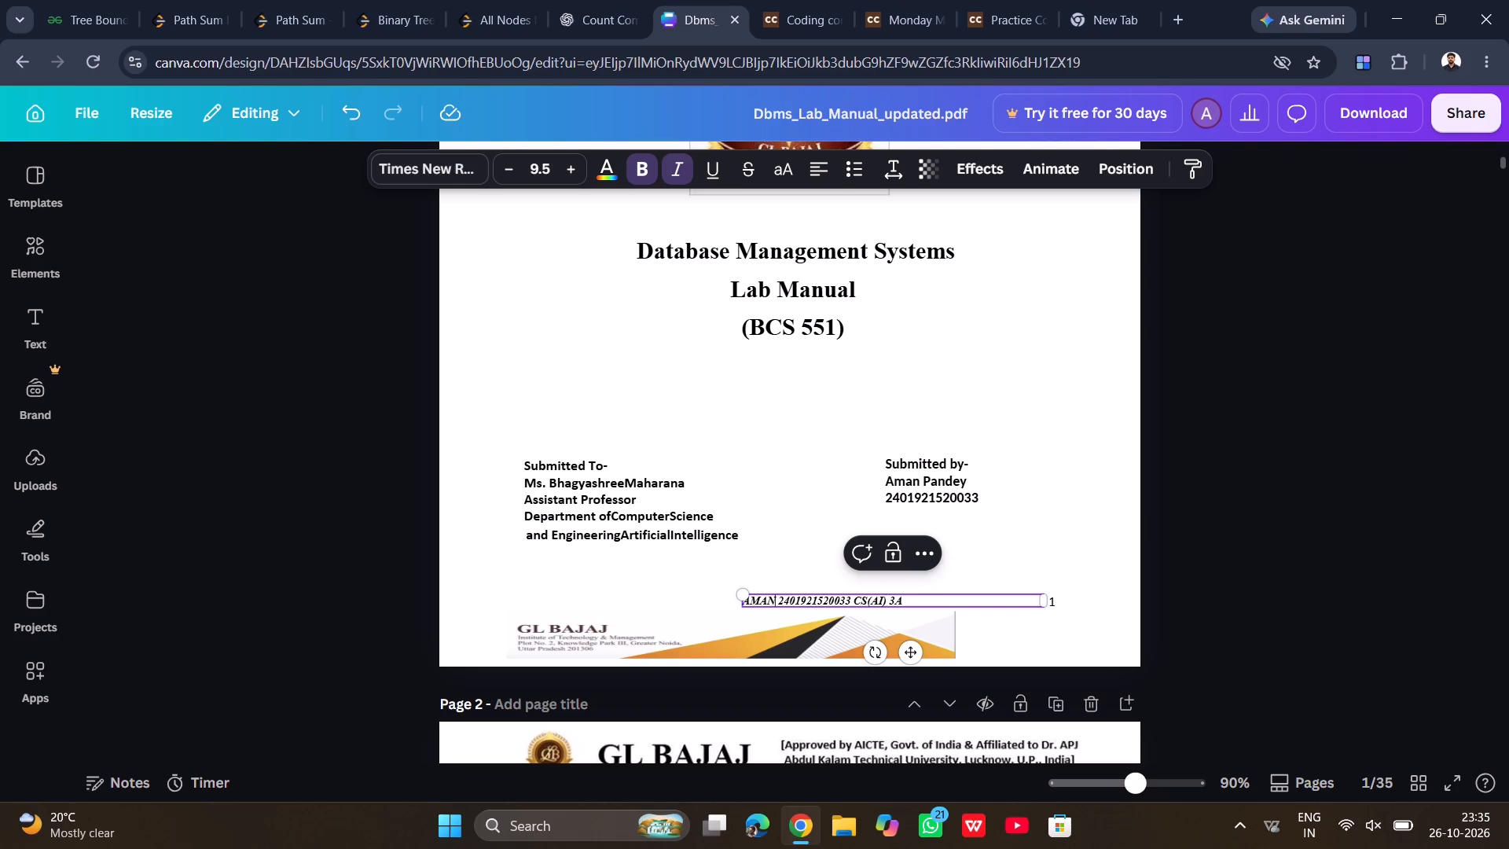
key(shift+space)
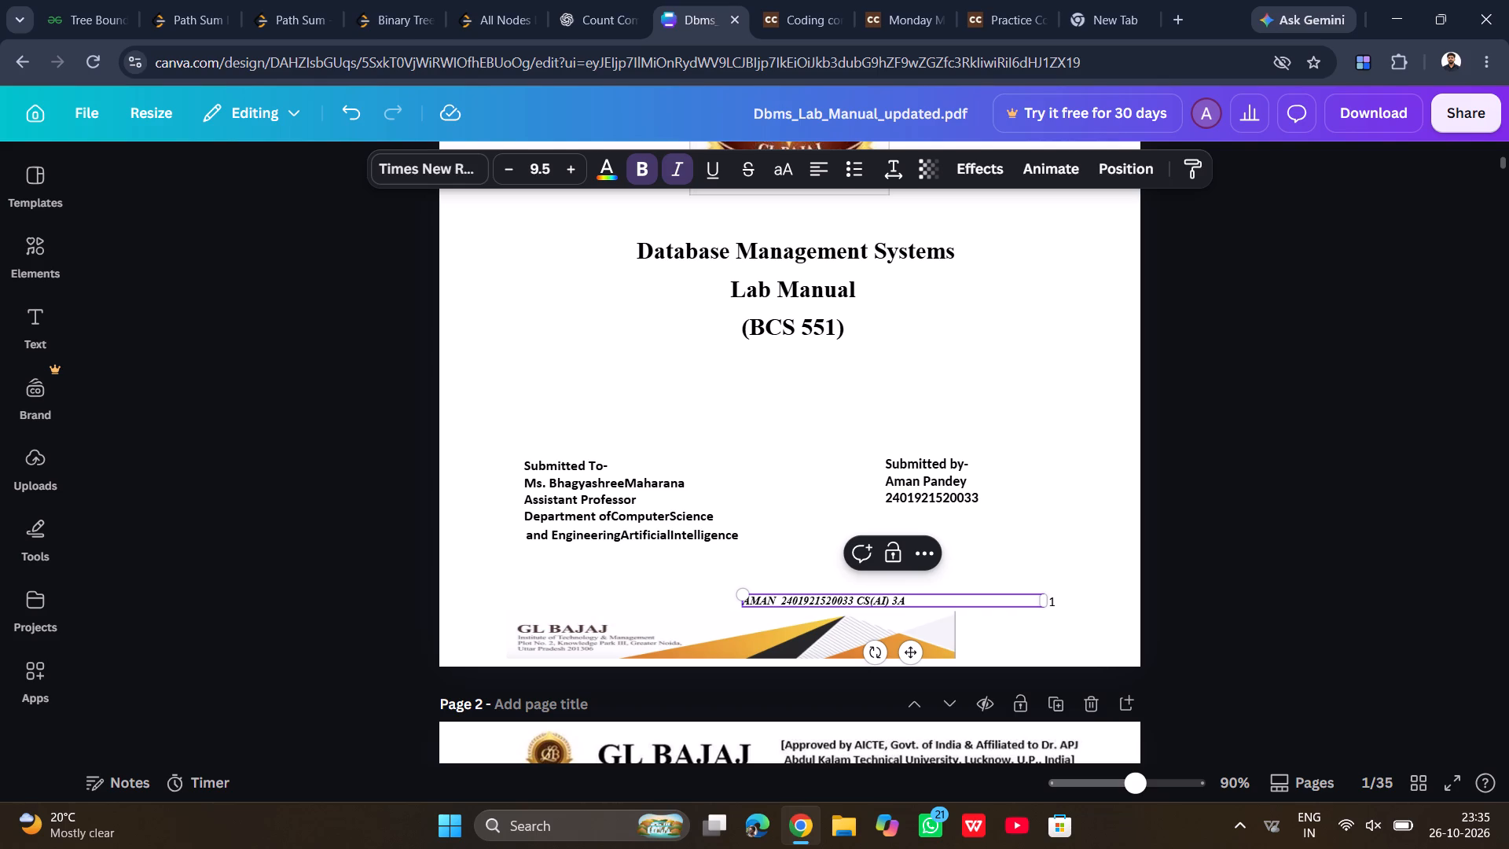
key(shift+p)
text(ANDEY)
click(1007, 604)
click(1032, 530)
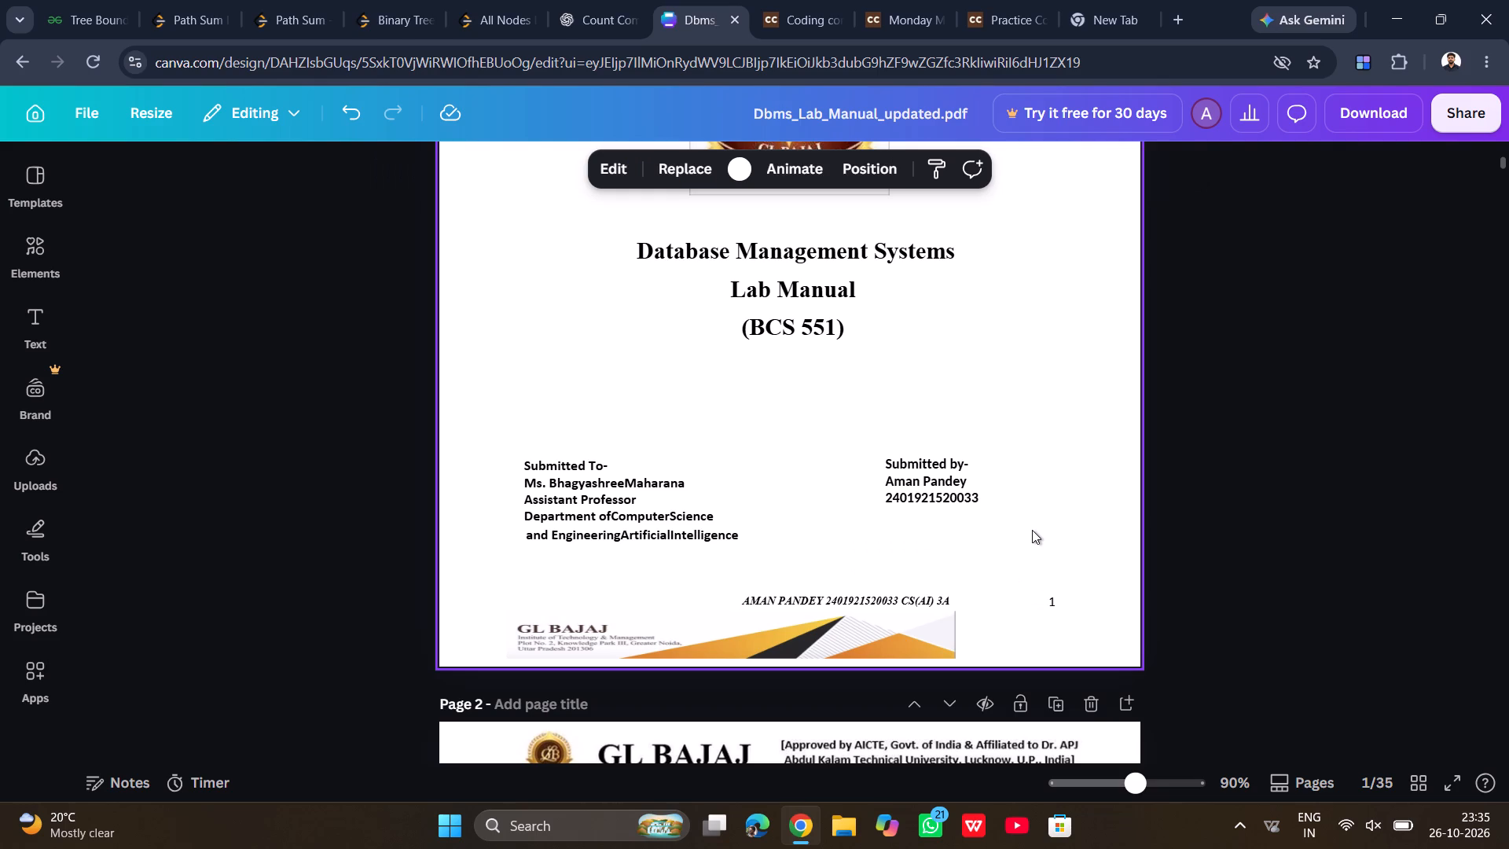
Change the last two digits of the roll number in page 2's footer line to 33, keeping a space before CS(AI).
scroll(1032, 530, down, 1)
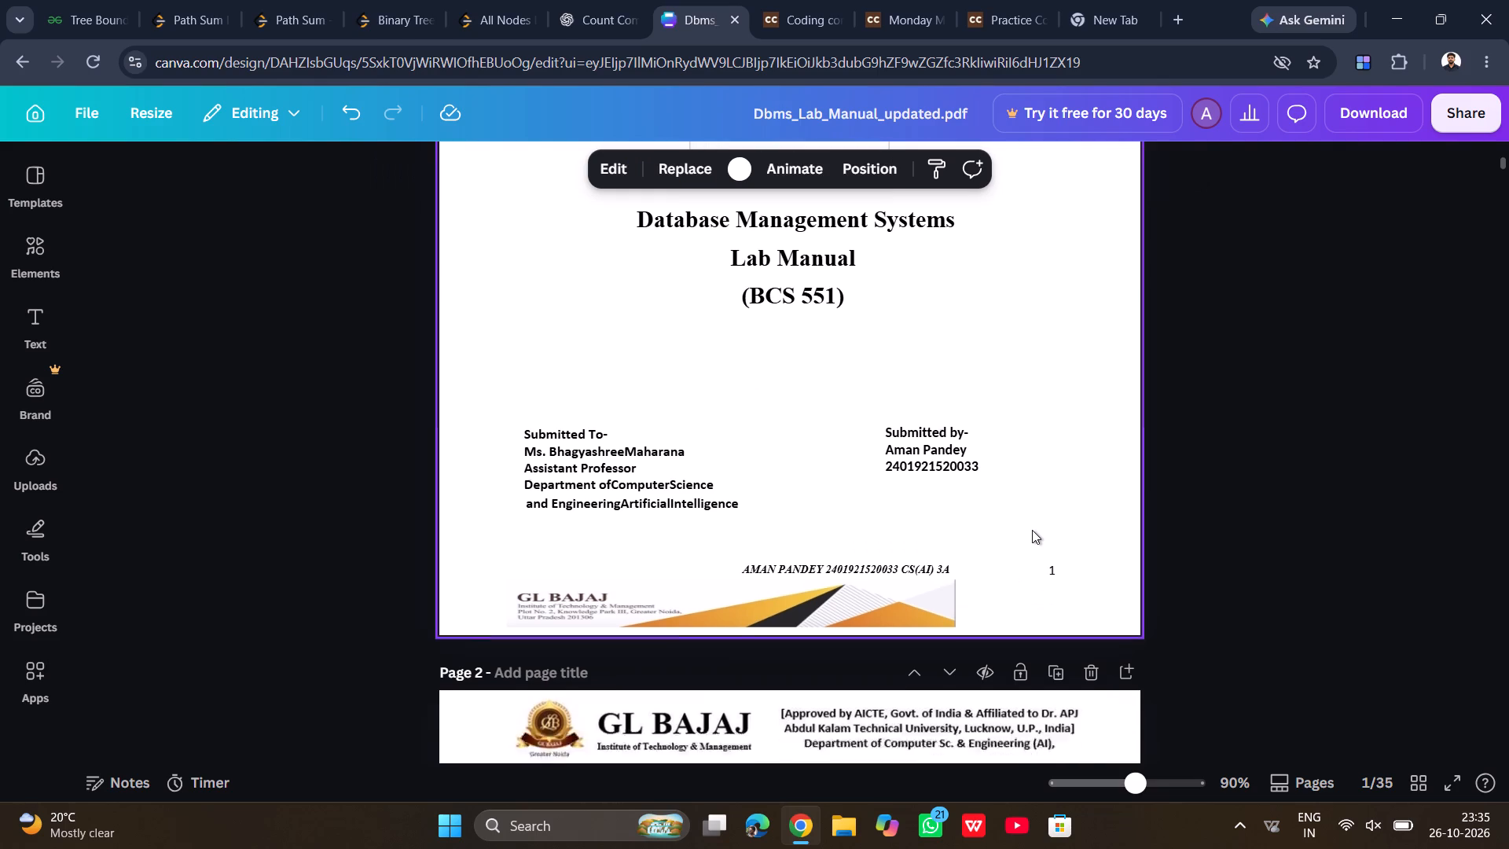
scroll(1032, 530, down, 5)
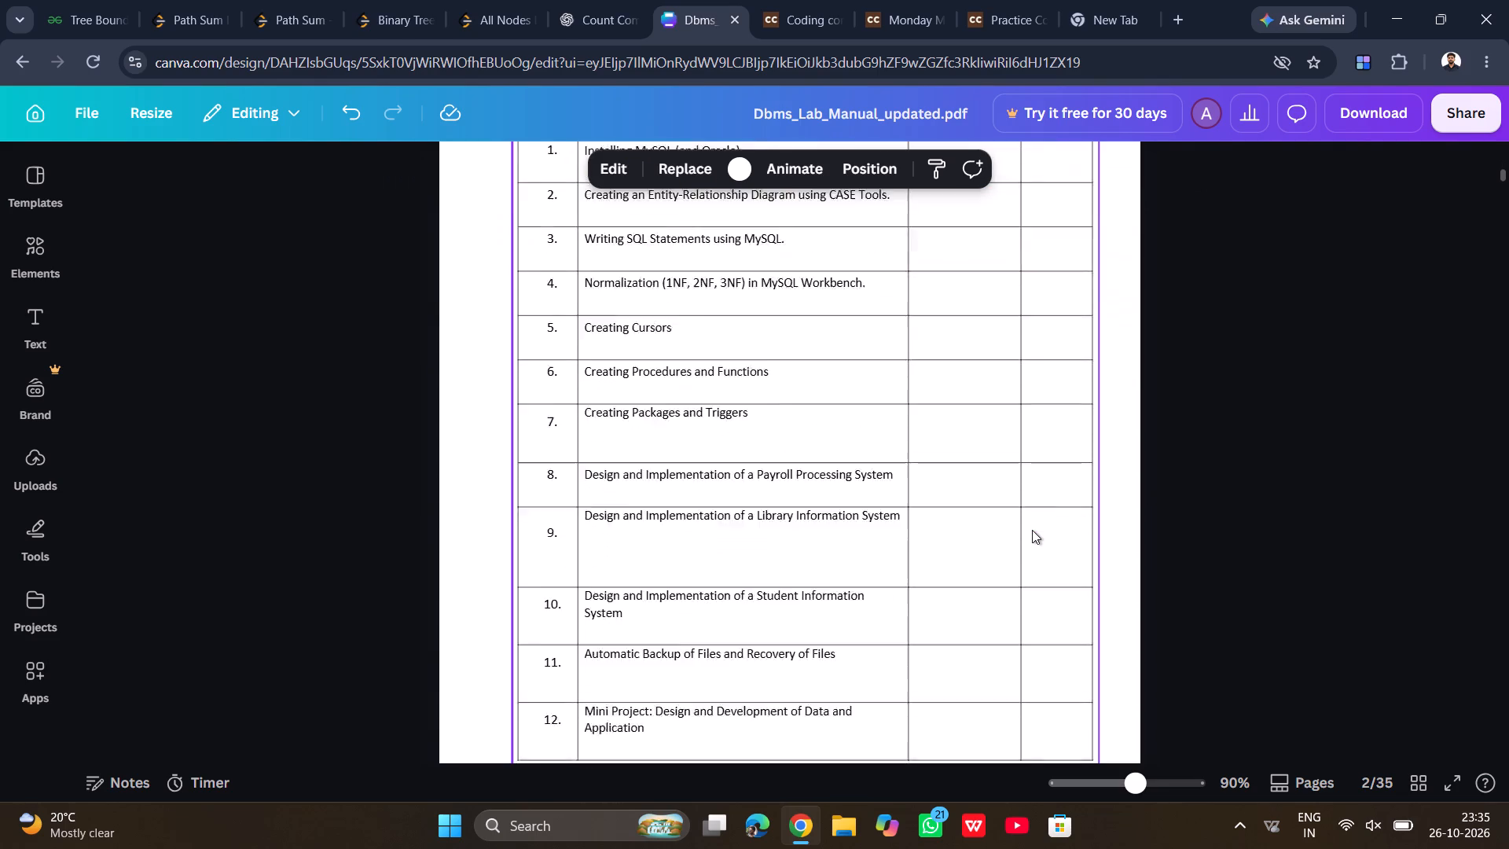
scroll(1032, 530, down, 4)
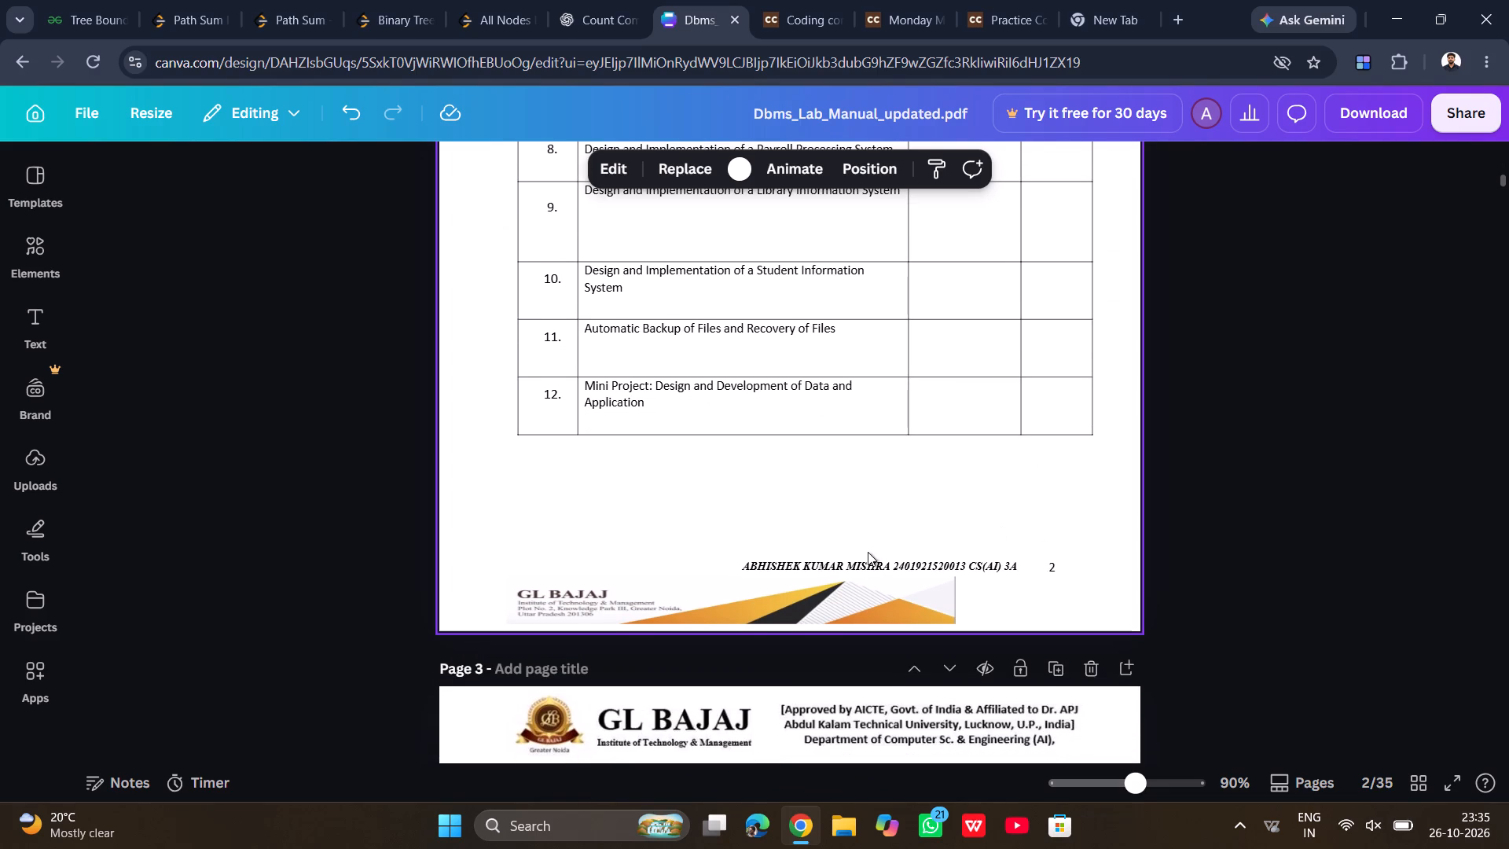
click(868, 553)
click(875, 563)
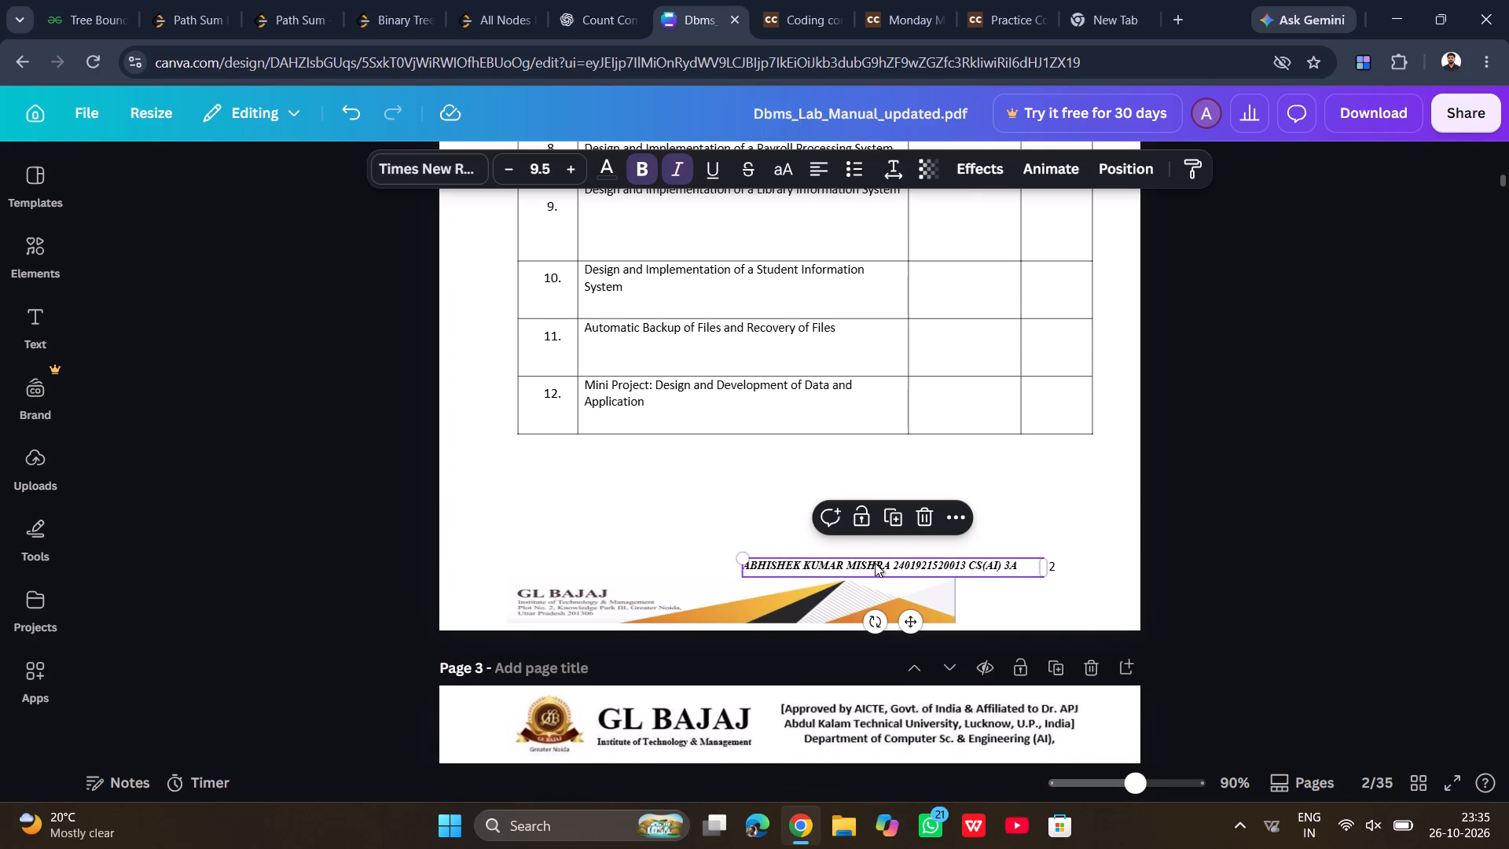
click(968, 561)
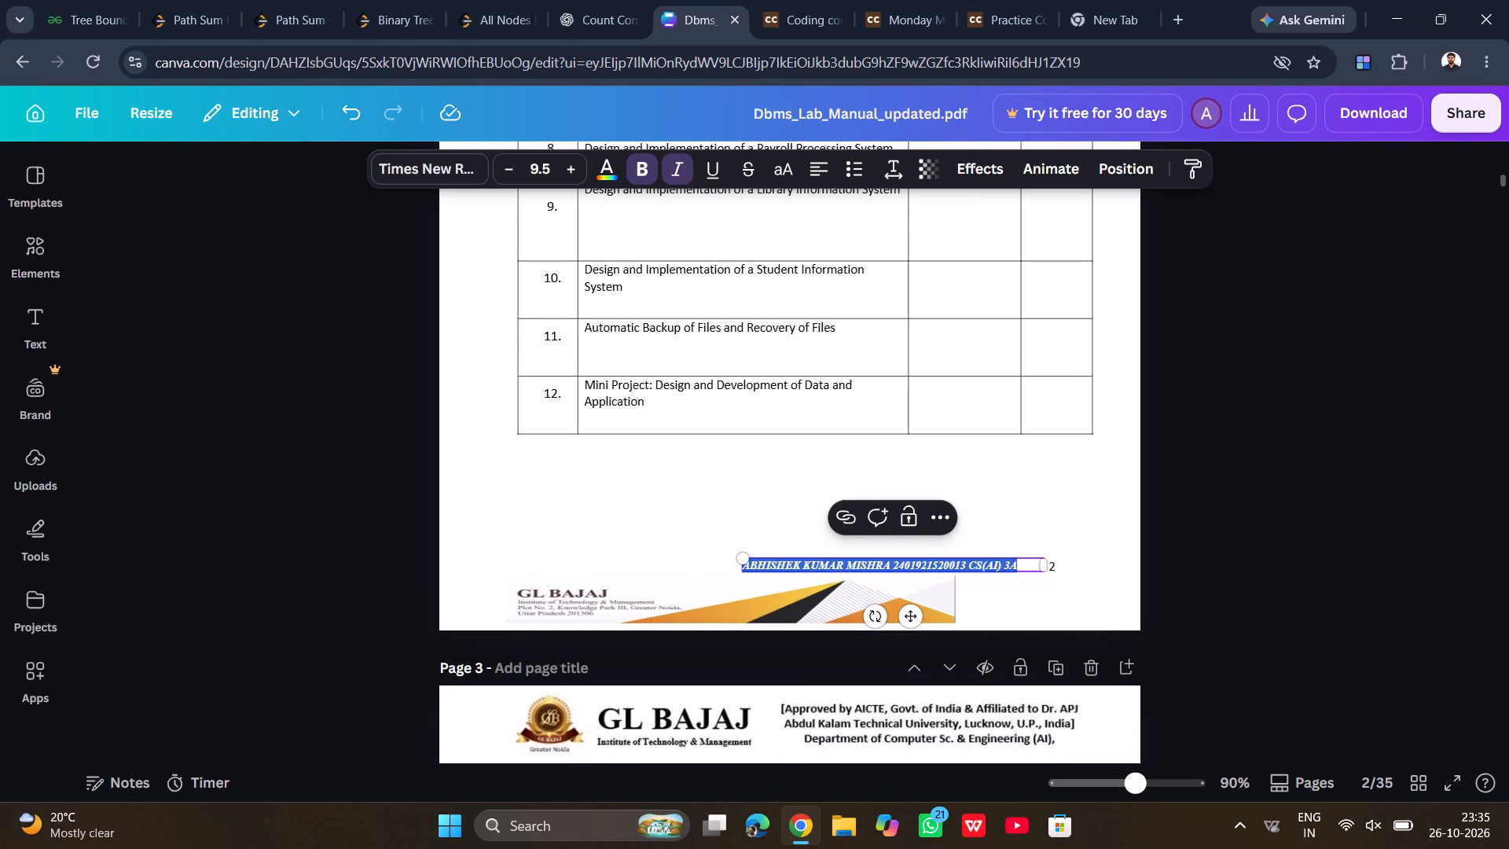
click(968, 561)
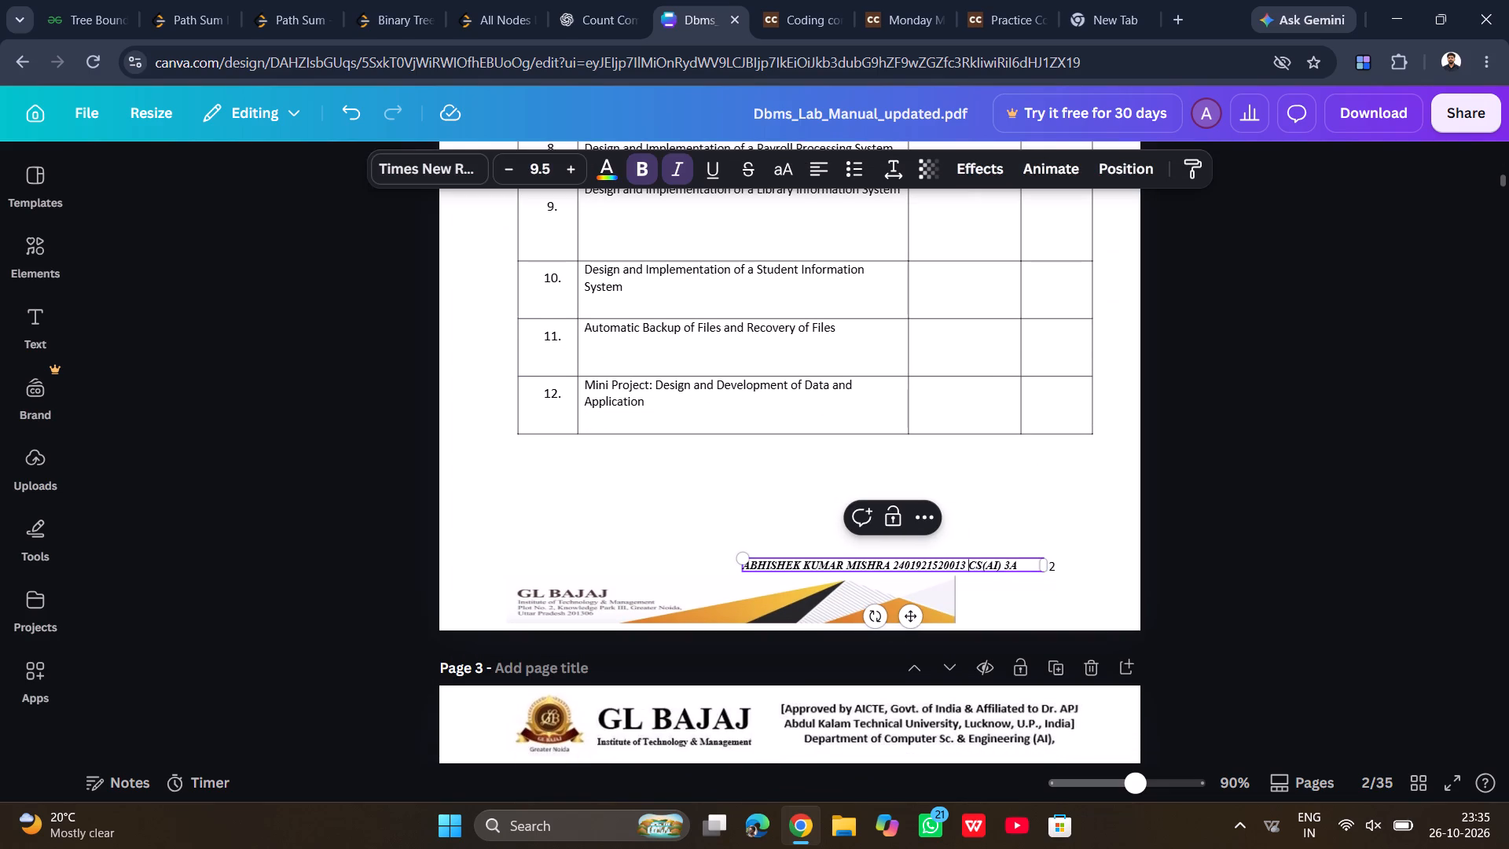
key(BackSpace)
key(BackSpace)
key(BackSpace)
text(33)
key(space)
Replace the student name in page 2's footer line with the name used in the cover page's footer, in capitals.
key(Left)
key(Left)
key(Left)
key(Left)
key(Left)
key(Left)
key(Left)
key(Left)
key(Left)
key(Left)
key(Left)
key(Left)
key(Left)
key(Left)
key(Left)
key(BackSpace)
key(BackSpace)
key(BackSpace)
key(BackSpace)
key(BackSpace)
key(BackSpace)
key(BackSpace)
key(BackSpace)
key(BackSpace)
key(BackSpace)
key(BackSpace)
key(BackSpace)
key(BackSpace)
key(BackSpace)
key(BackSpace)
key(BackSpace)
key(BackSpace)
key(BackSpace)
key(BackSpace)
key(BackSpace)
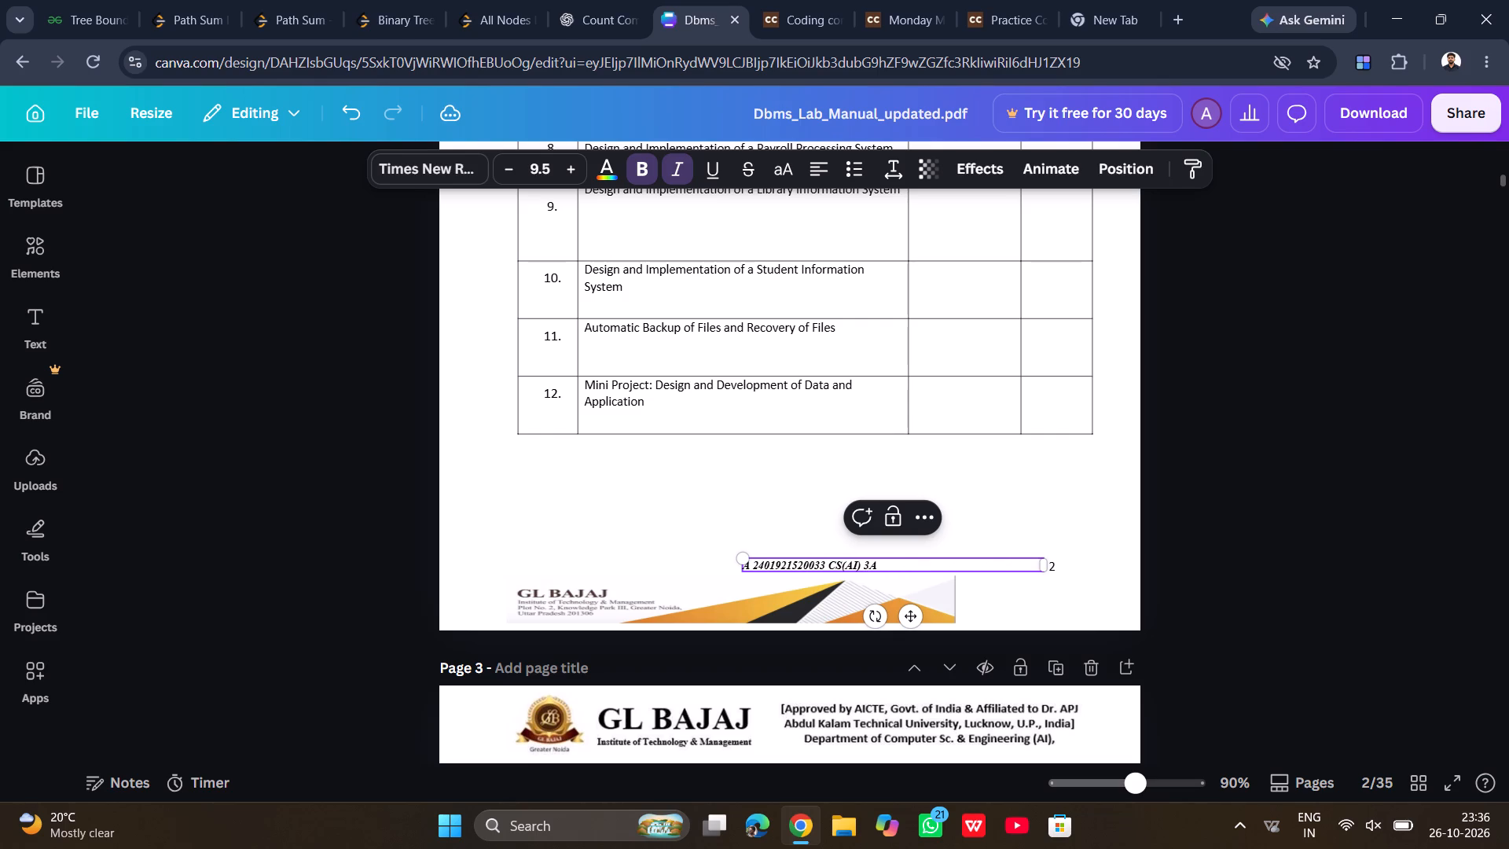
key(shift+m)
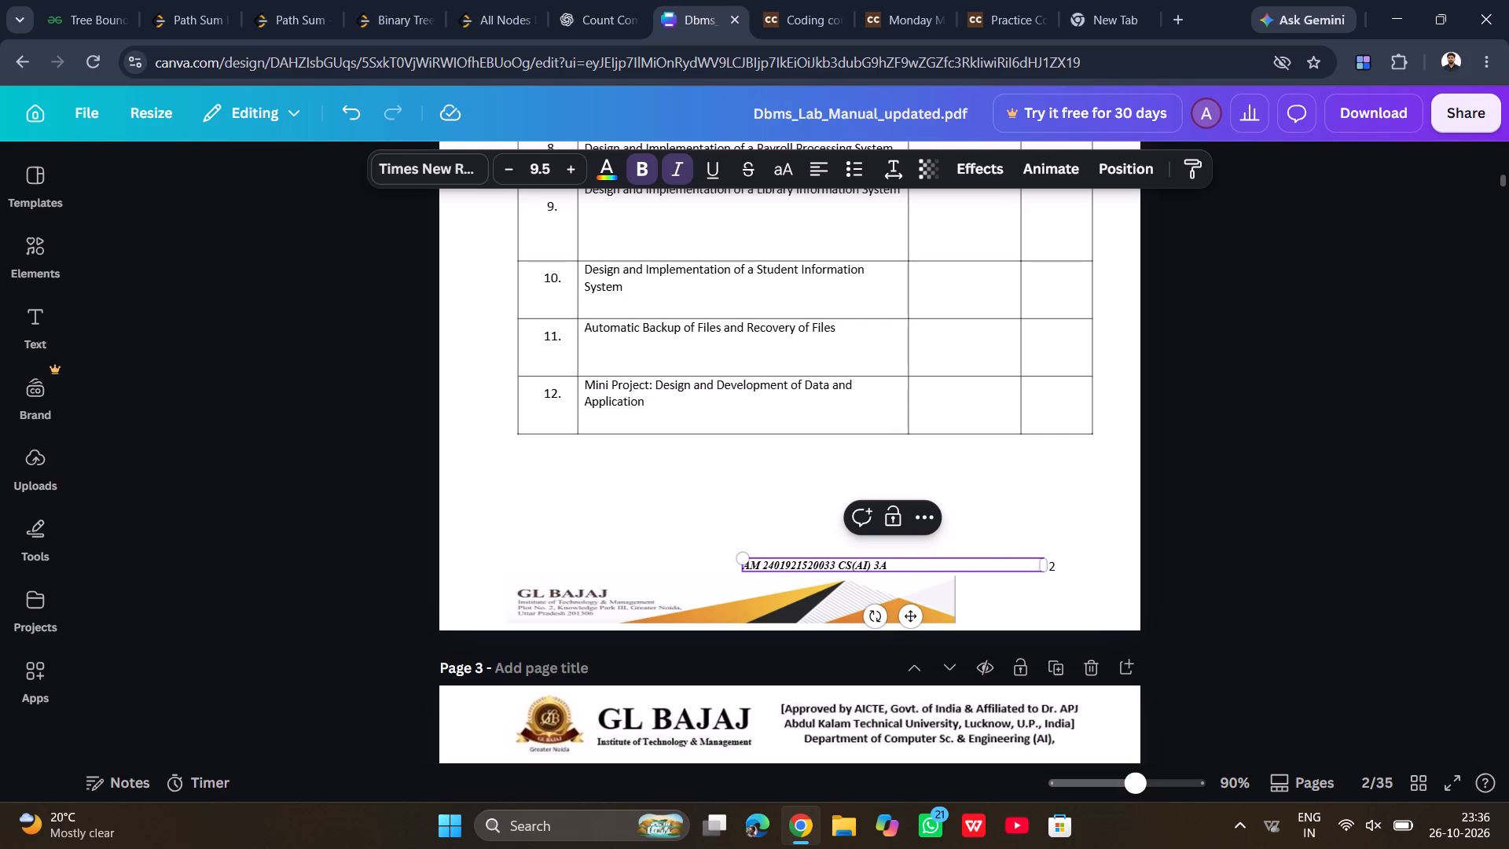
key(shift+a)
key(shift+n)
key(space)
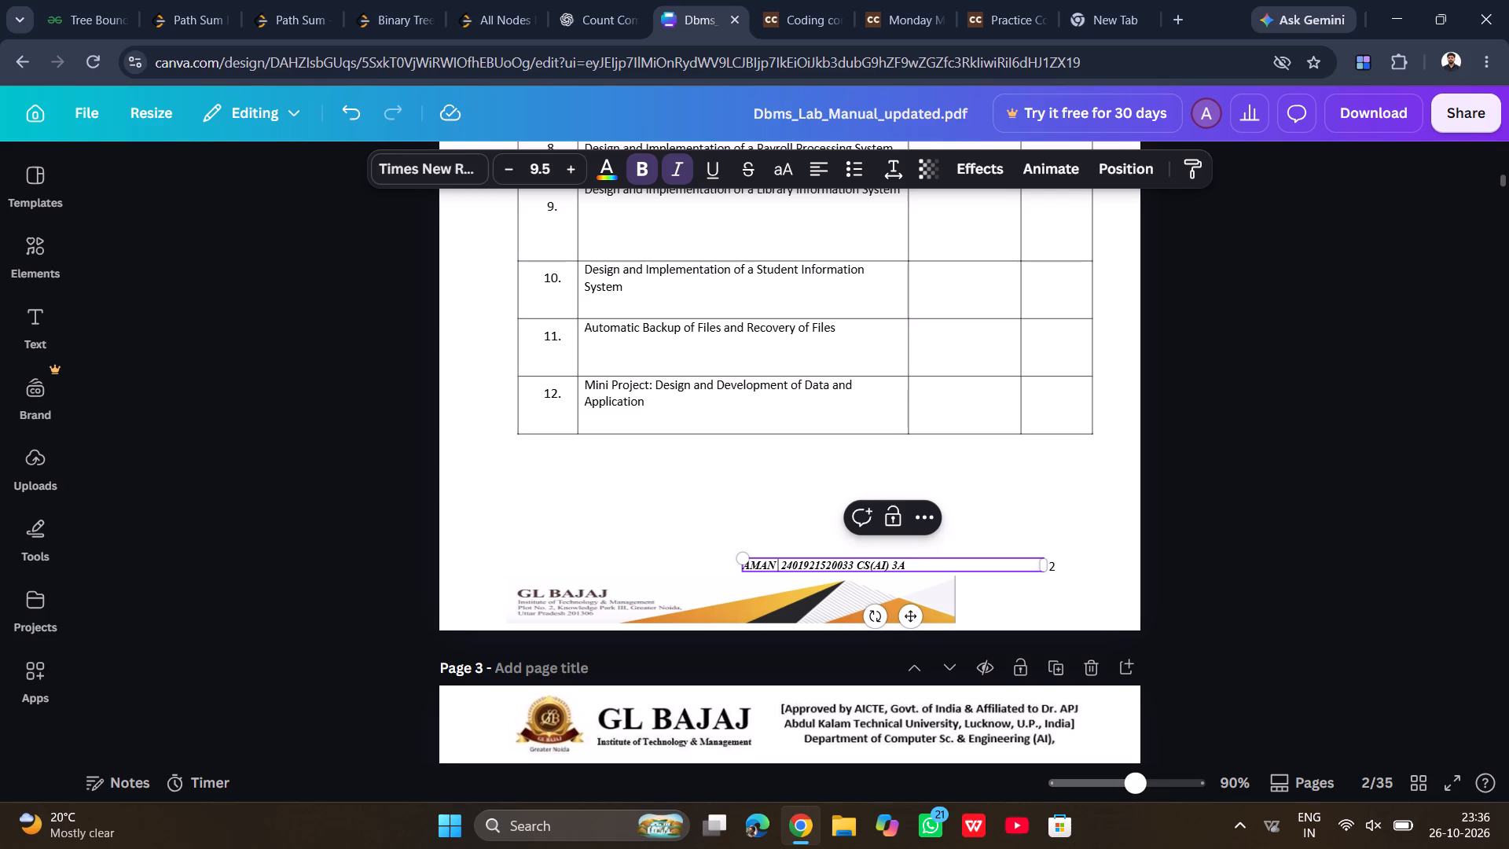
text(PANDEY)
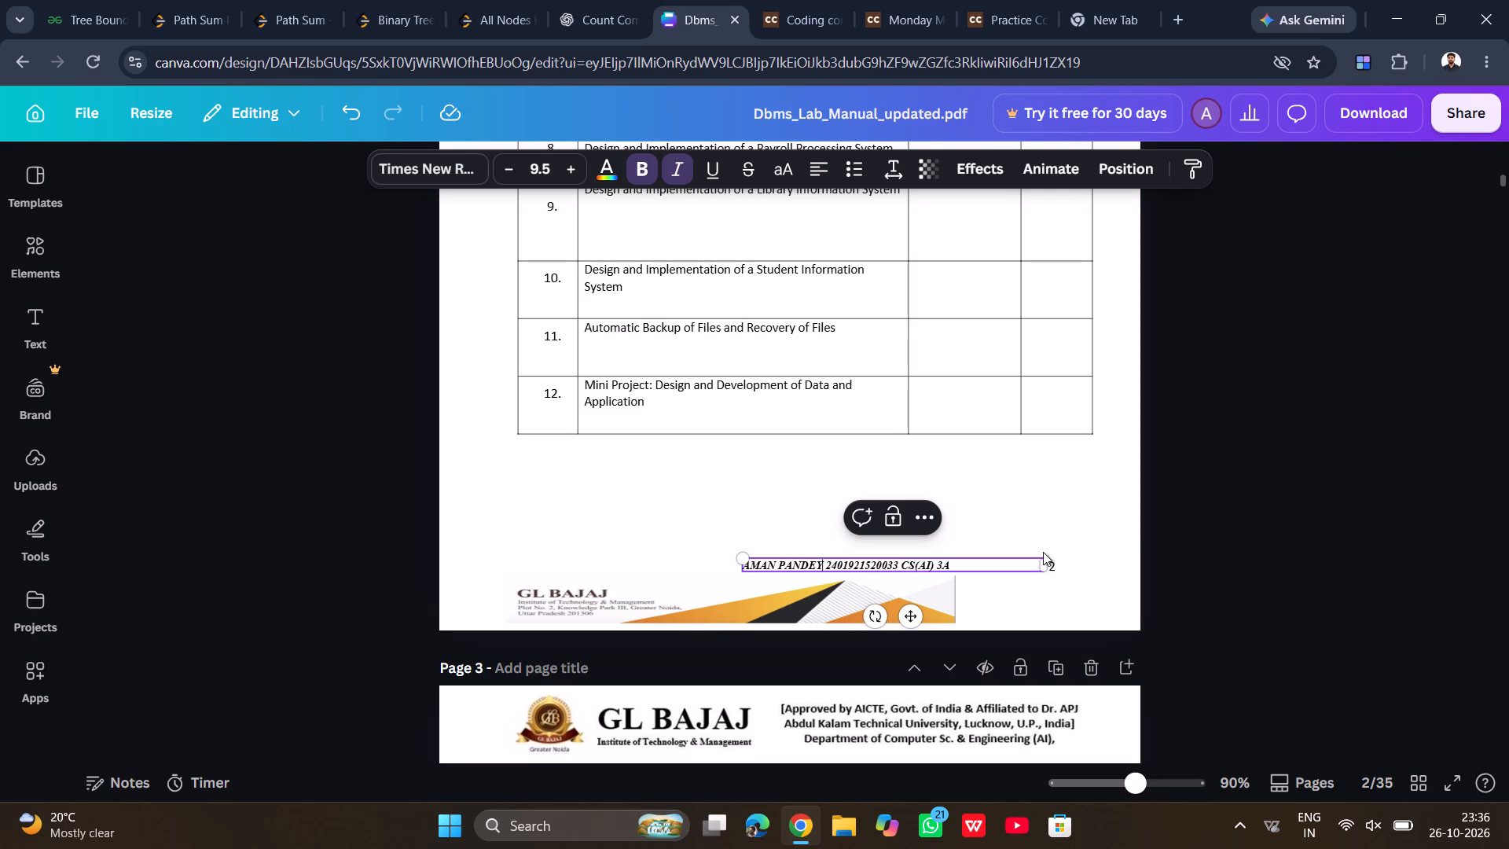
click(1028, 562)
click(1044, 515)
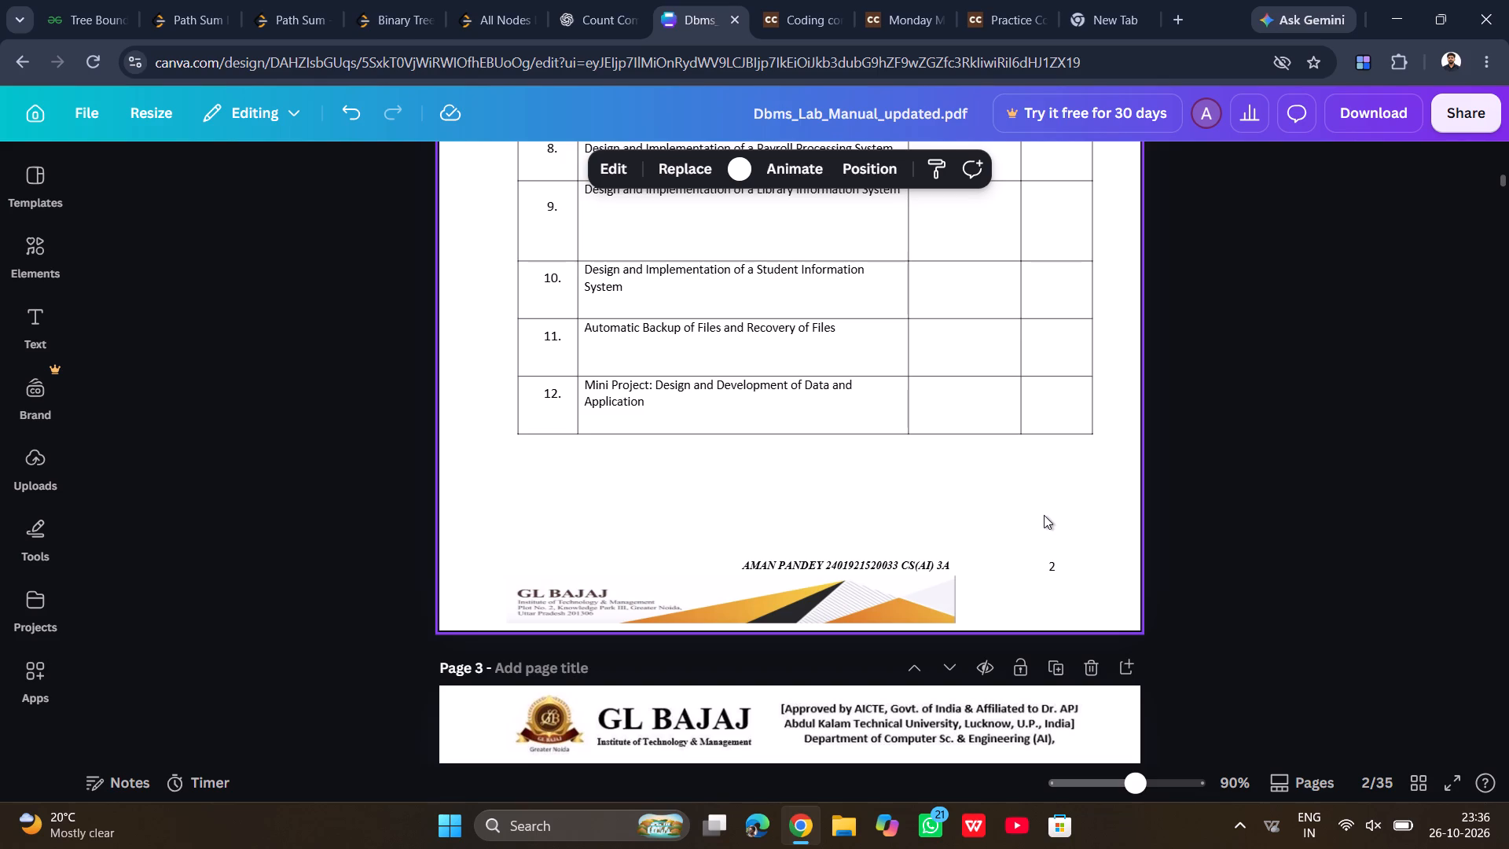
Change the last two digits of the roll number in page 3's footer line to 33.
scroll(1044, 515, down, 4)
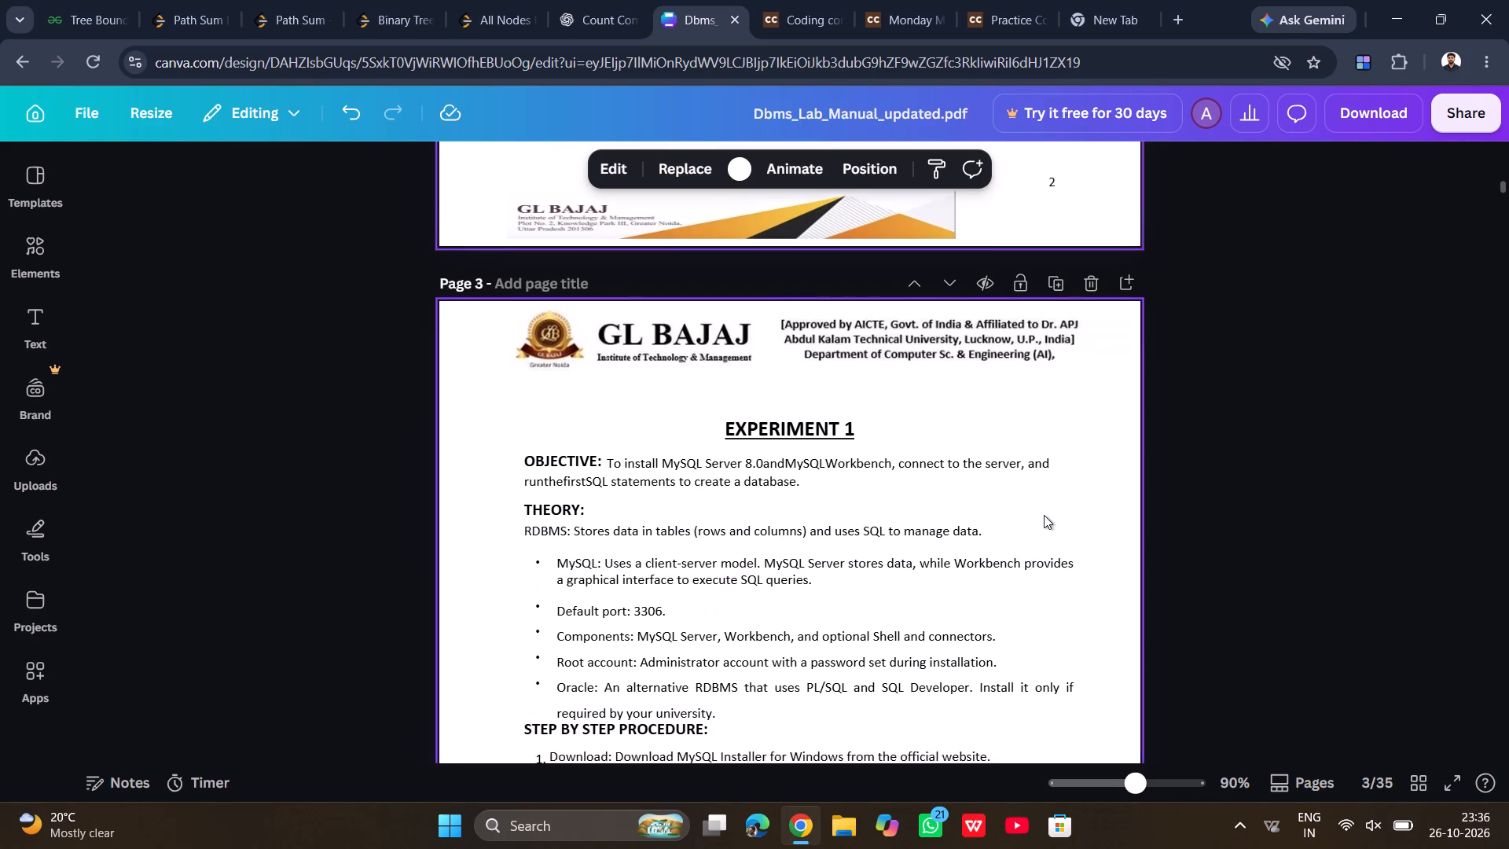
scroll(1044, 515, down, 5)
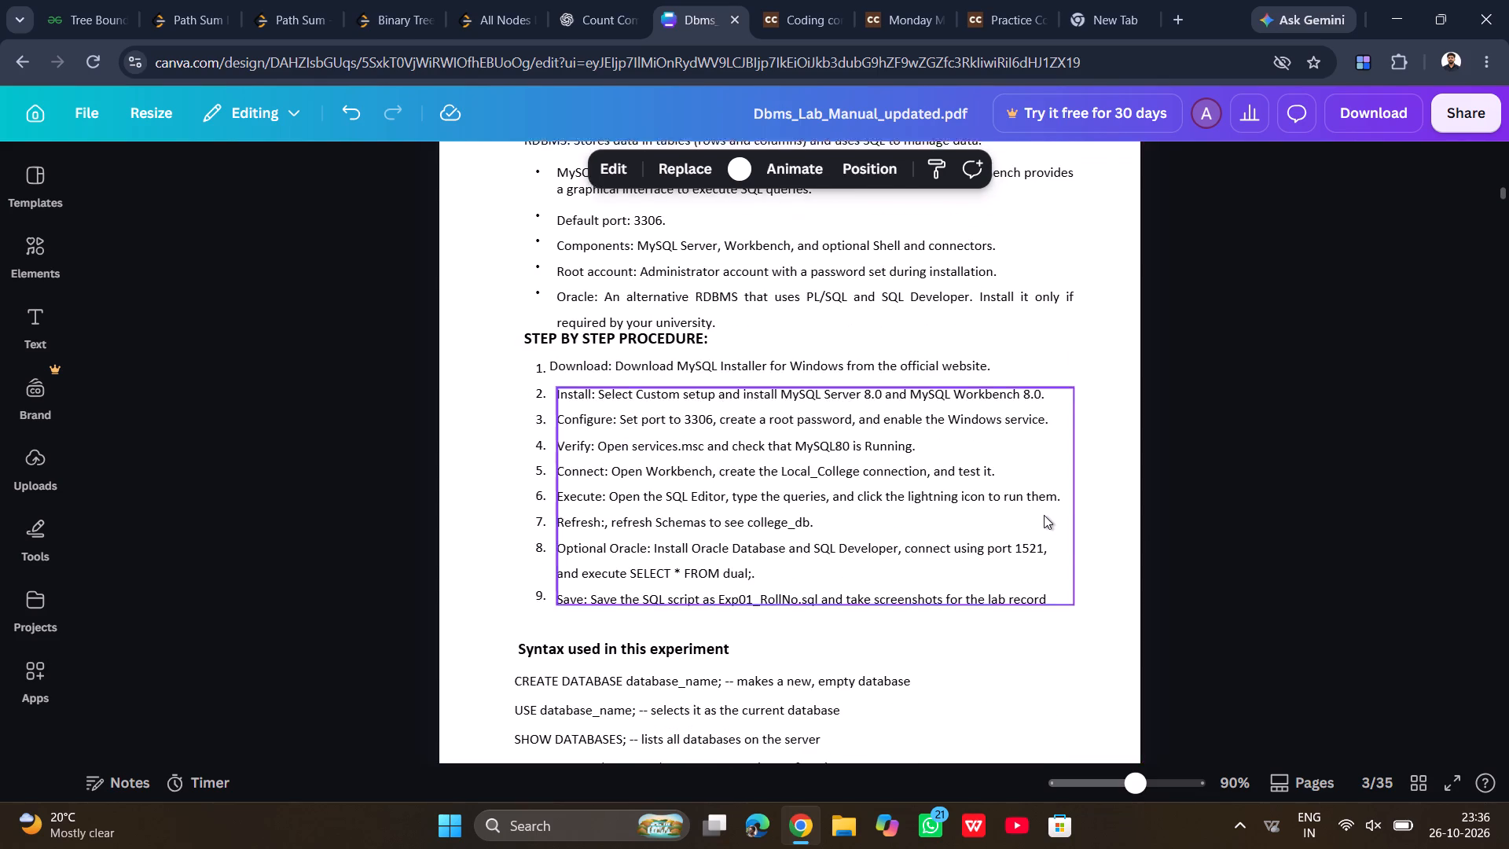
scroll(1044, 515, down, 2)
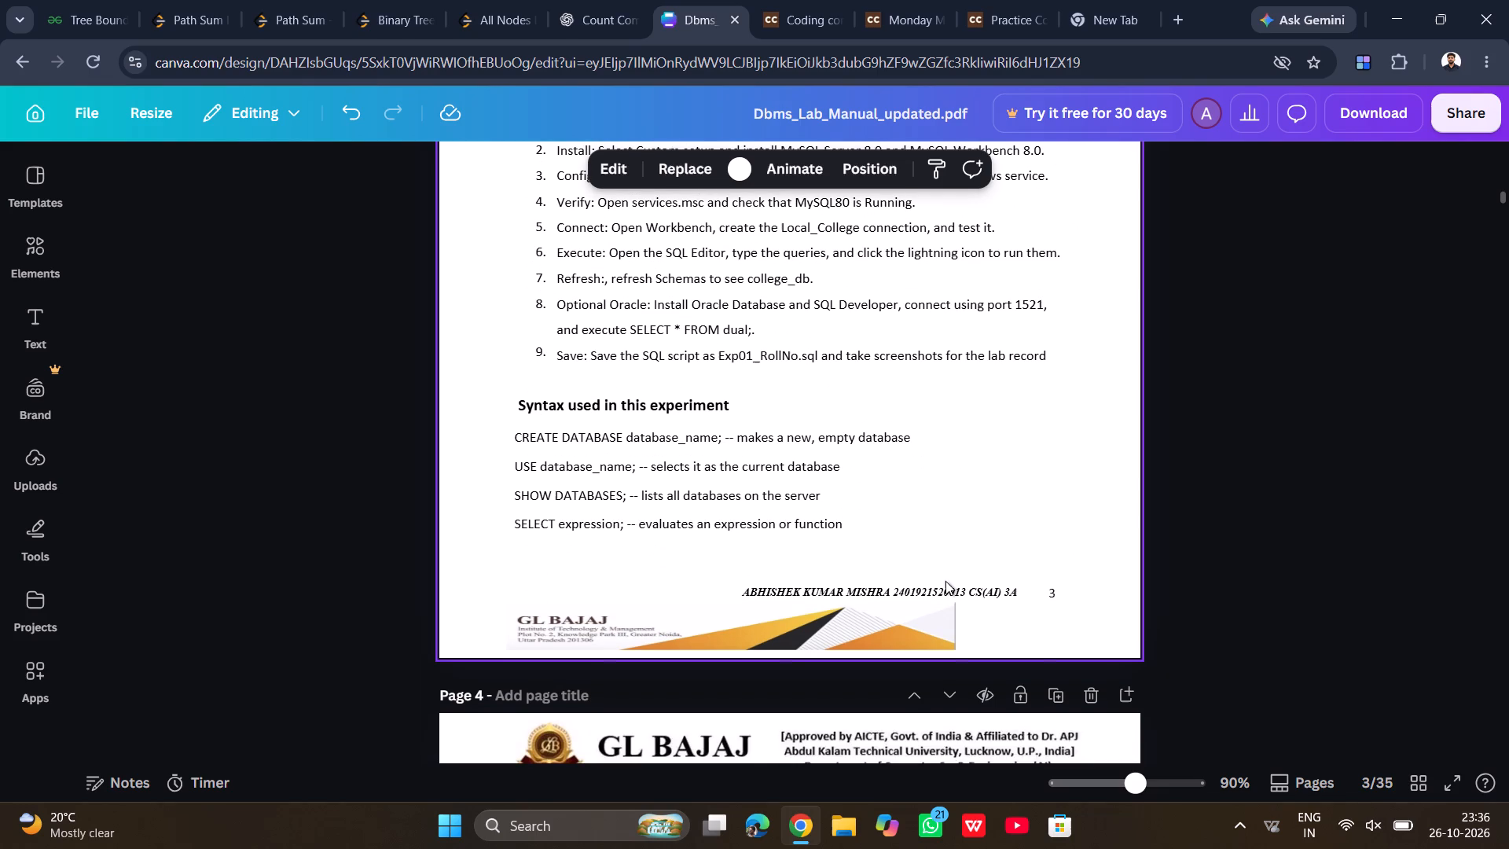
click(945, 581)
click(956, 587)
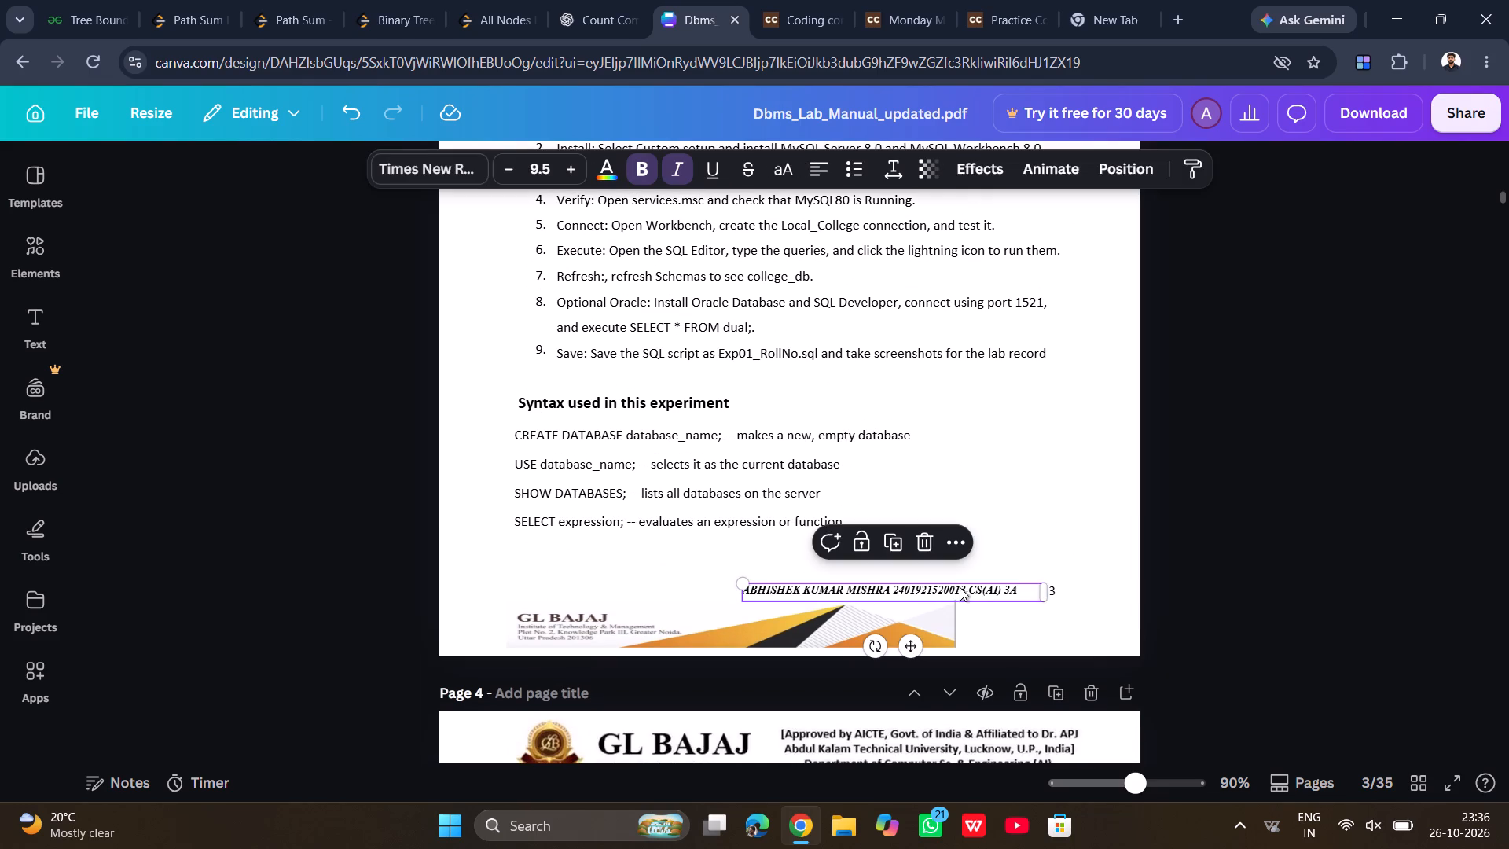
click(966, 587)
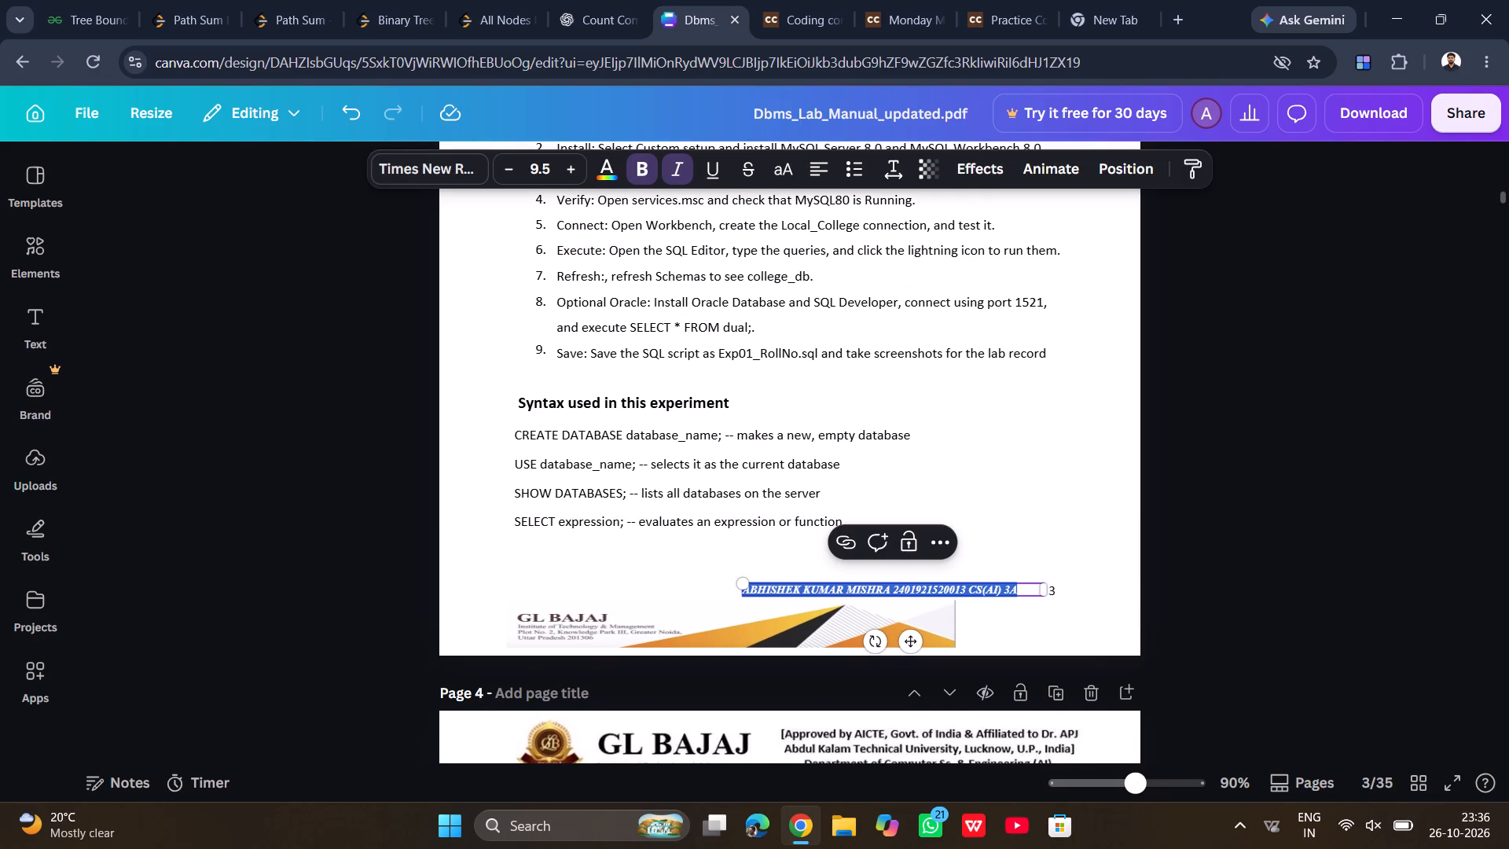
key(BackSpace)
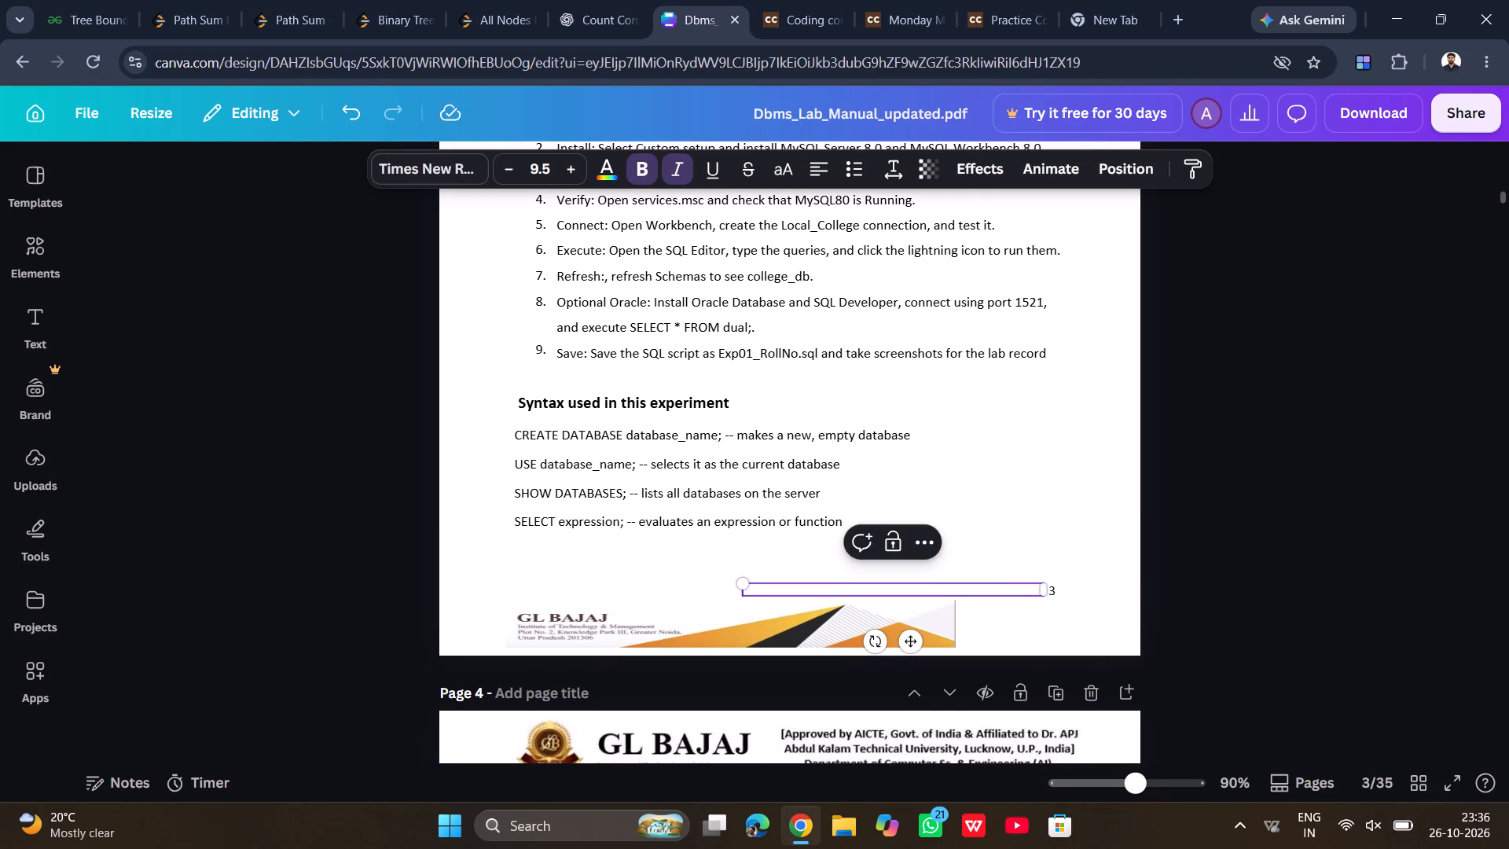
key(ctrl+z)
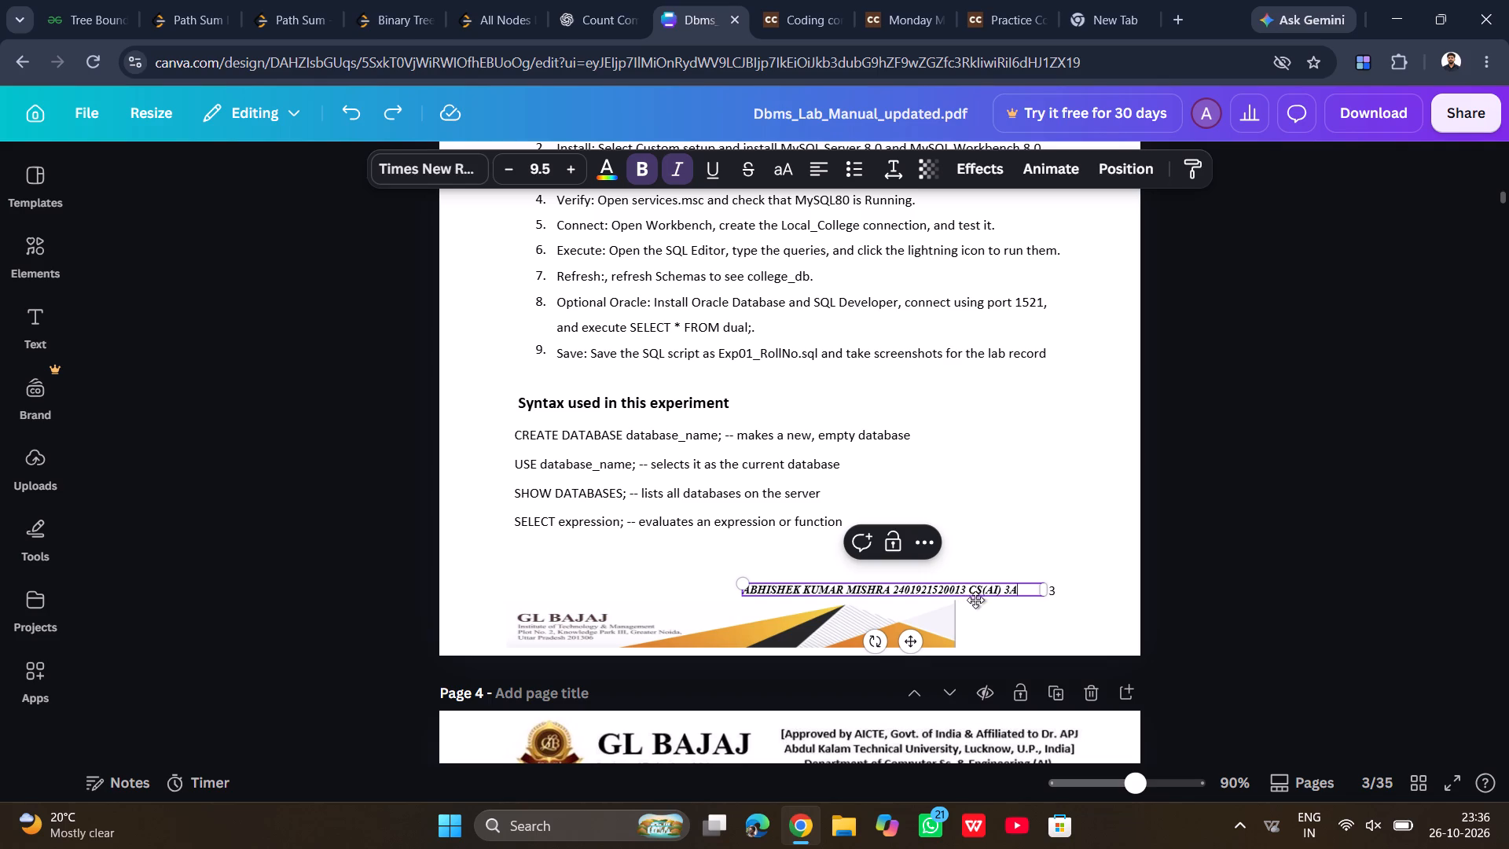
click(967, 591)
click(967, 591)
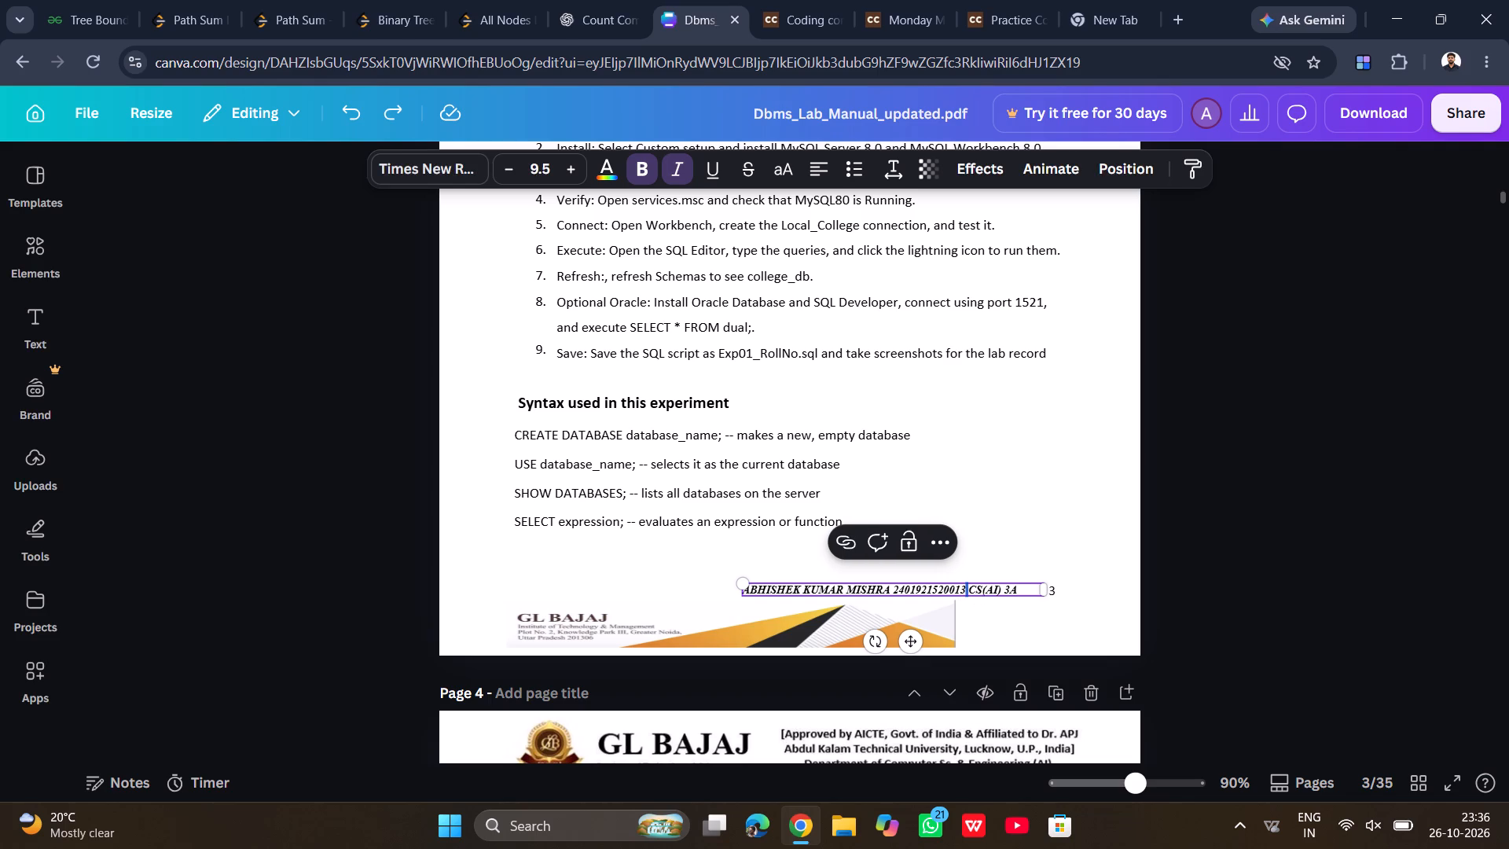
click(967, 591)
click(967, 591)
click(967, 591)
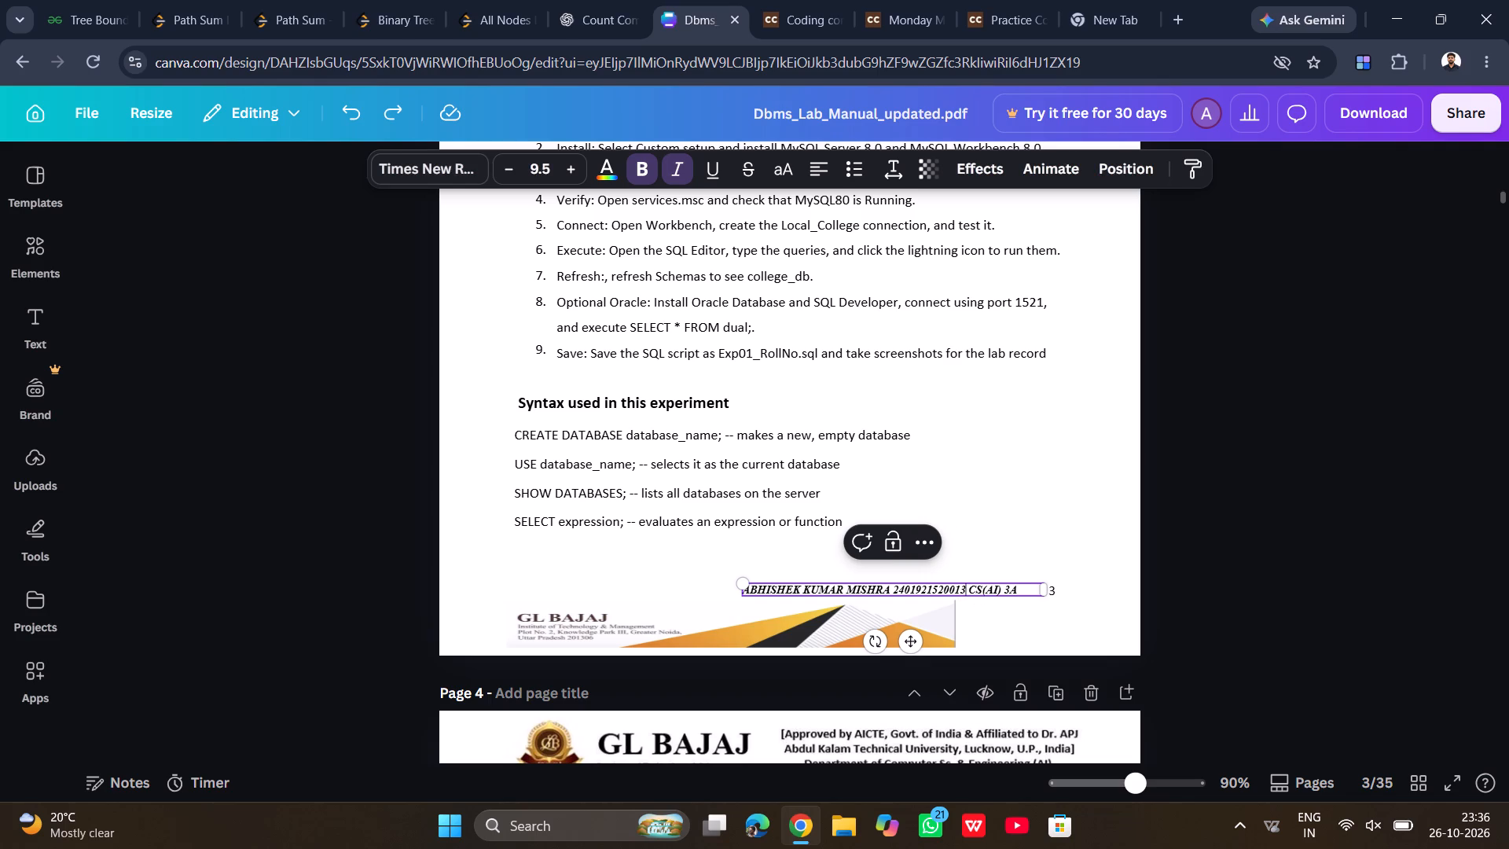
key(BackSpace)
key(BackSpace)
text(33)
Replace the student name in page 3's footer line with the name used in page 2's footer, in capitals.
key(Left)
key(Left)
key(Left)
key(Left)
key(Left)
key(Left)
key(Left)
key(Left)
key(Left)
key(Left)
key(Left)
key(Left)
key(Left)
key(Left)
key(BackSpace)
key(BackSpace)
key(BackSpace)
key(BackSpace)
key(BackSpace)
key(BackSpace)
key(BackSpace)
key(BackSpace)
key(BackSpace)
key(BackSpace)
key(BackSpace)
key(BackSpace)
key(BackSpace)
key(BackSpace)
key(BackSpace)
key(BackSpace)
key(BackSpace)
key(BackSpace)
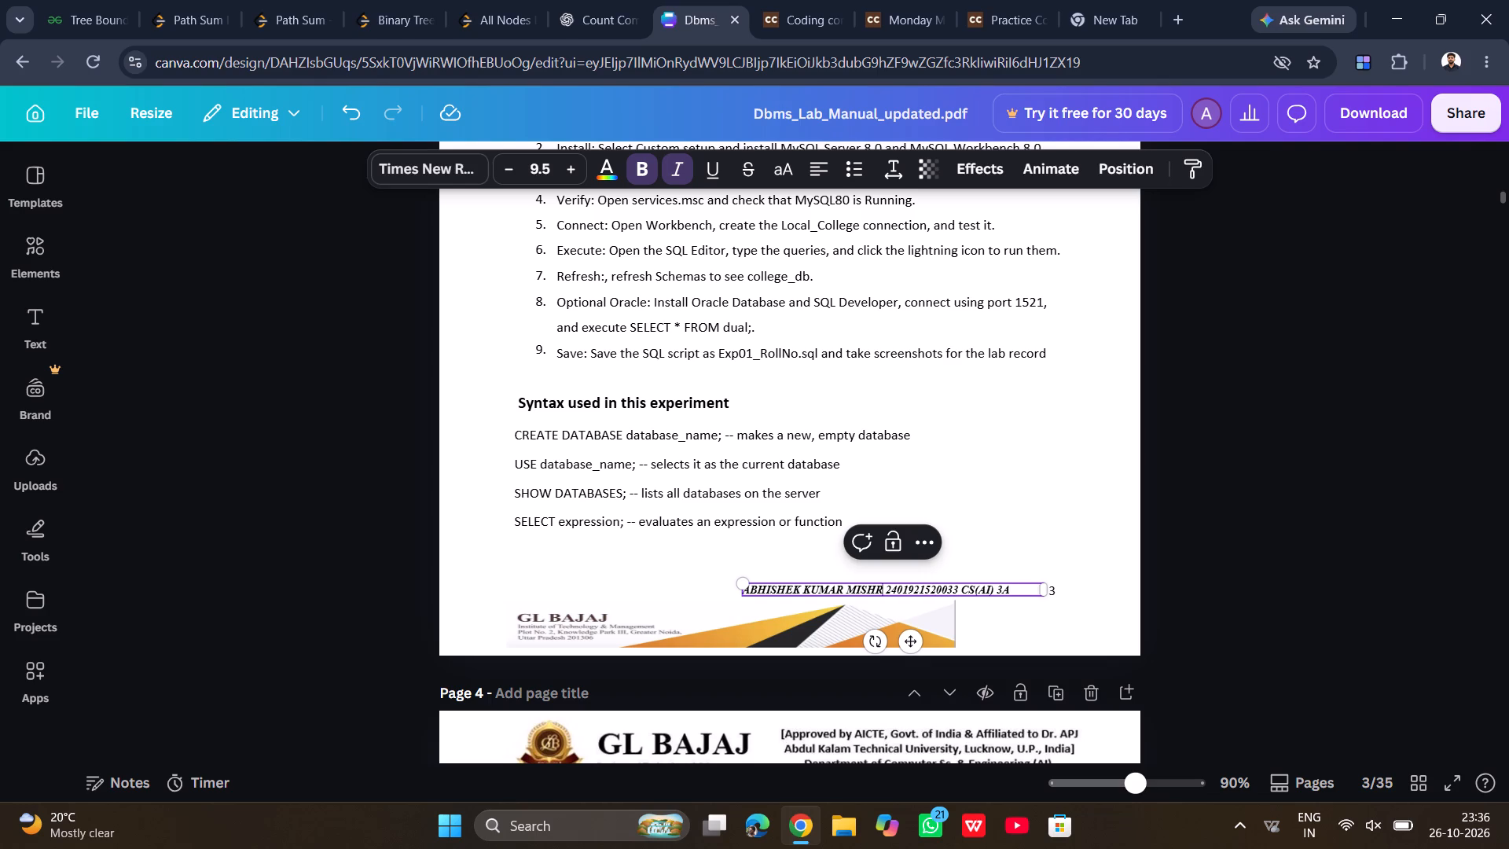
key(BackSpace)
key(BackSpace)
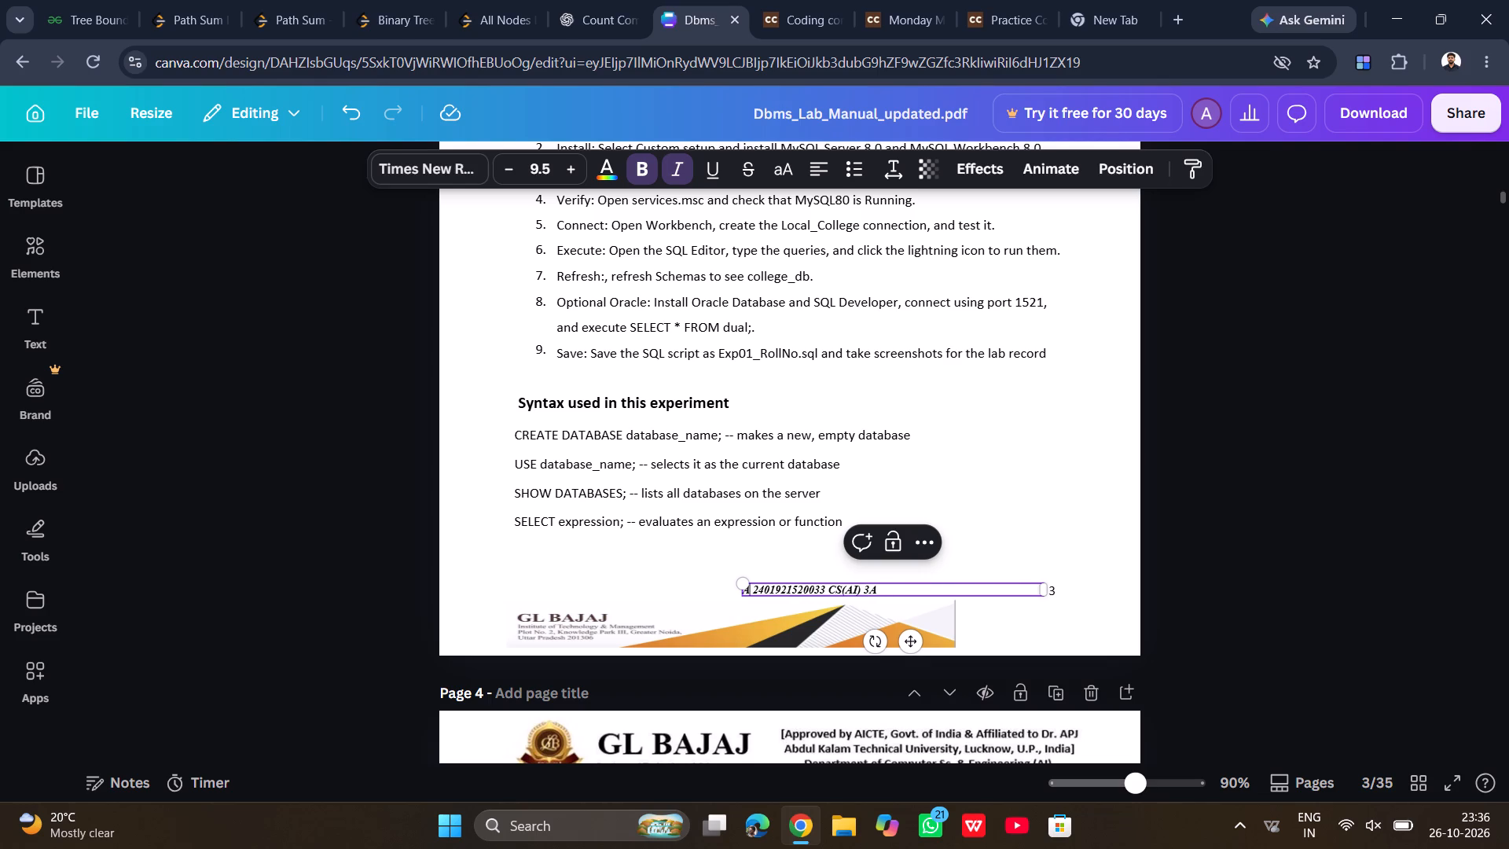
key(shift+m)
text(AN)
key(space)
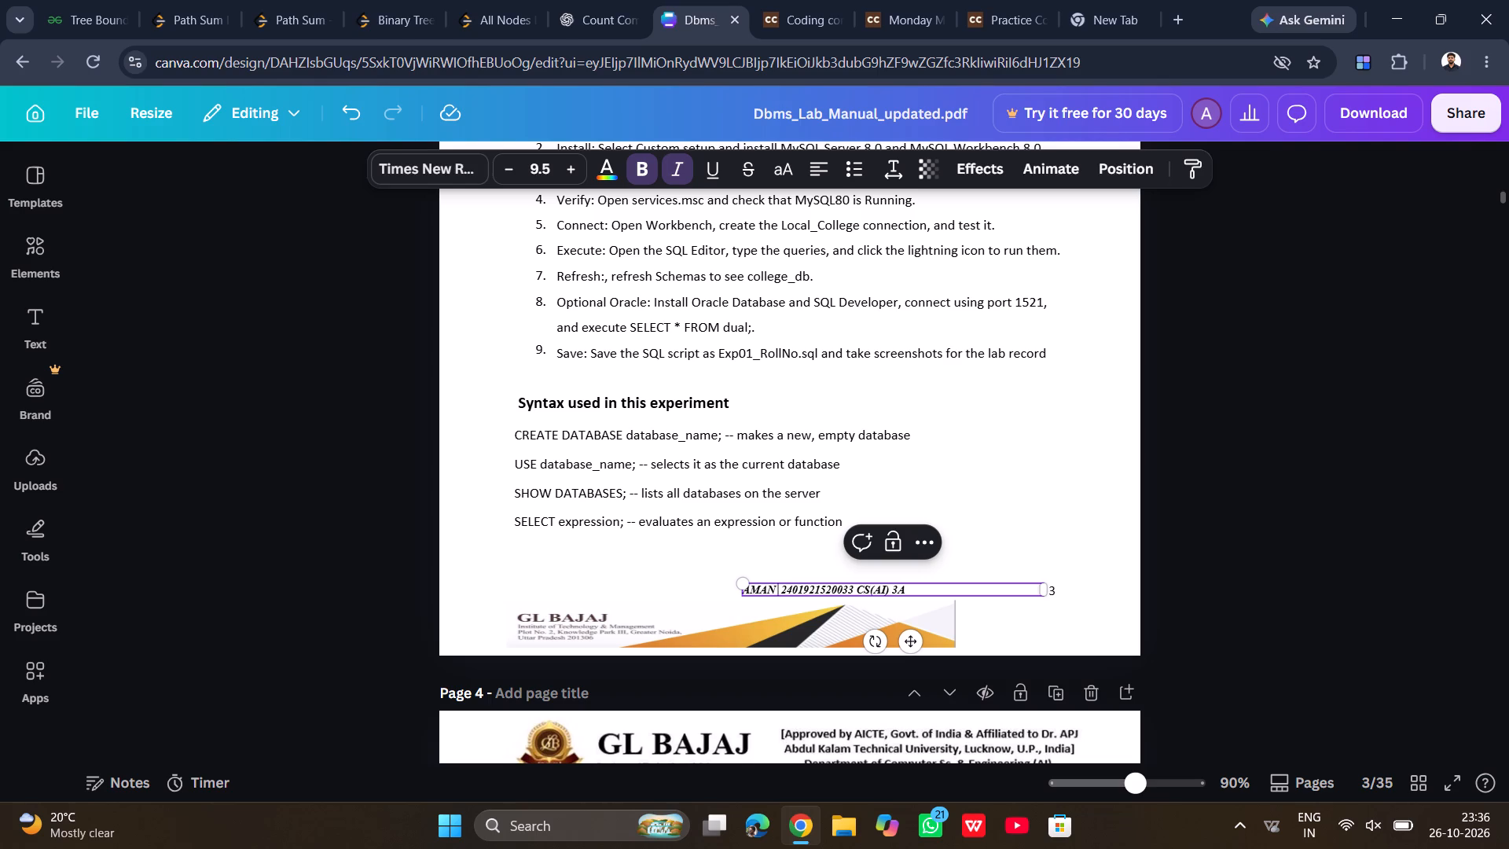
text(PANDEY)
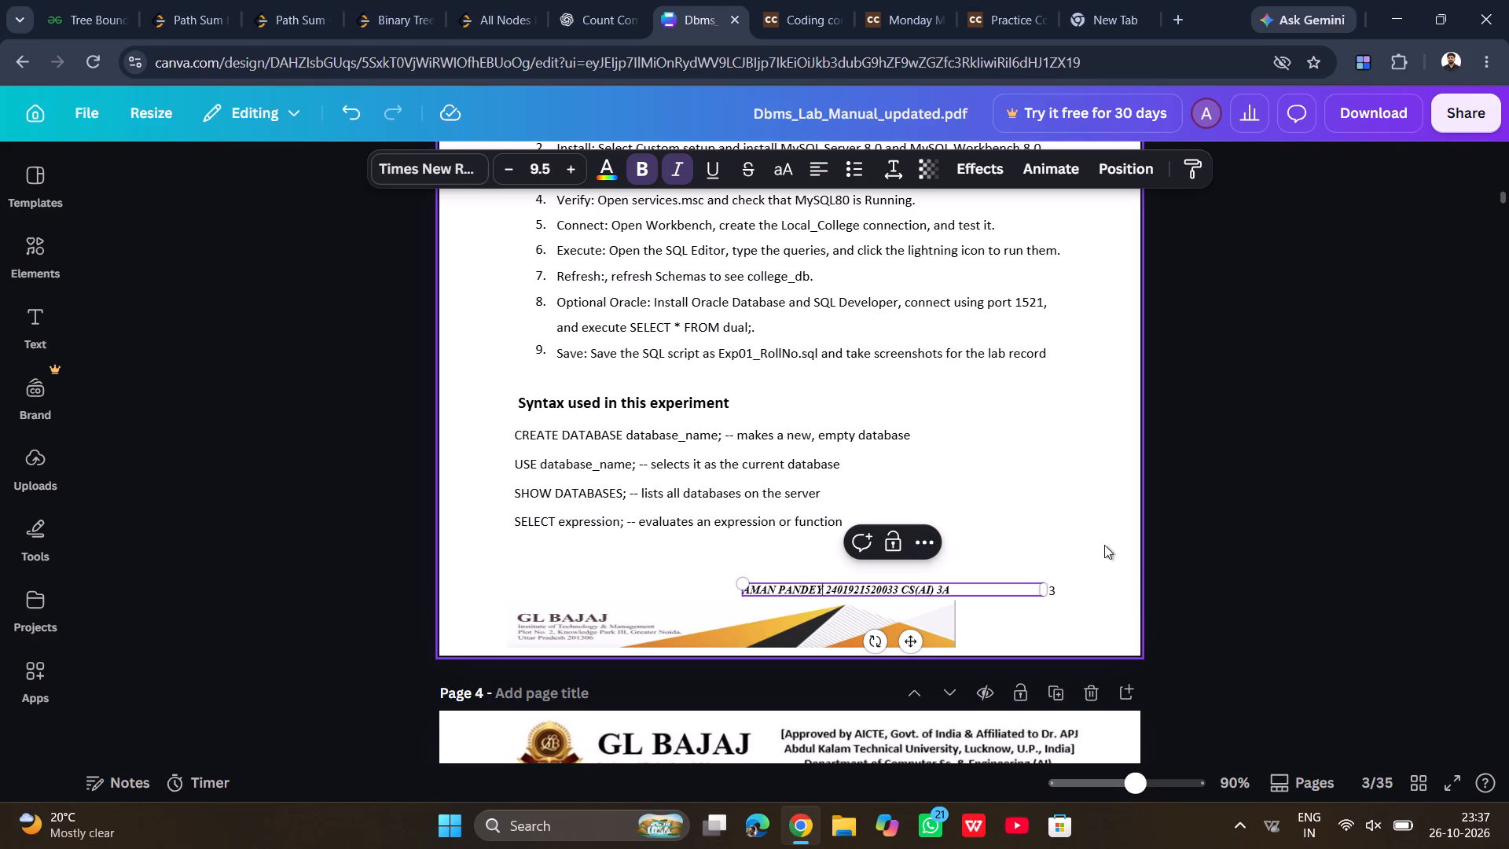
click(1075, 503)
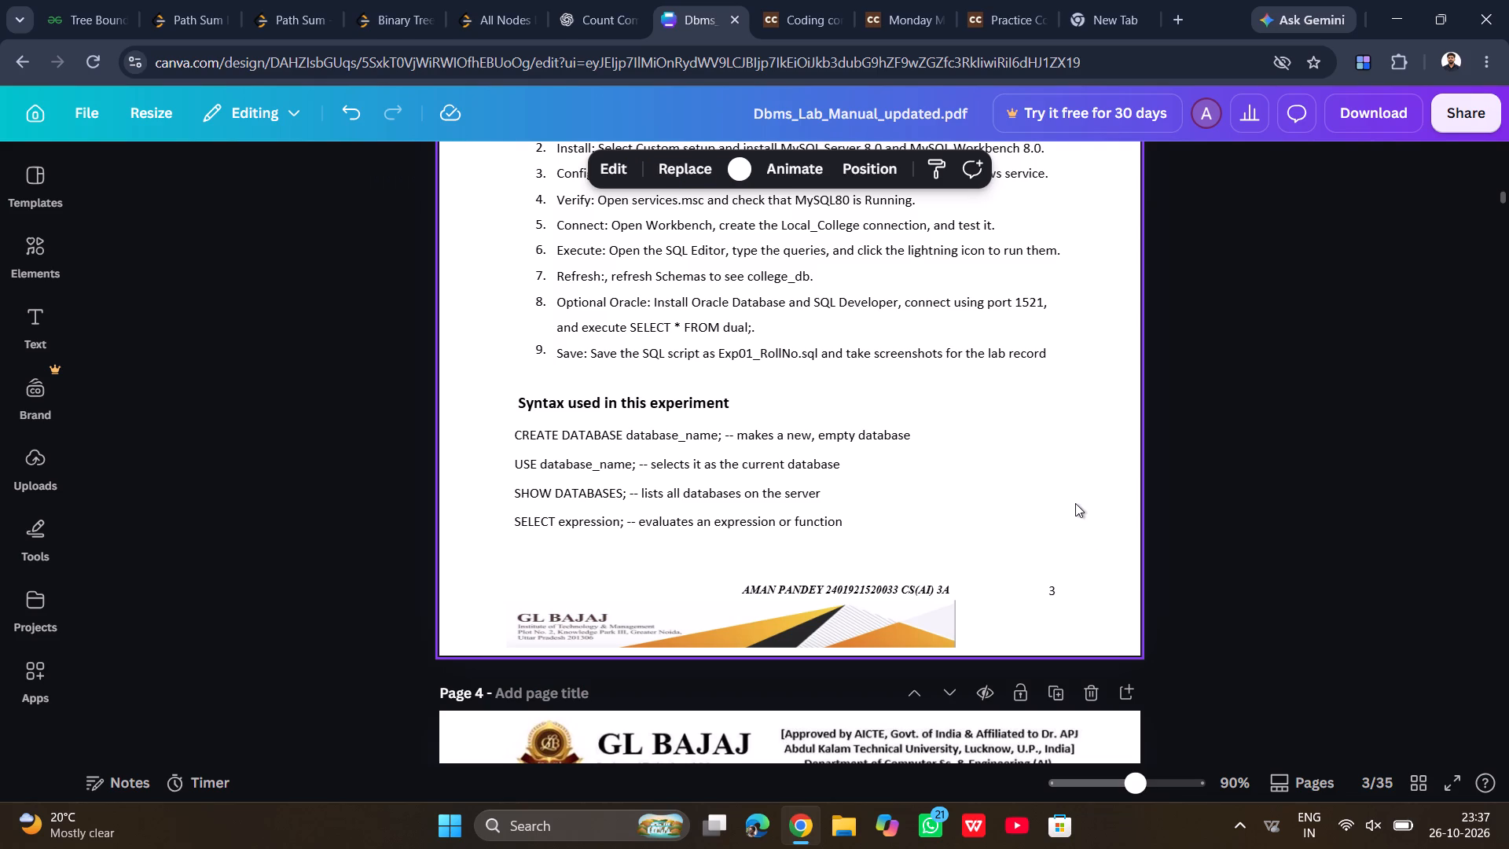
Change the last two digits of the roll number in page 4's footer line to 33, keeping a space before CS(AI).
scroll(1075, 503, down, 5)
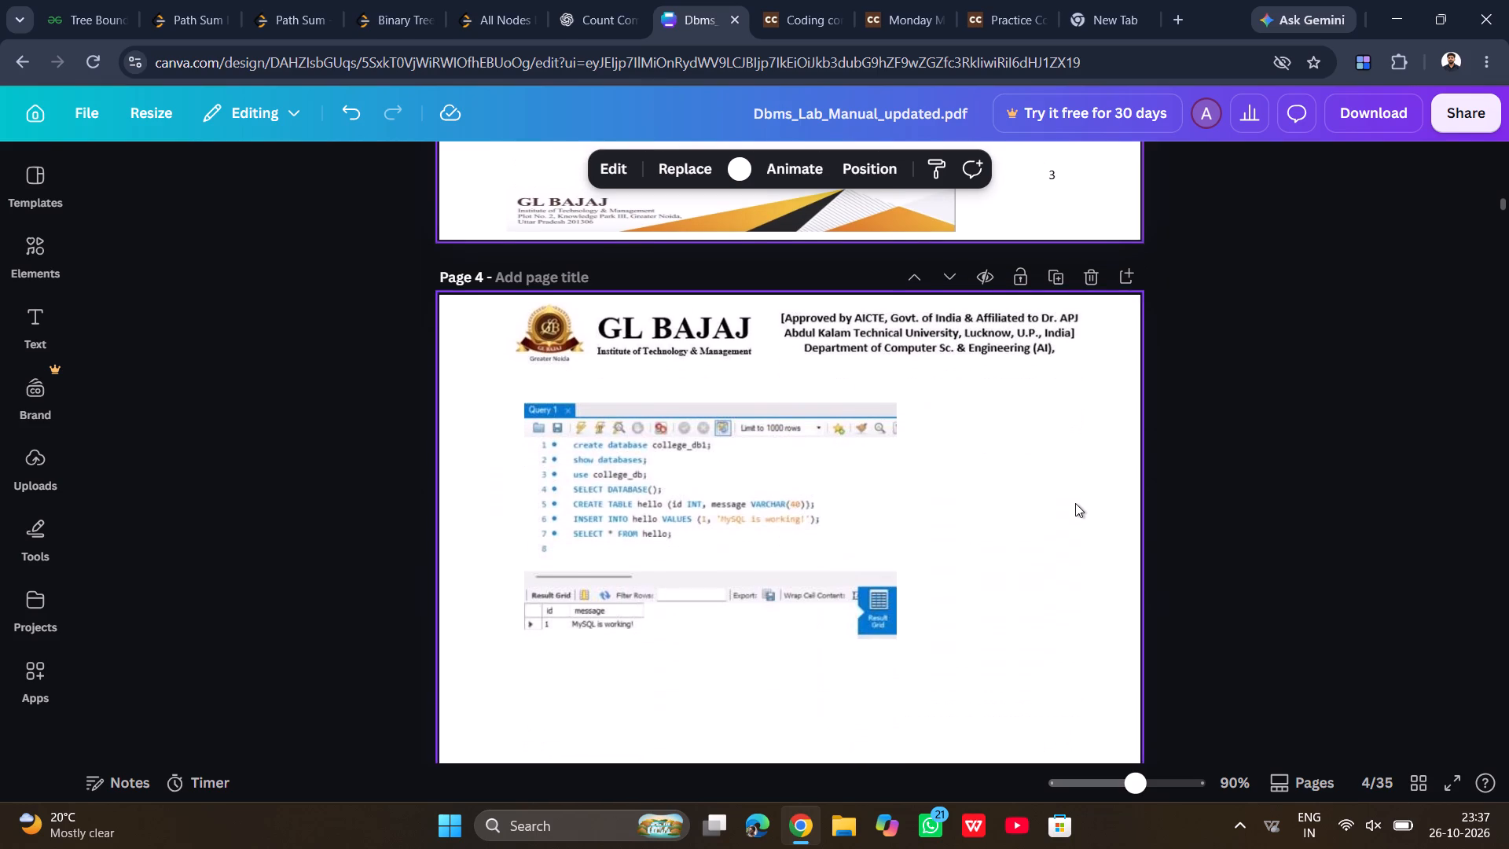
scroll(1075, 503, down, 1)
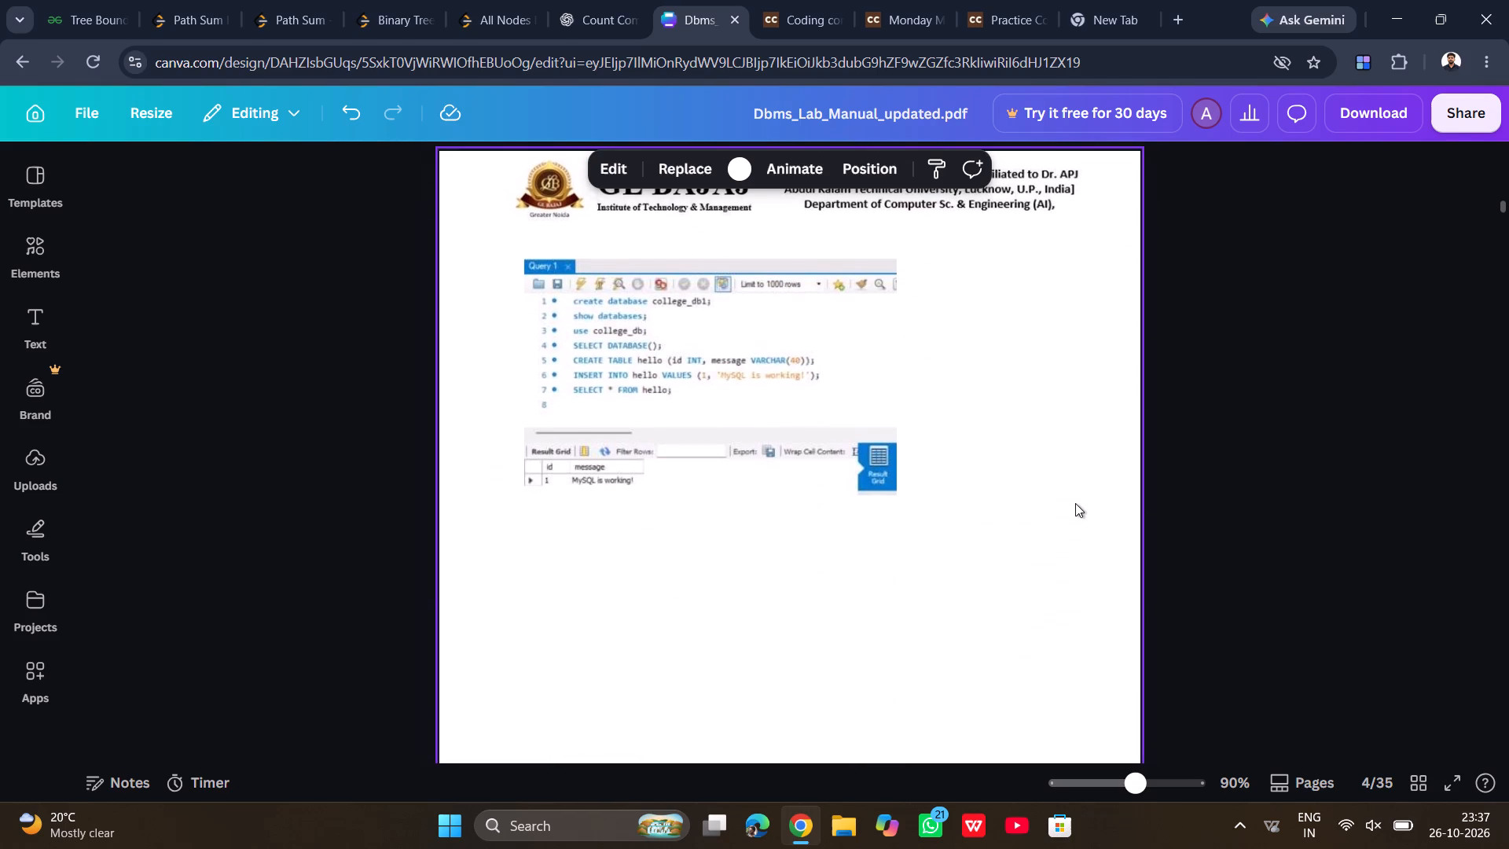
scroll(1075, 503, down, 5)
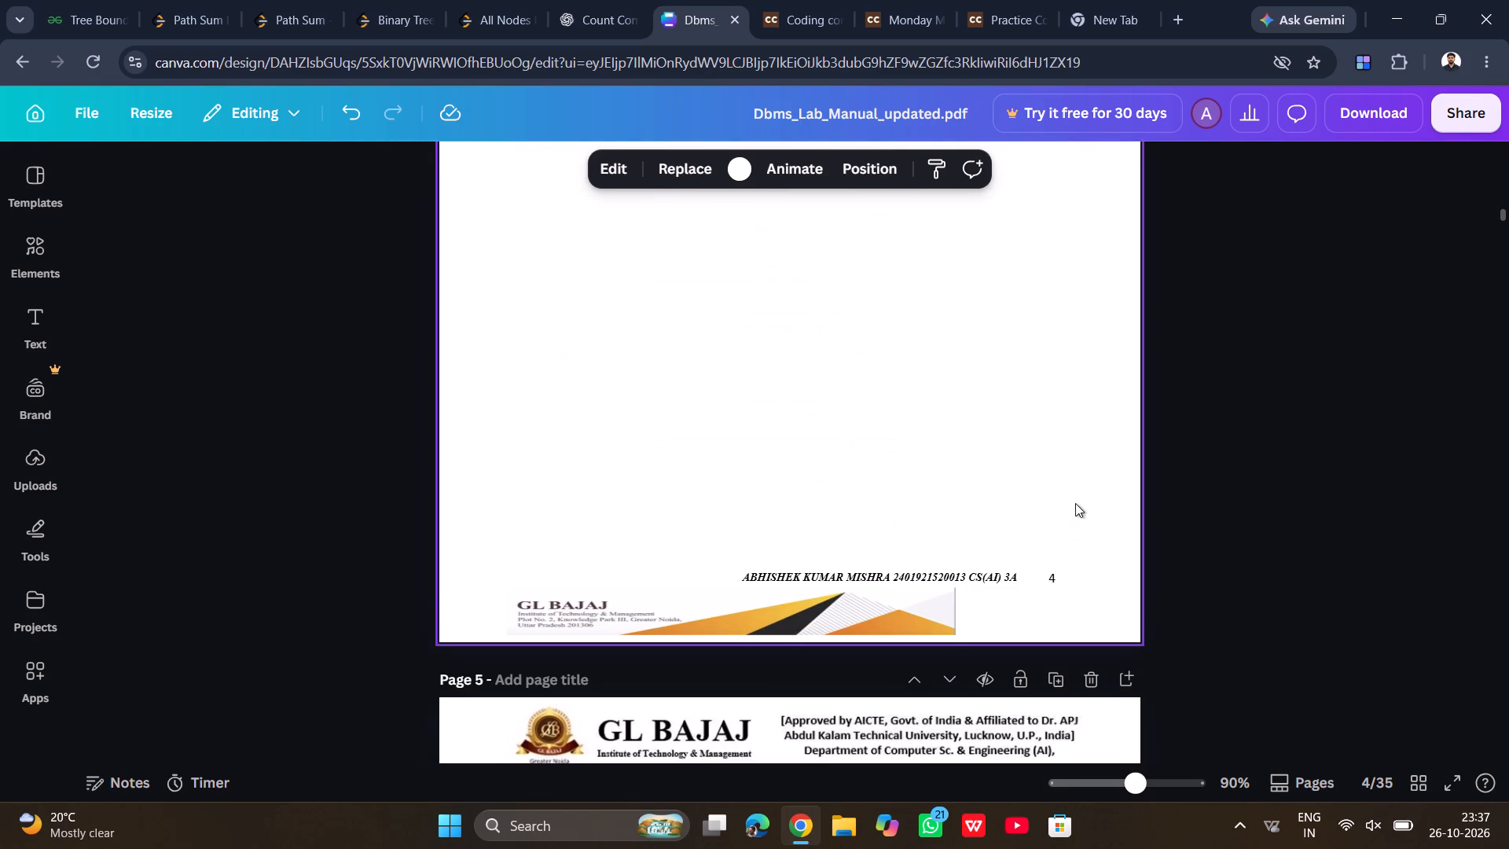
click(935, 546)
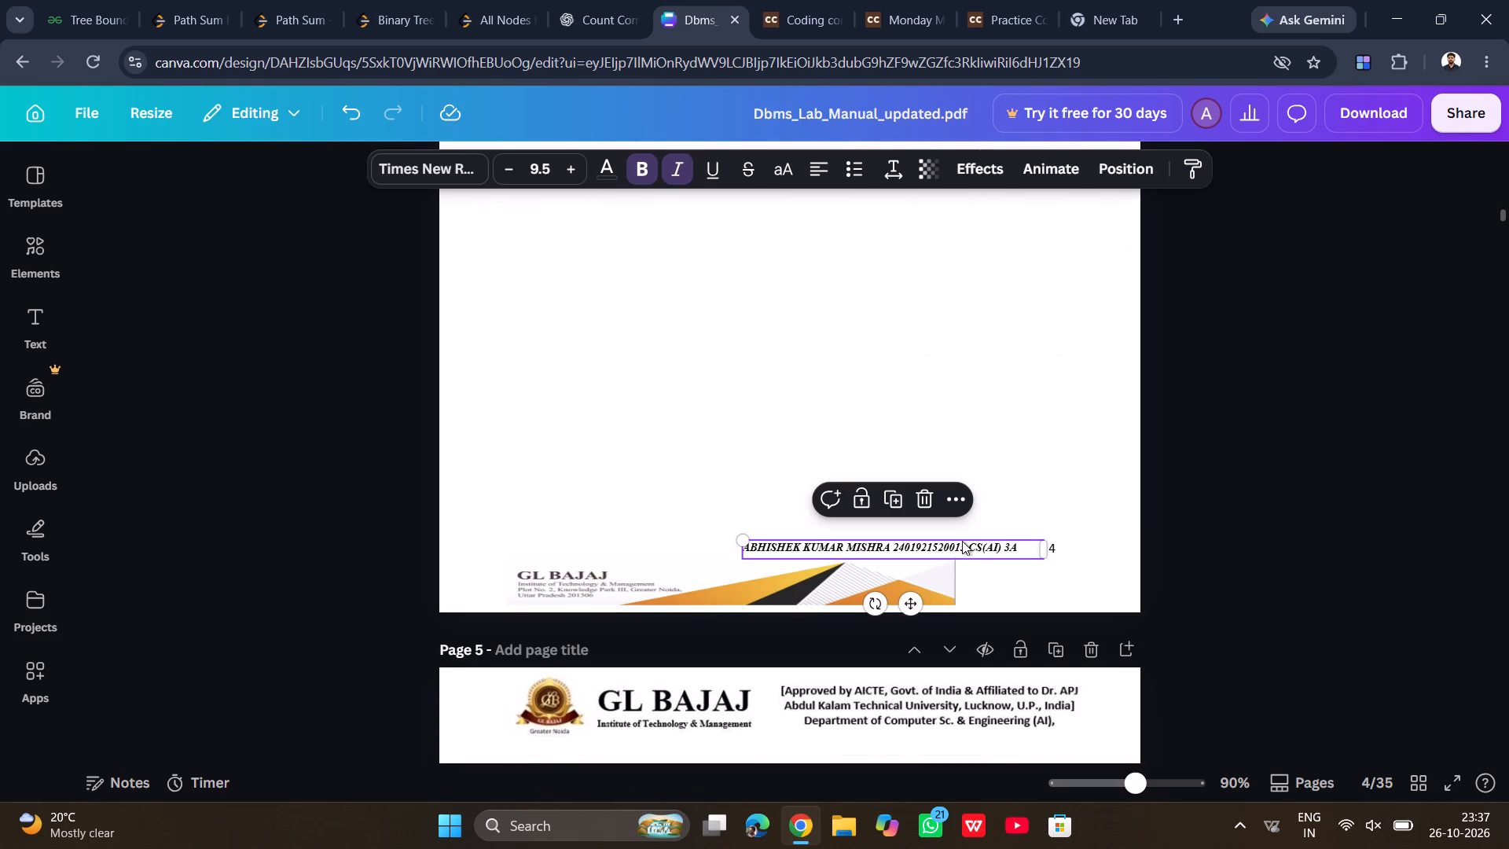
click(967, 549)
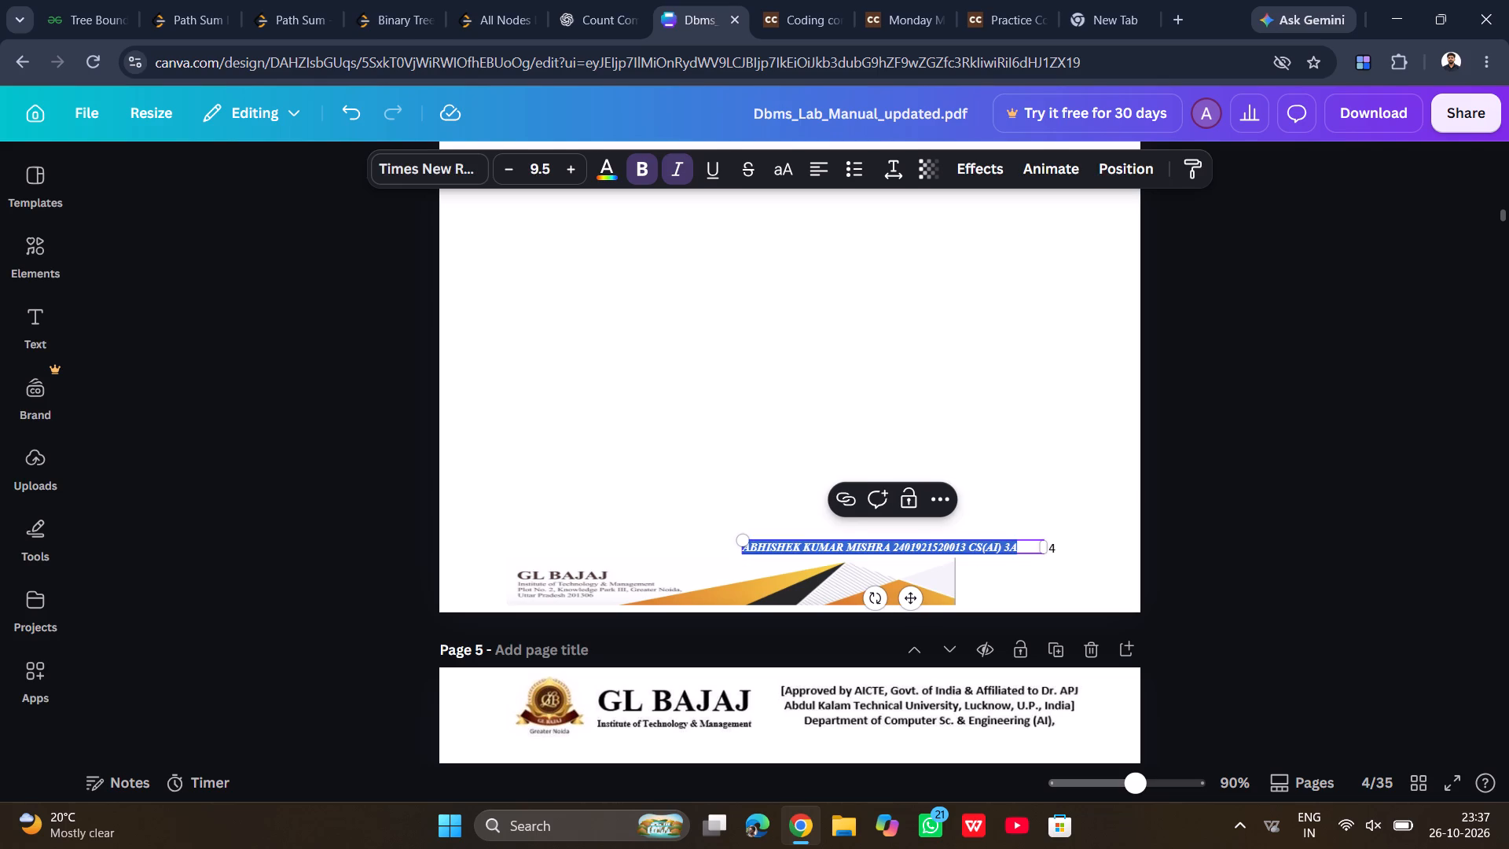
click(967, 549)
key(BackSpace)
key(BackSpace)
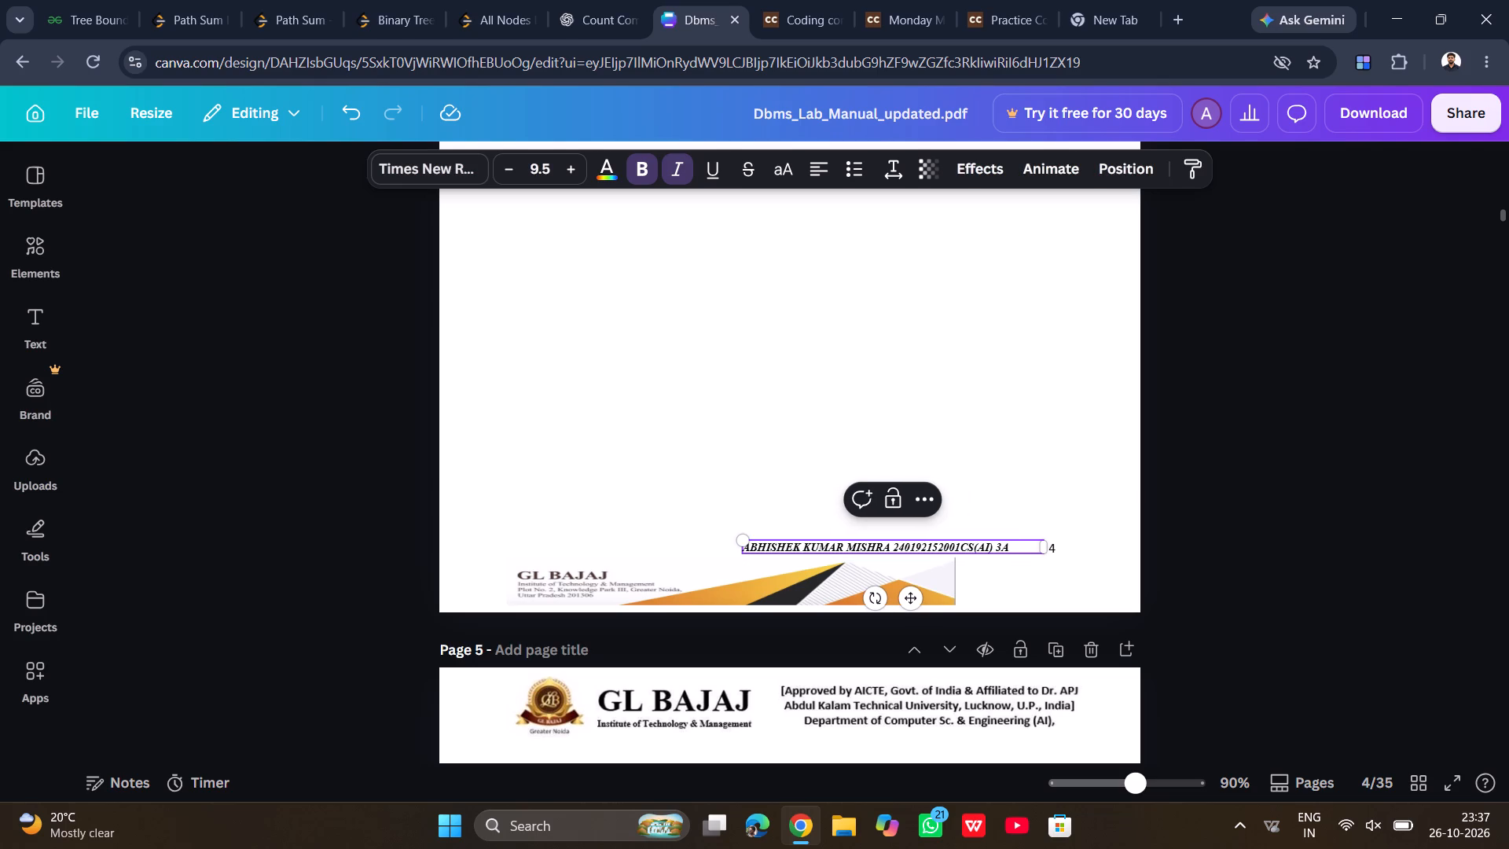
key(BackSpace)
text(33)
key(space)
Replace the student name in page 4's footer line with the name used in page 3's footer, in capitals.
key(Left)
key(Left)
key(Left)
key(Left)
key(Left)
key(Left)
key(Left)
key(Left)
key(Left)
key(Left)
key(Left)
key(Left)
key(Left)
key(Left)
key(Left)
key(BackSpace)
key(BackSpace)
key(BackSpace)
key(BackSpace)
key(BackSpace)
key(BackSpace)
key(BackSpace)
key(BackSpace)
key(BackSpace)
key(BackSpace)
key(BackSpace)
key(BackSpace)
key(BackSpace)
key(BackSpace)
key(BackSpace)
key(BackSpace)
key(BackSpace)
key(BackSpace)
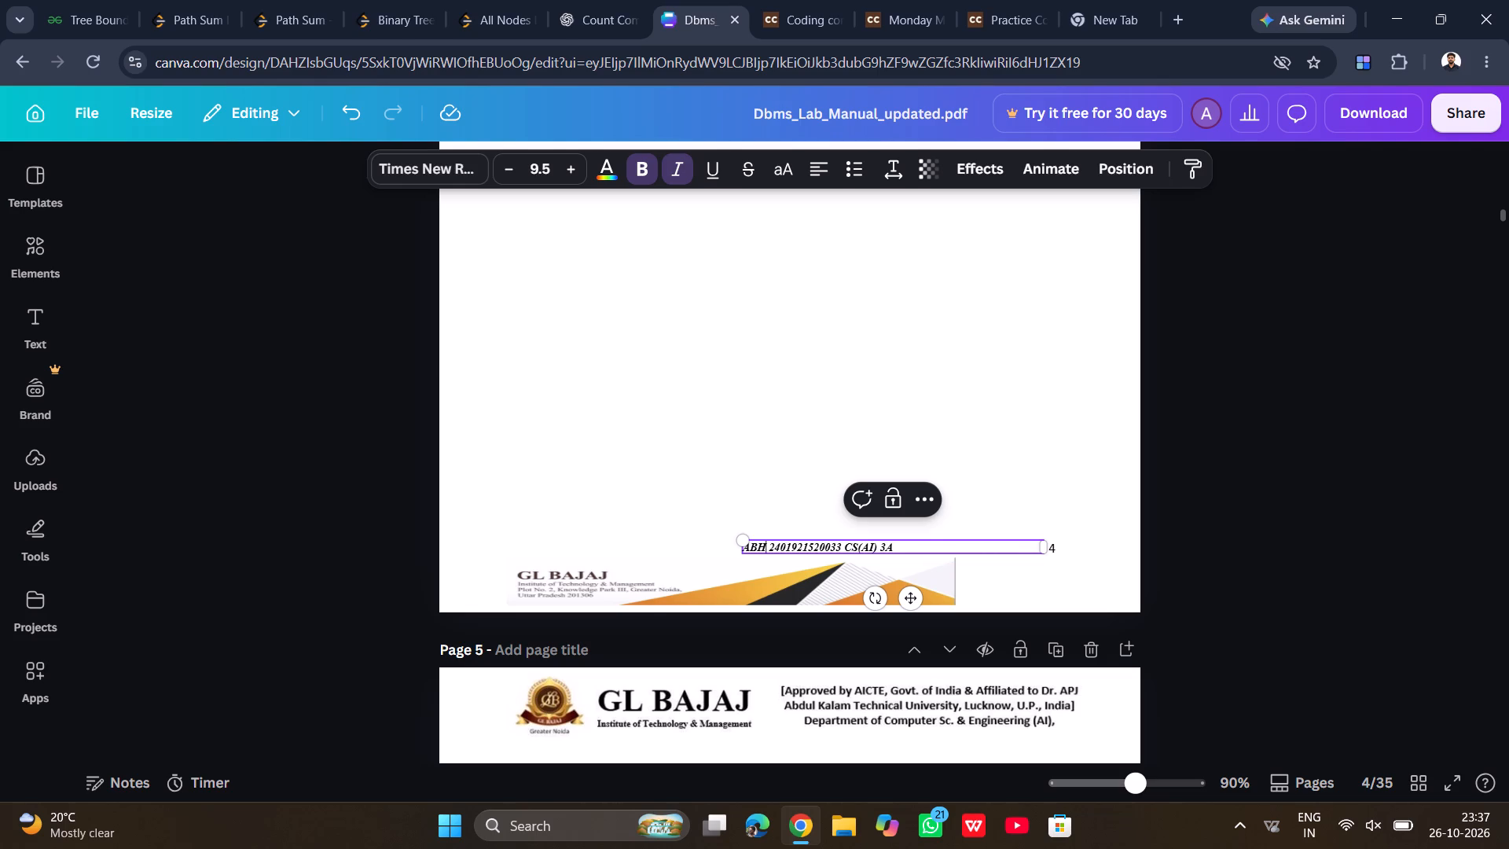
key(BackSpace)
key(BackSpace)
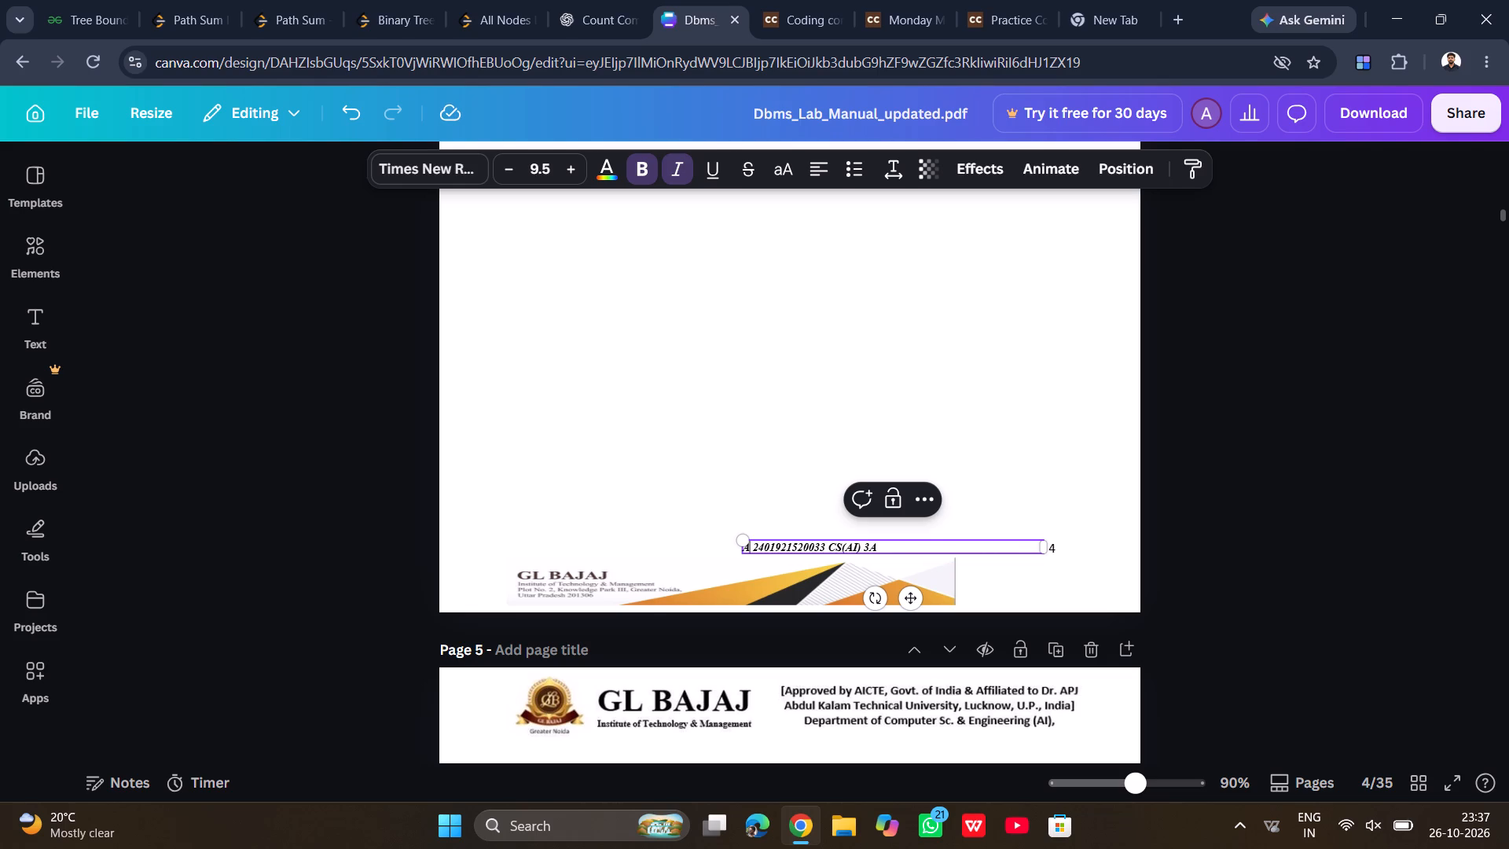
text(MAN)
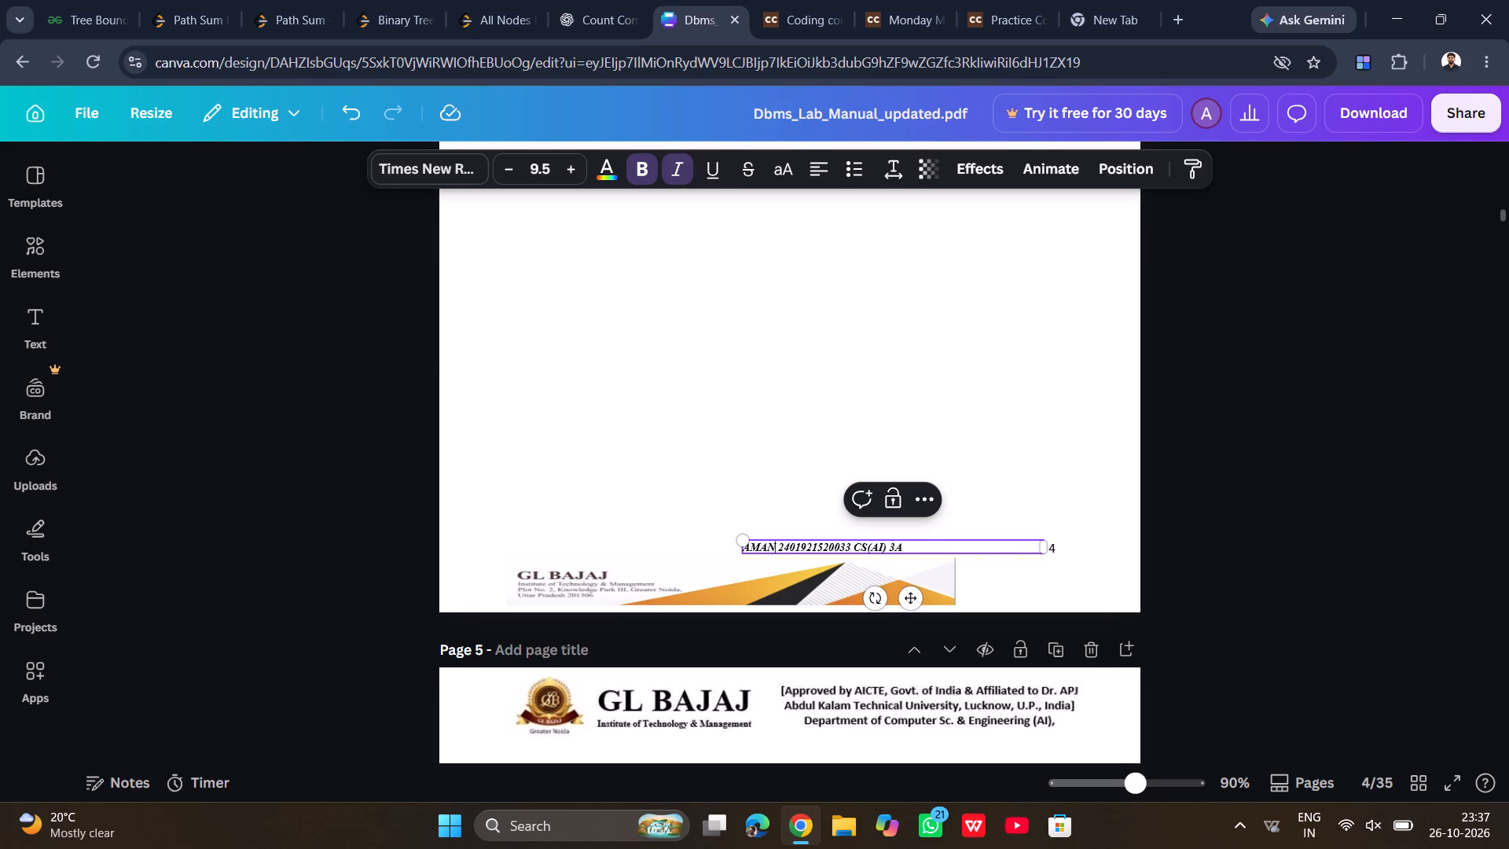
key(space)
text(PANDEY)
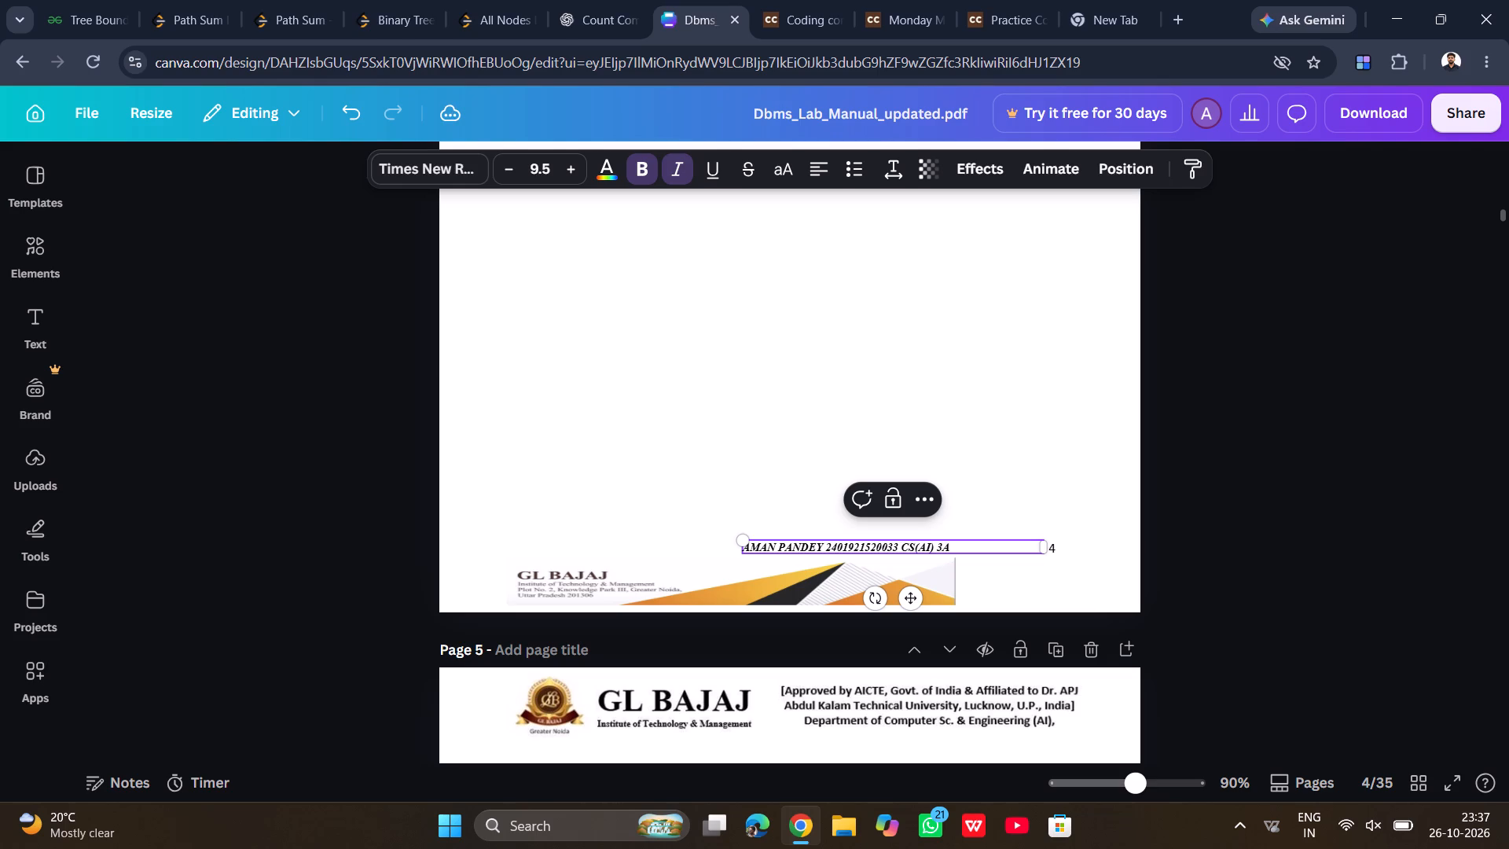
click(1012, 384)
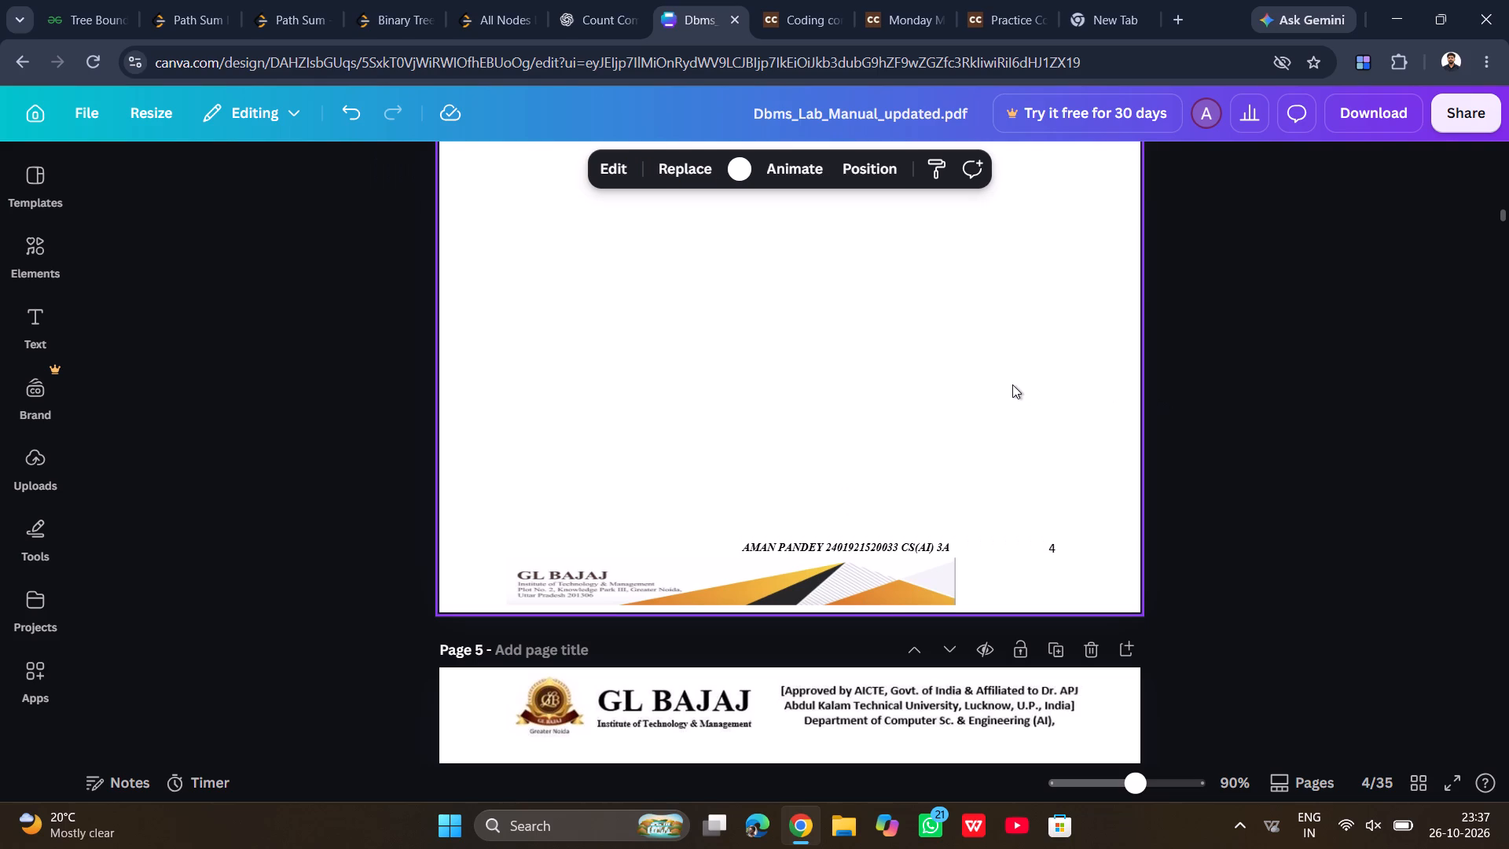
Change the last two digits of the roll number in page 5's footer line to 33.
scroll(1012, 384, down, 4)
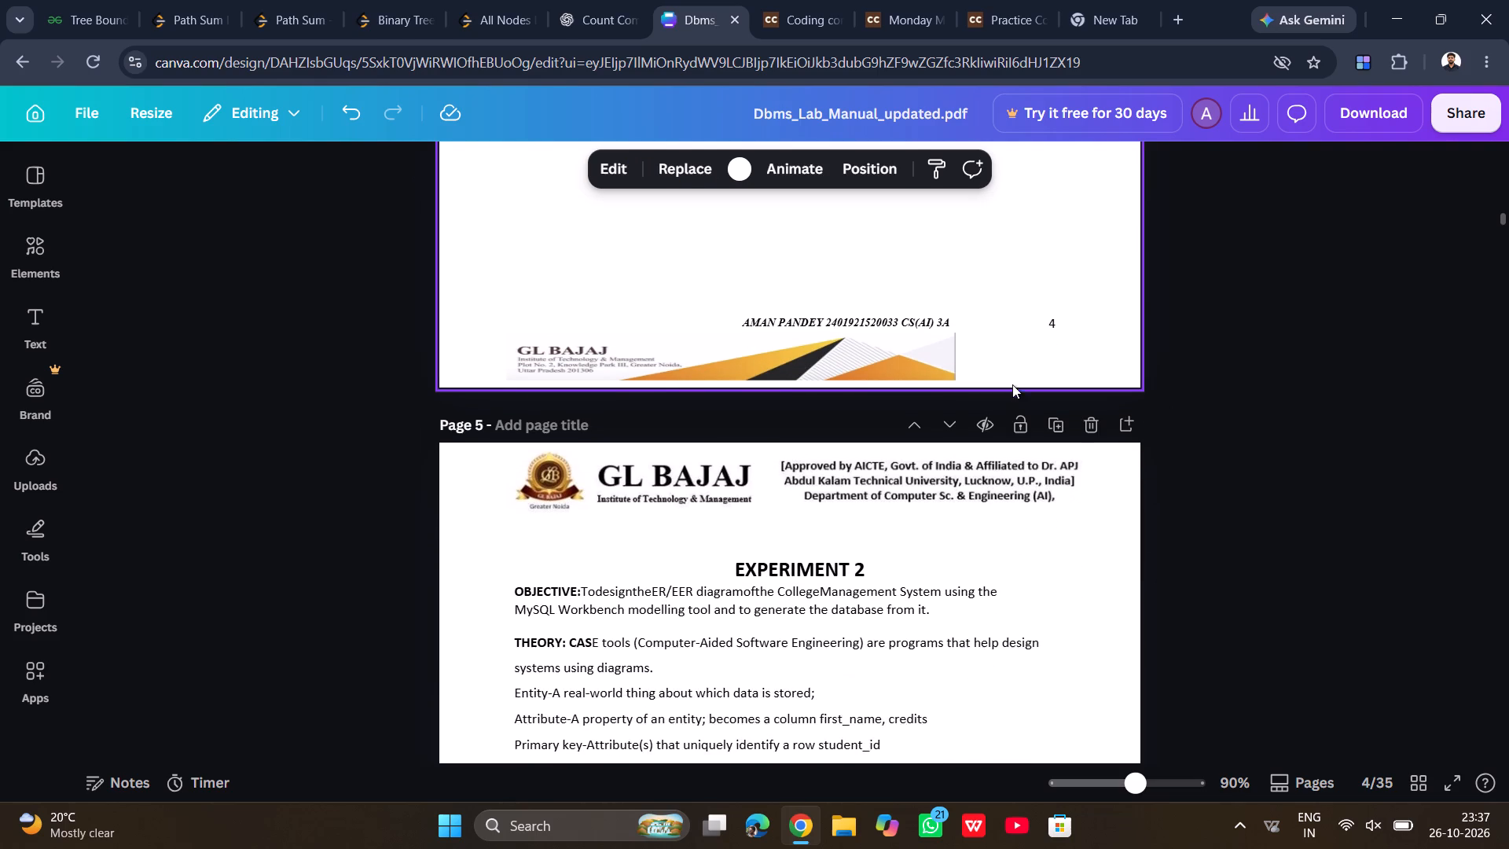
scroll(1012, 384, down, 6)
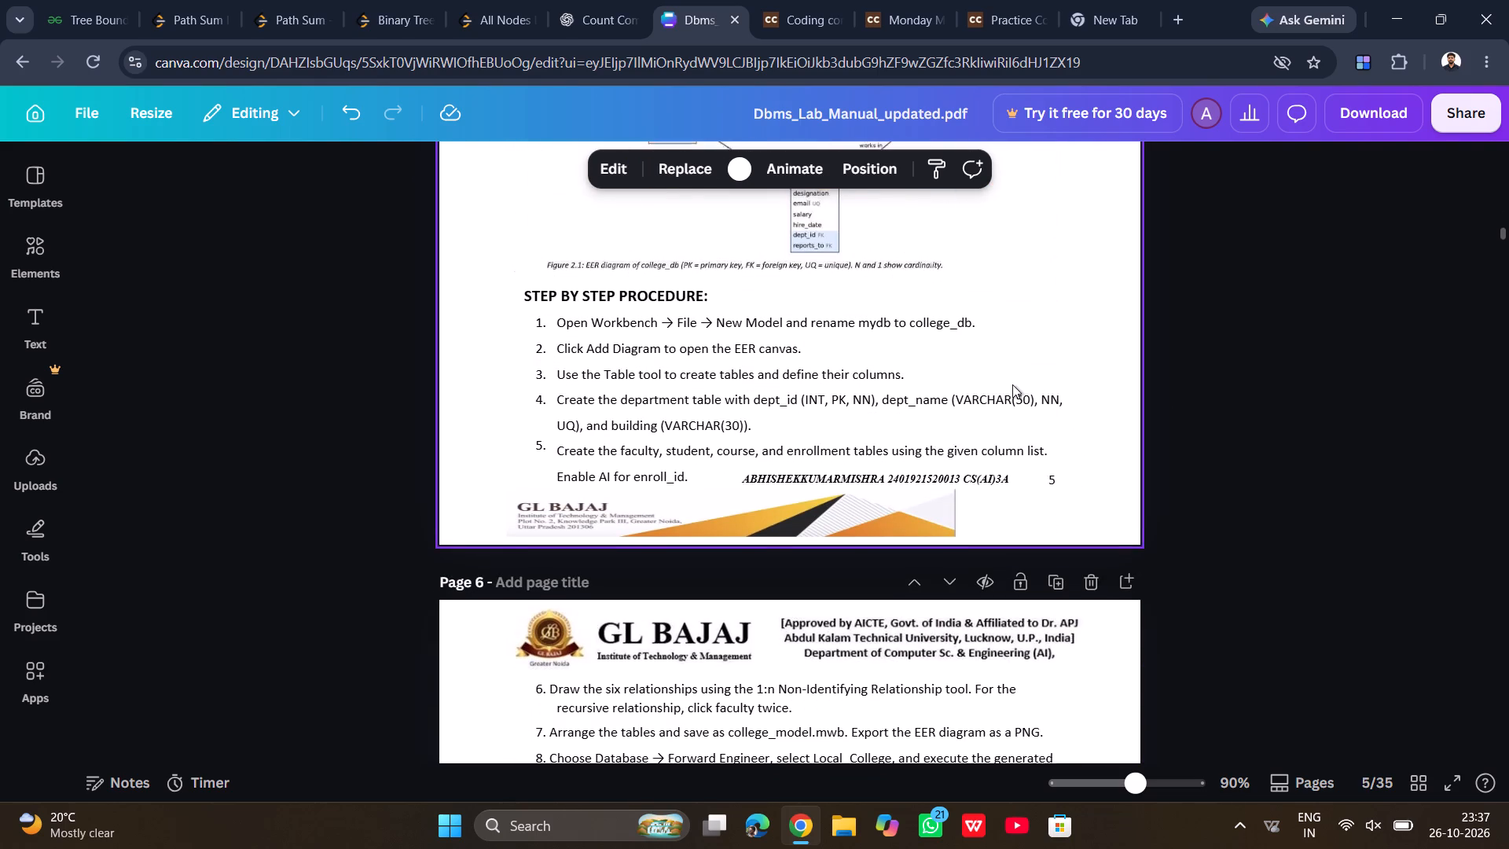
click(949, 469)
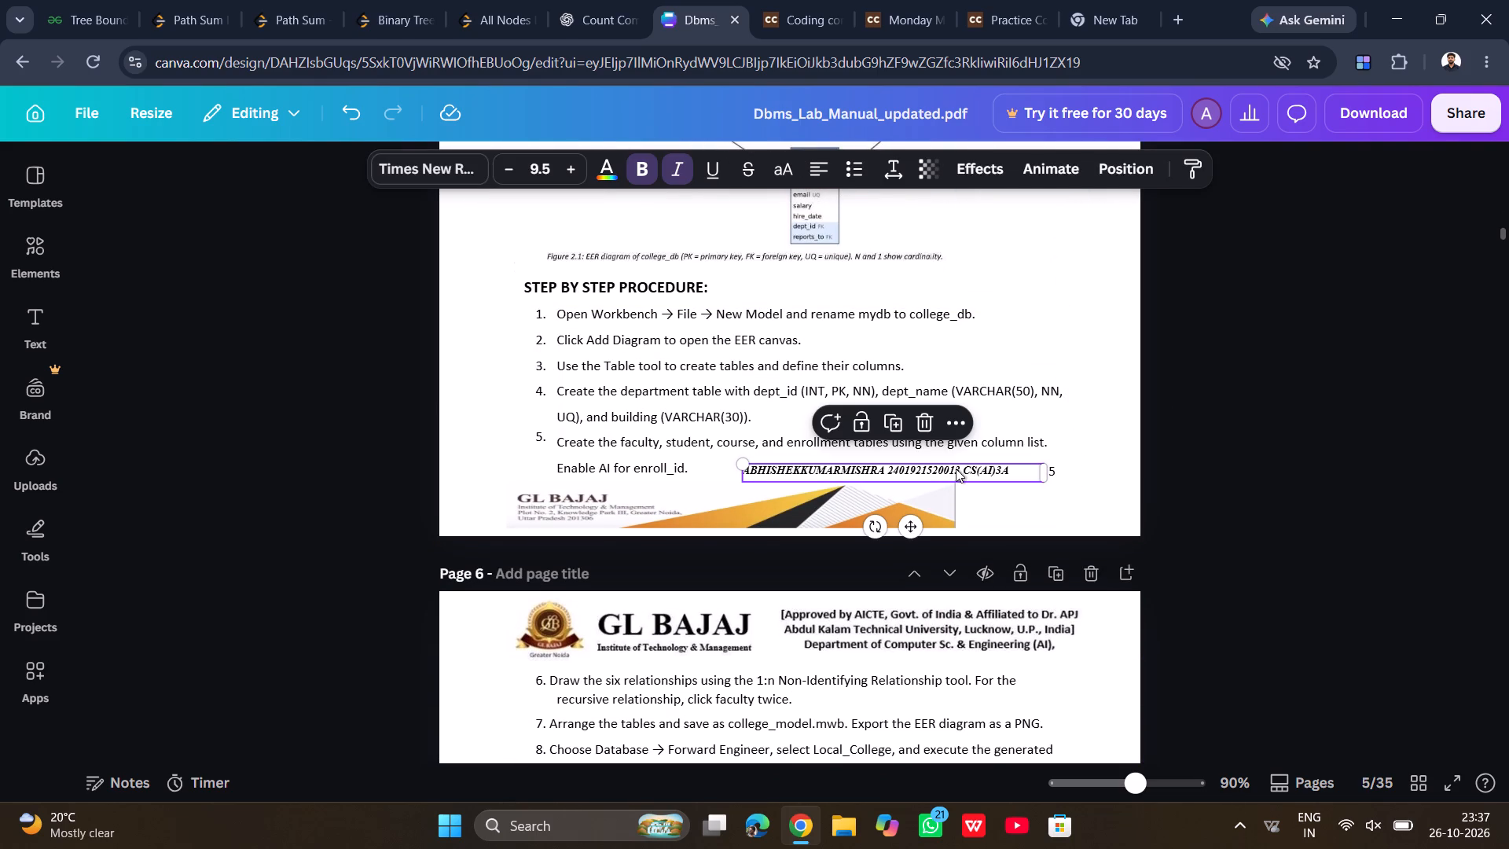
click(960, 469)
click(960, 469)
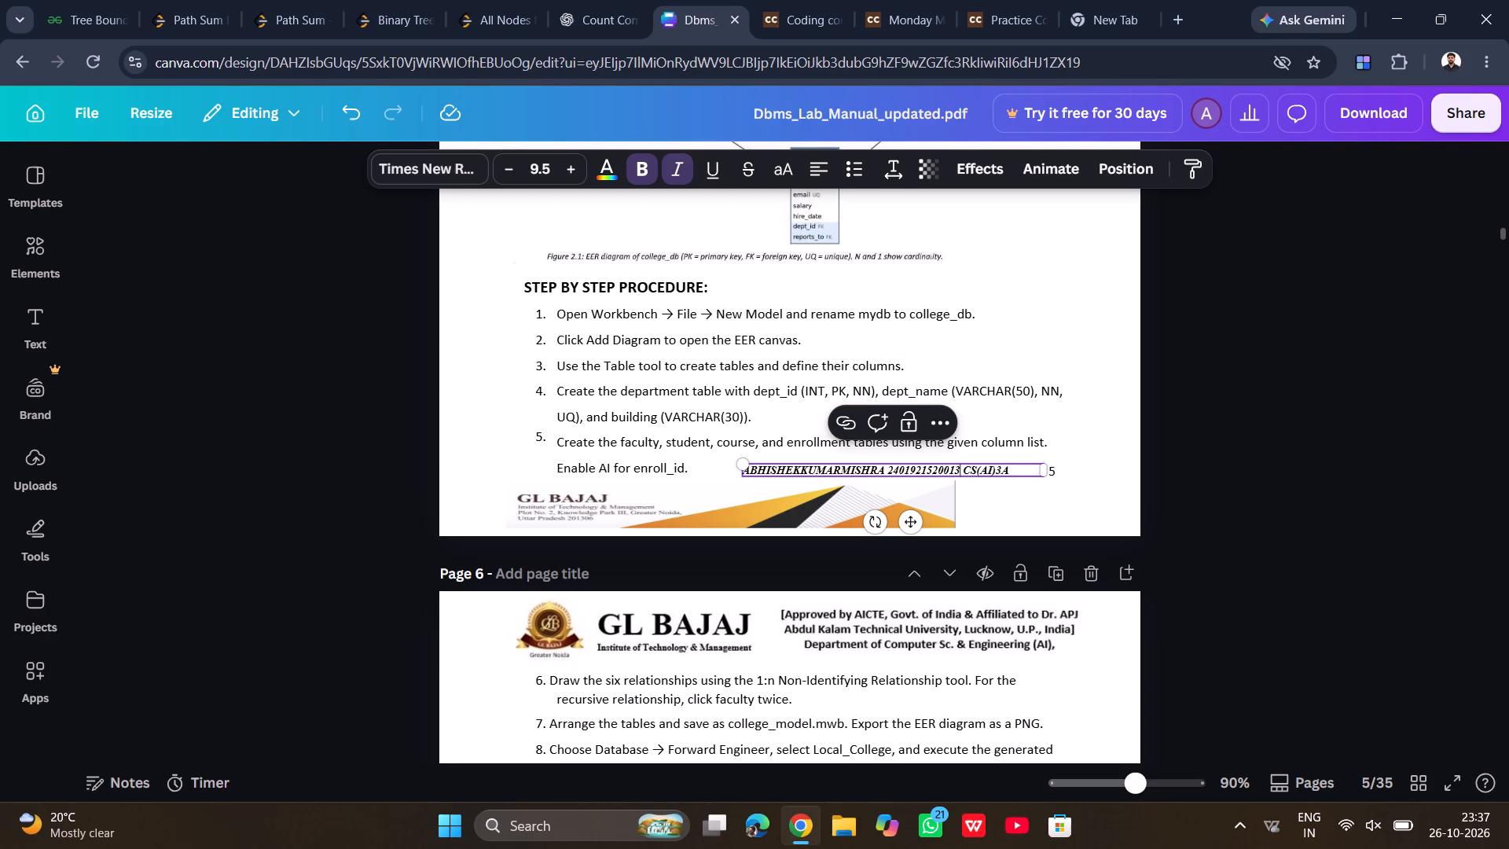
key(BackSpace)
key(BackSpace)
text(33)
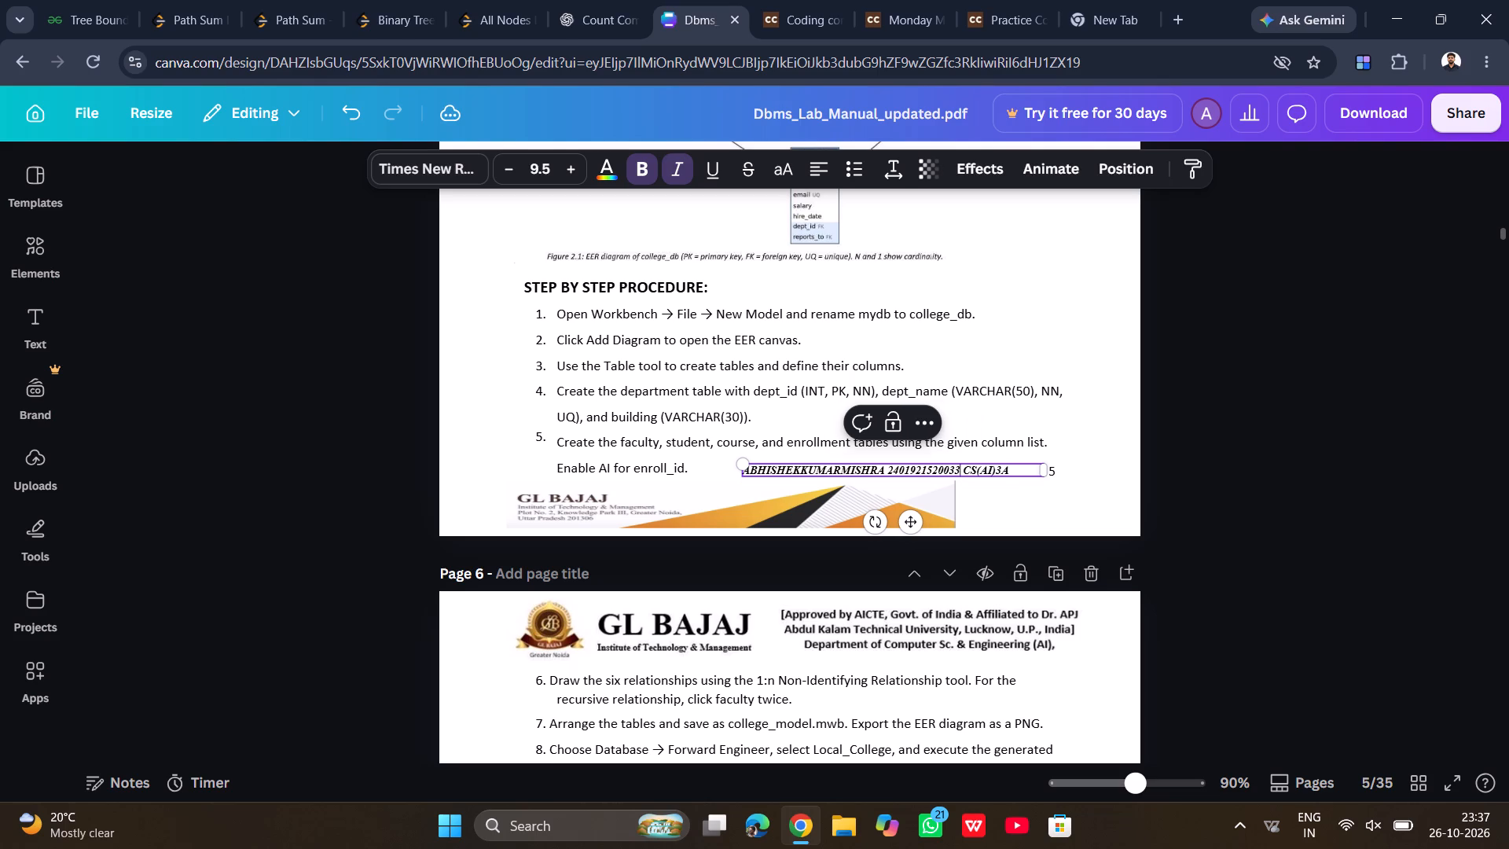
Replace the student name in page 5's footer line with the name used in page 4's footer, in capitals, keeping a space before the roll number.
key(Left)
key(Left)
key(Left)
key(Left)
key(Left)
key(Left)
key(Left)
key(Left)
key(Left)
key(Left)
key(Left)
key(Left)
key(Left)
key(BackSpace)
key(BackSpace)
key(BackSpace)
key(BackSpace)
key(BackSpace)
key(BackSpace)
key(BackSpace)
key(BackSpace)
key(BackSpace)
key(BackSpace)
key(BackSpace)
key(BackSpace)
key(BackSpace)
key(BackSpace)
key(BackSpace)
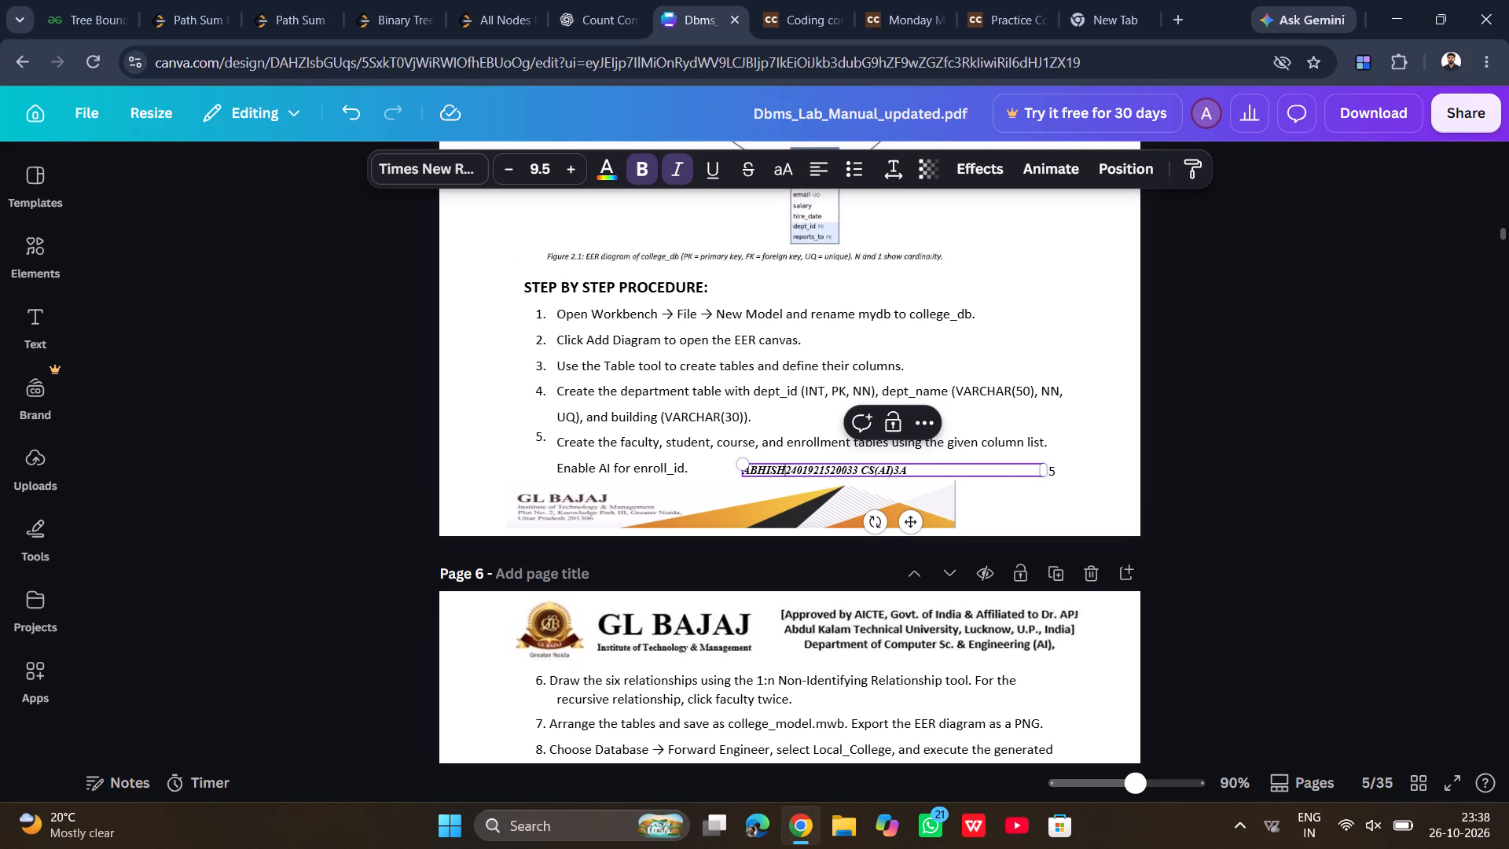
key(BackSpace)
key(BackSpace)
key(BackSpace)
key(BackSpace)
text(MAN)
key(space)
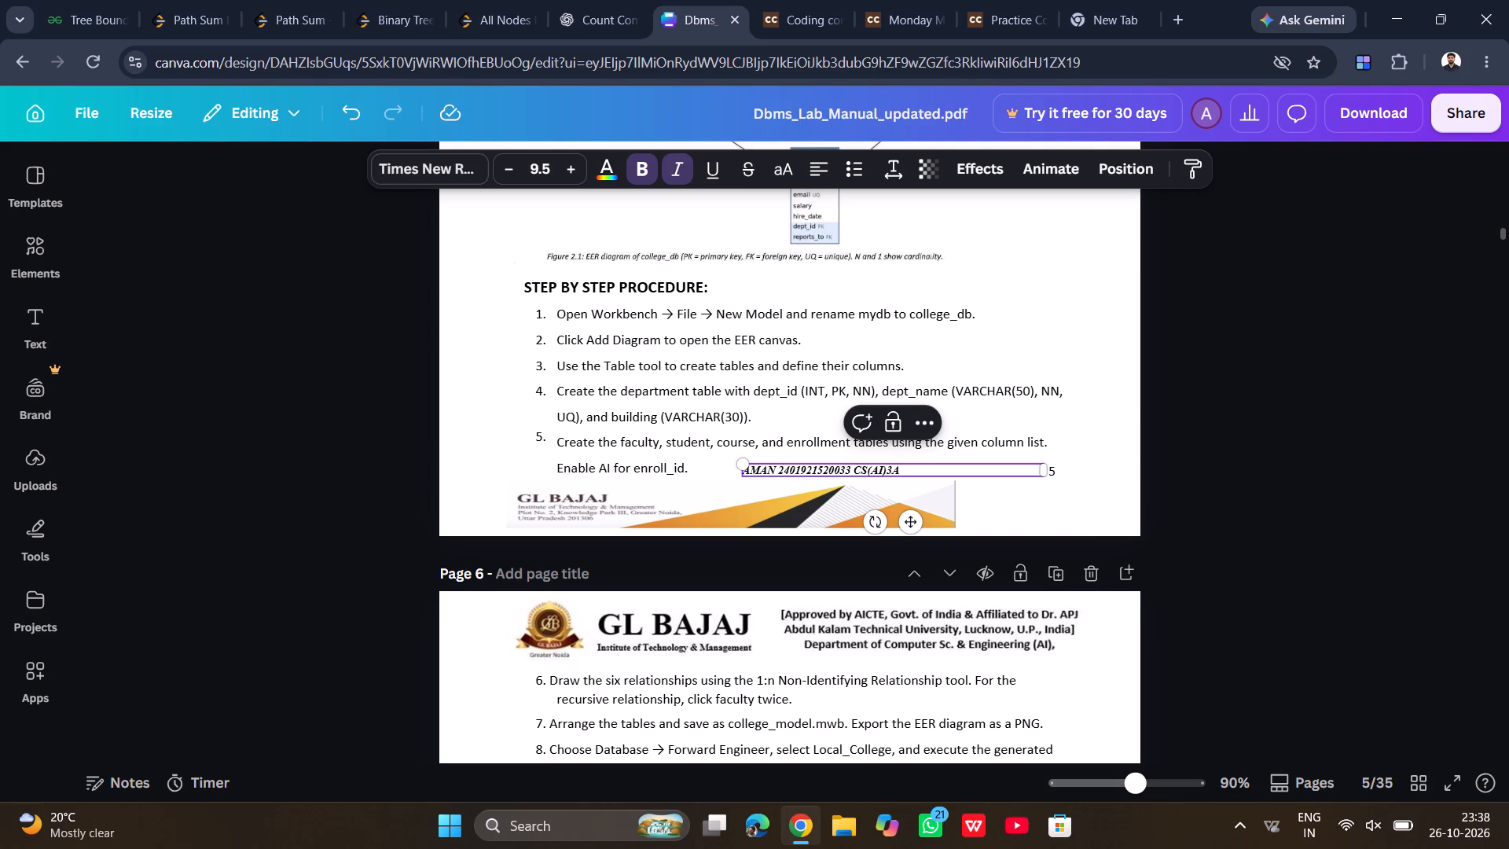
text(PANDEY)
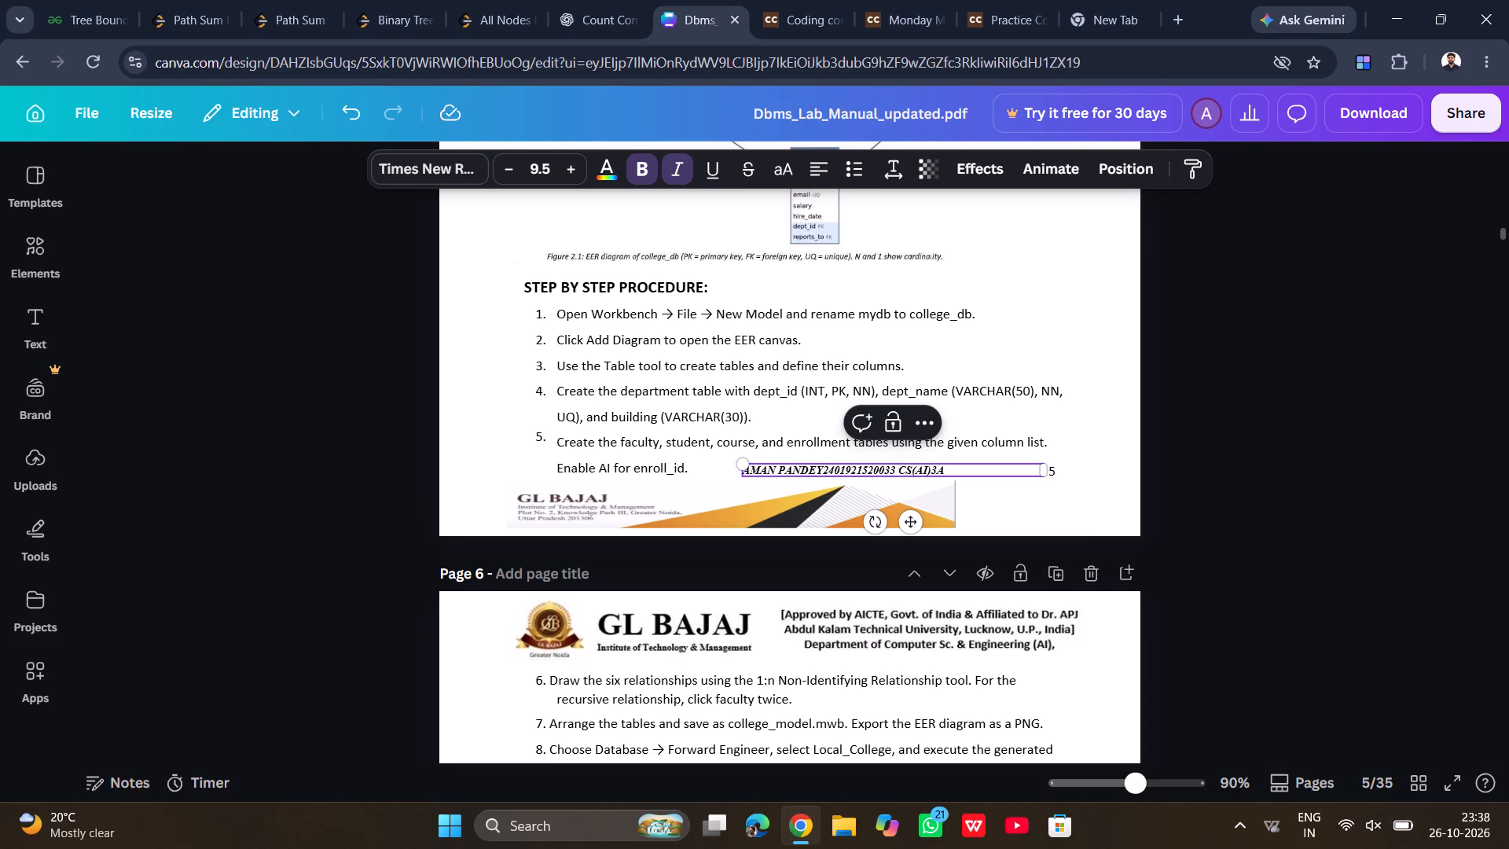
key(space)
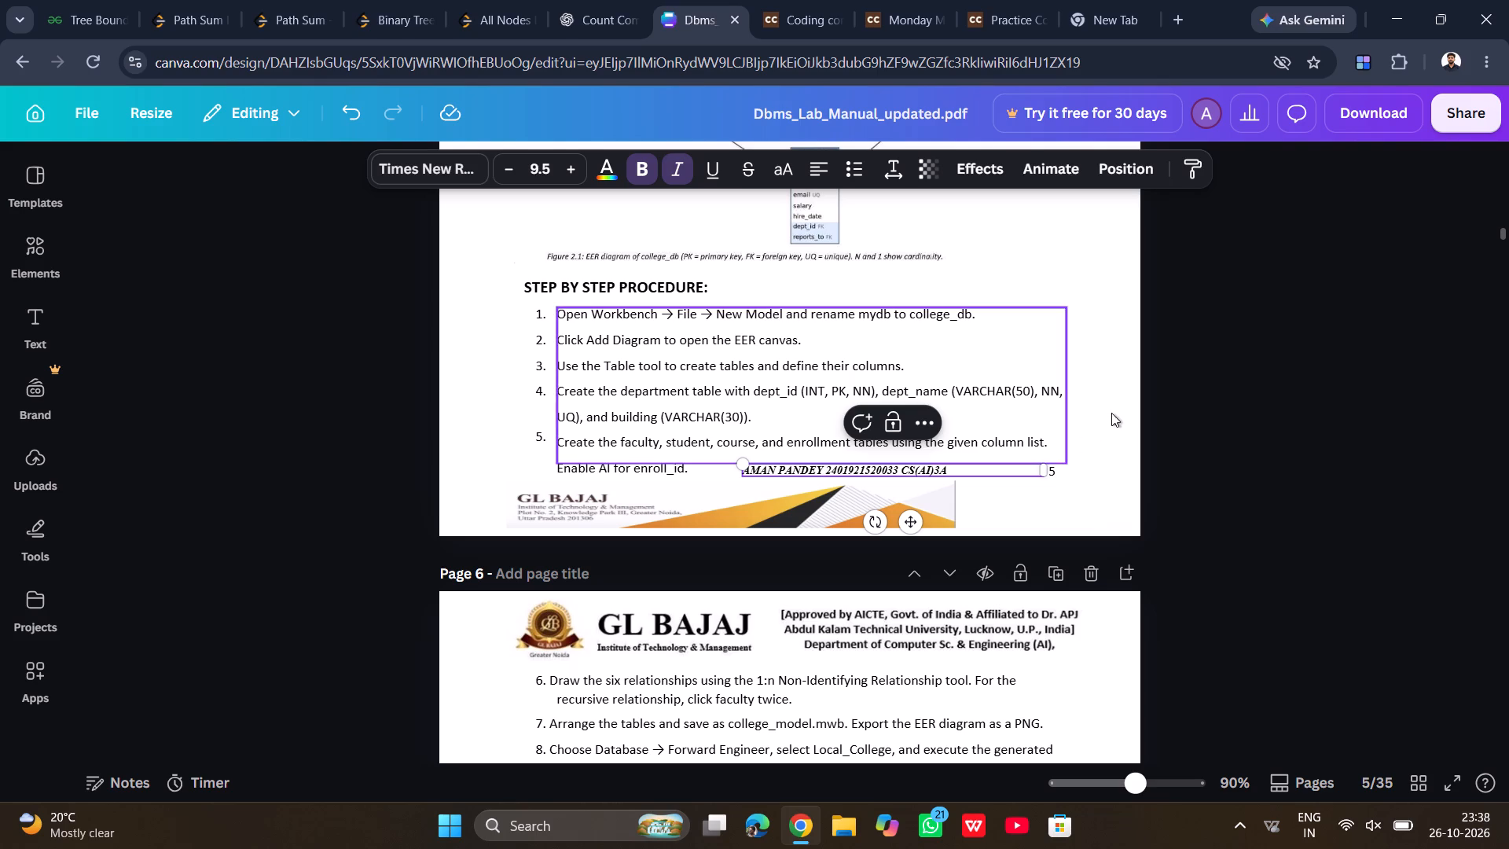
click(1083, 380)
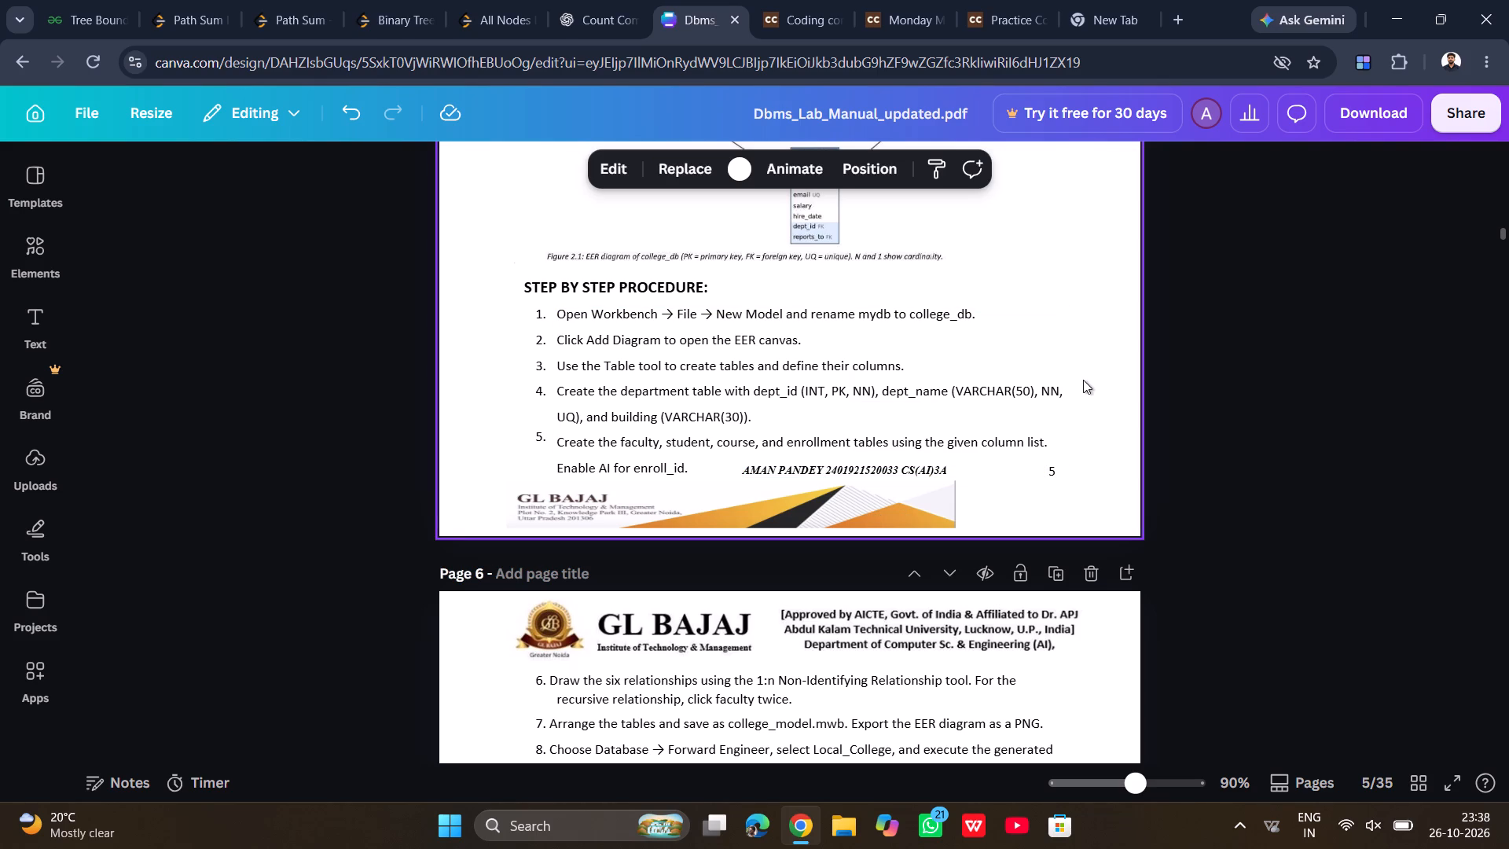
Change the last two digits of the roll number in page 6's footer line to 33.
scroll(1083, 380, down, 2)
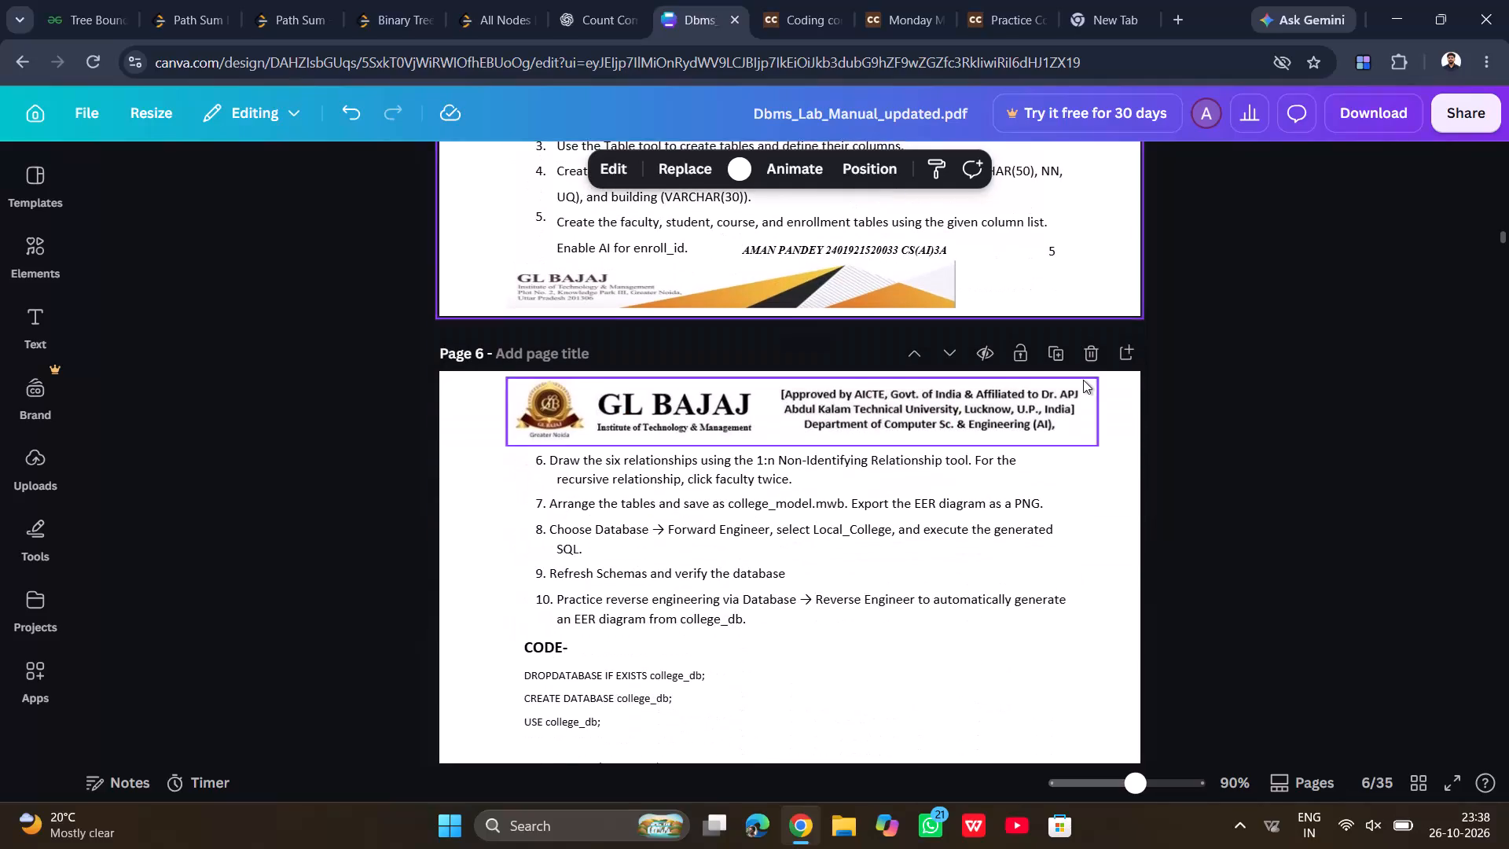
scroll(1083, 380, down, 6)
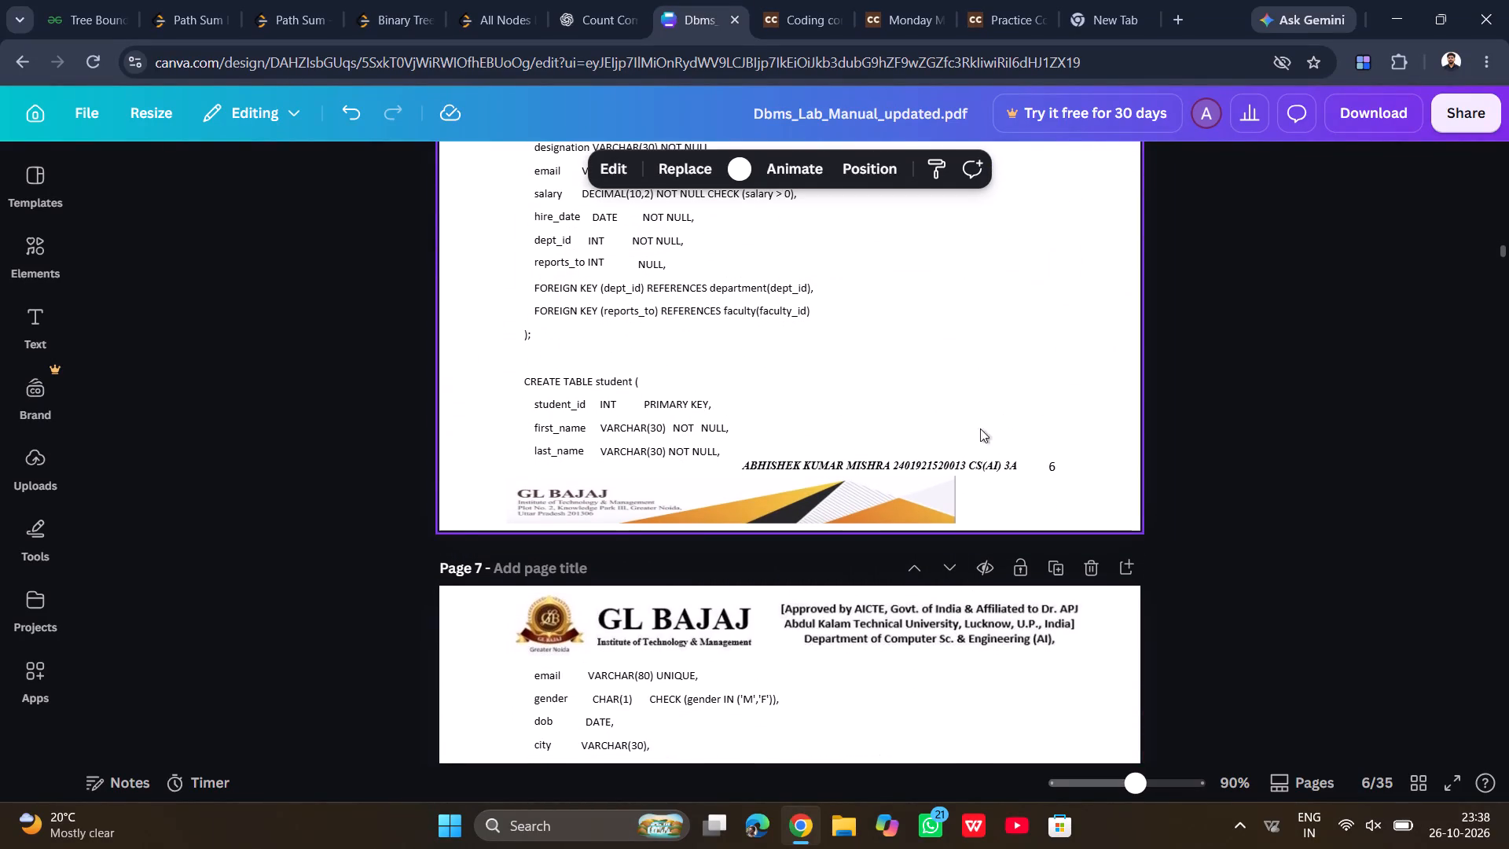
click(956, 455)
click(968, 465)
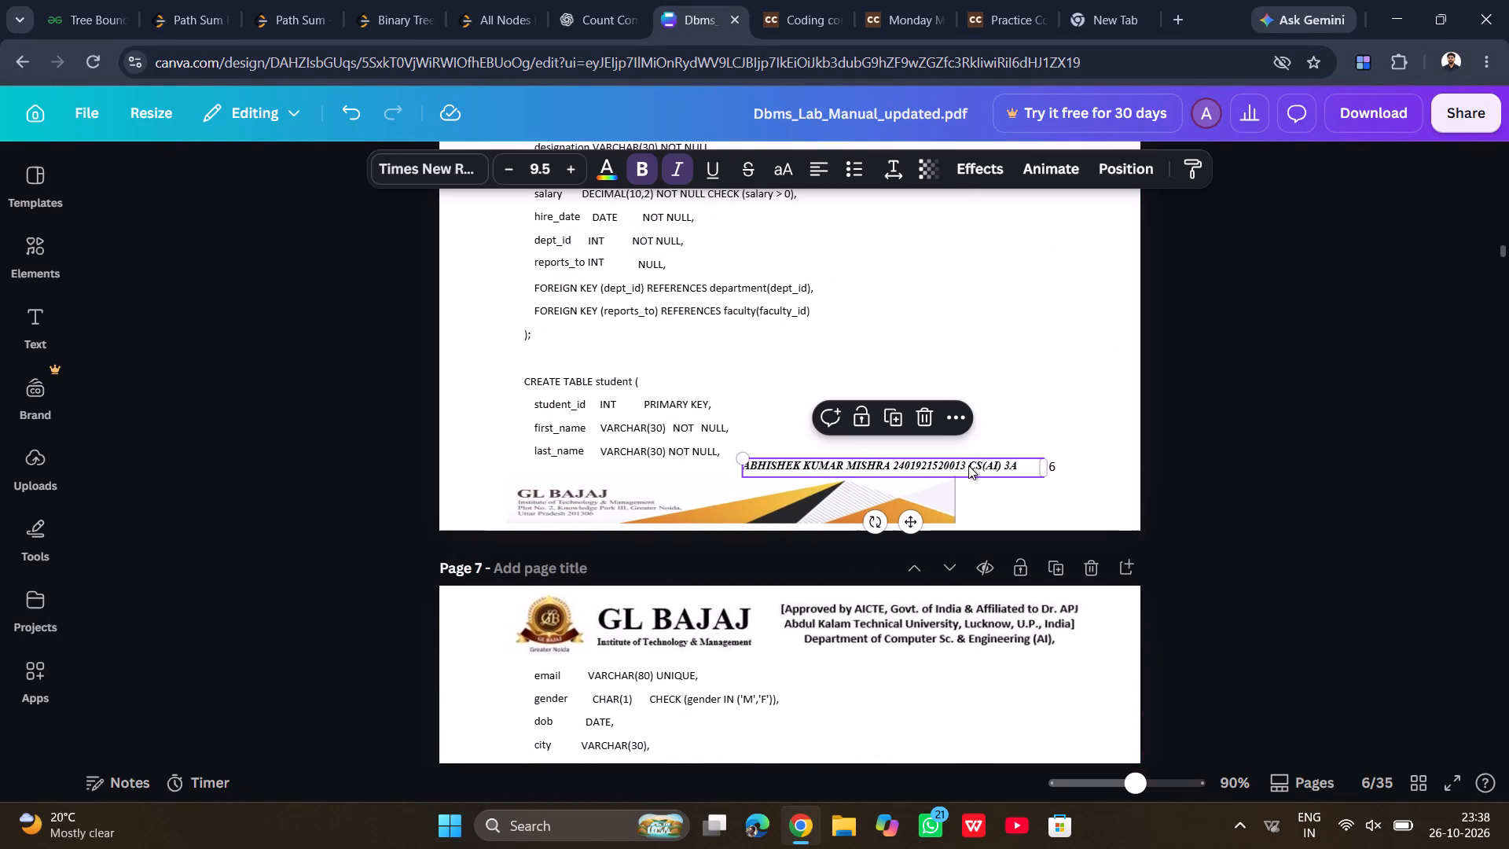
click(968, 465)
click(965, 465)
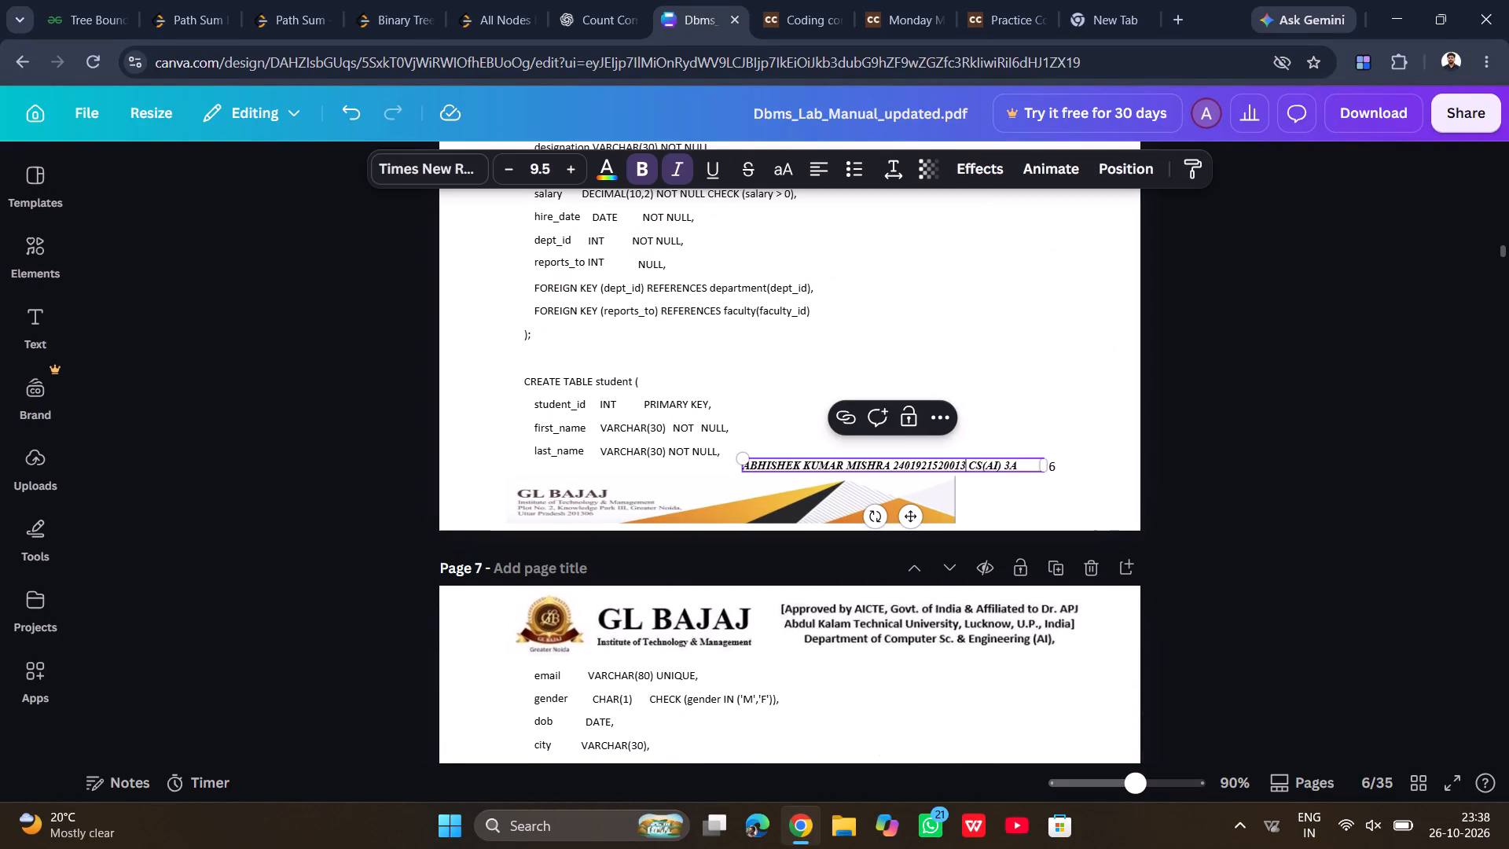
key(BackSpace)
key(BackSpace)
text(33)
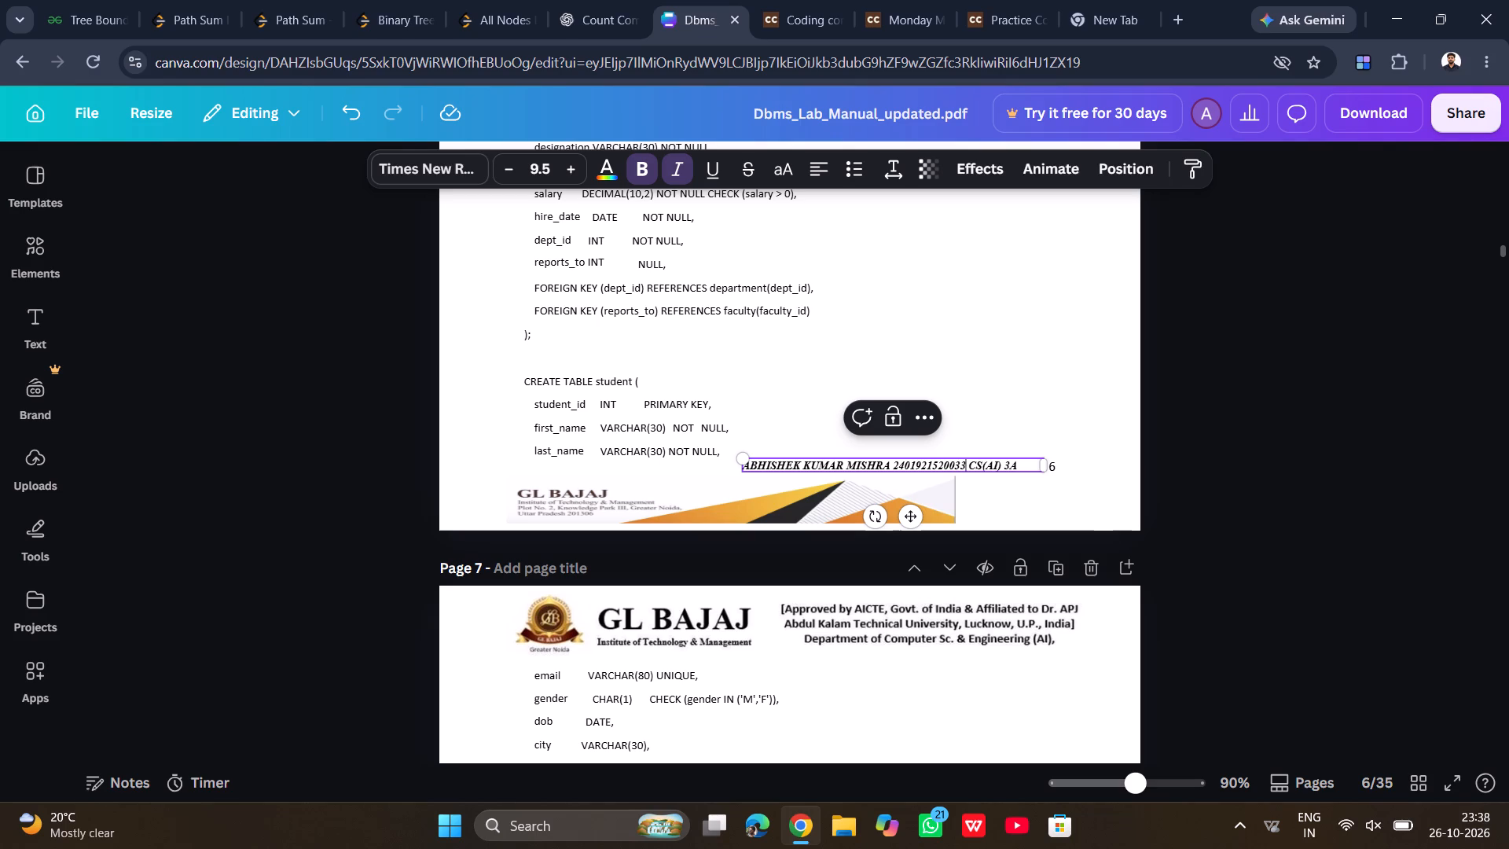
Replace the student name in page 6's footer line with the name used in page 5's footer, in capitals.
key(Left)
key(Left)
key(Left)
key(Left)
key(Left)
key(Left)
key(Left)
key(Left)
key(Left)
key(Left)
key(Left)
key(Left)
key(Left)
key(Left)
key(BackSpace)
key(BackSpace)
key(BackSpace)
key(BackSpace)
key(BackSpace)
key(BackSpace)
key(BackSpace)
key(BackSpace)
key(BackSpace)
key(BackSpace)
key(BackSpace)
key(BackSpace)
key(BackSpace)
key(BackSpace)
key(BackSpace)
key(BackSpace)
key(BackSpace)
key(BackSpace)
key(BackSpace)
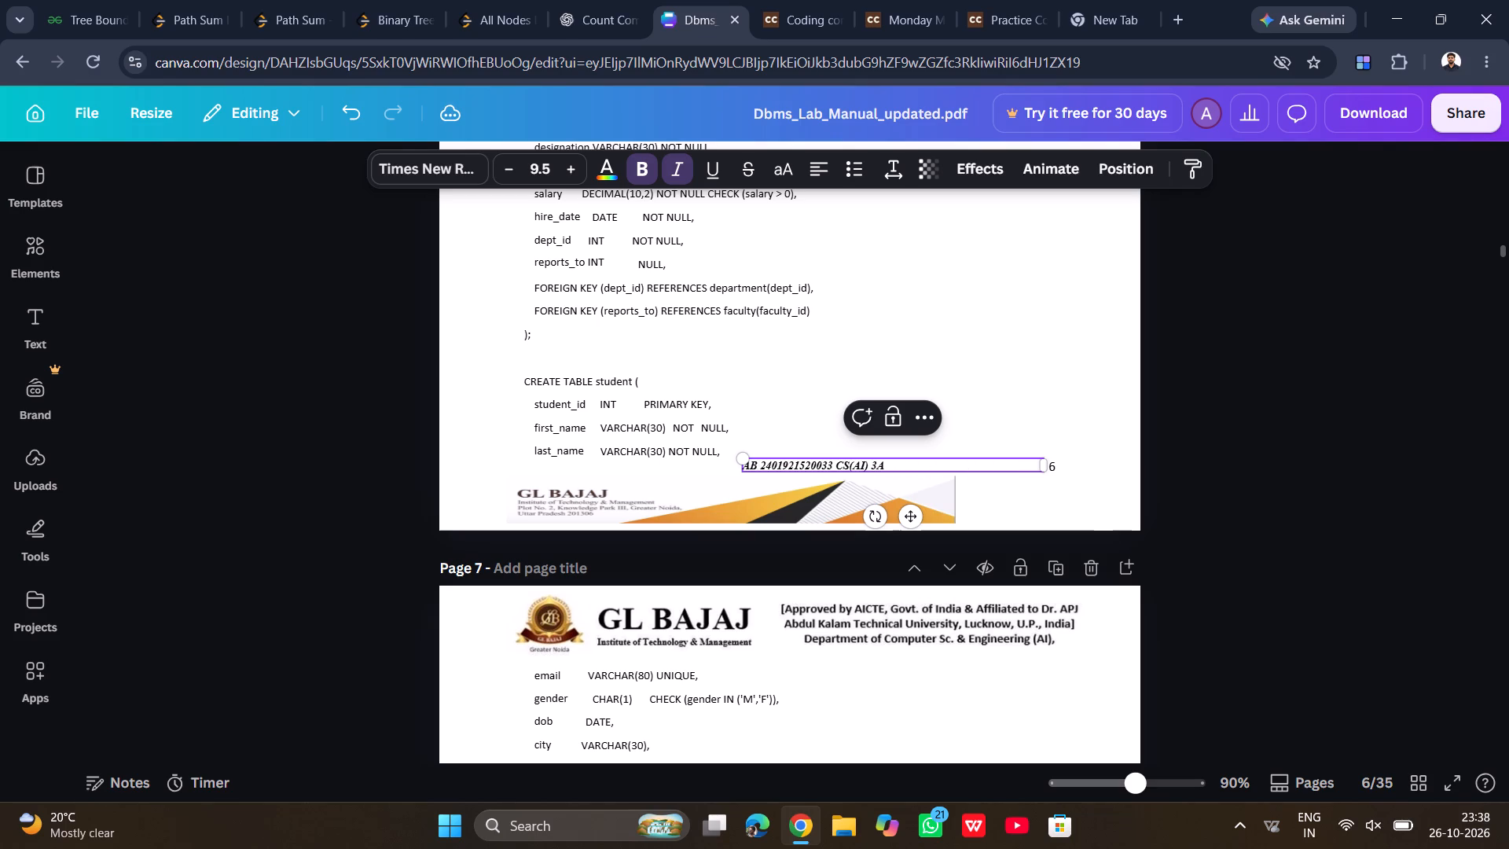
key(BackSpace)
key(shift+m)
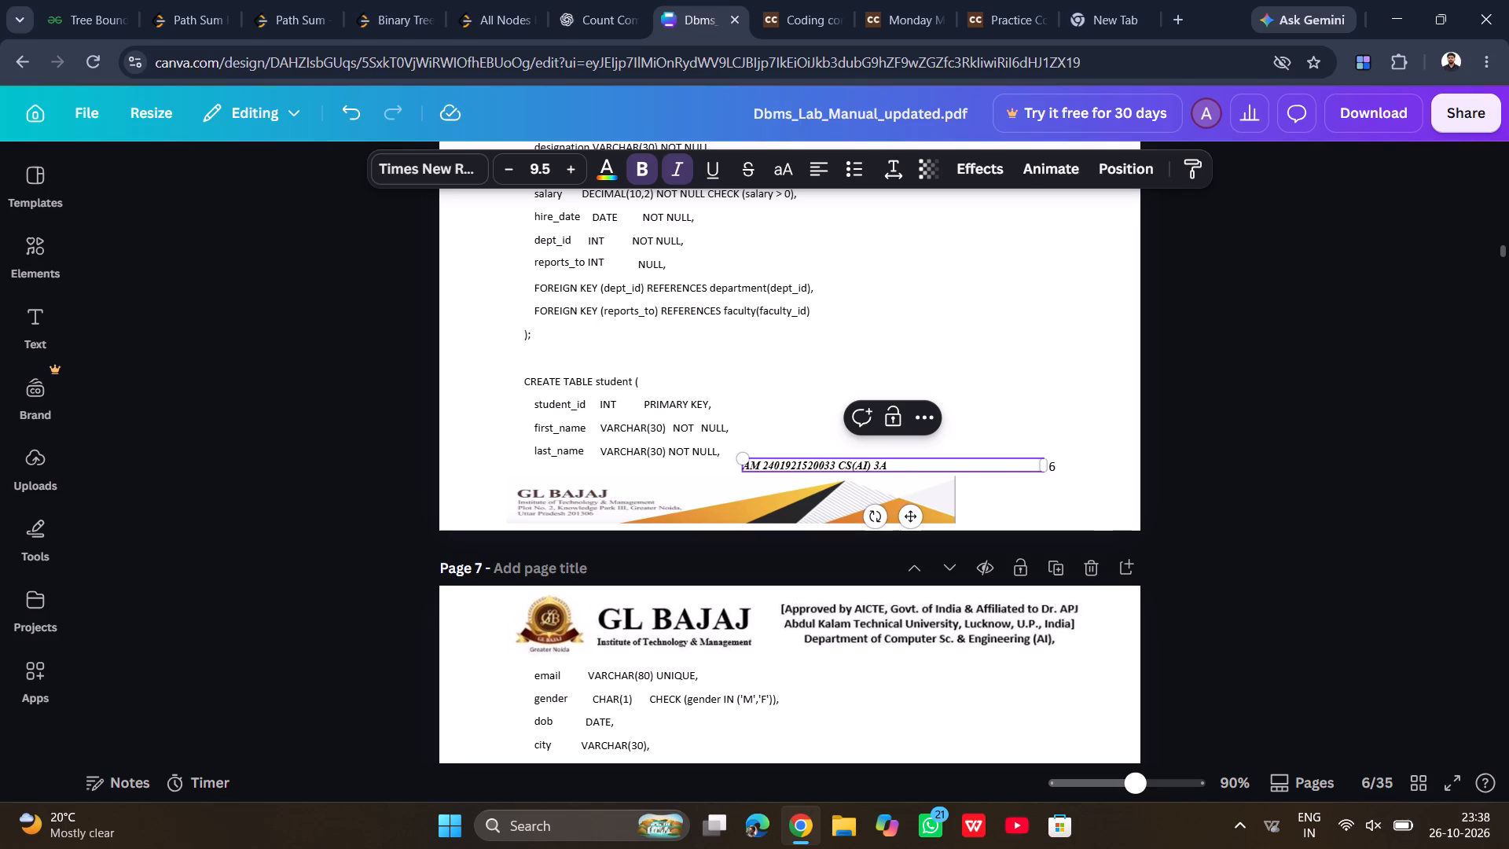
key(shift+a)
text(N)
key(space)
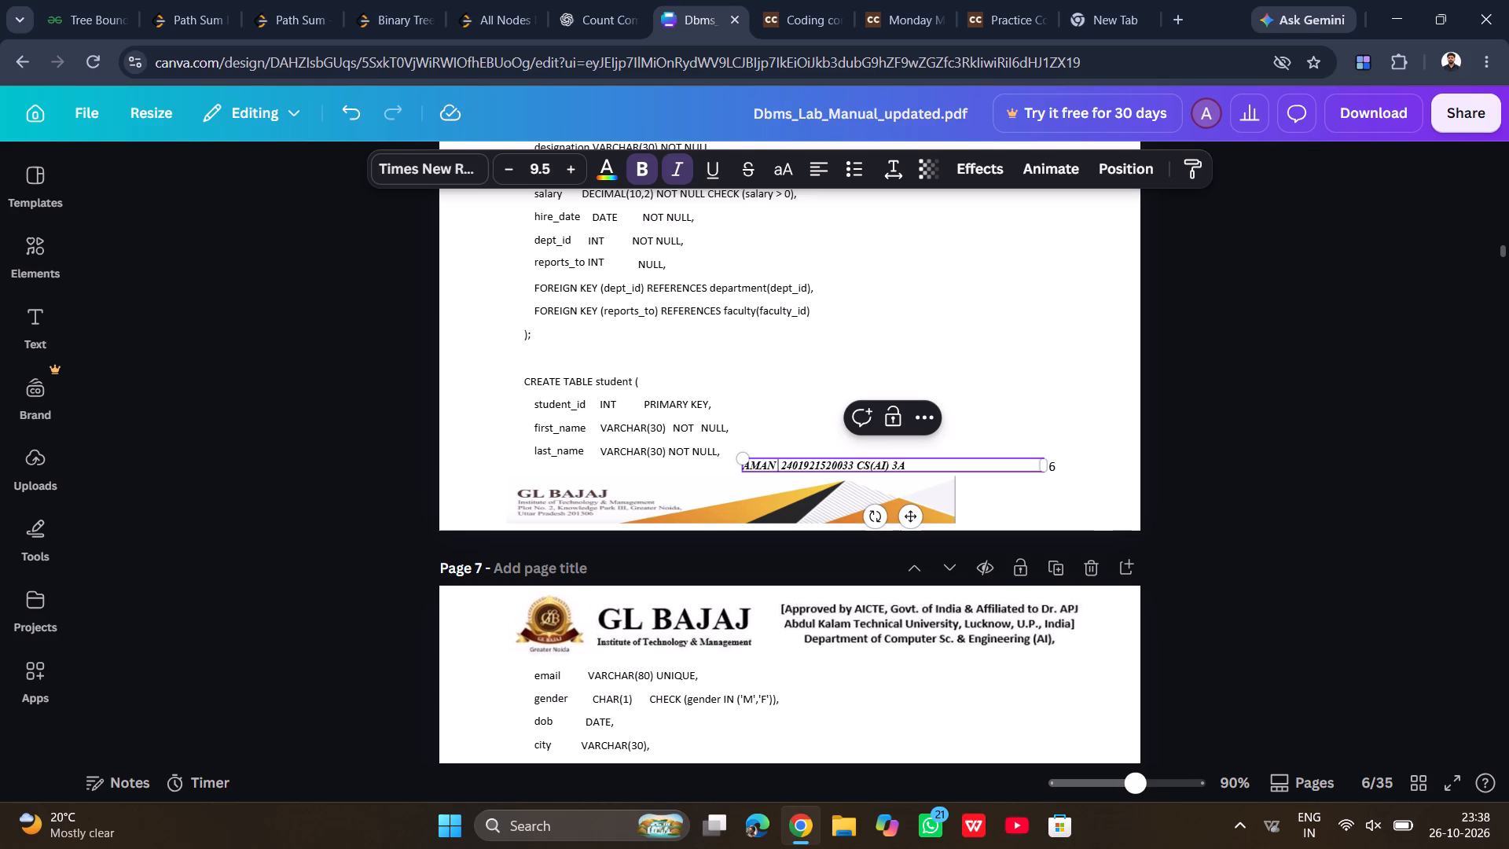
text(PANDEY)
click(1011, 318)
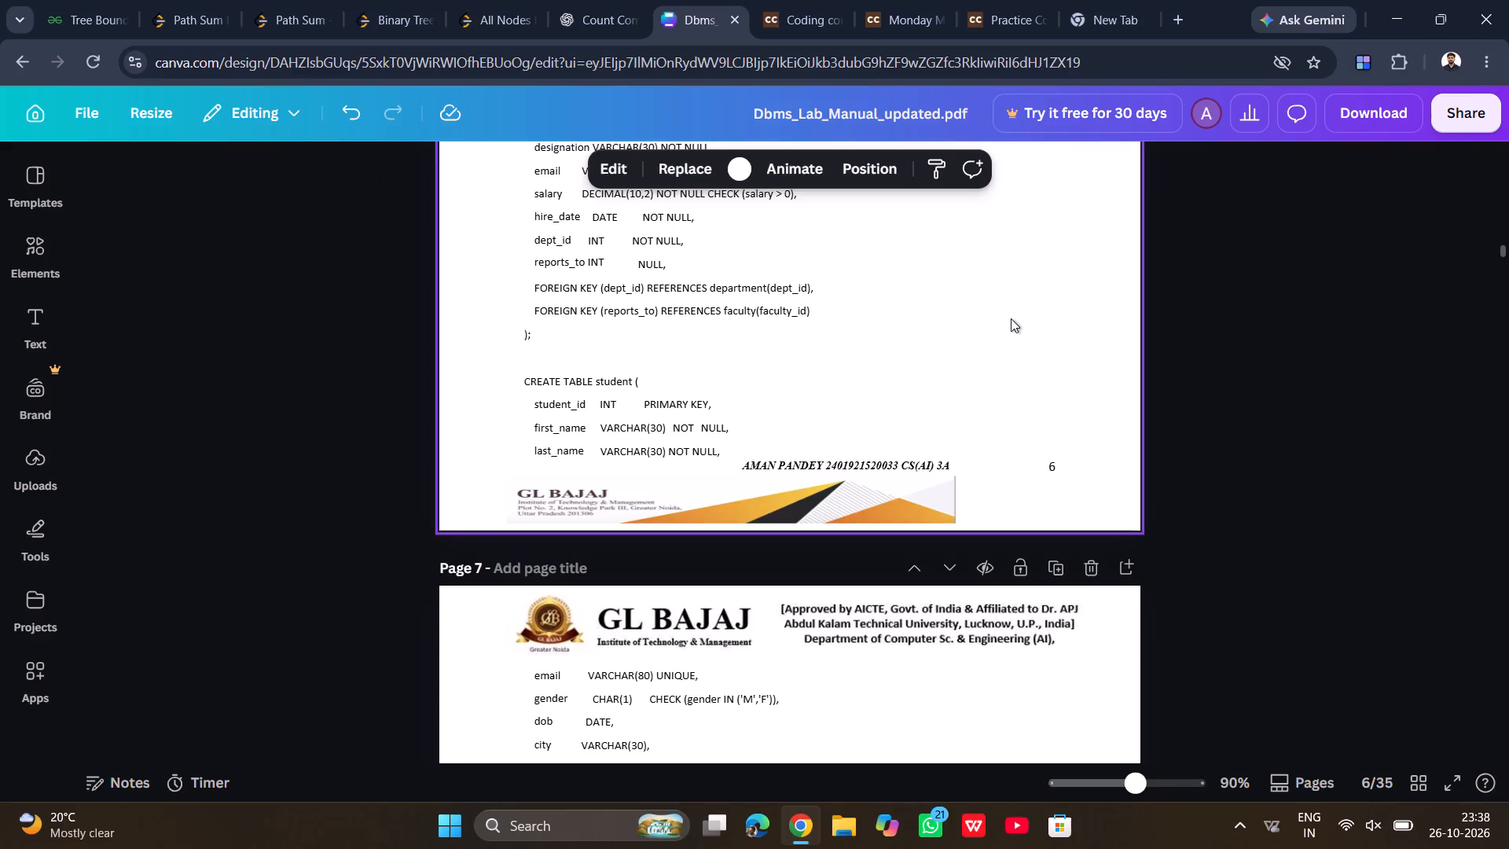
Change the last two digits of the roll number in page 7's footer line to 33, keeping a space before CS(AI).
scroll(1011, 318, down, 2)
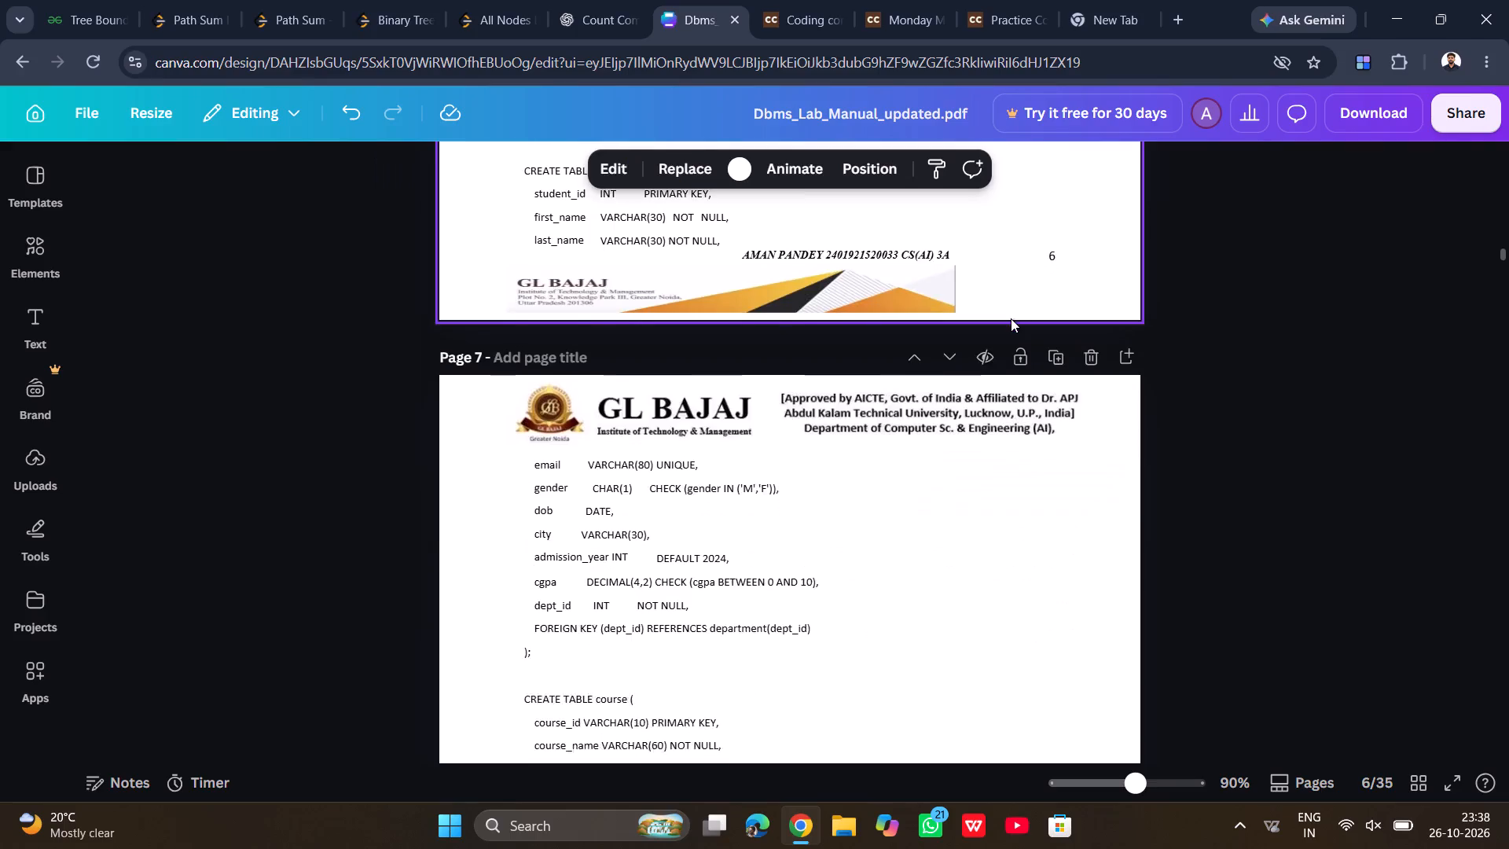
scroll(1011, 318, down, 2)
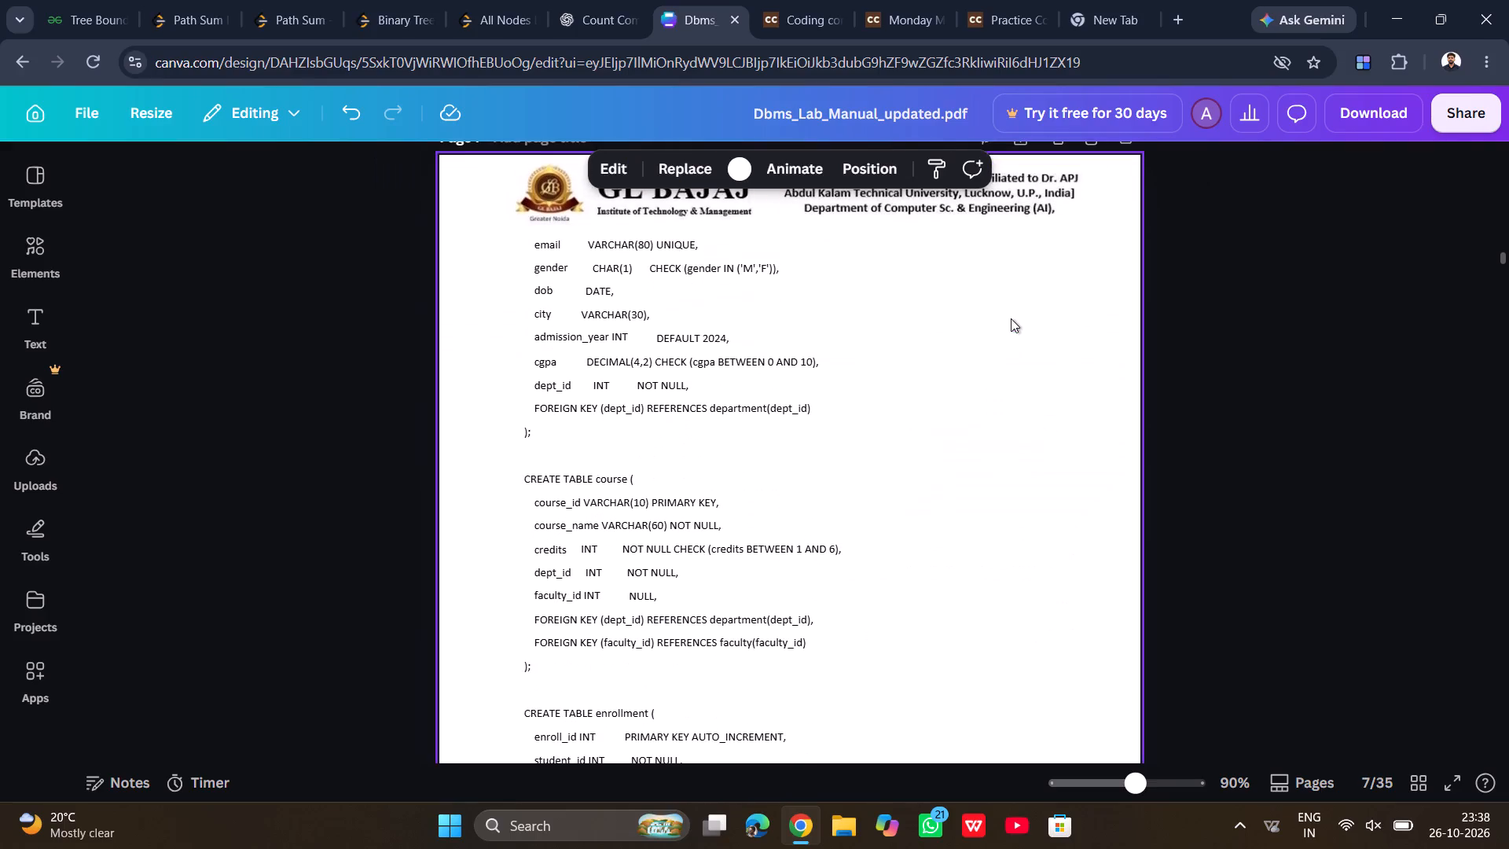
scroll(1011, 318, down, 6)
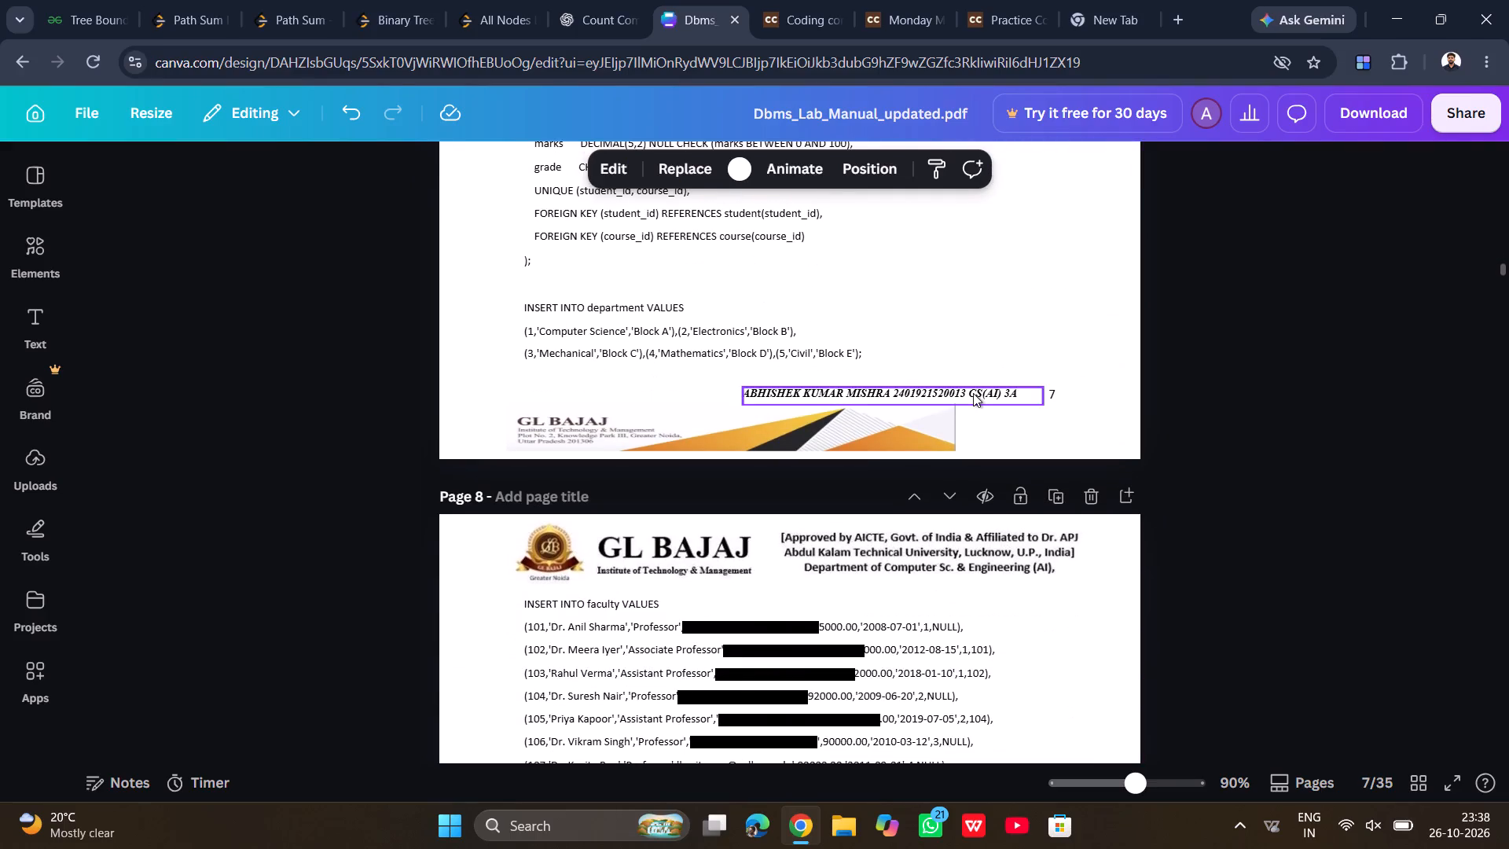
click(973, 393)
click(969, 387)
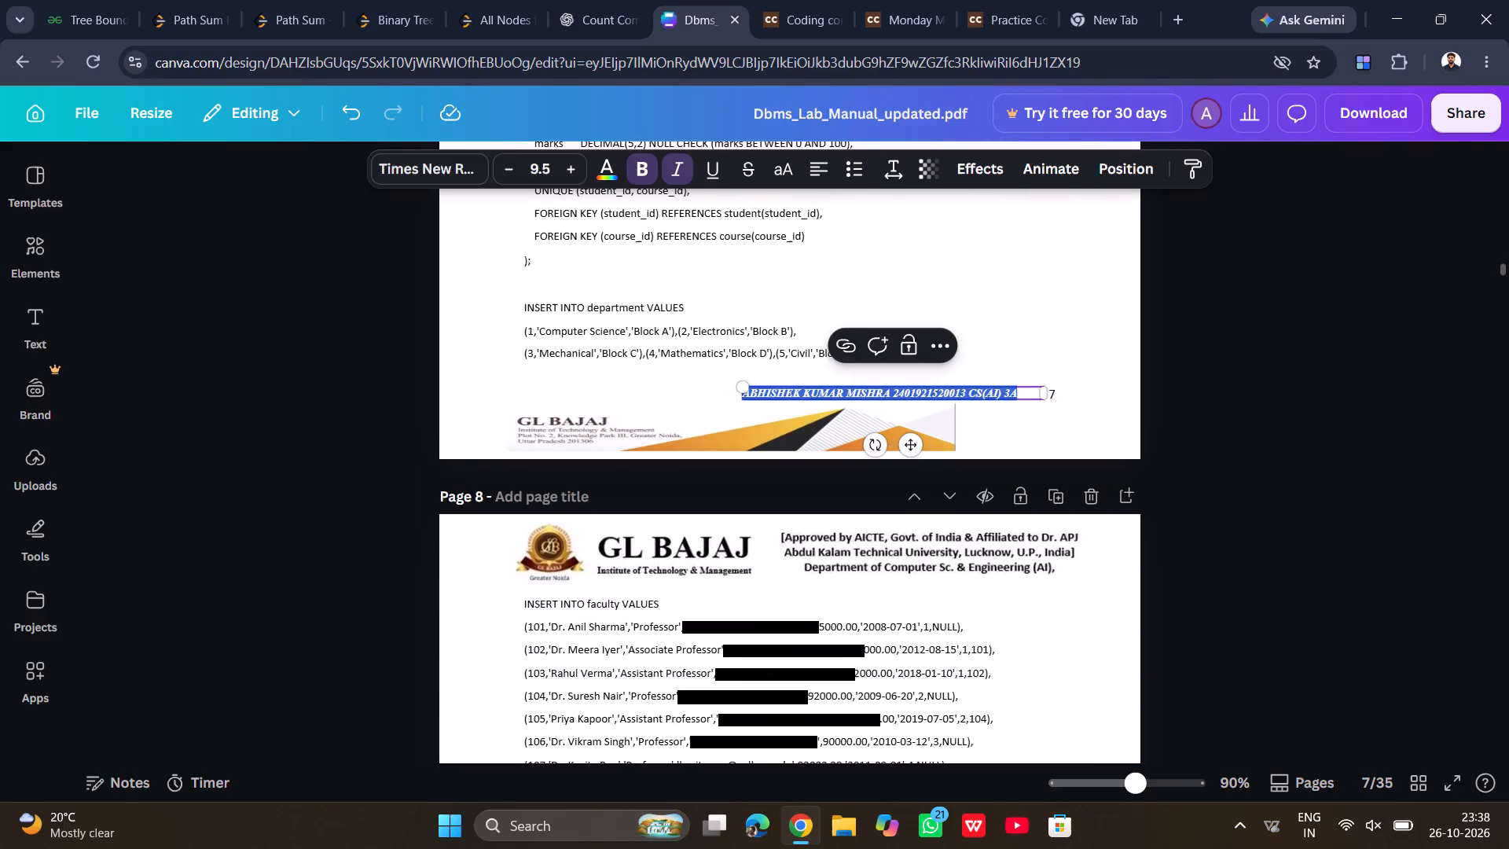
click(969, 387)
key(BackSpace)
key(BackSpace)
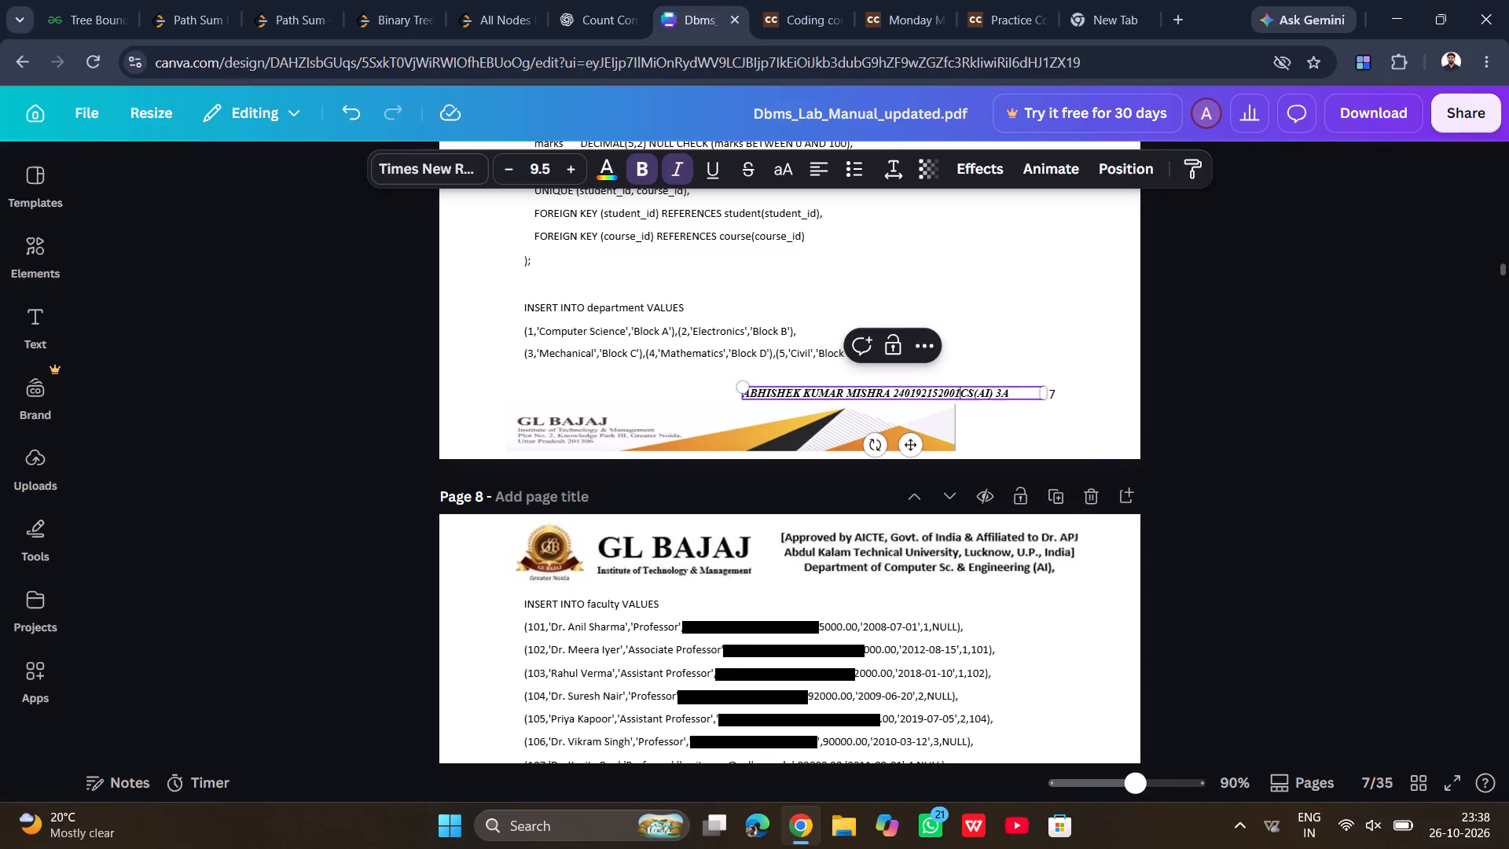
key(BackSpace)
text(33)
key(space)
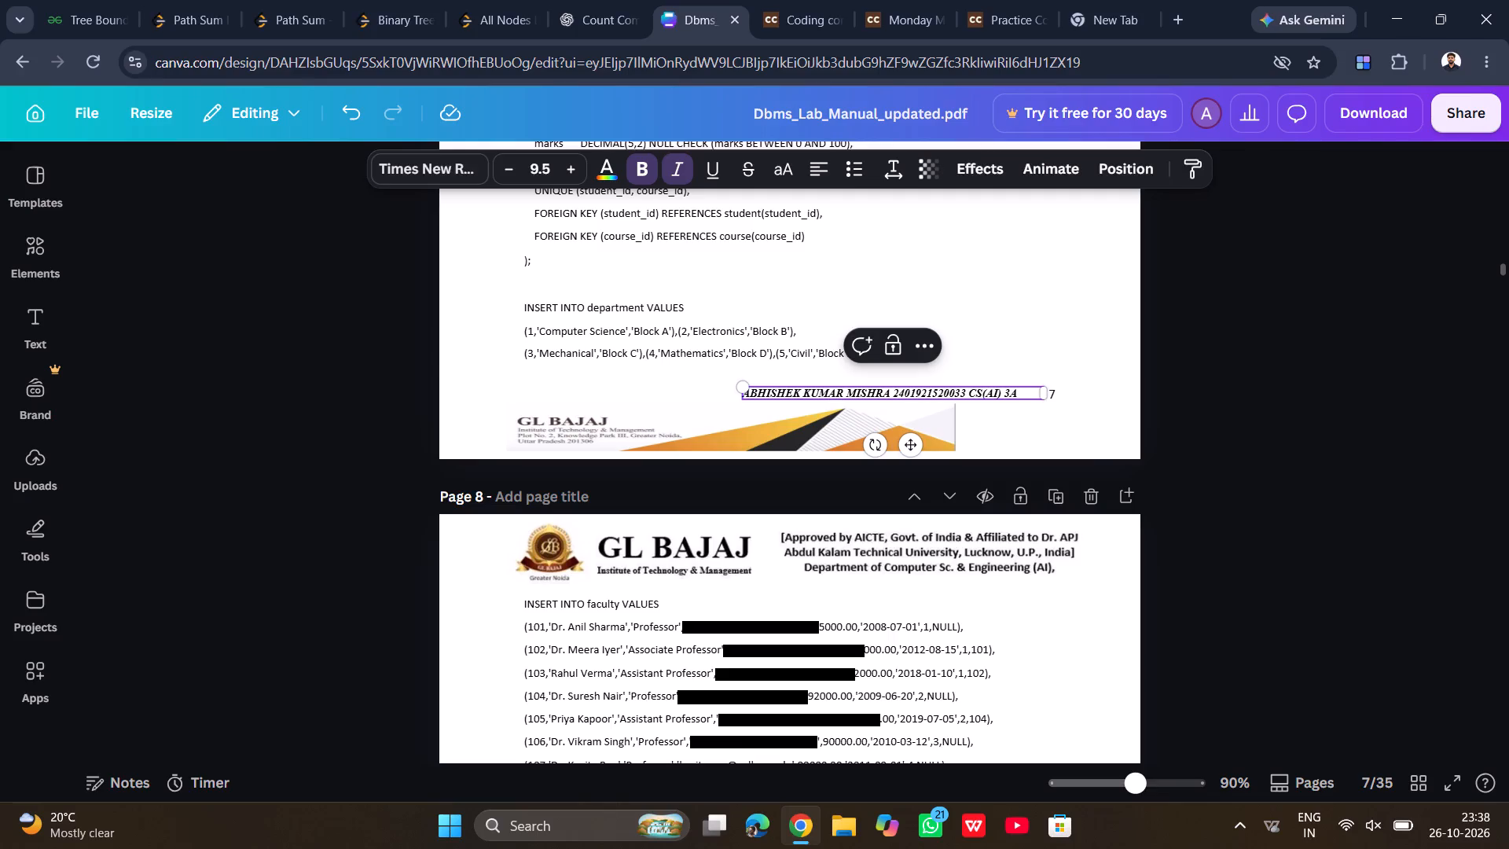
Replace the student name in page 7's footer line with the name used in page 6's footer, in capitals.
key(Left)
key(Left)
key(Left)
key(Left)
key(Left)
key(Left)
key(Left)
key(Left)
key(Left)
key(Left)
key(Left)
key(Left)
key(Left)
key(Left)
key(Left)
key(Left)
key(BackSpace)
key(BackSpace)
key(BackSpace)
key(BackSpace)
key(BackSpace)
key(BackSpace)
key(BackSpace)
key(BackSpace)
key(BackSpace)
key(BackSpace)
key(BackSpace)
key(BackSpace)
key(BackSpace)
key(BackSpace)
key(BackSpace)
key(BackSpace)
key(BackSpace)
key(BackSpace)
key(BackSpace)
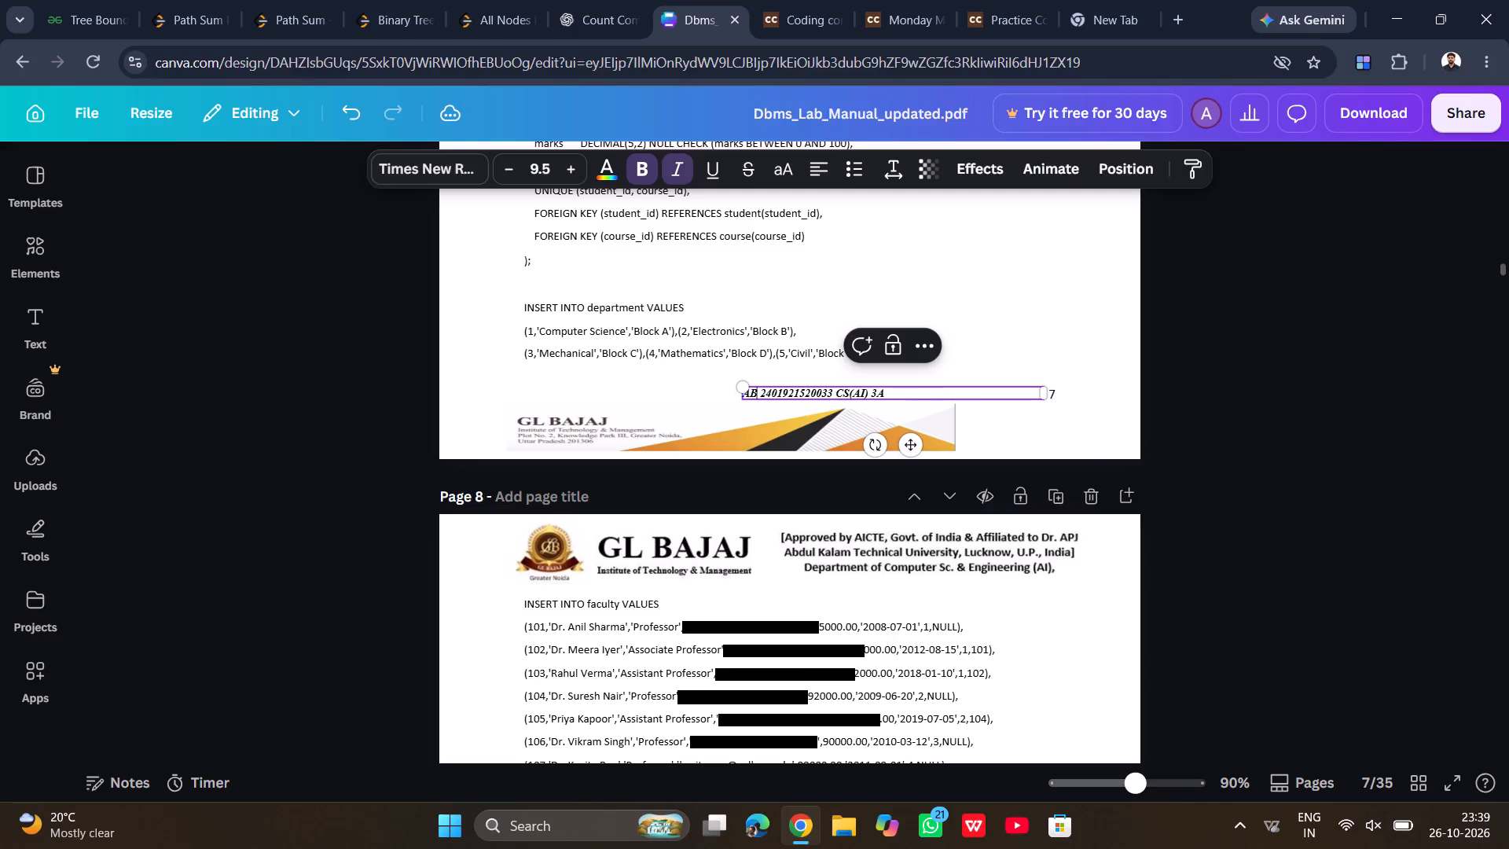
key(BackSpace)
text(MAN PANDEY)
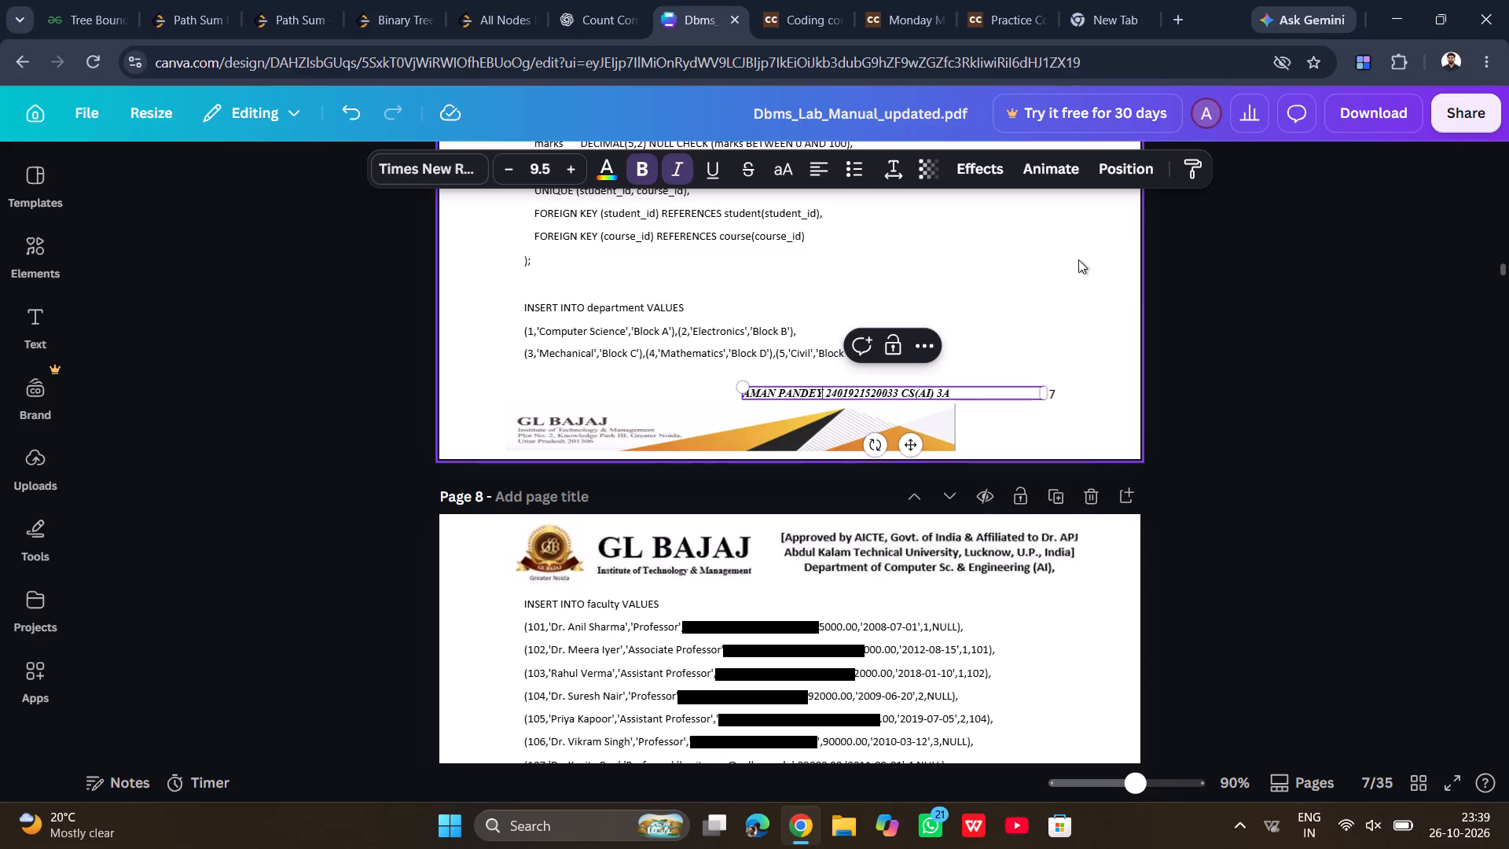
click(1078, 259)
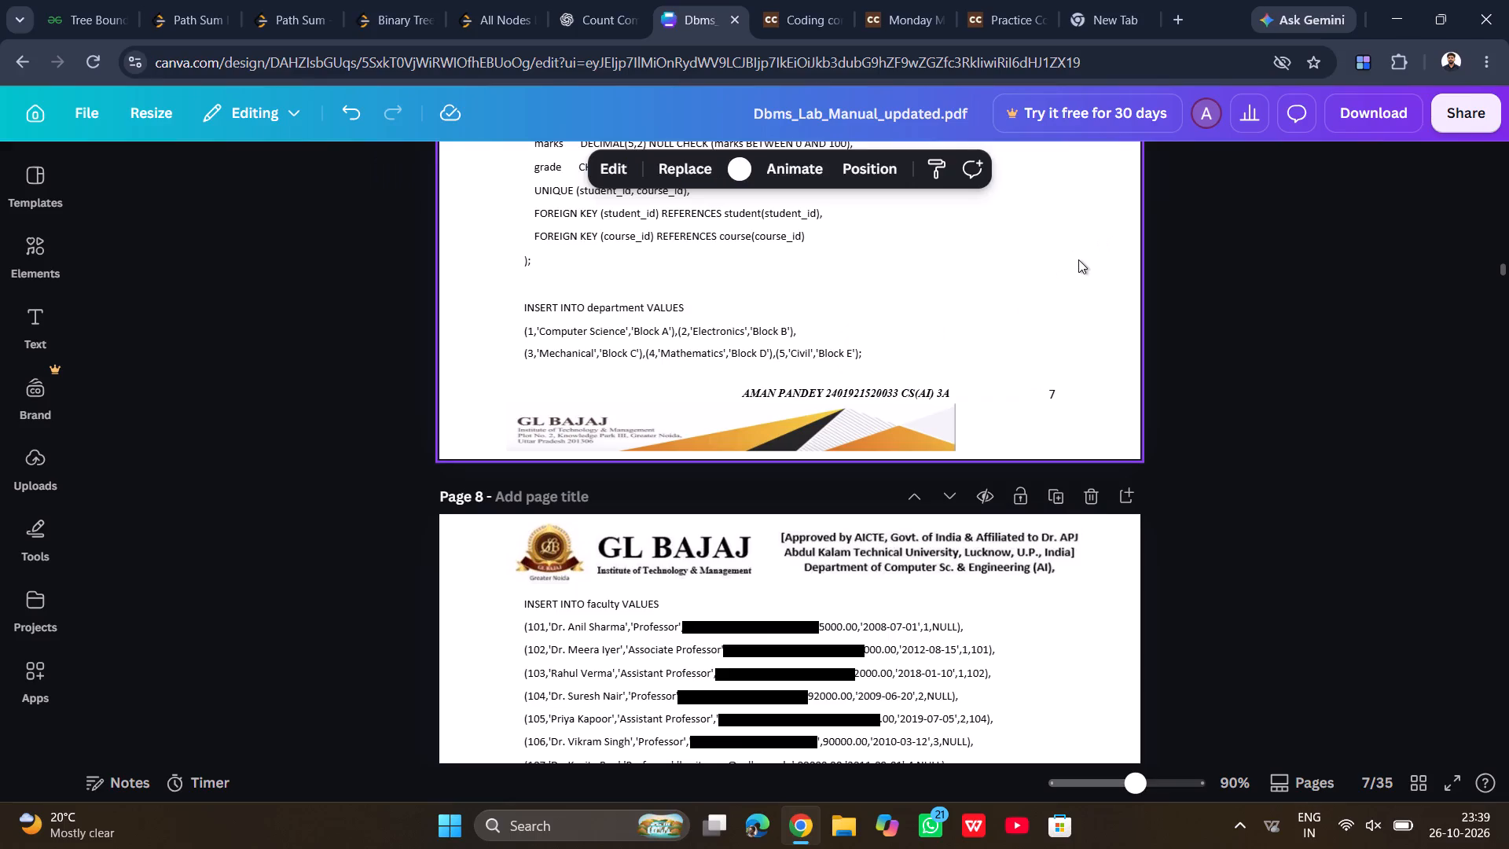
Change the last two digits of the roll number in page 8's footer line to 33.
scroll(1078, 259, down, 2)
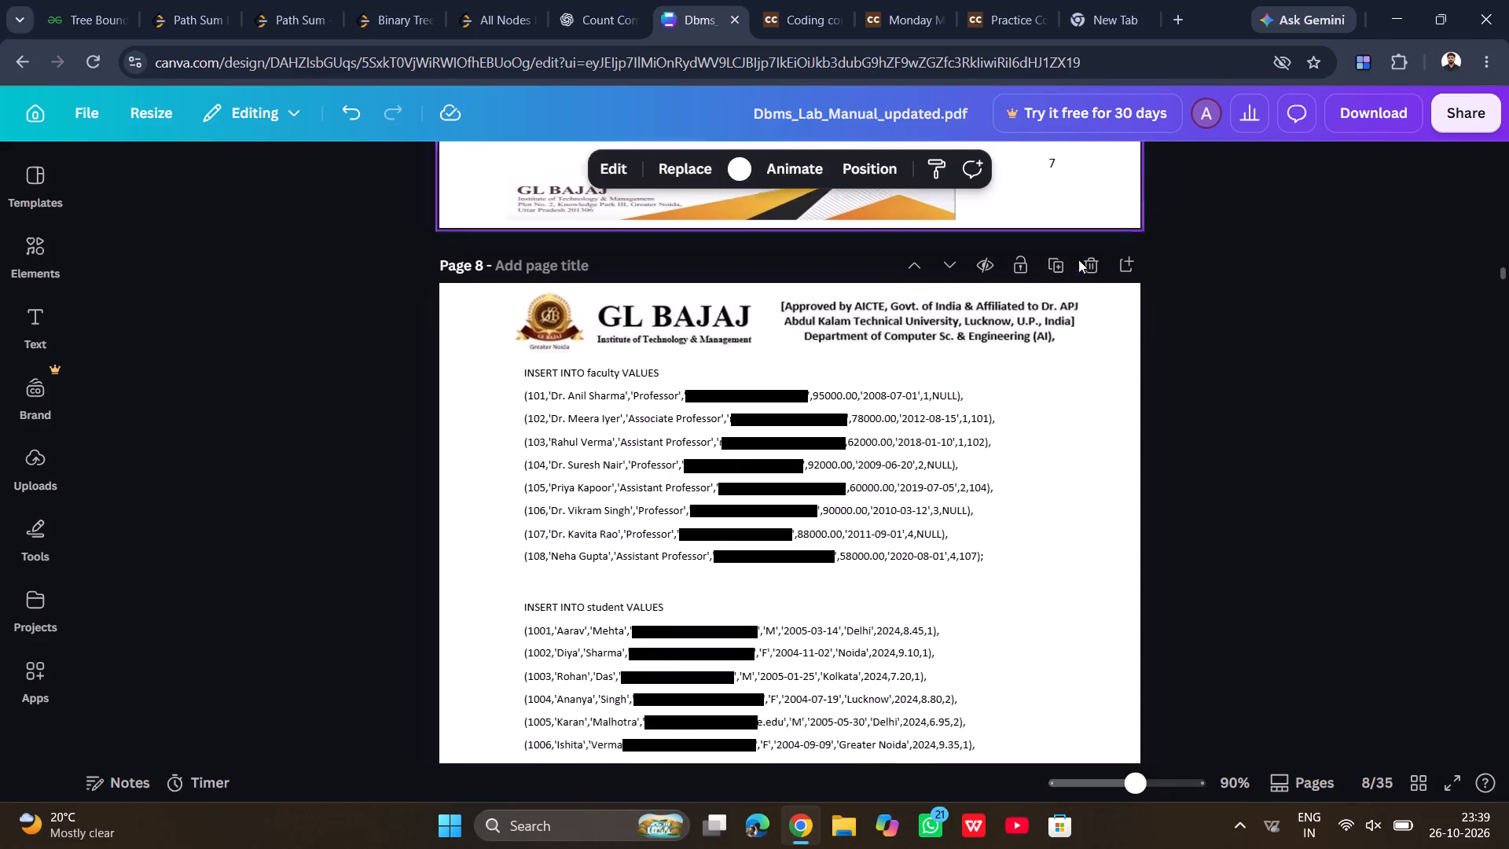
scroll(1078, 259, down, 4)
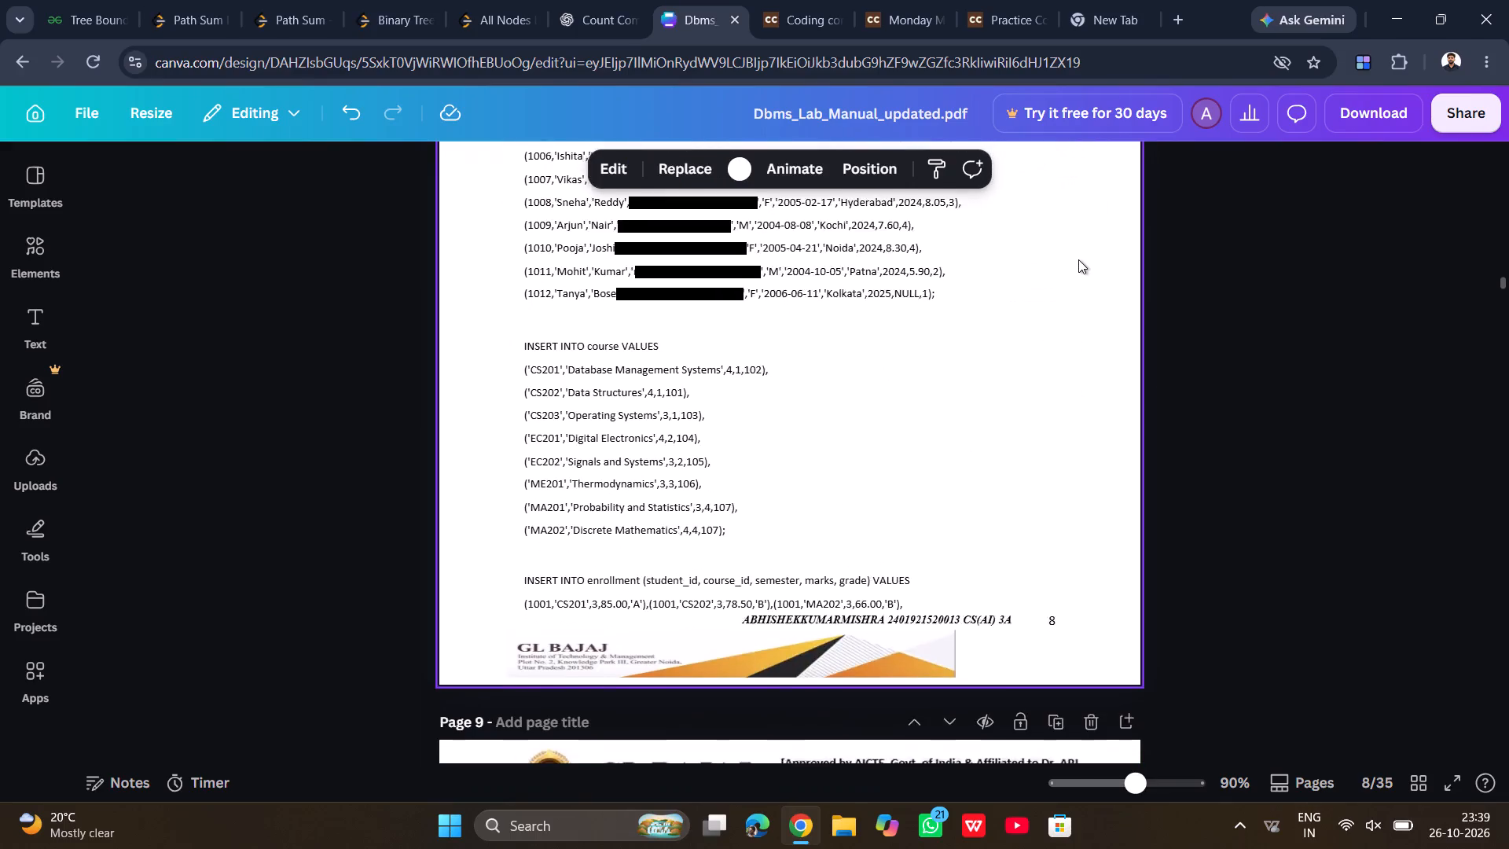
scroll(1078, 259, down, 2)
click(960, 430)
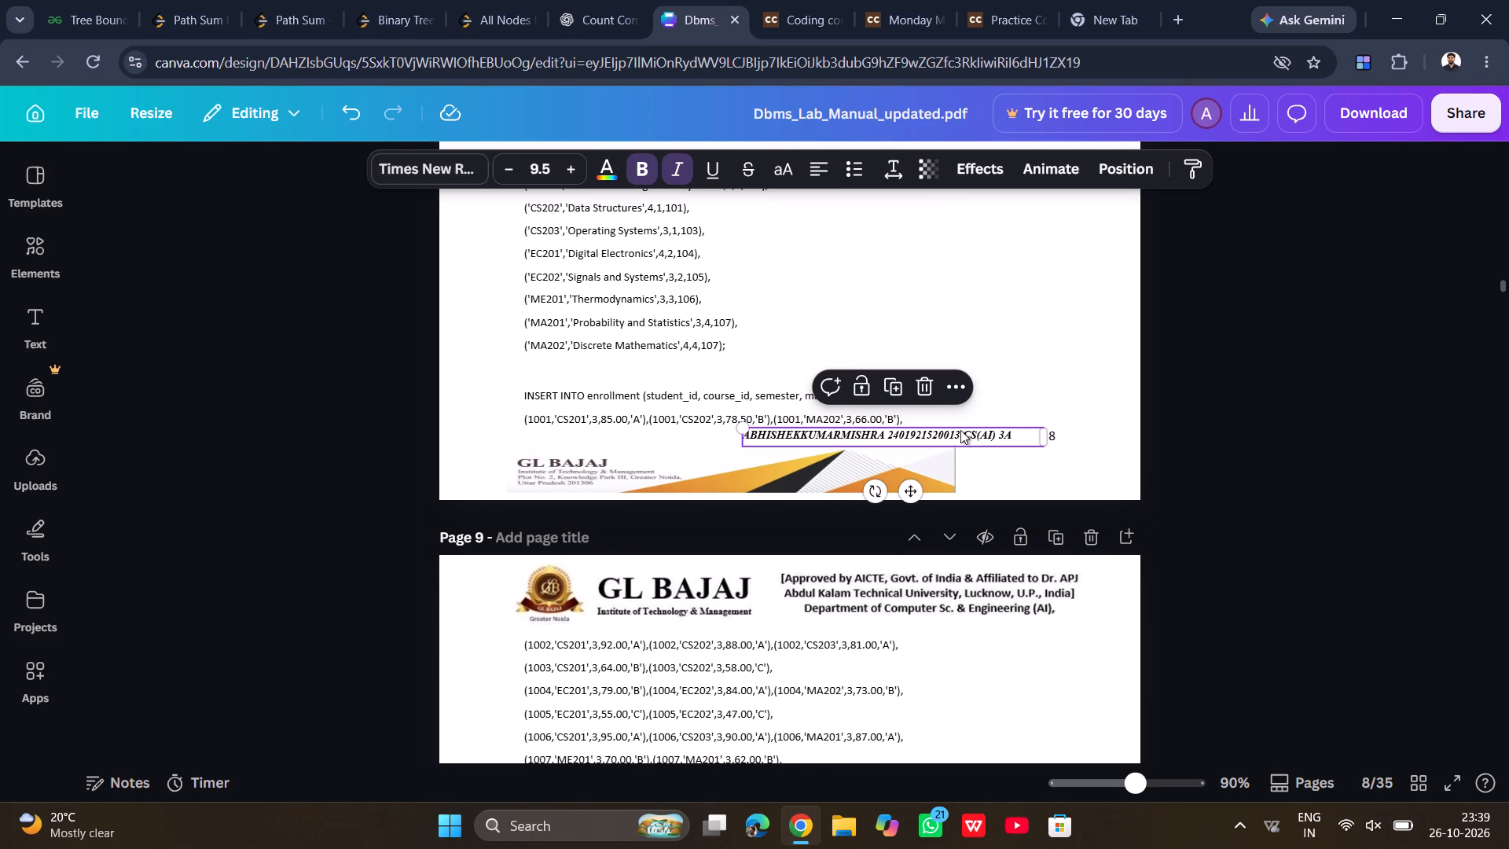
click(960, 430)
click(960, 430)
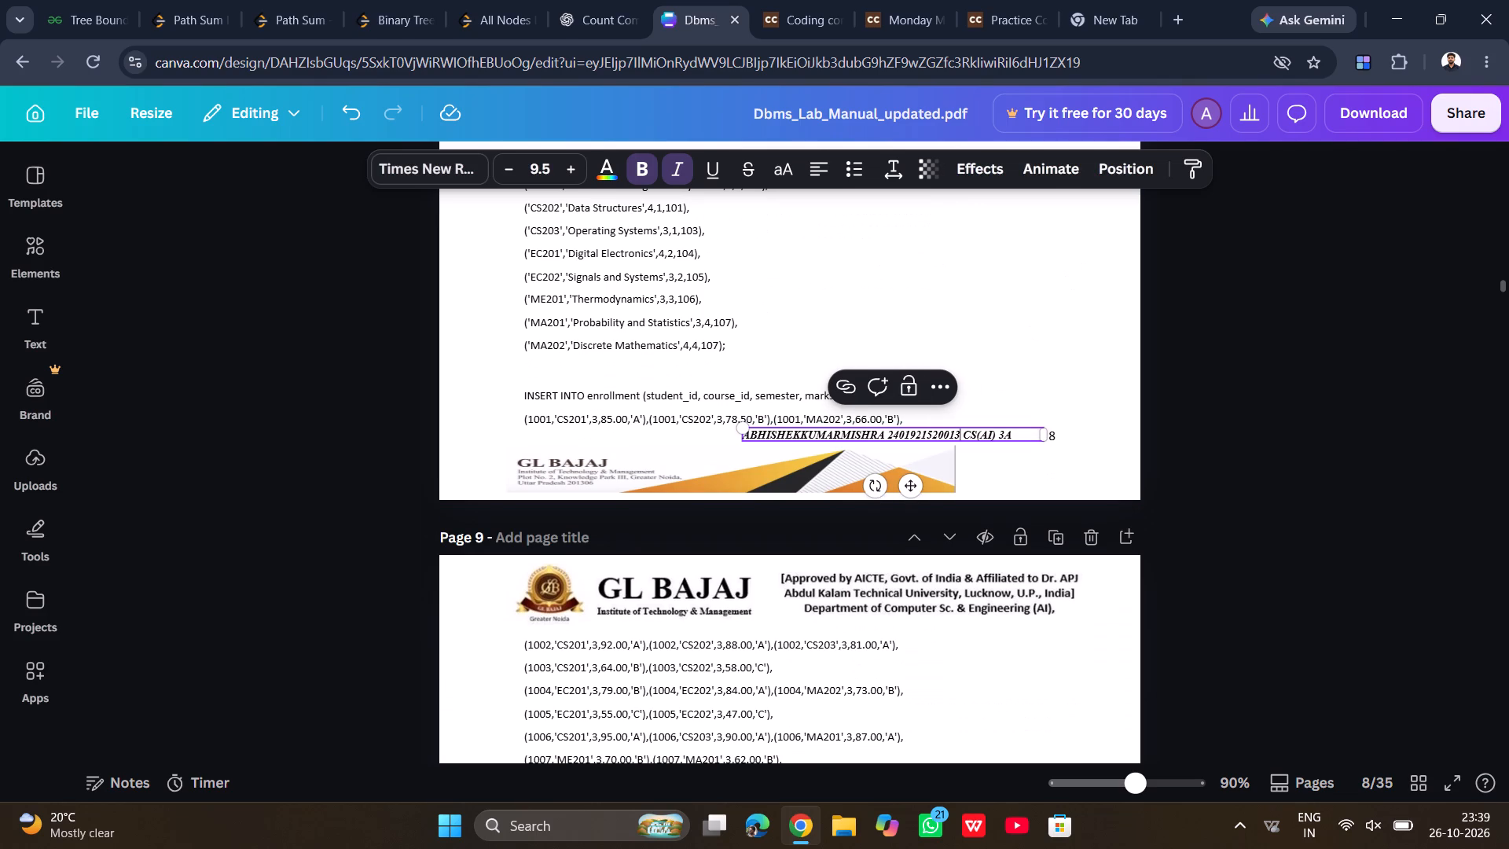
key(BackSpace)
key(BackSpace)
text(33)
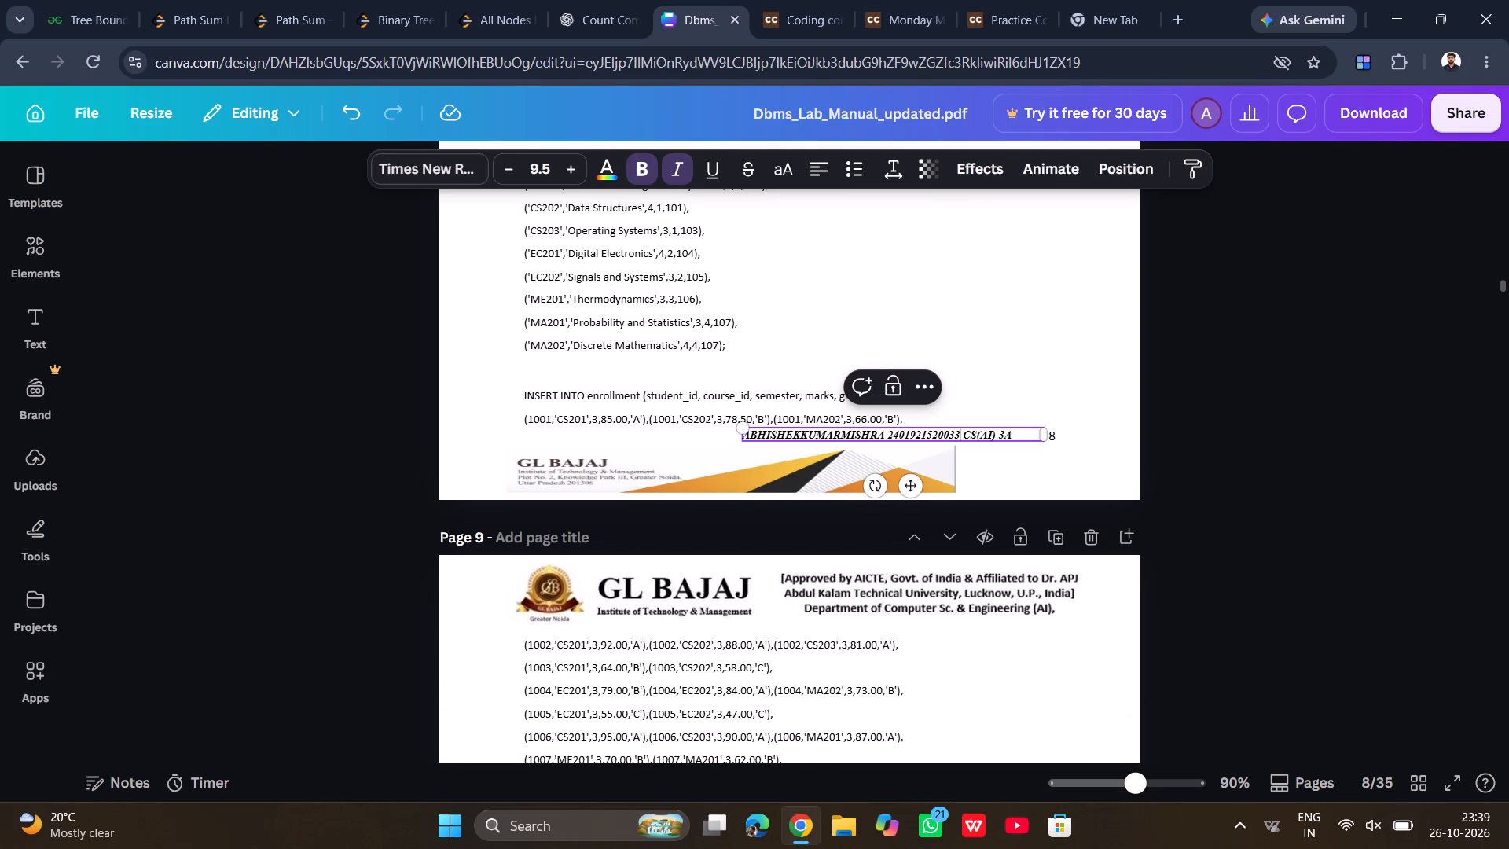
Replace the student name in page 8's footer line with the name used in page 7's footer, in capitals.
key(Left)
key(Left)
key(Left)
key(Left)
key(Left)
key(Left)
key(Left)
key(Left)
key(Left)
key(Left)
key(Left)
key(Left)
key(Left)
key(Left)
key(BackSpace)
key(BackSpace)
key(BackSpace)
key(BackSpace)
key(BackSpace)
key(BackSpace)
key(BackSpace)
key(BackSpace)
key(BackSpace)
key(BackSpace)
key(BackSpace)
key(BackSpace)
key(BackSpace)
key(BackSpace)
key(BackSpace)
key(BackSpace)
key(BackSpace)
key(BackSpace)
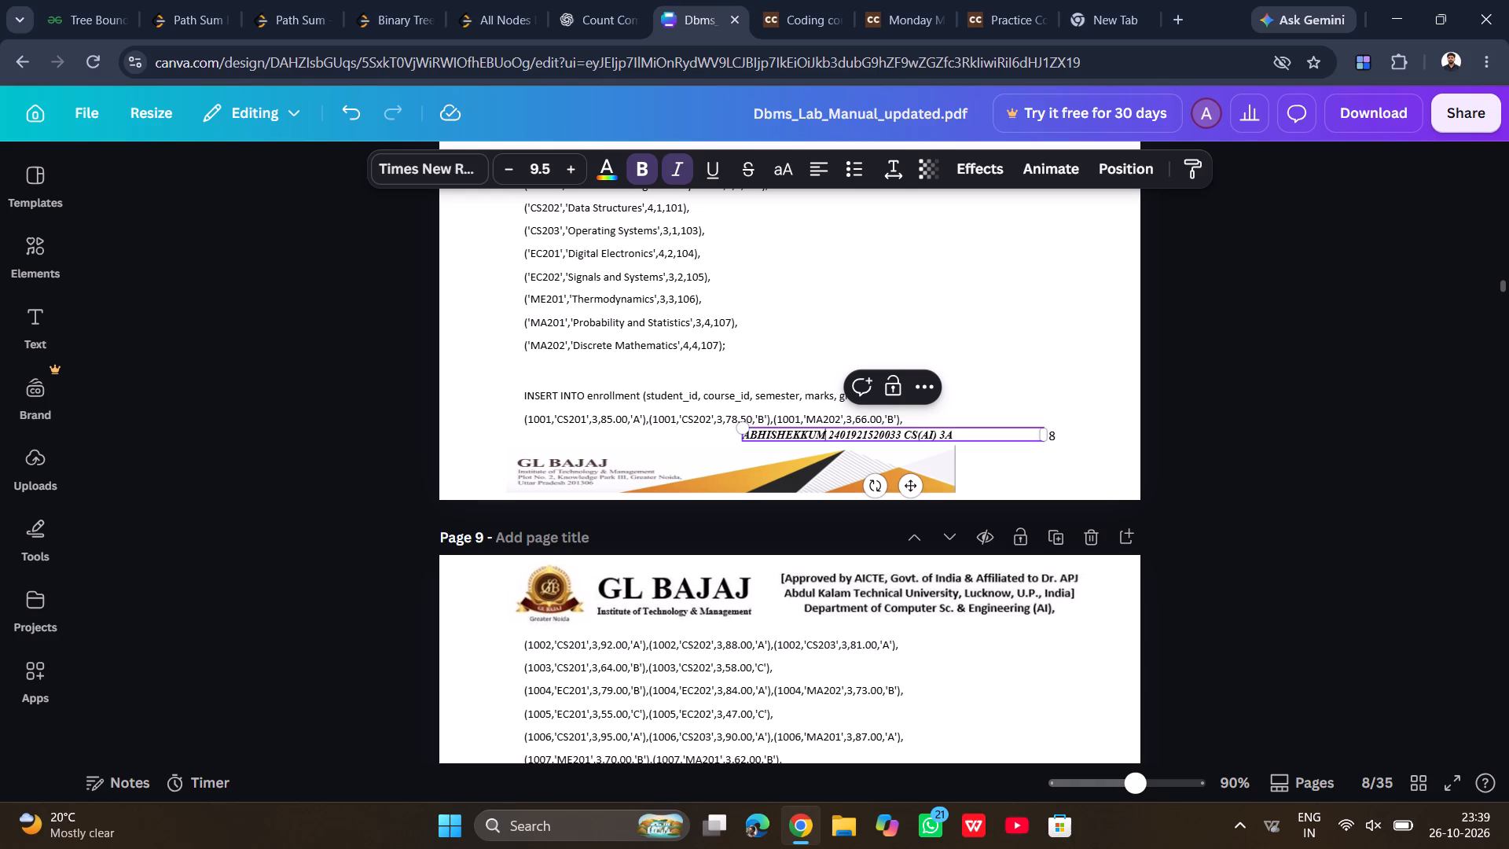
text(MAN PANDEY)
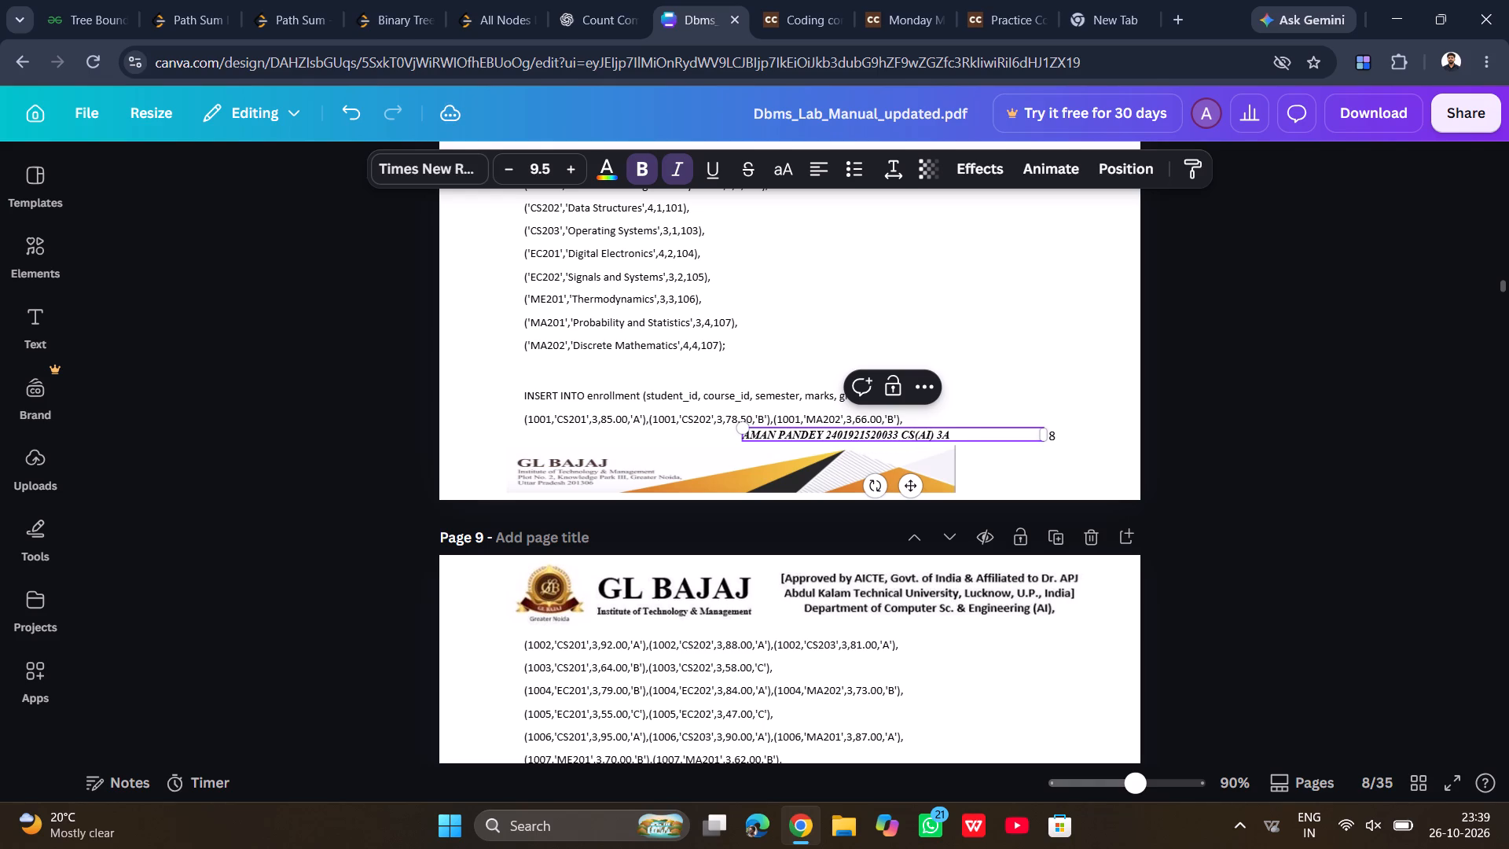
click(1019, 374)
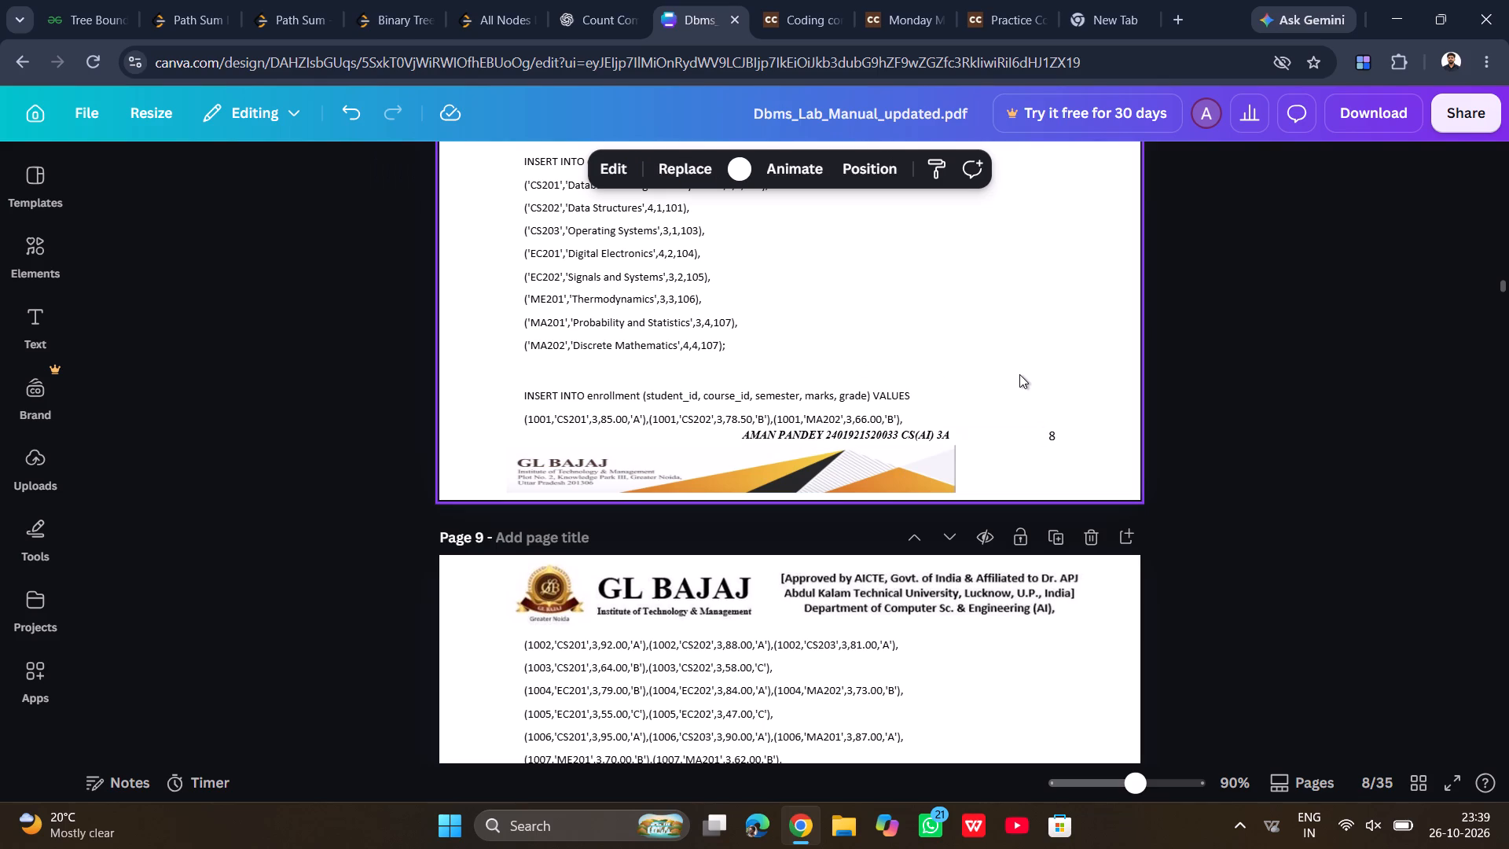
Change the last two digits of the roll number in page 9's footer line to 33.
scroll(1019, 374, down, 3)
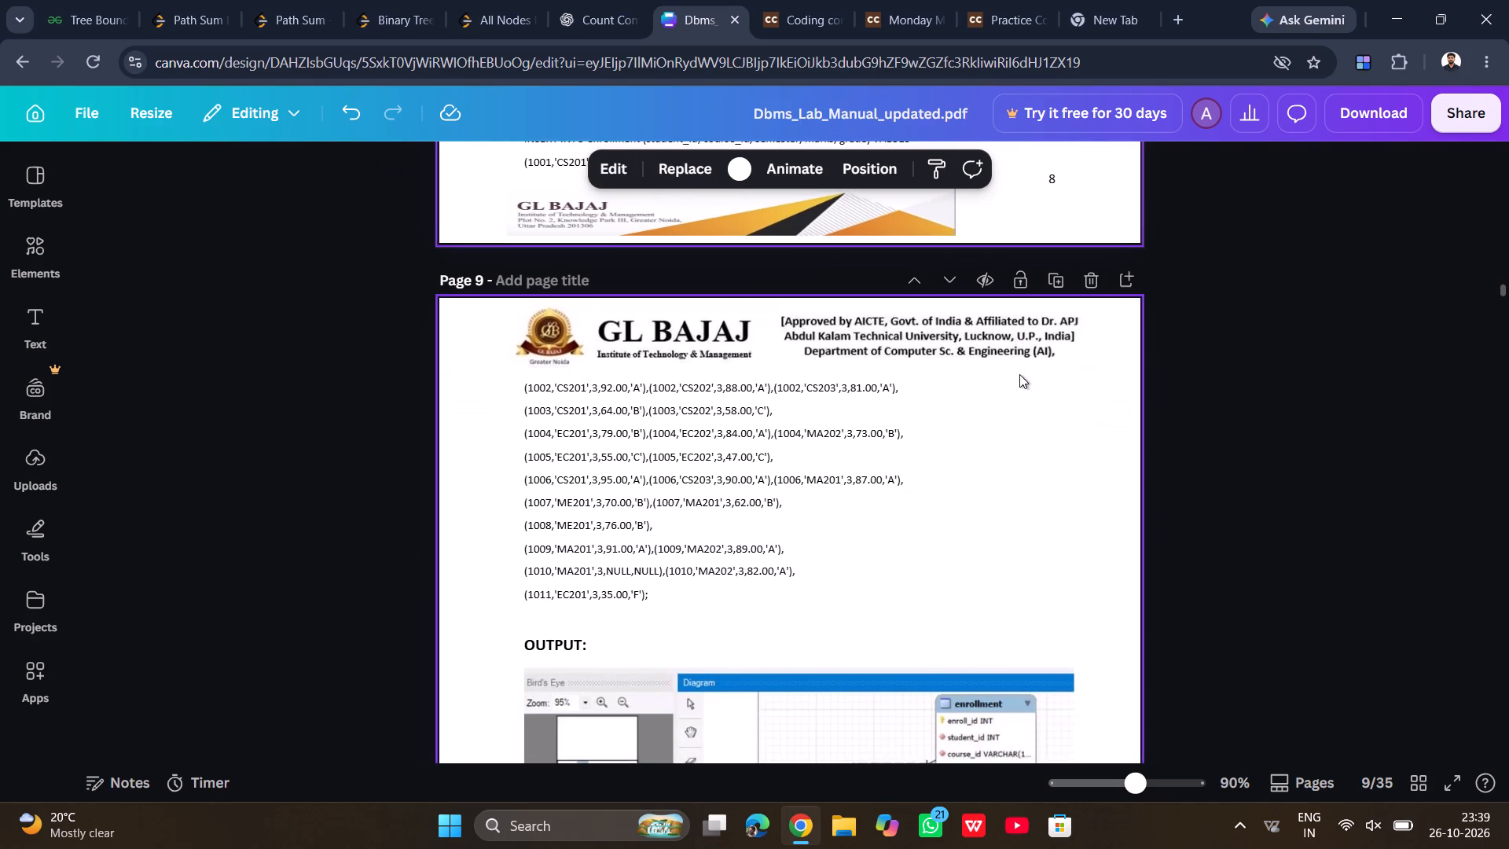
scroll(1019, 374, down, 4)
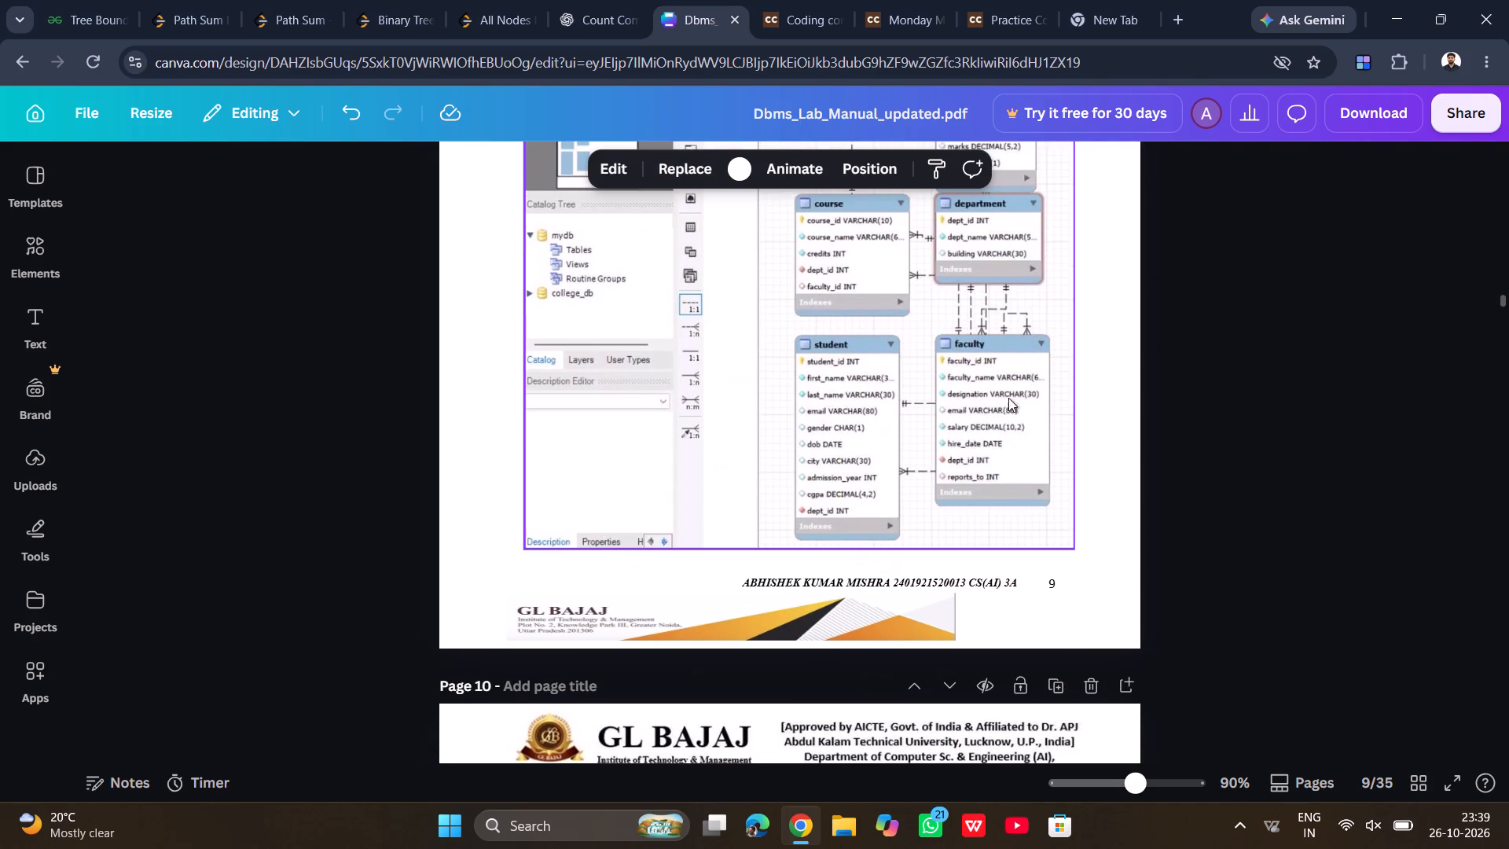
click(970, 575)
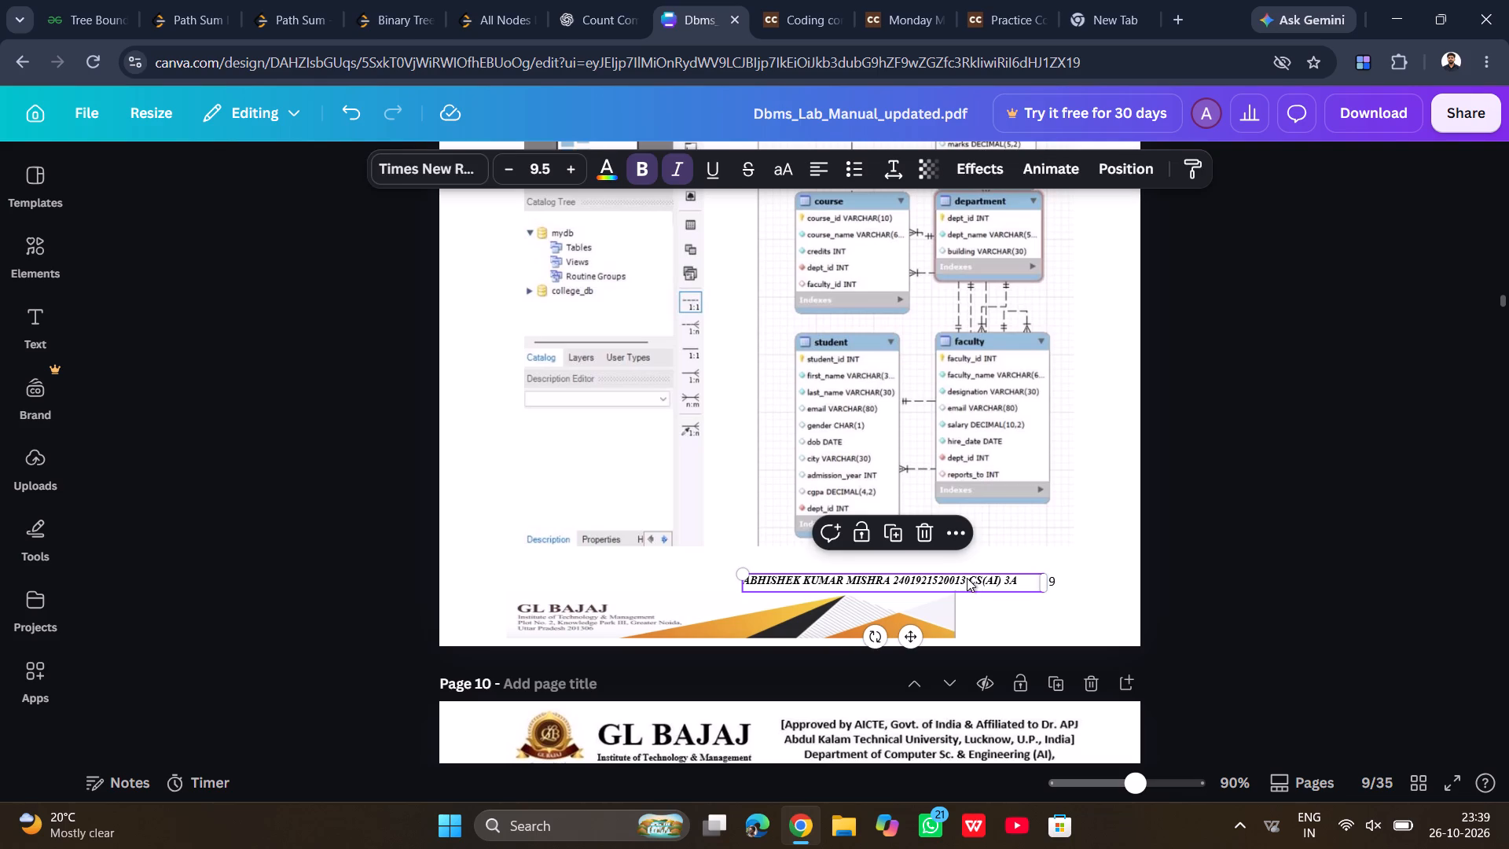
click(967, 578)
click(967, 578)
key(BackSpace)
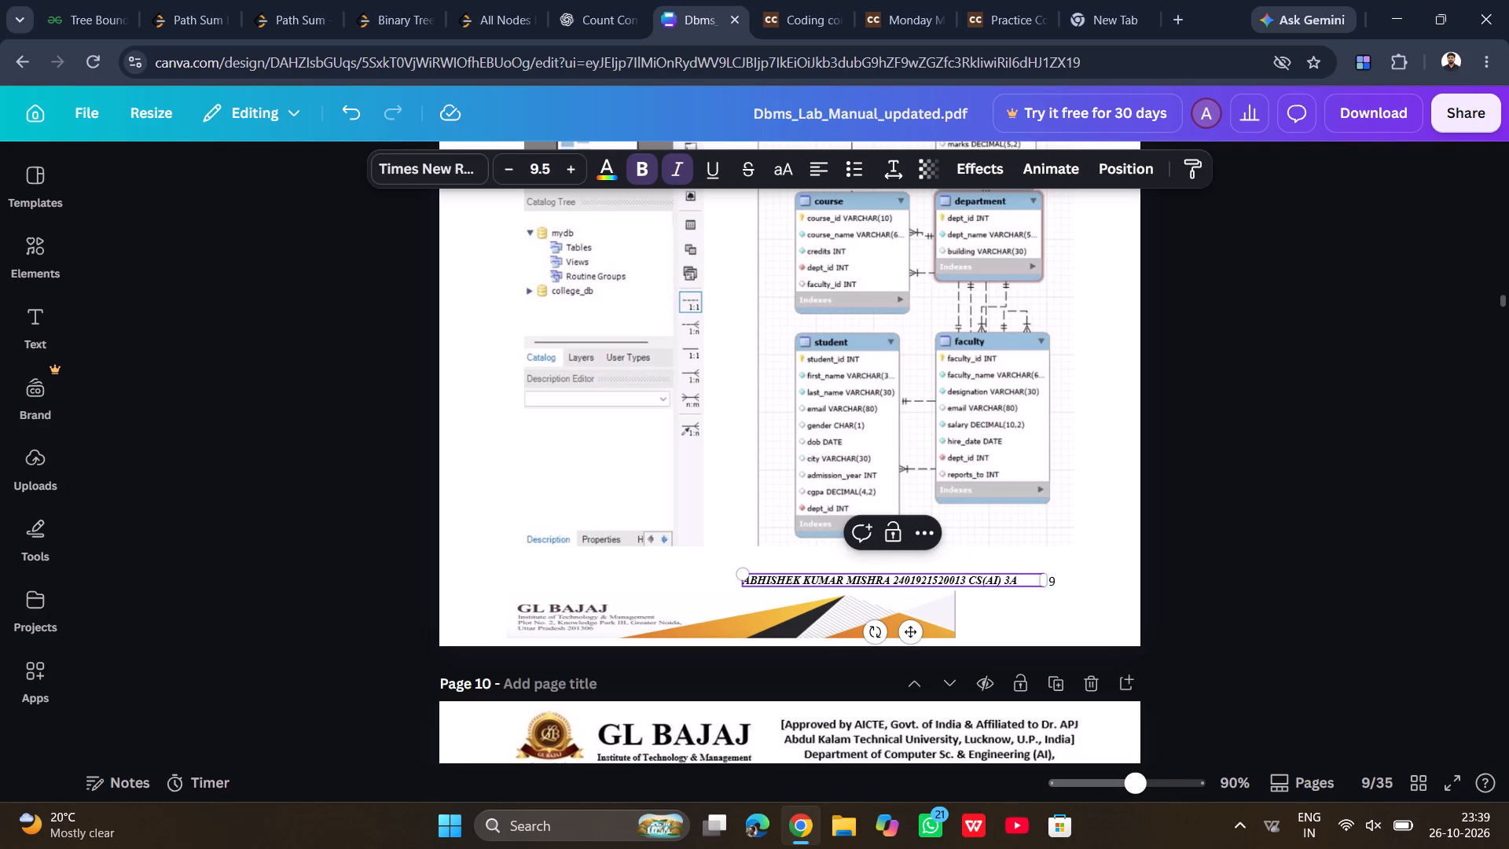
key(BackSpace)
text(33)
Replace the student name in page 9's footer line with the name used in page 8's footer, in capitals.
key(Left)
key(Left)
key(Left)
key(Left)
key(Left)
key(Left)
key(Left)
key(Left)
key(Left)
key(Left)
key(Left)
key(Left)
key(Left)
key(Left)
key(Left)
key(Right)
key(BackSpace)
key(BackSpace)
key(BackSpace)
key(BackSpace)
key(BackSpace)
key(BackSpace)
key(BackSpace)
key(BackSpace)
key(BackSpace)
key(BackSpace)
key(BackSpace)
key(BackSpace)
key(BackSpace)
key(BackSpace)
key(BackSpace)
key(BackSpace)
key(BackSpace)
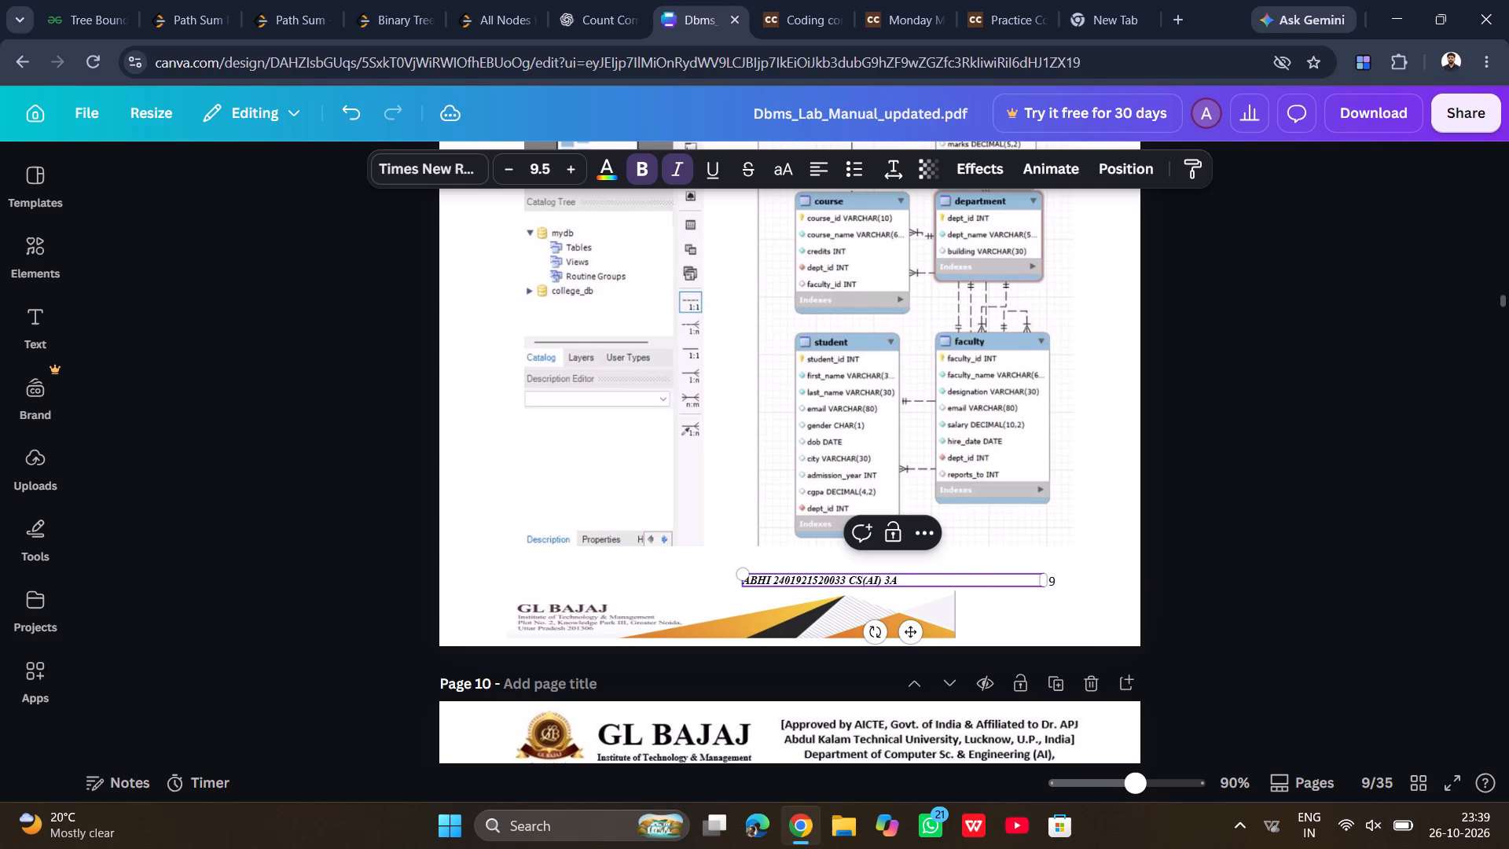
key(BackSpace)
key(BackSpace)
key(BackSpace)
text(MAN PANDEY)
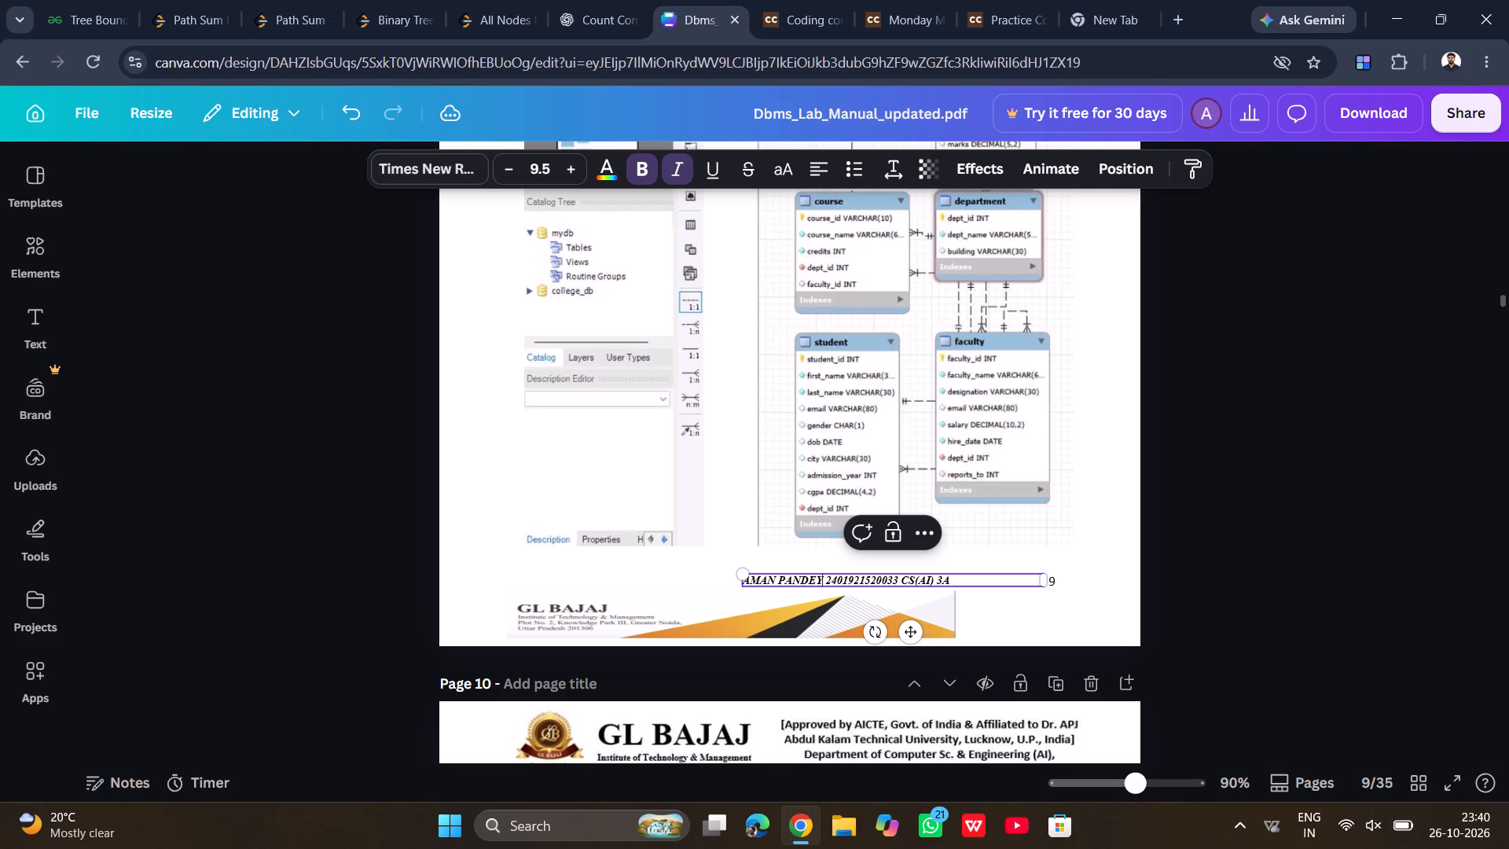
click(1071, 483)
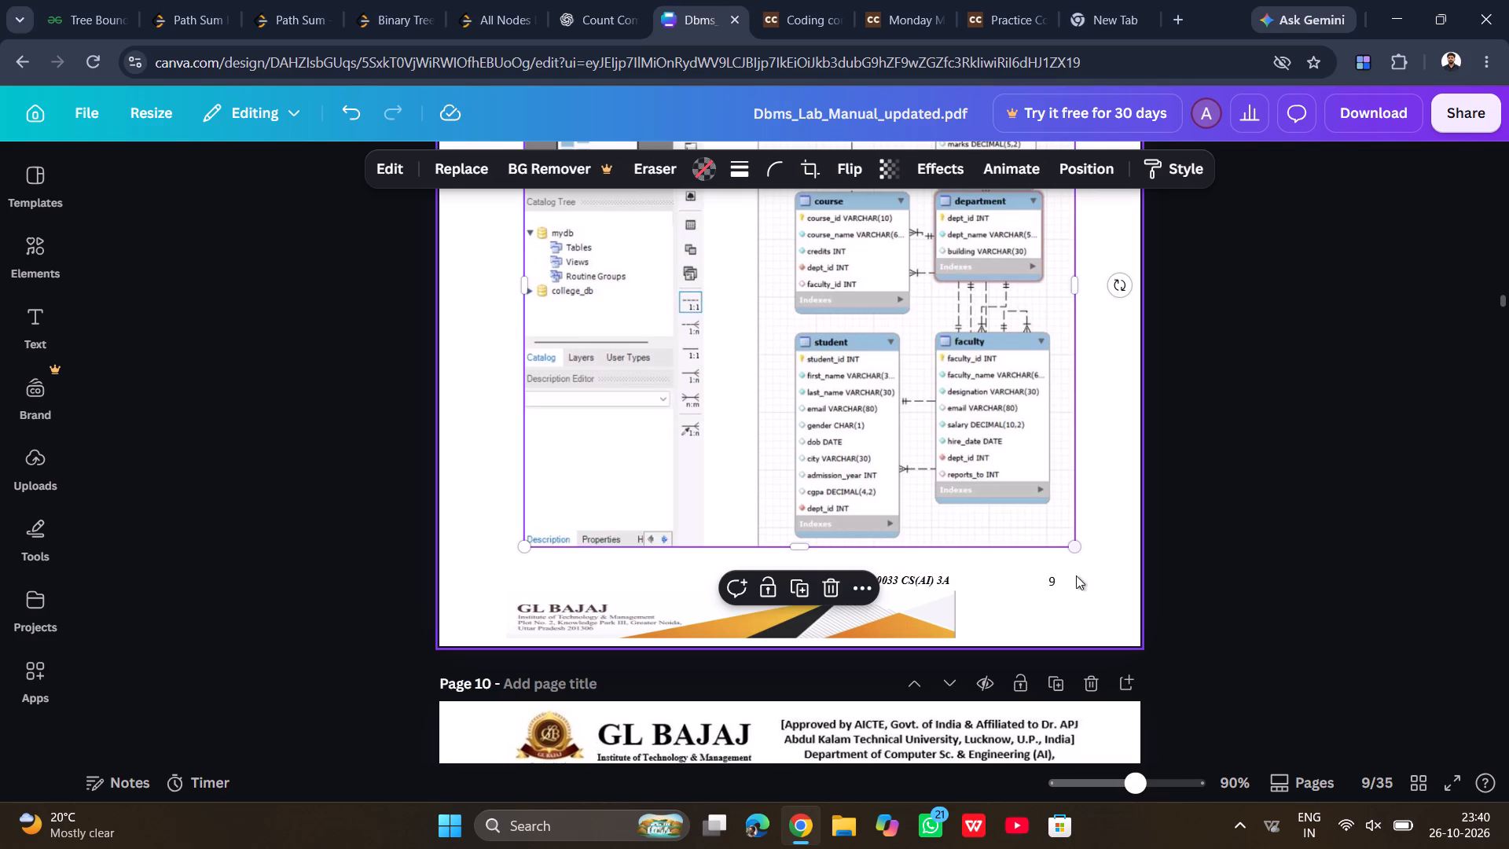
click(1102, 500)
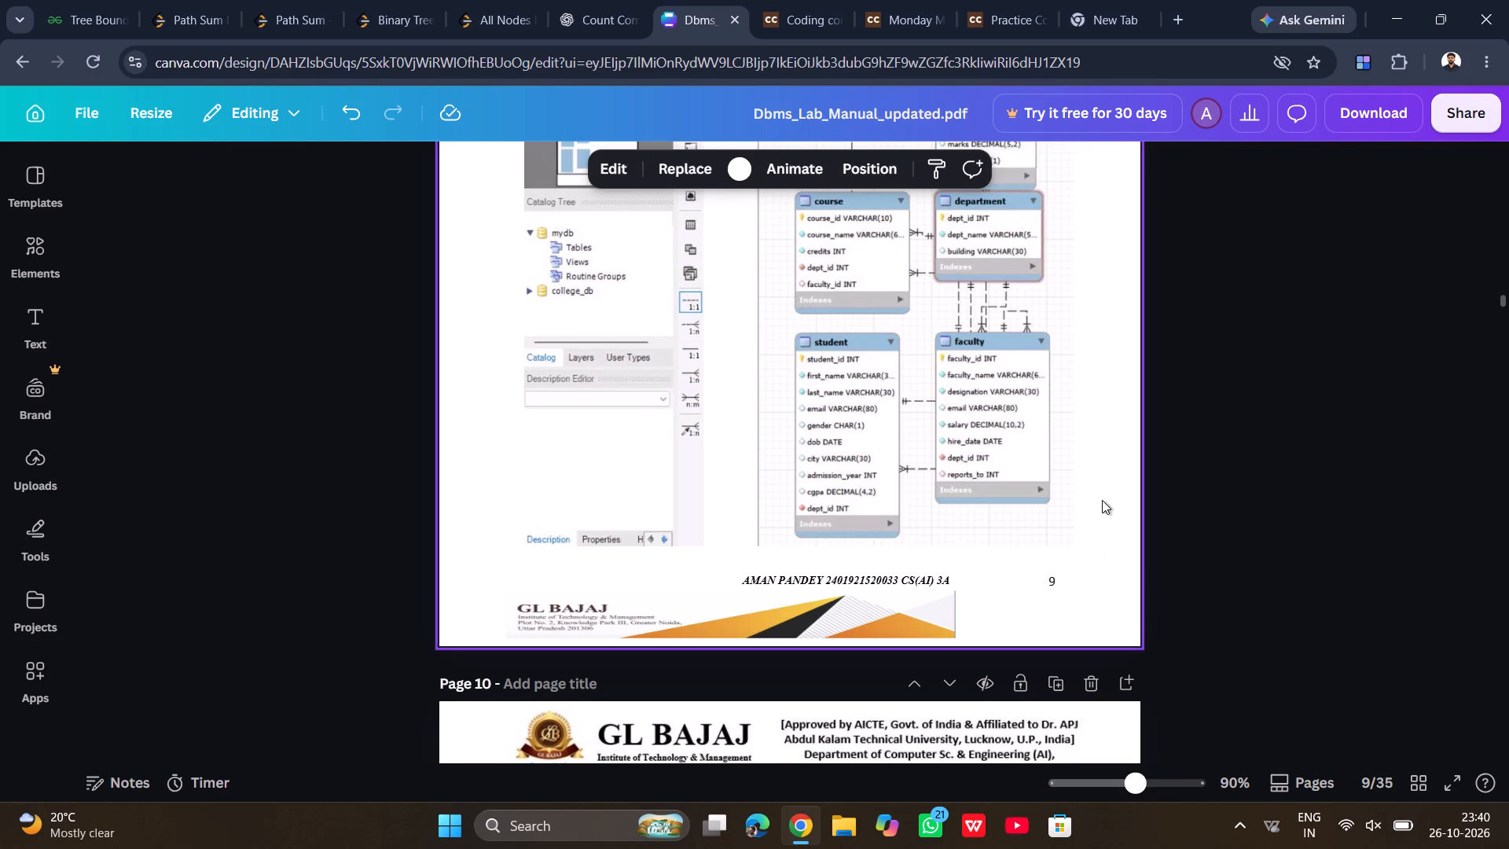
Change the last two digits of the roll number in page 10's footer line to 33, keeping a space before CS(AI).
scroll(1102, 500, down, 1)
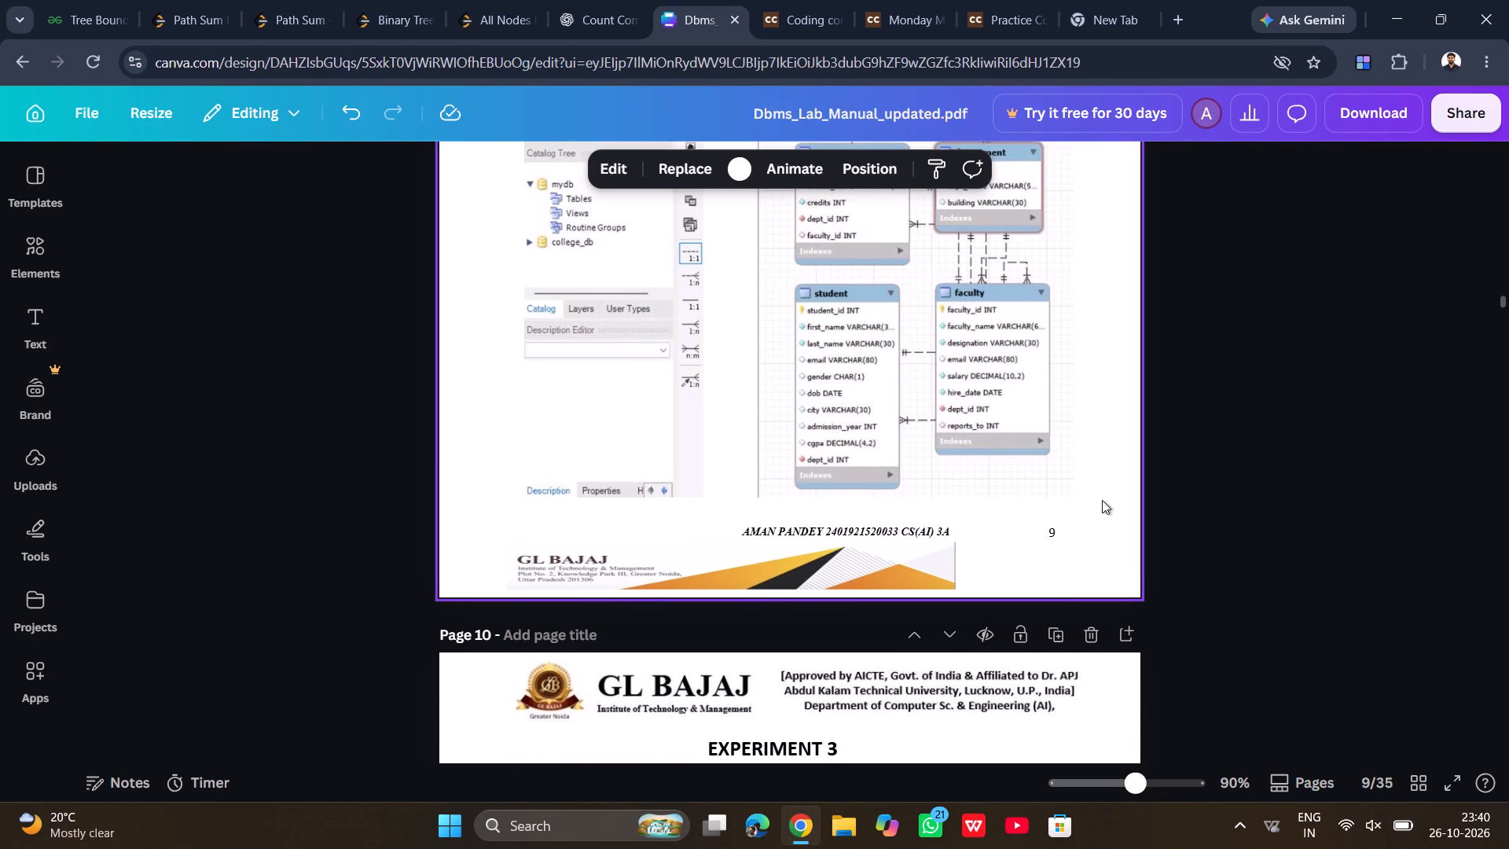
scroll(1102, 500, down, 2)
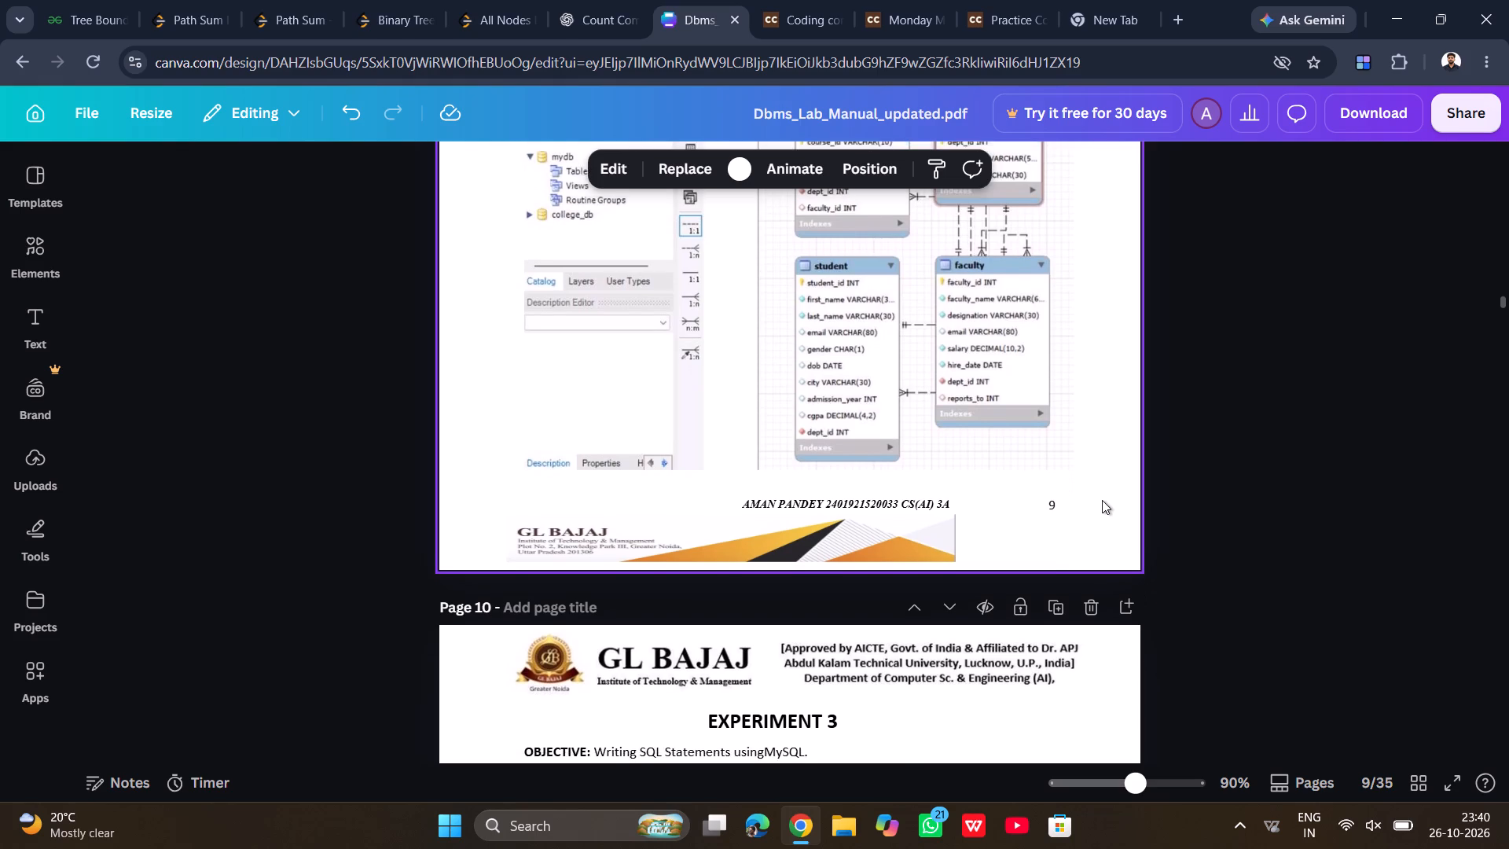
scroll(1102, 500, down, 6)
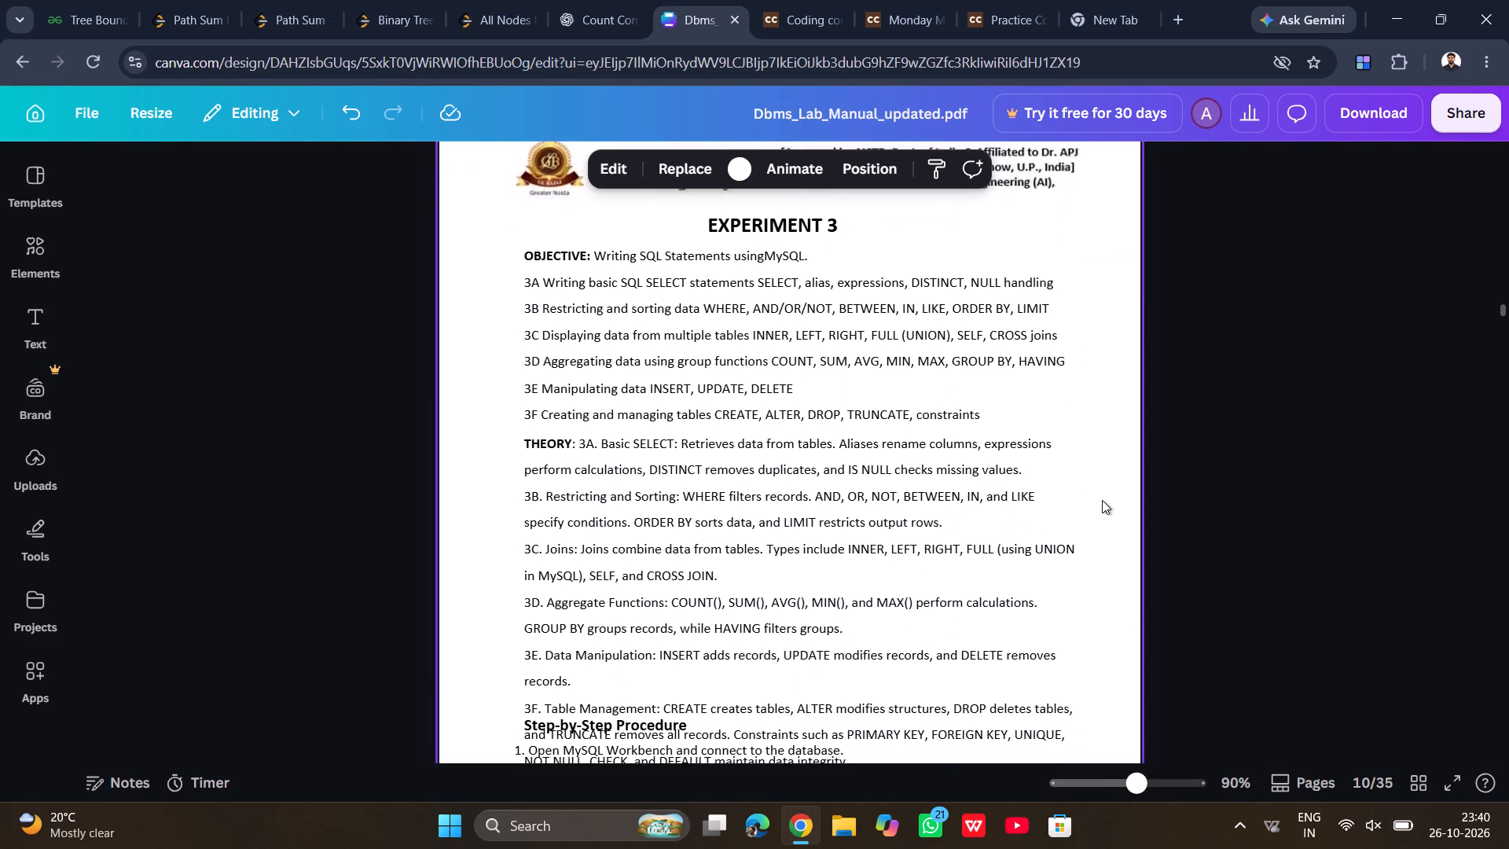
scroll(1102, 500, down, 4)
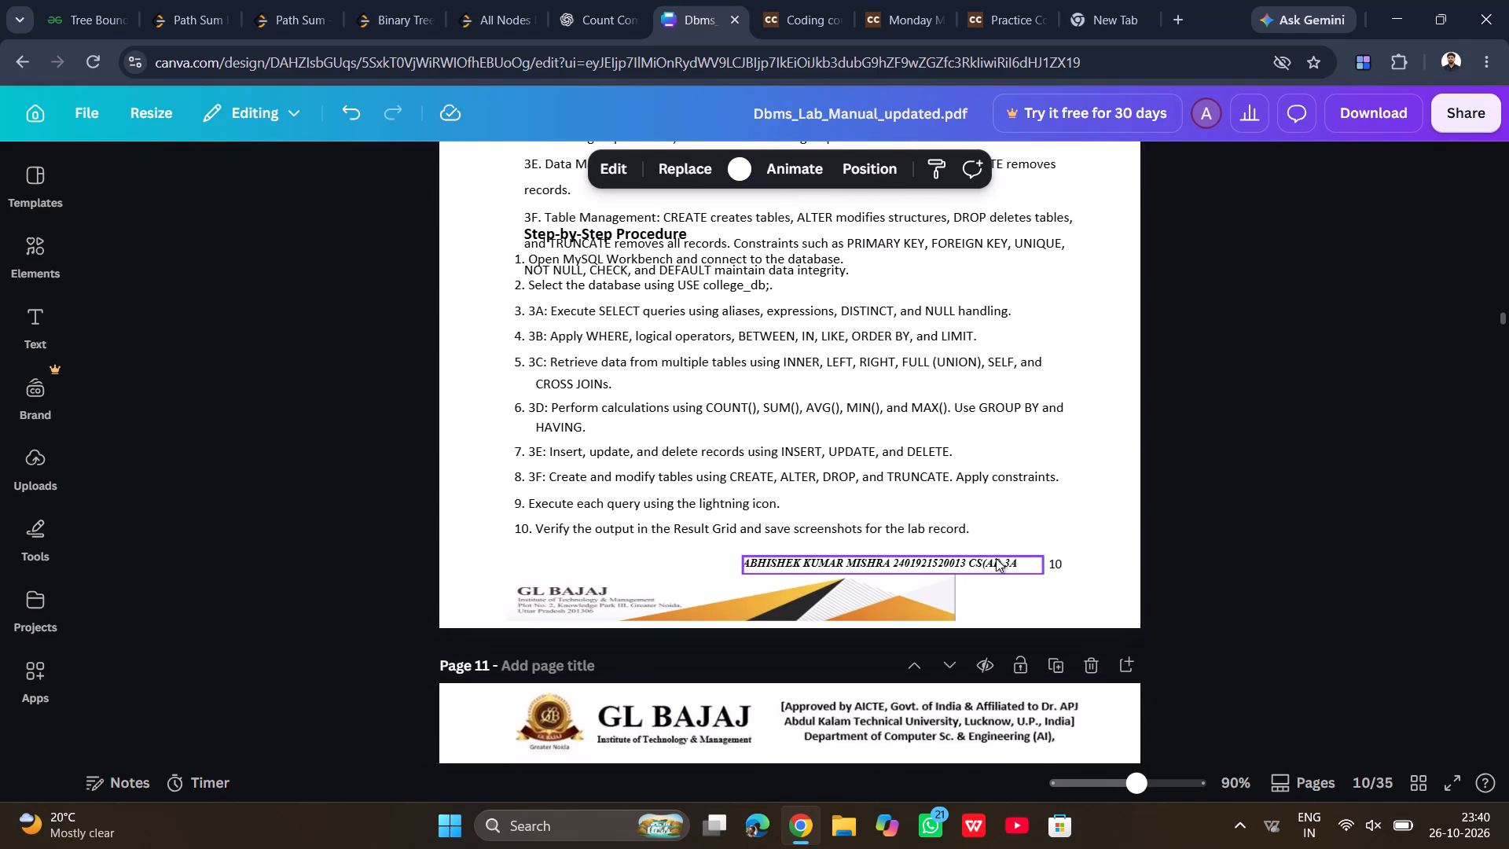
click(996, 559)
click(967, 564)
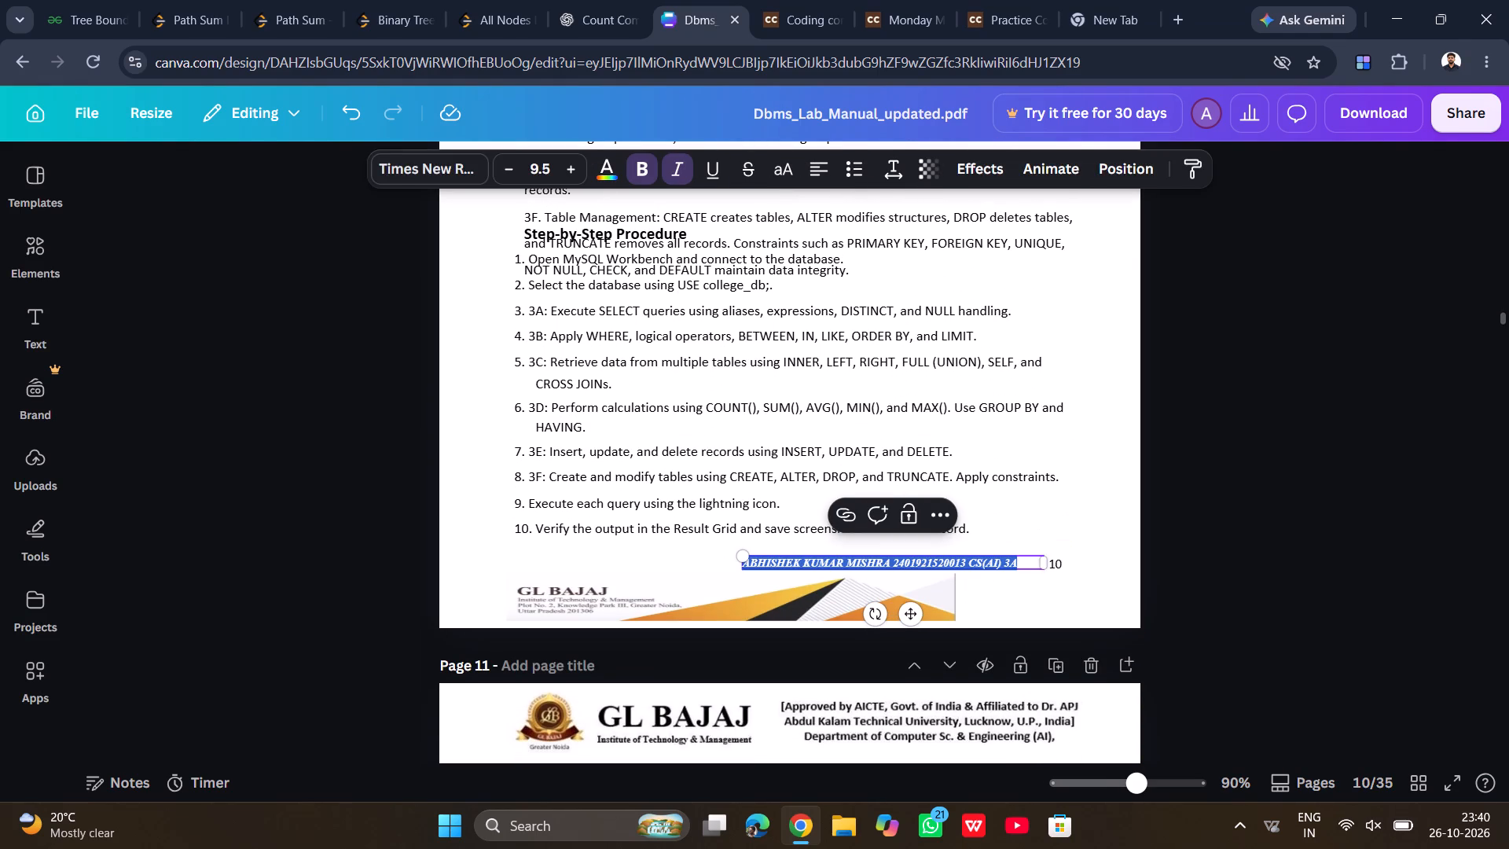
click(967, 564)
key(BackSpace)
key(BackSpace)
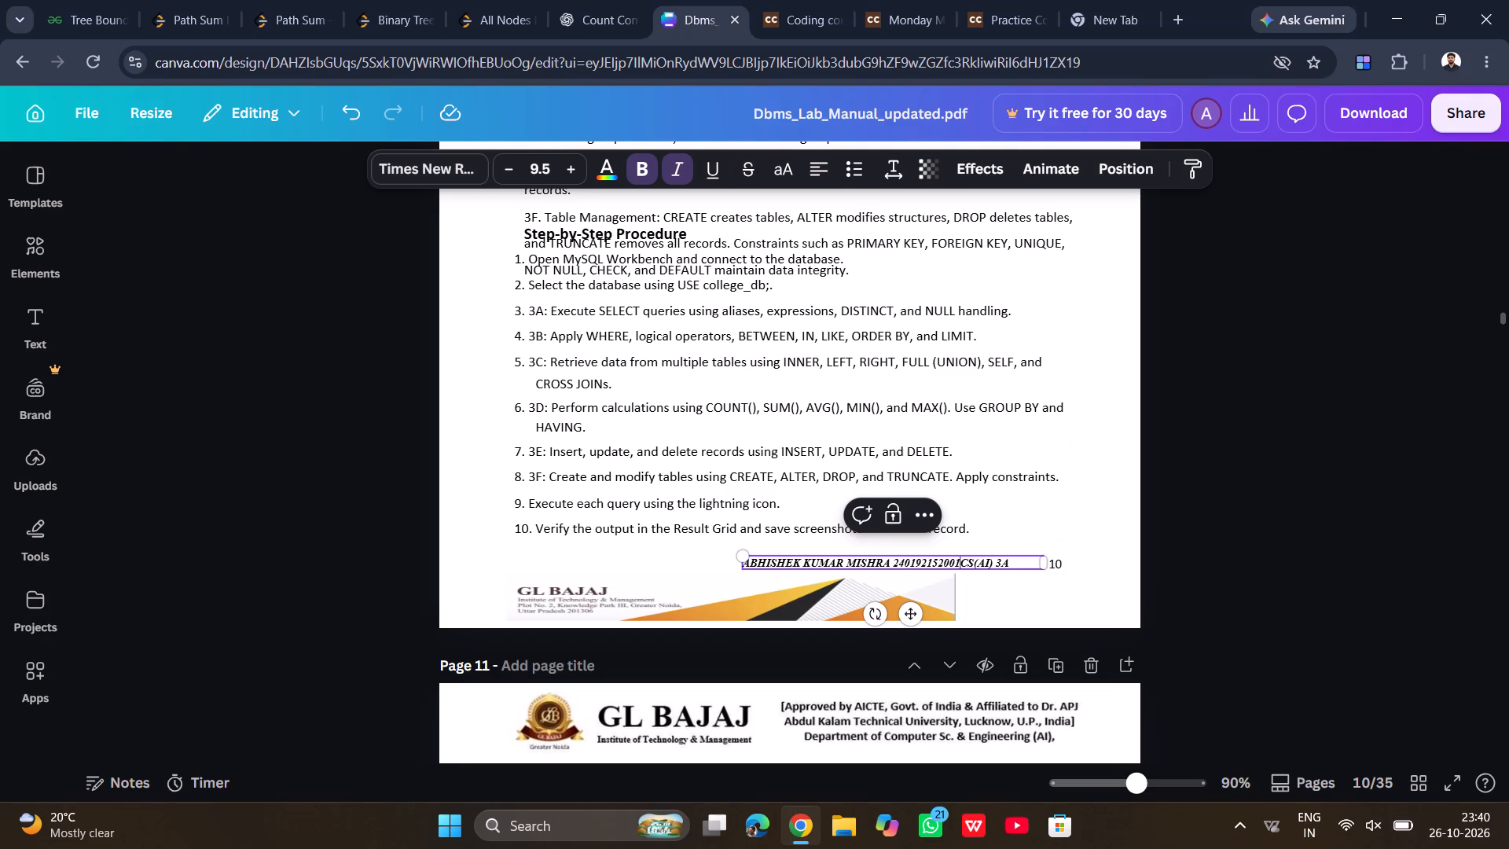
key(BackSpace)
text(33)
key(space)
Replace the student name in page 10's footer line with the name used in page 9's footer, in capitals.
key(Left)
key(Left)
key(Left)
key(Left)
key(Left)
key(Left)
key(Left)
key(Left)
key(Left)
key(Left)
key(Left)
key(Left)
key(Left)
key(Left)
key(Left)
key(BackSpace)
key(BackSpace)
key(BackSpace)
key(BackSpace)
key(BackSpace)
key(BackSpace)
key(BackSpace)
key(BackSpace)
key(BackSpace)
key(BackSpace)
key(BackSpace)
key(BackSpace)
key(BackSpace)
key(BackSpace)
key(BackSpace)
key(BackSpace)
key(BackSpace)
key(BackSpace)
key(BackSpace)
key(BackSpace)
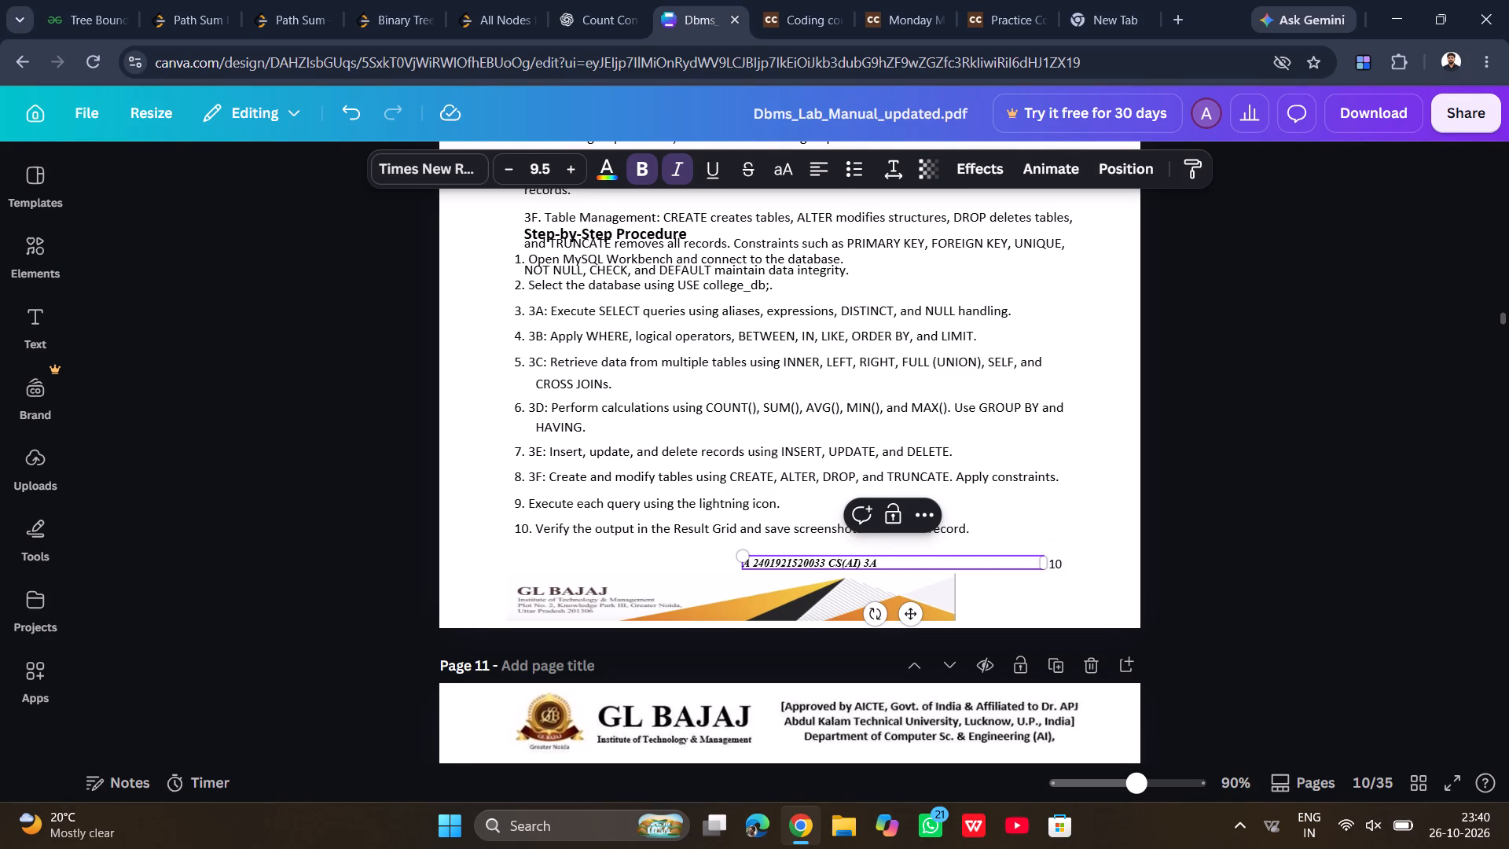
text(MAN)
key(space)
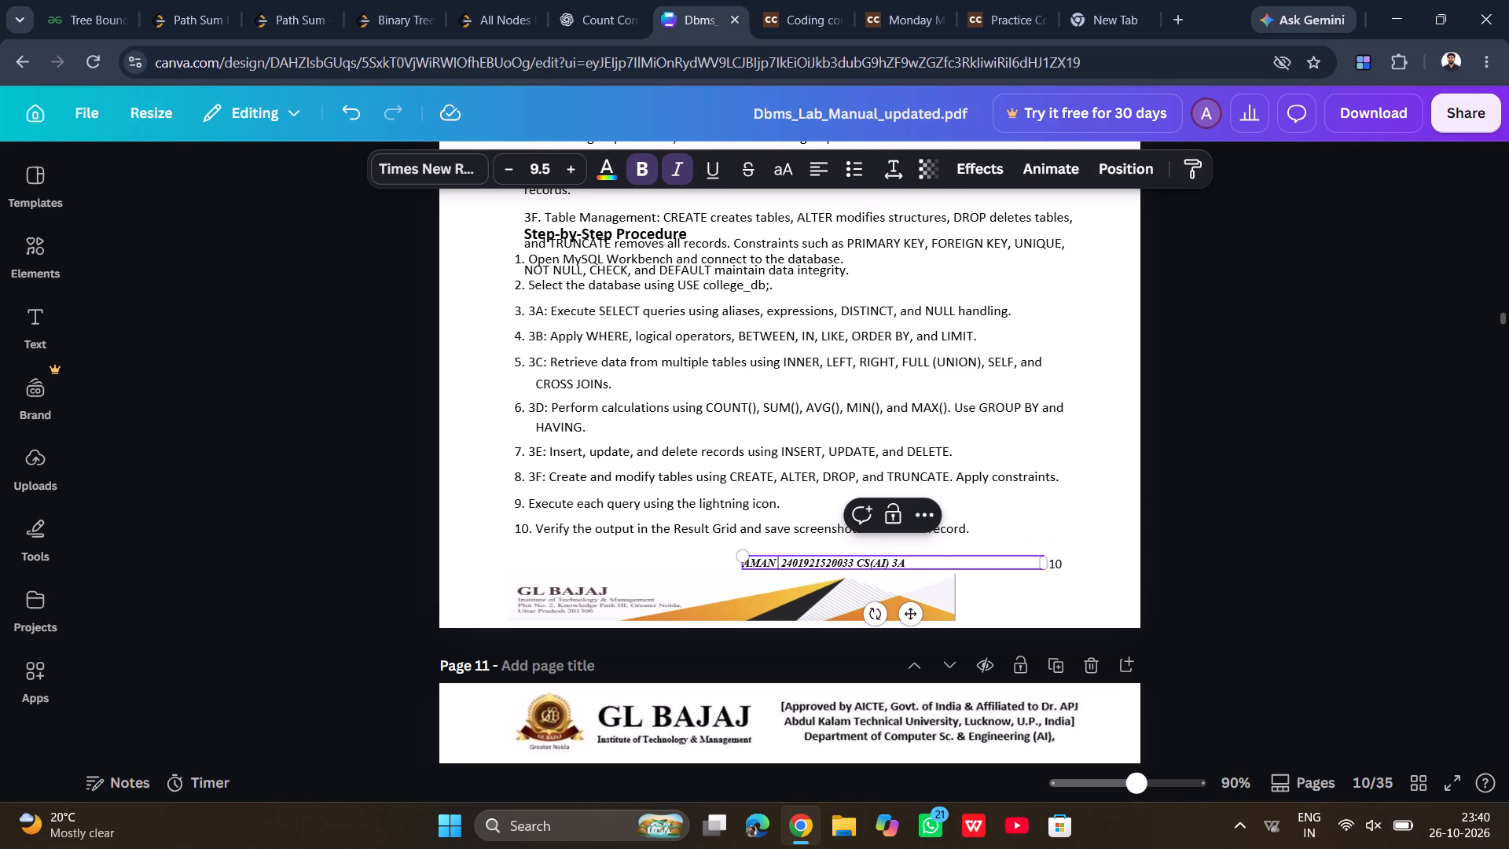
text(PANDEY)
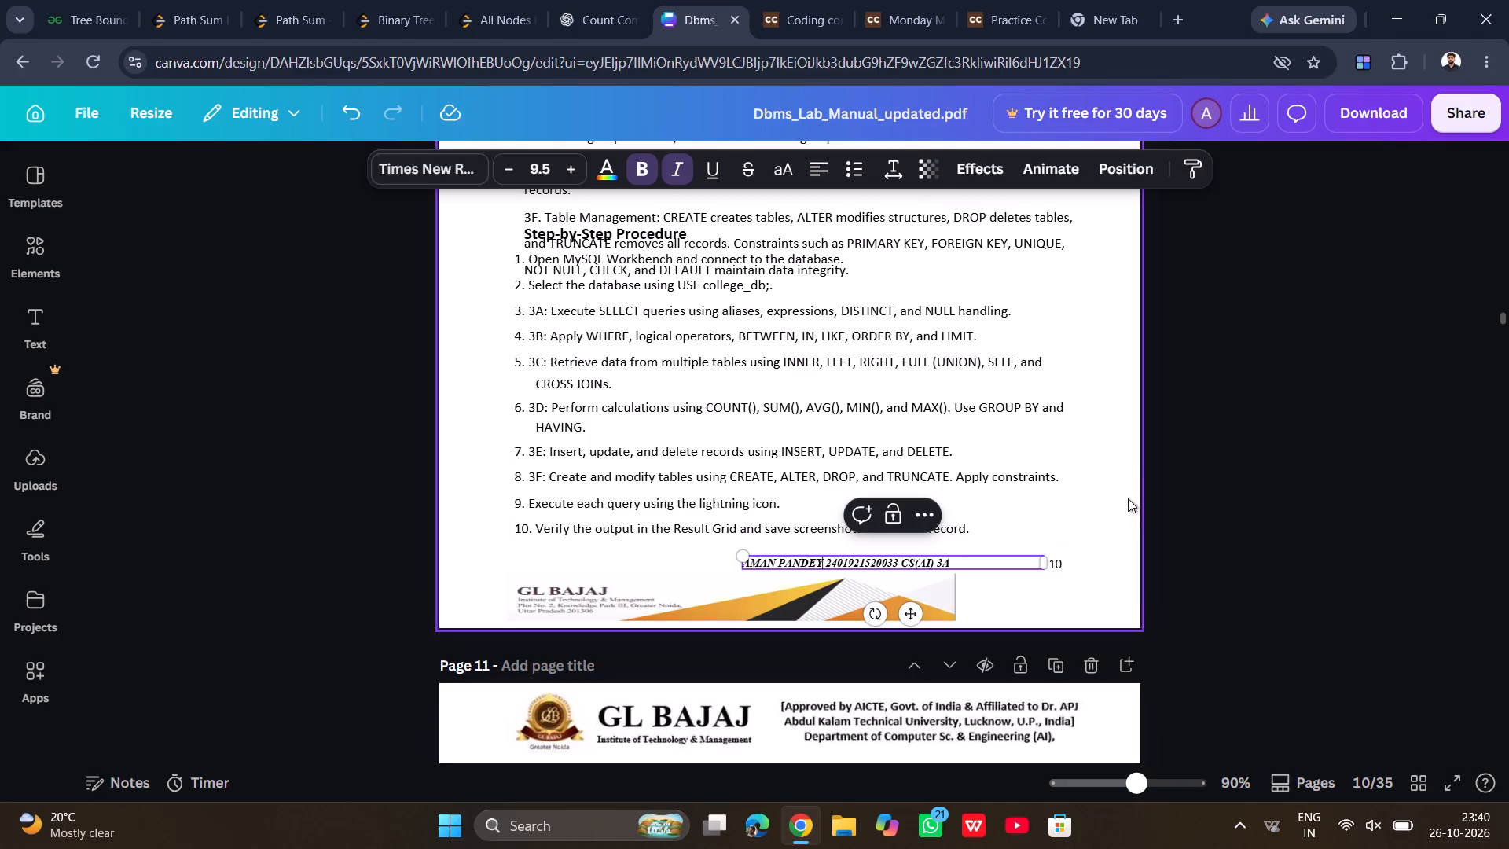
click(1128, 498)
Change the last two digits of the roll number in page 11's footer line to 33.
scroll(1074, 484, down, 1)
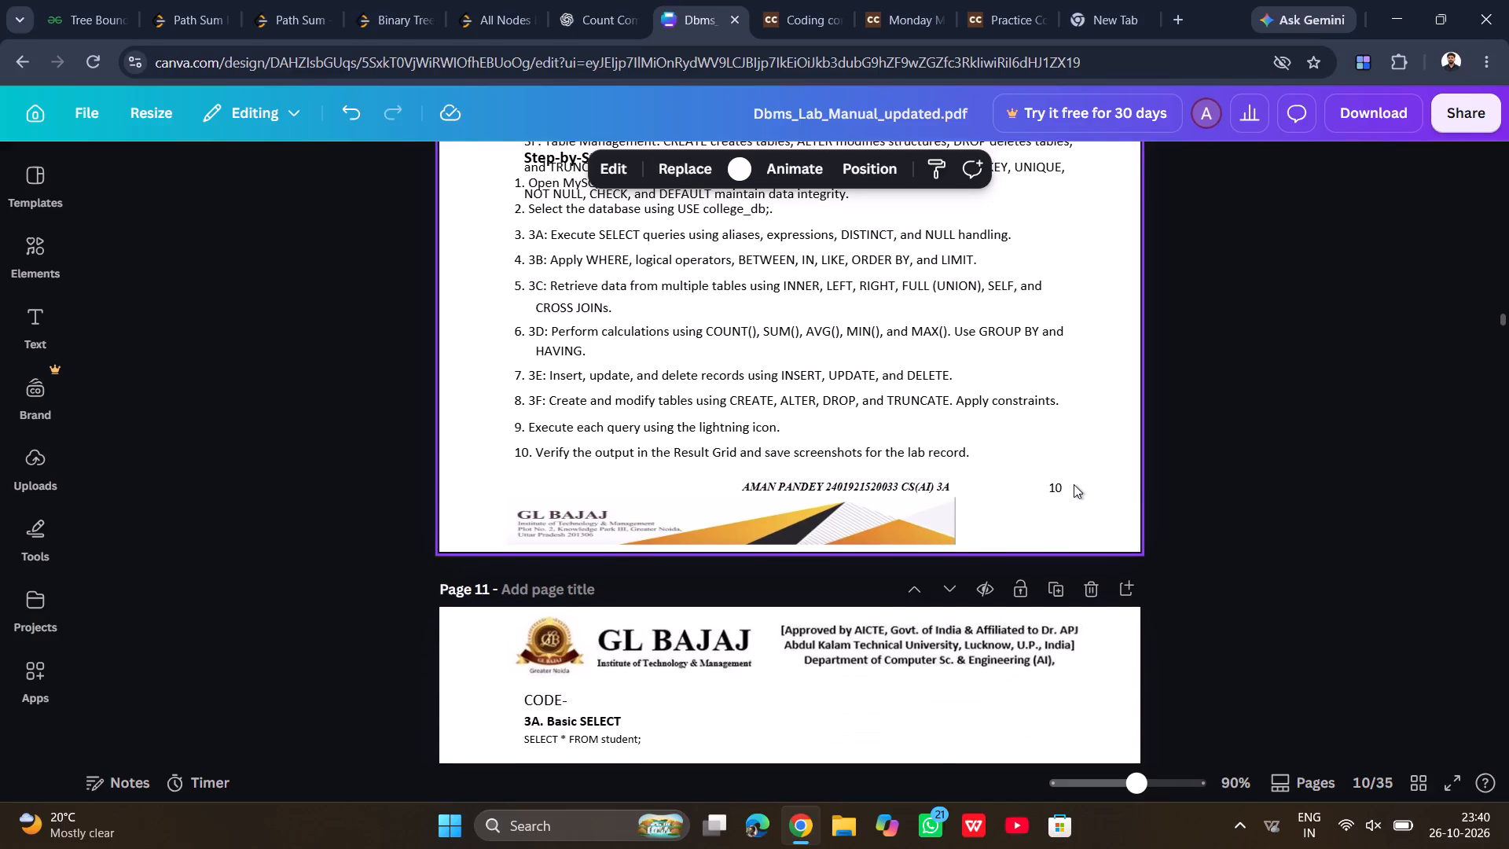
scroll(1074, 484, down, 3)
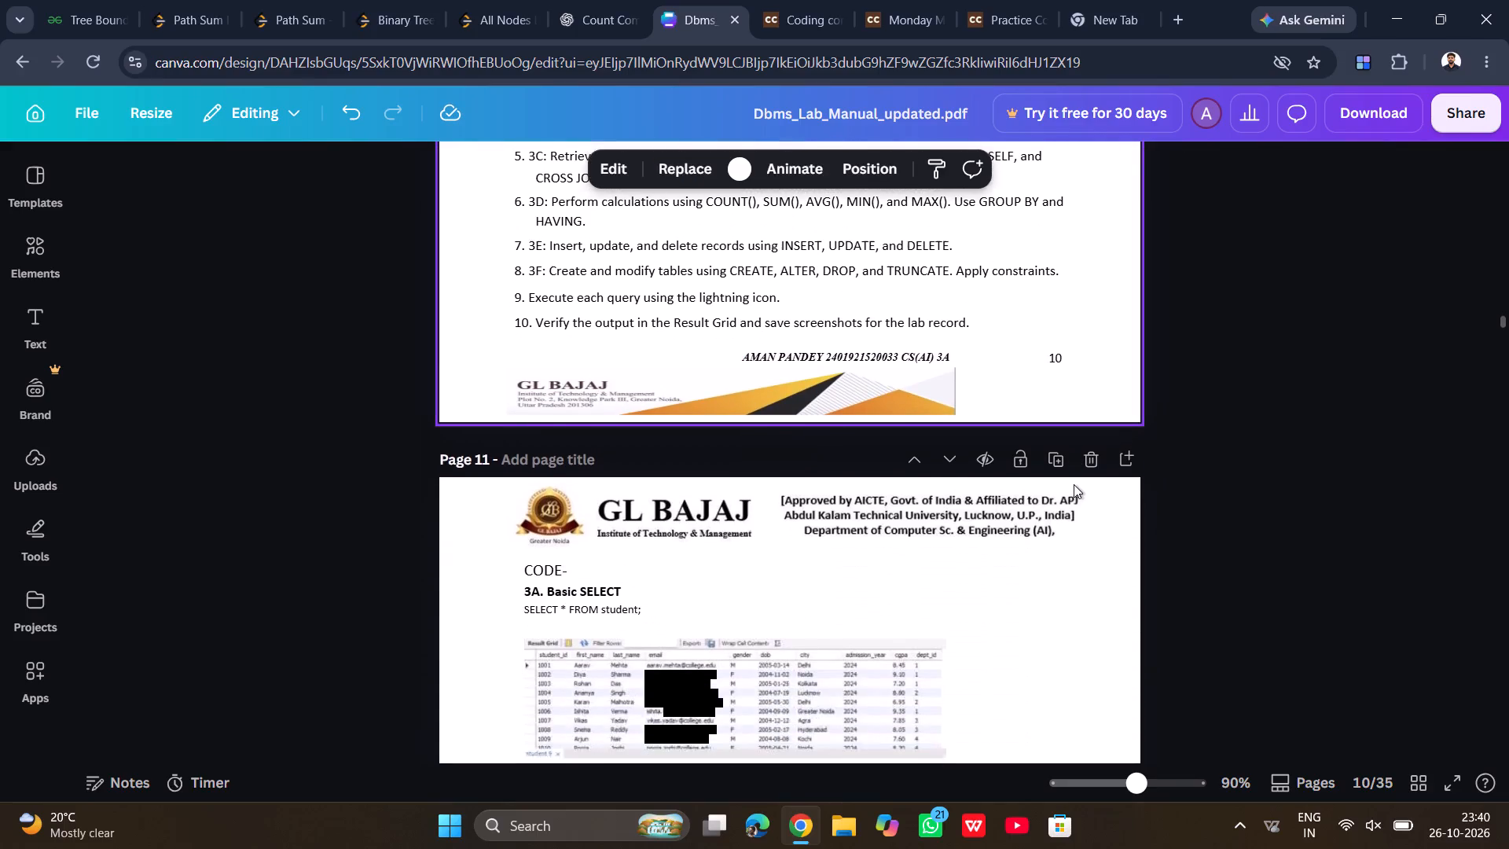
scroll(1074, 484, down, 4)
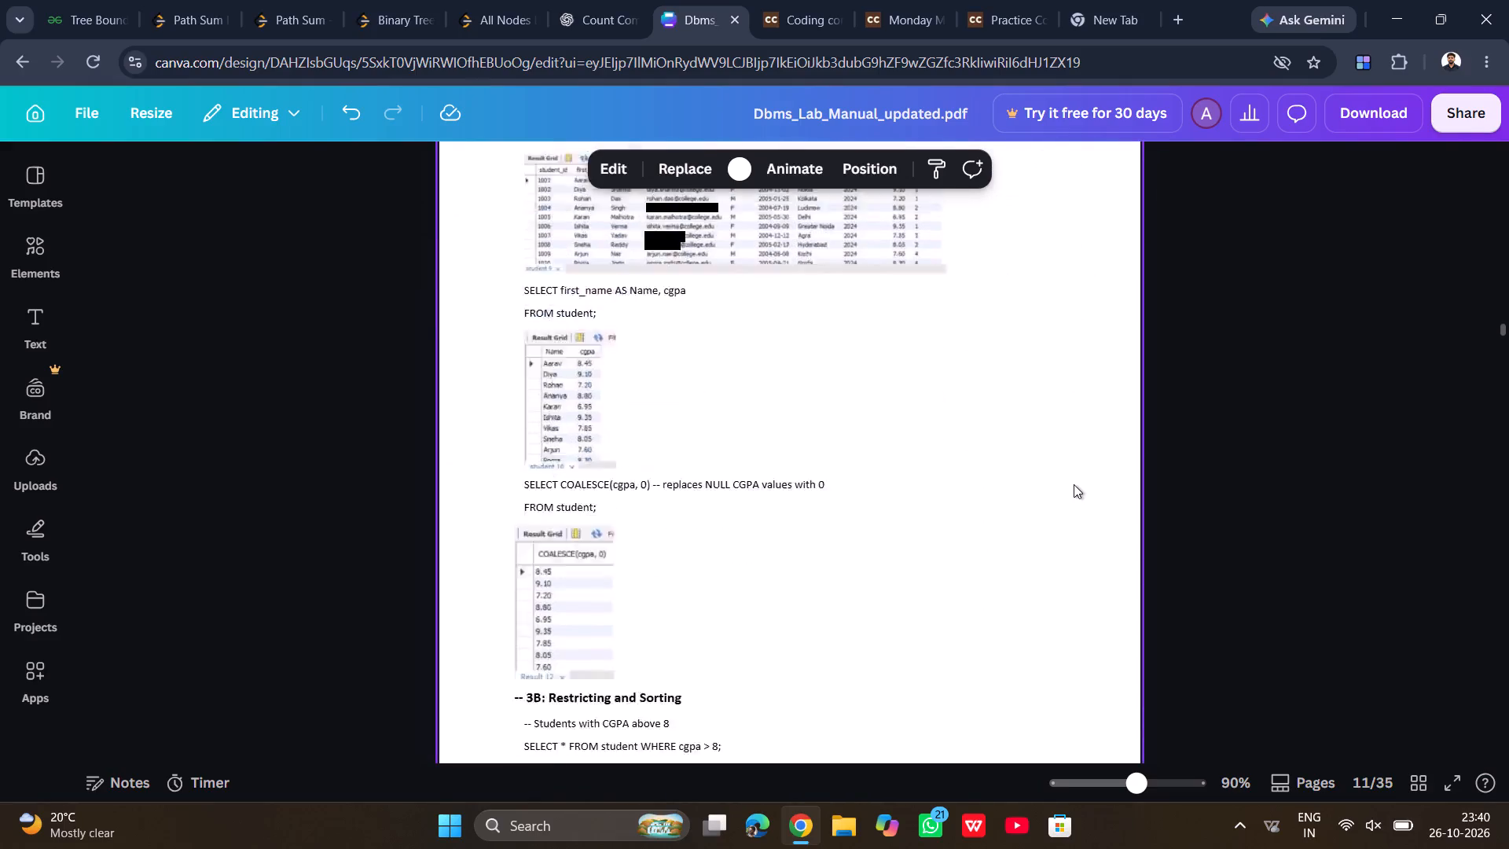
scroll(1074, 484, down, 3)
click(972, 509)
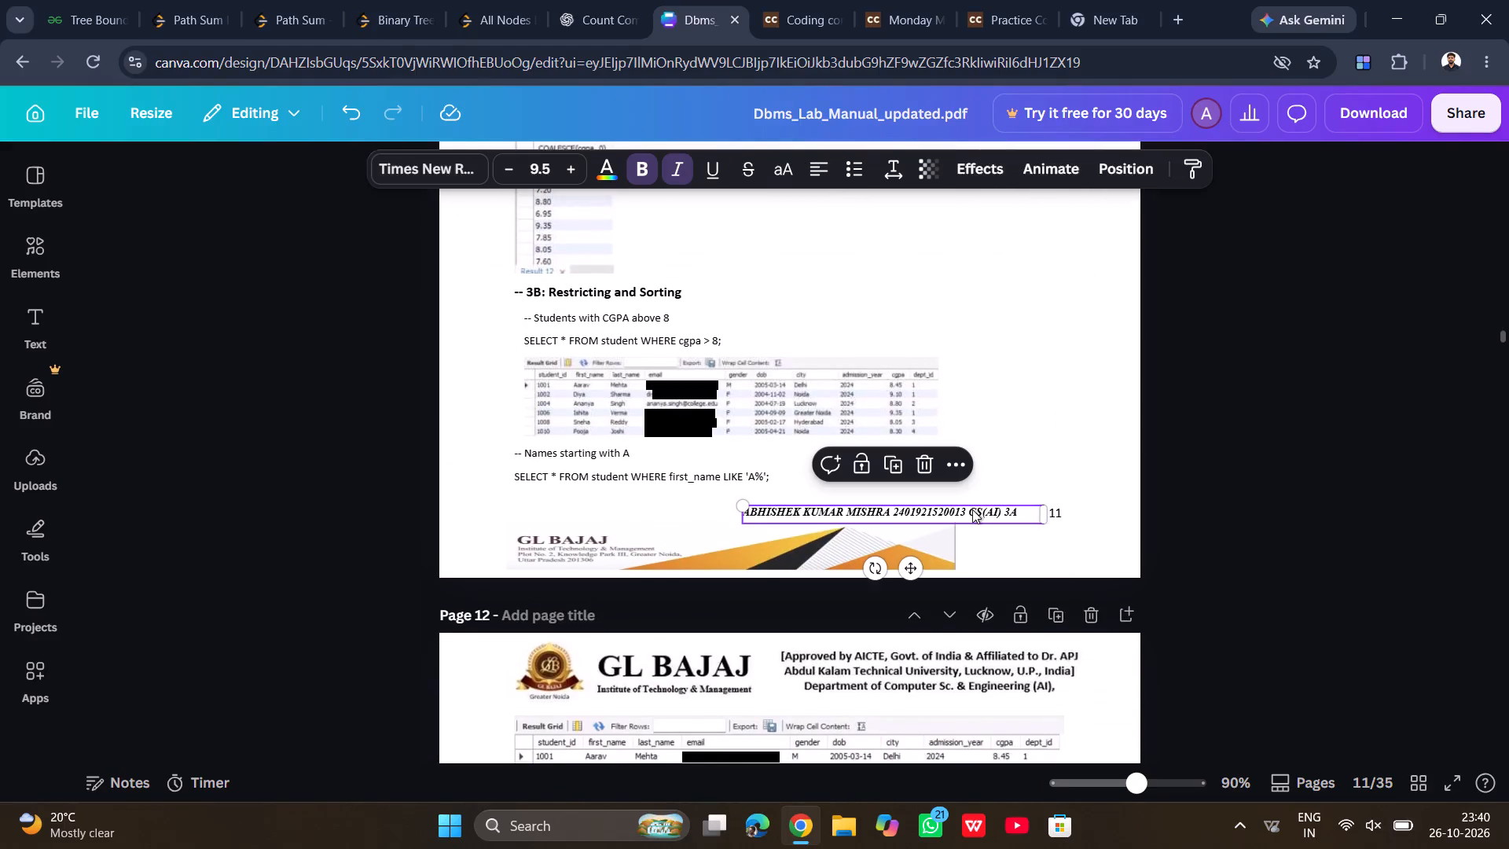
click(965, 509)
click(965, 509)
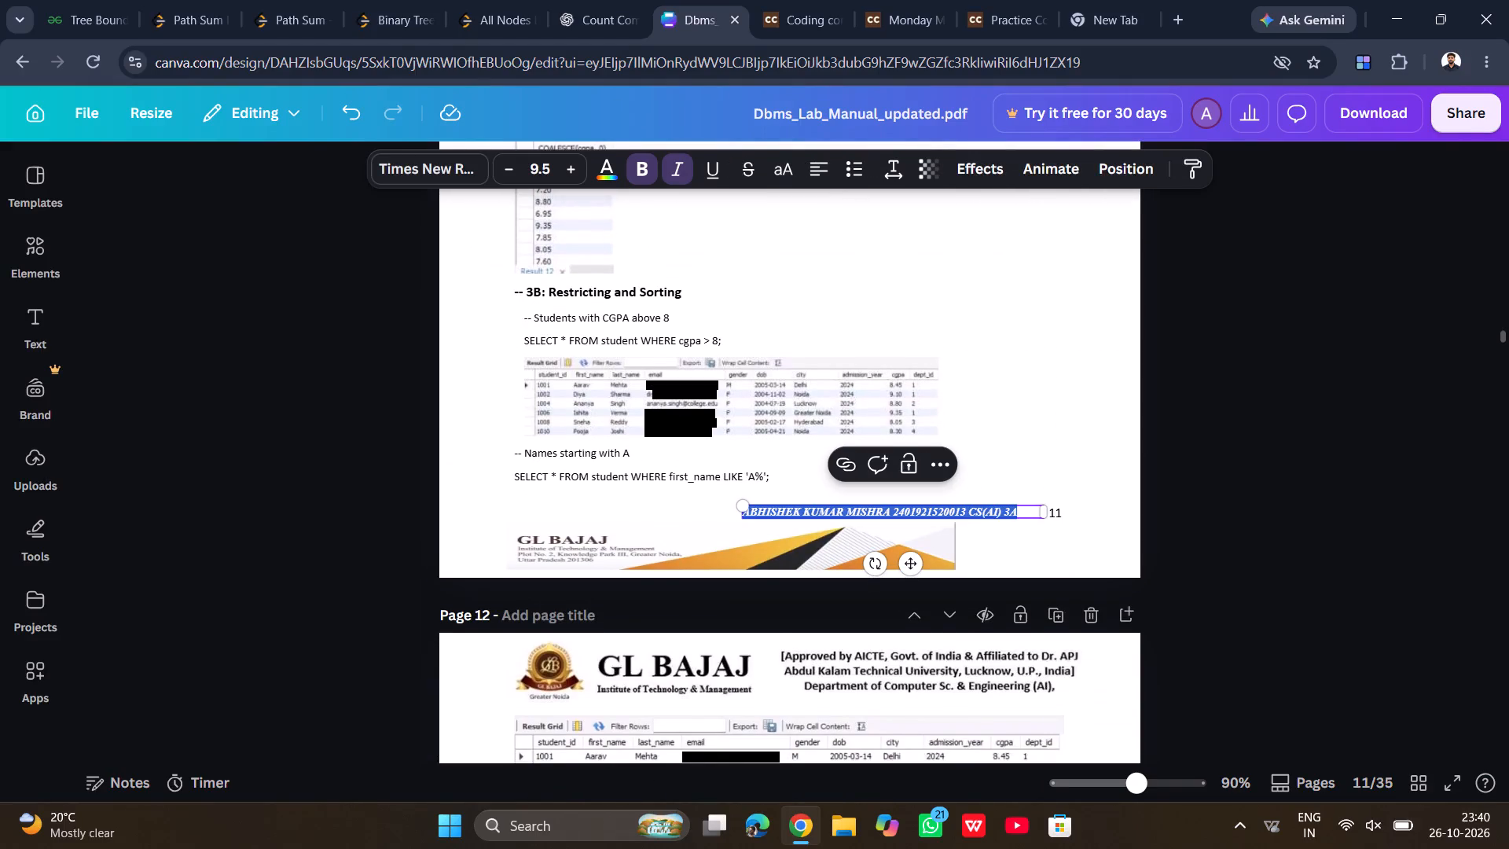
key(BackSpace)
key(BackSpace)
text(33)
Replace the student name in page 11's footer line with the name used in page 10's footer, in capitals.
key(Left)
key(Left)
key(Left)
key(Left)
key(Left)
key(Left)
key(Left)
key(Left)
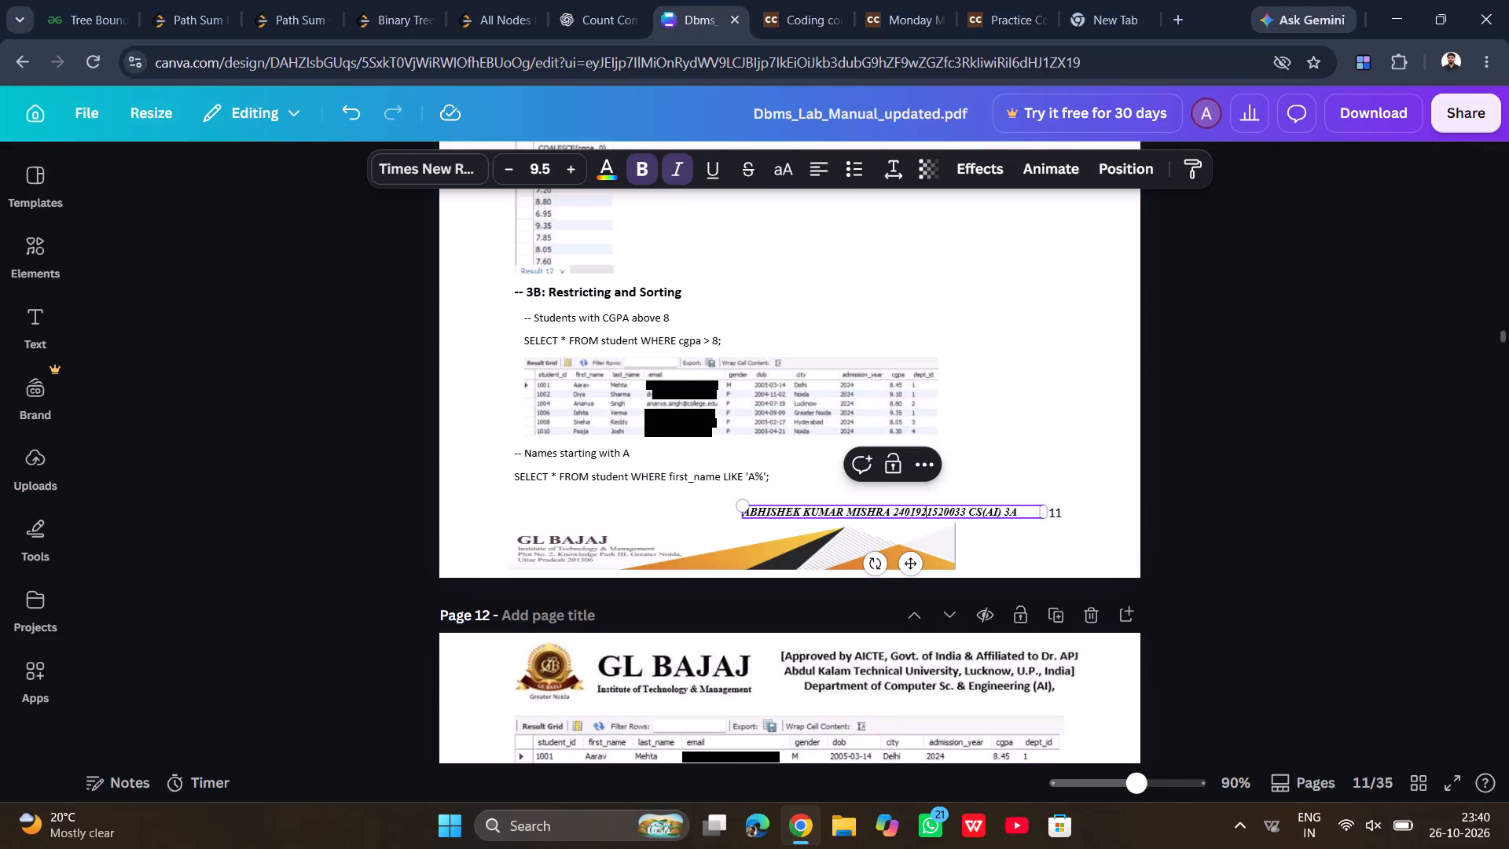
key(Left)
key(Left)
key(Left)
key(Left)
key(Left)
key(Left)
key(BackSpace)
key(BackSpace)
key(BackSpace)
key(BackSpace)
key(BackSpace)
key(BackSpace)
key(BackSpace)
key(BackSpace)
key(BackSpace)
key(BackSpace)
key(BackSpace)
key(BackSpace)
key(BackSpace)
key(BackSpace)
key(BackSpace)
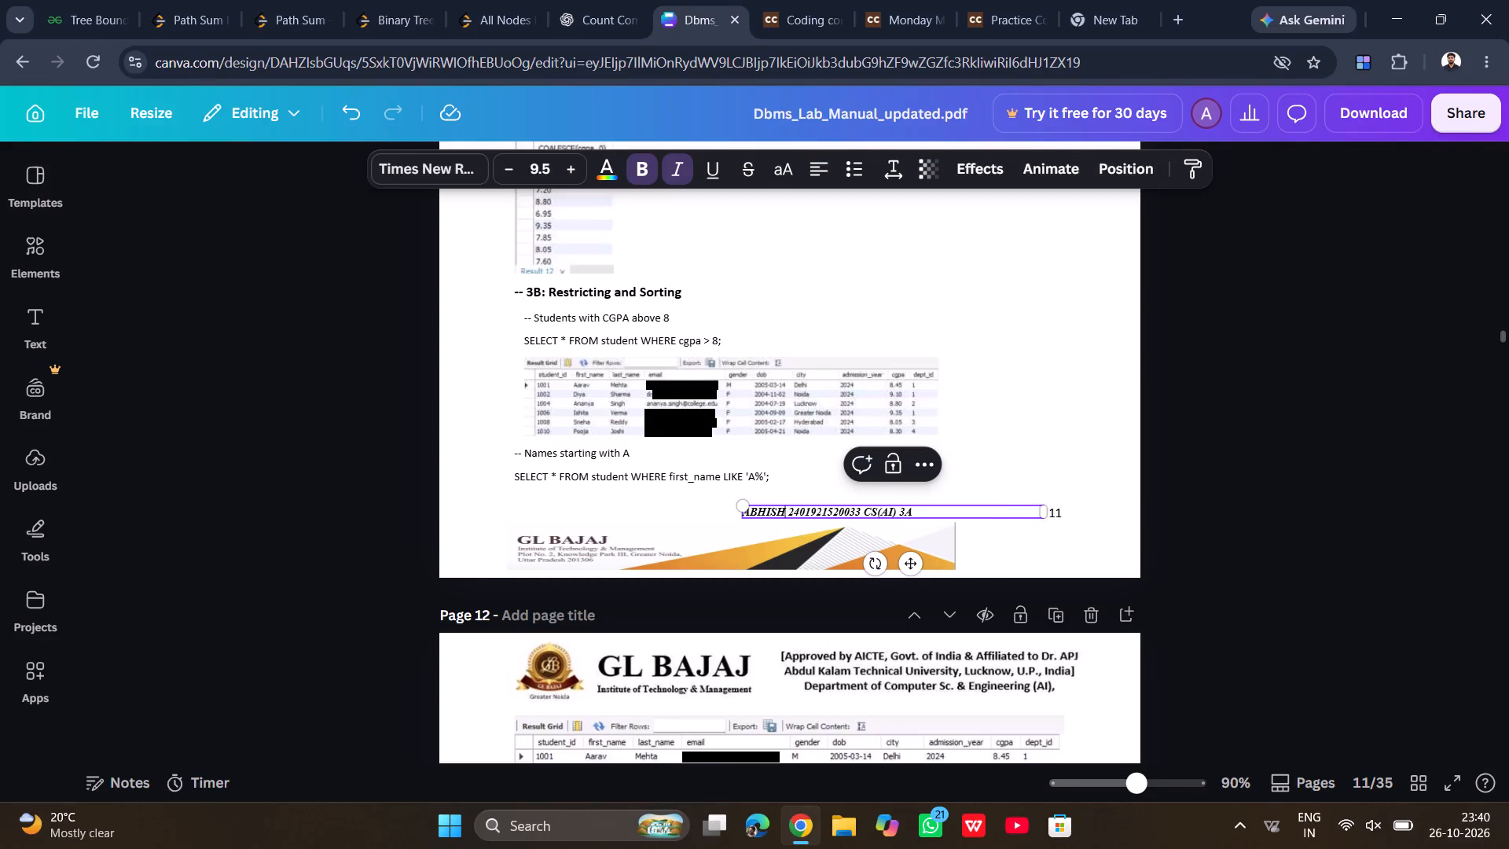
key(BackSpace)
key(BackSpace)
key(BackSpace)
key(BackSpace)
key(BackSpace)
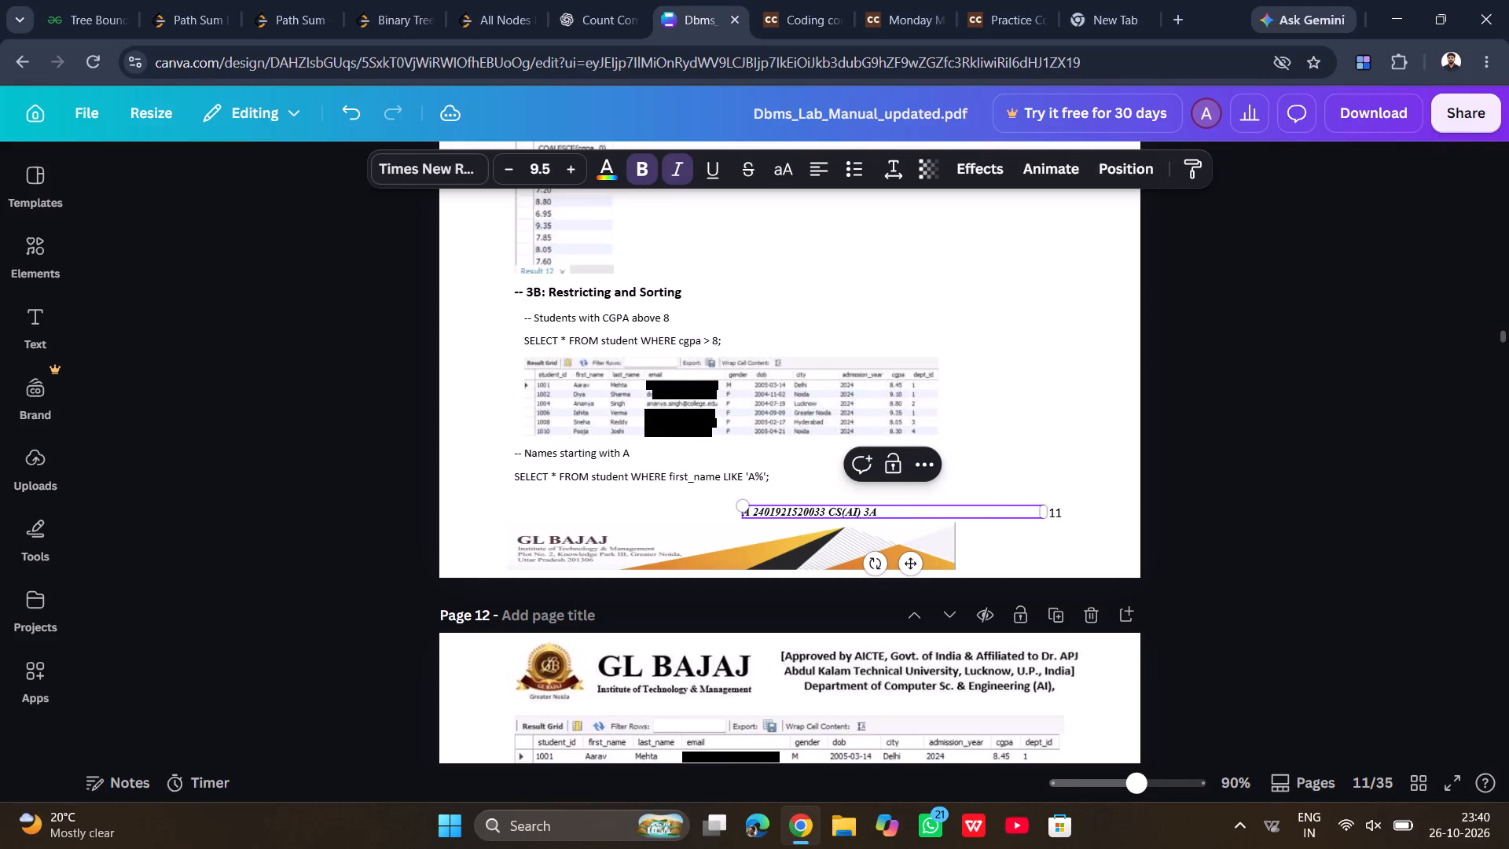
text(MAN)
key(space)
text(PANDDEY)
click(1045, 450)
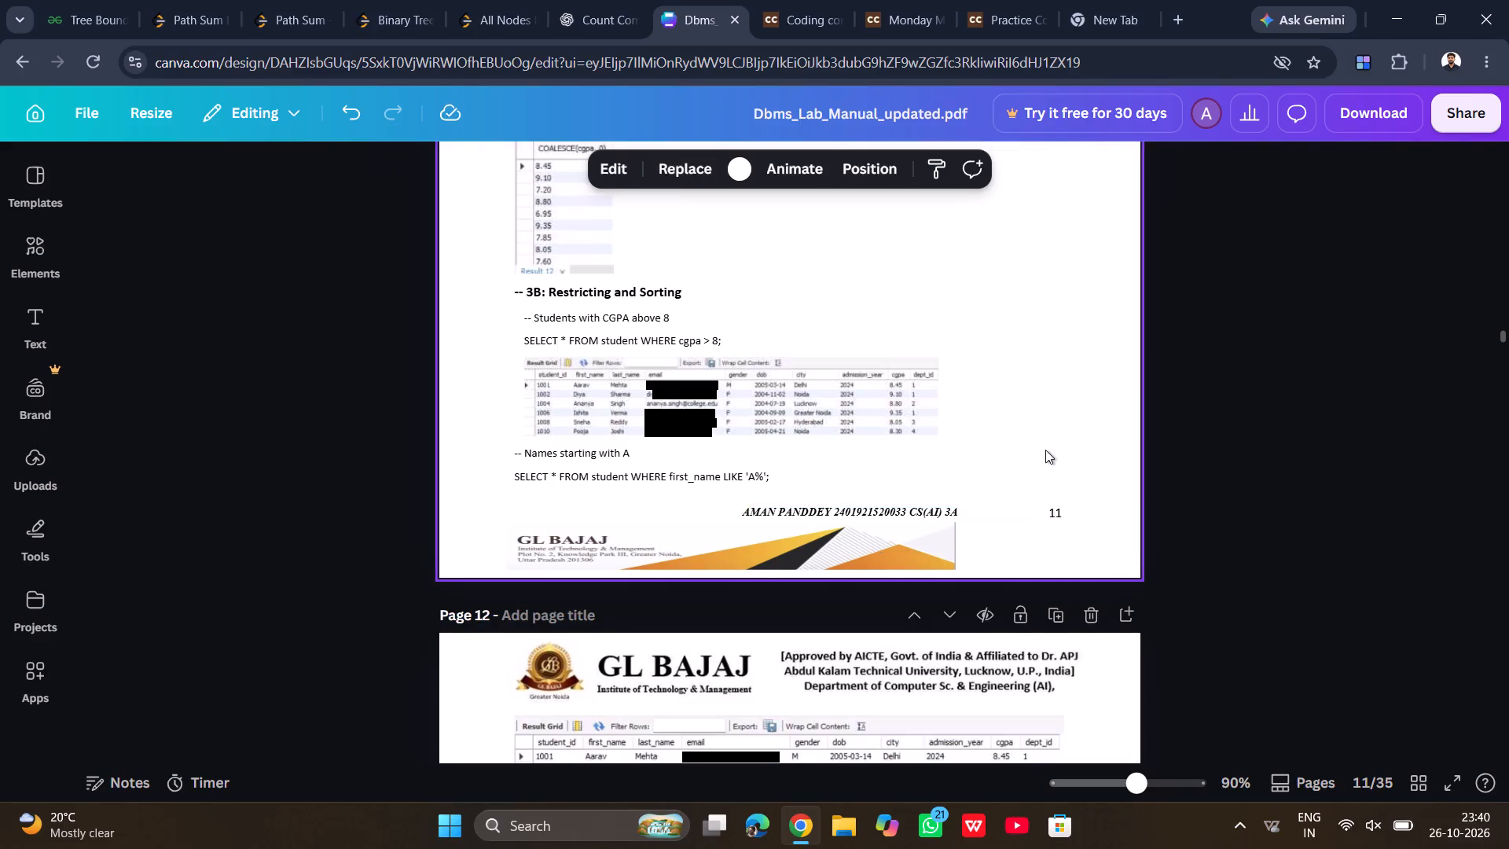
Change the last two digits of the roll number in page 35's footer line to 33.
scroll(1045, 450, down, 3)
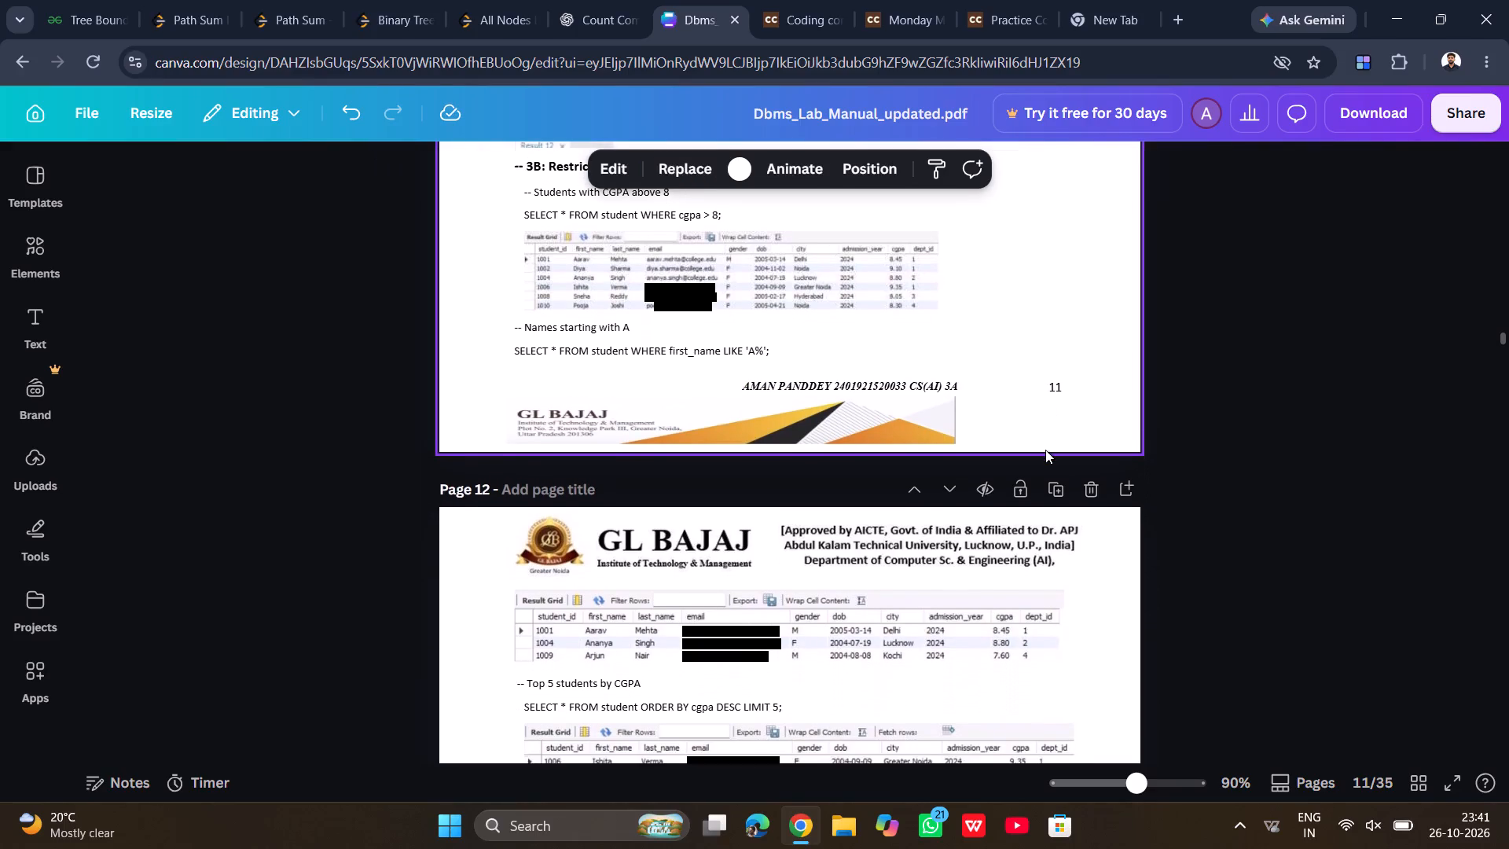
scroll(1045, 450, down, 3)
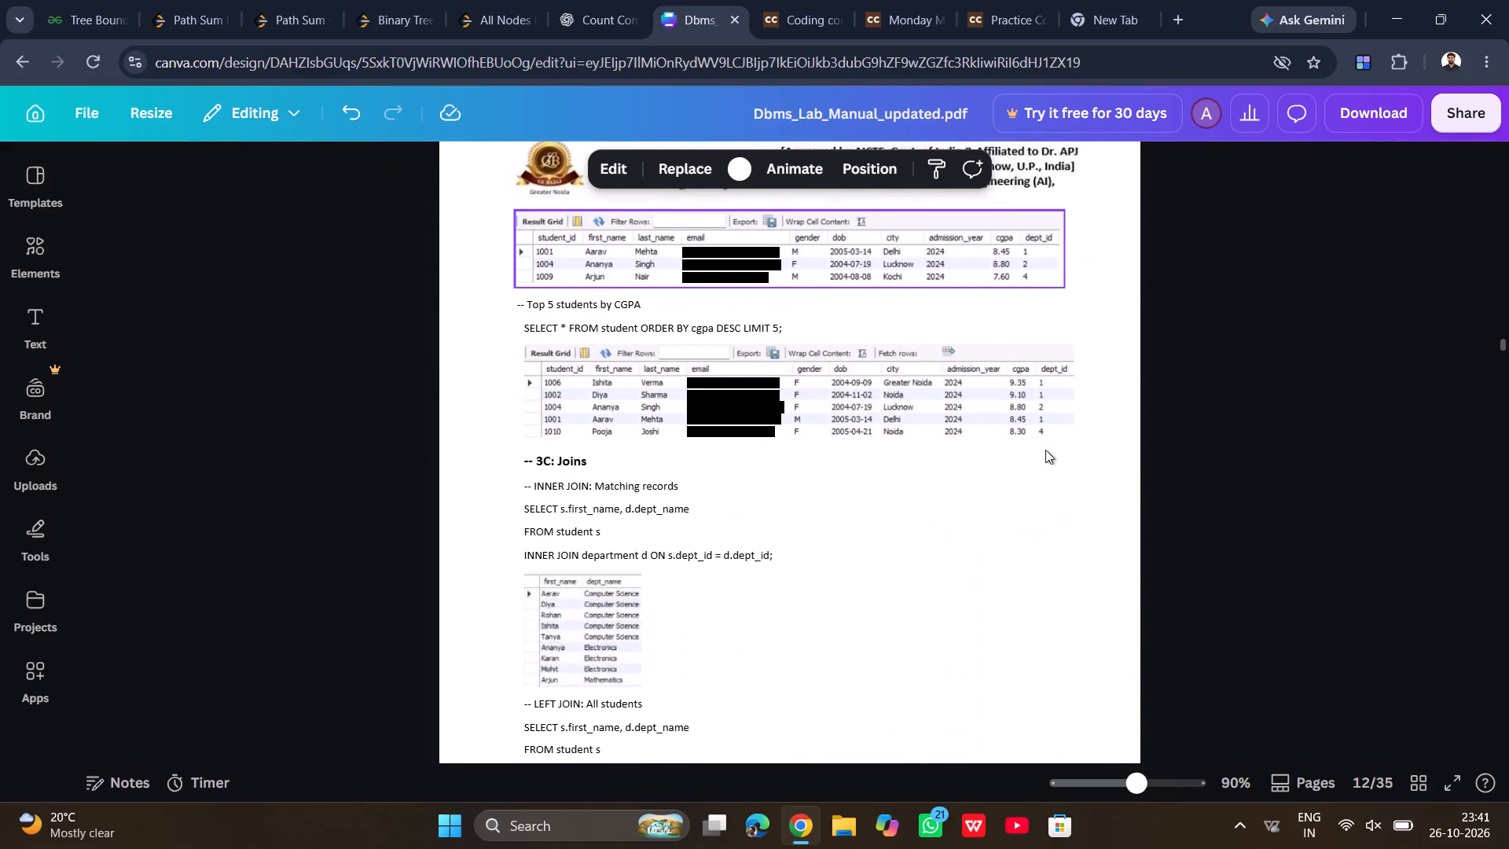
scroll(1045, 450, down, 4)
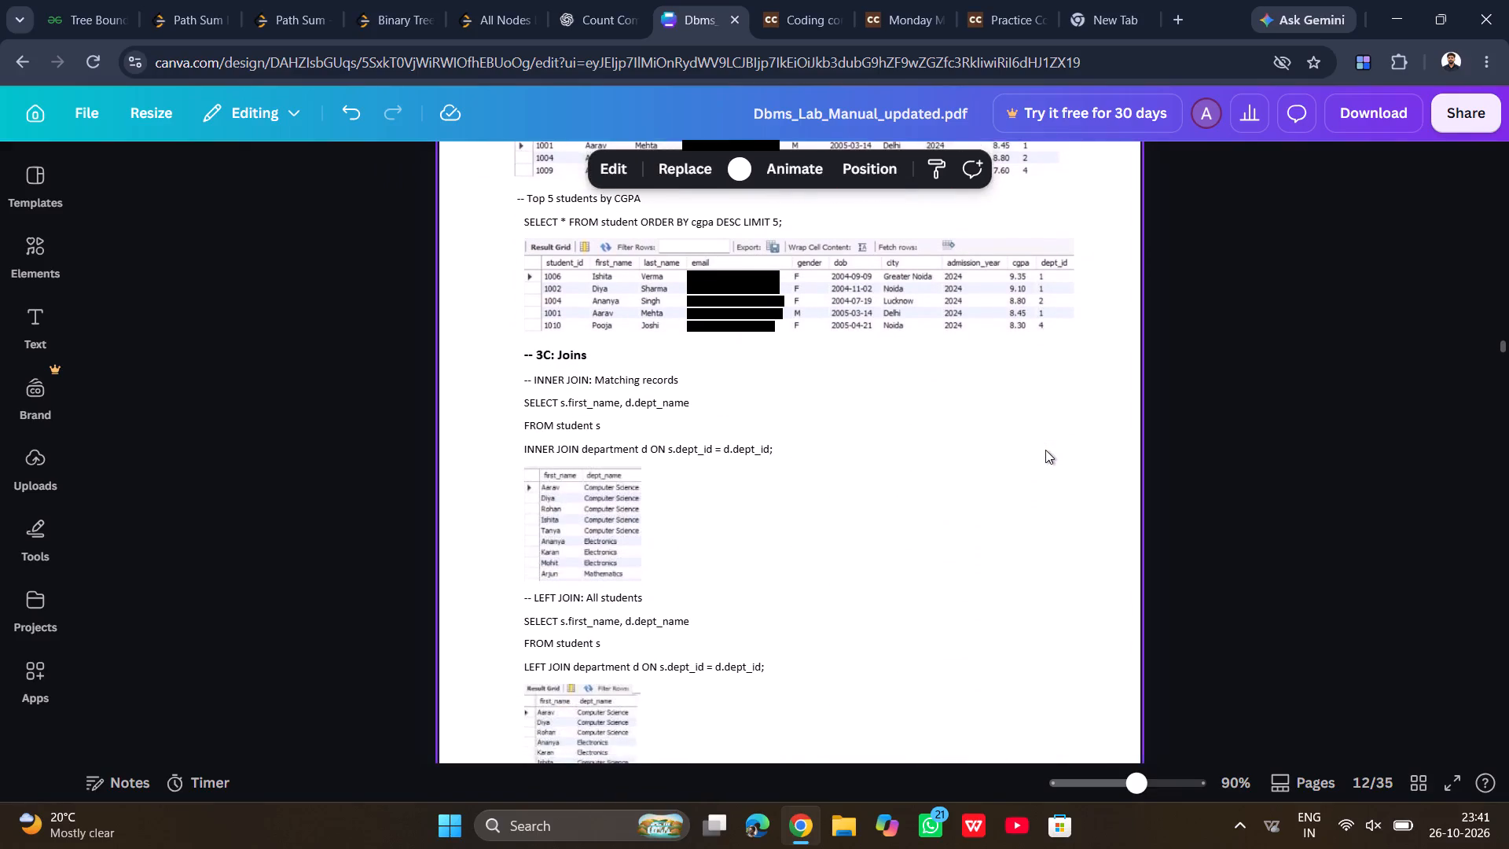
scroll(1045, 450, down, 17)
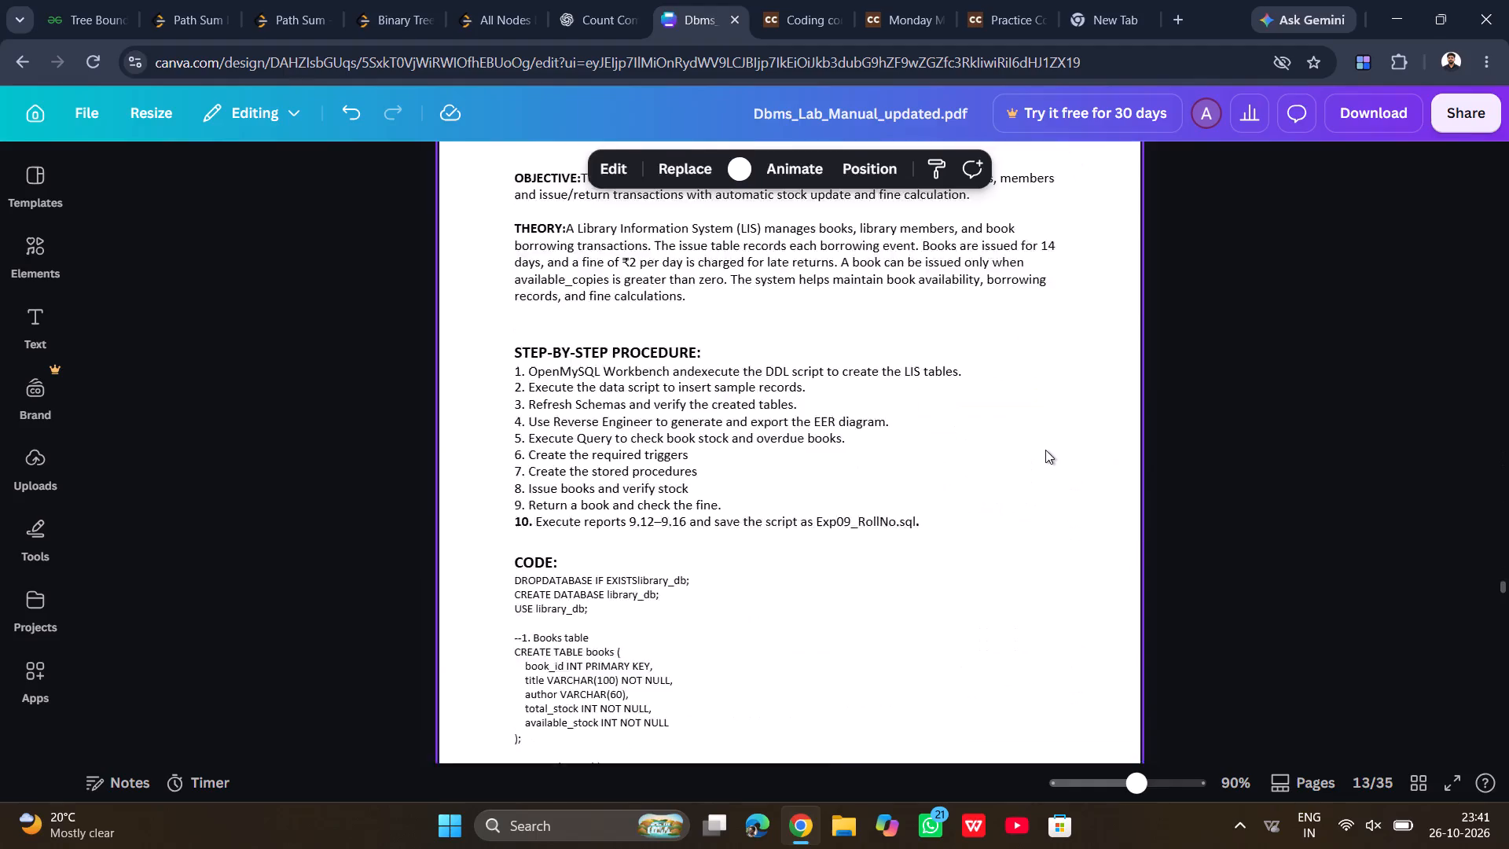
scroll(1045, 450, down, 13)
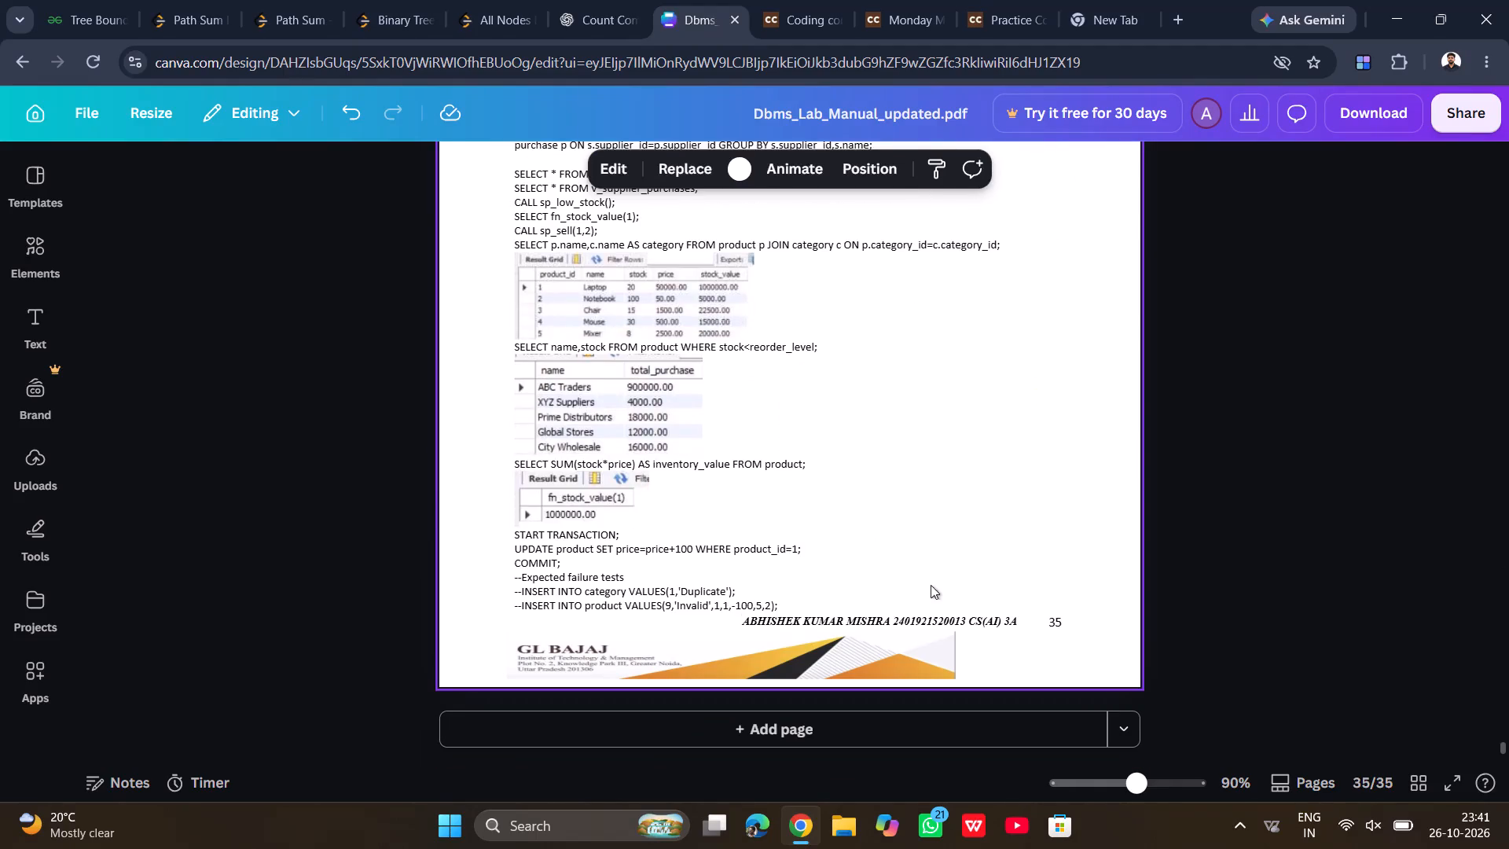
click(910, 615)
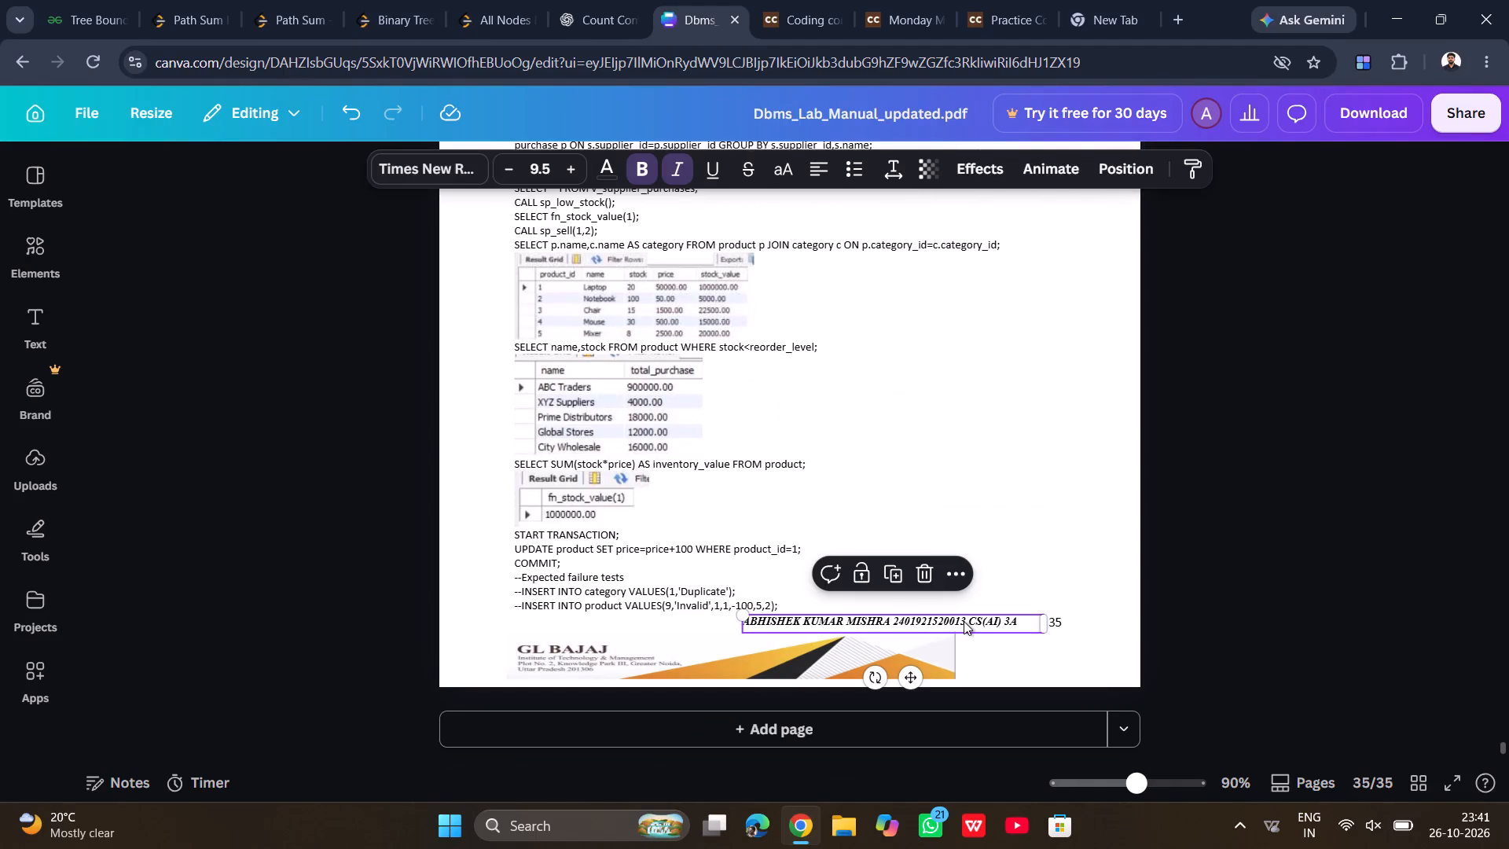
click(964, 621)
click(964, 621)
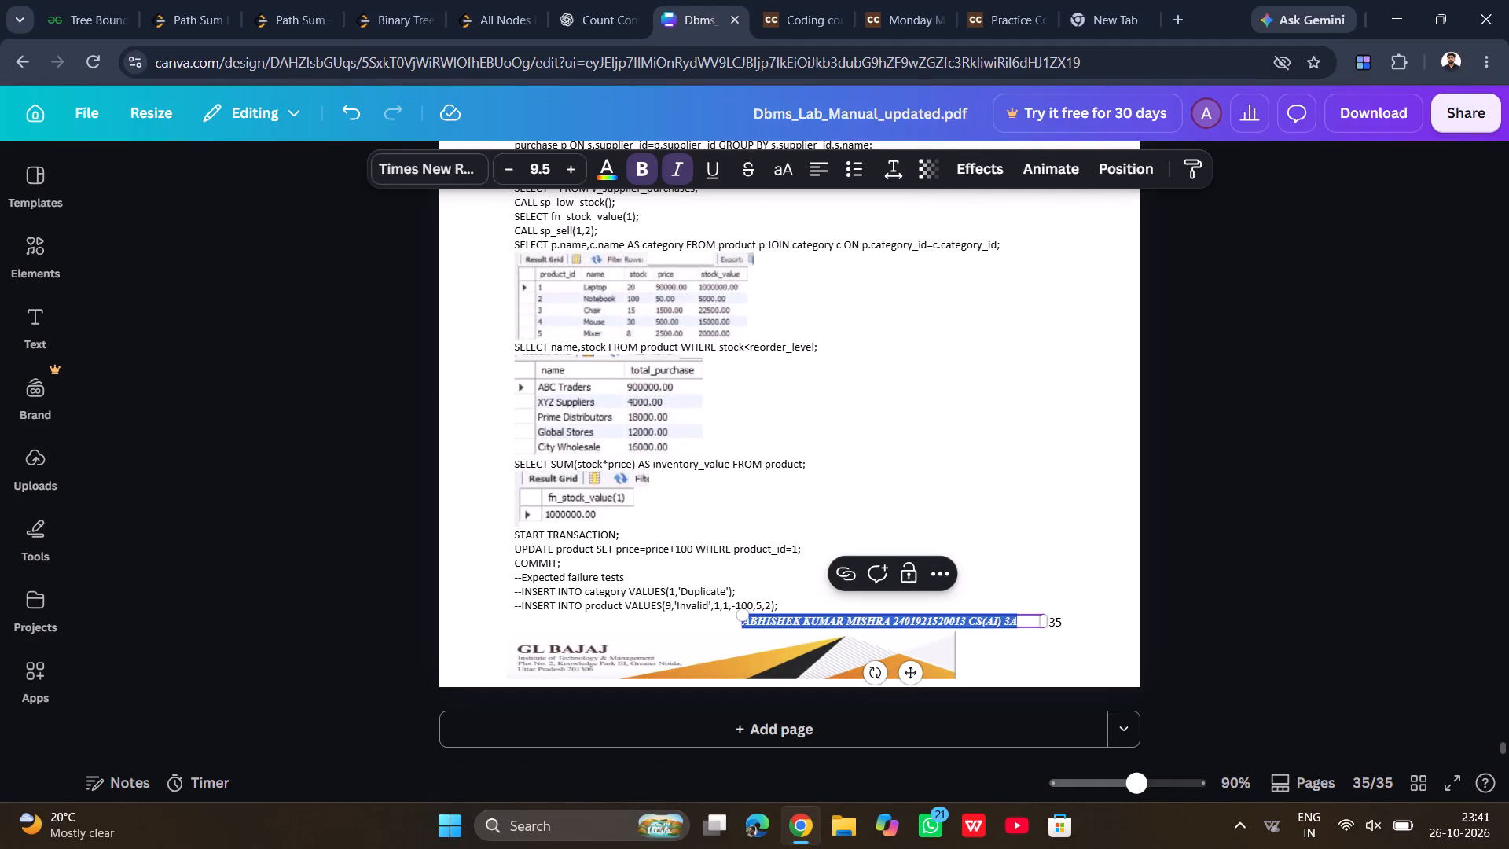
key(BackSpace)
key(BackSpace)
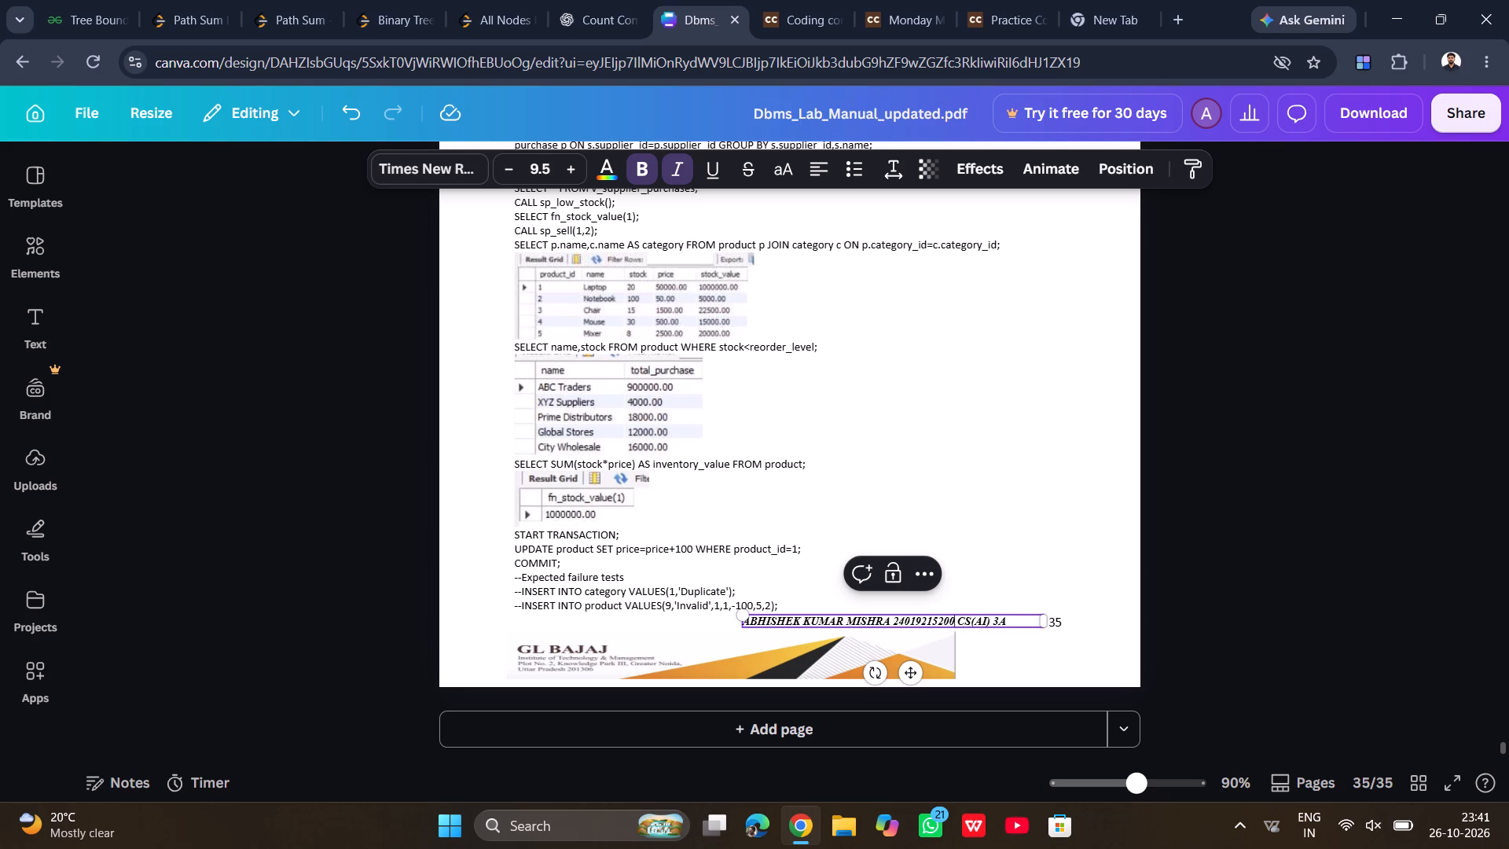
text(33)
Replace the student name in page 35's footer line with the name used in the already personalised footers, in capitals.
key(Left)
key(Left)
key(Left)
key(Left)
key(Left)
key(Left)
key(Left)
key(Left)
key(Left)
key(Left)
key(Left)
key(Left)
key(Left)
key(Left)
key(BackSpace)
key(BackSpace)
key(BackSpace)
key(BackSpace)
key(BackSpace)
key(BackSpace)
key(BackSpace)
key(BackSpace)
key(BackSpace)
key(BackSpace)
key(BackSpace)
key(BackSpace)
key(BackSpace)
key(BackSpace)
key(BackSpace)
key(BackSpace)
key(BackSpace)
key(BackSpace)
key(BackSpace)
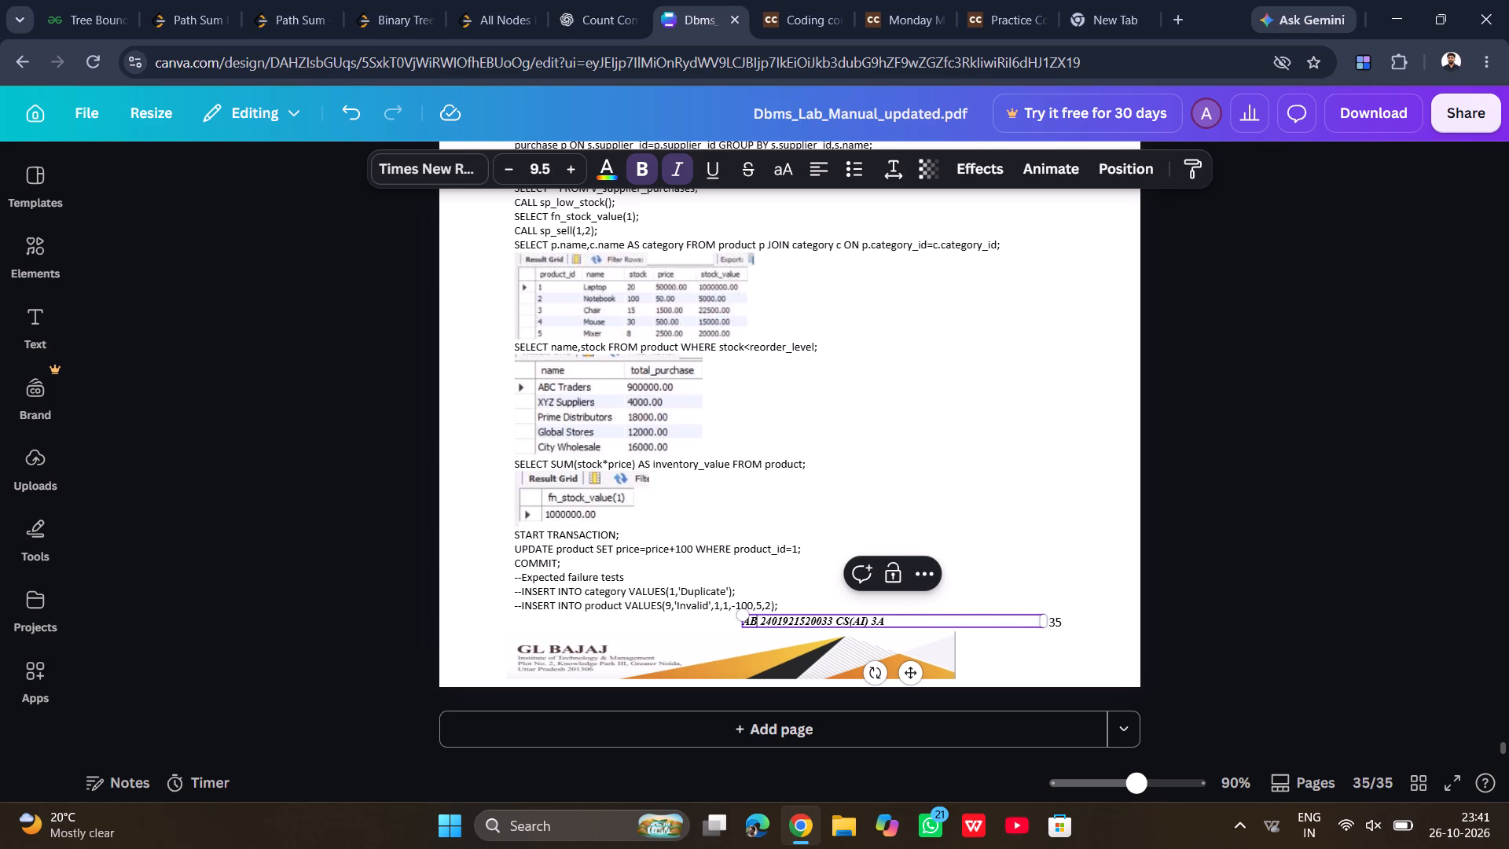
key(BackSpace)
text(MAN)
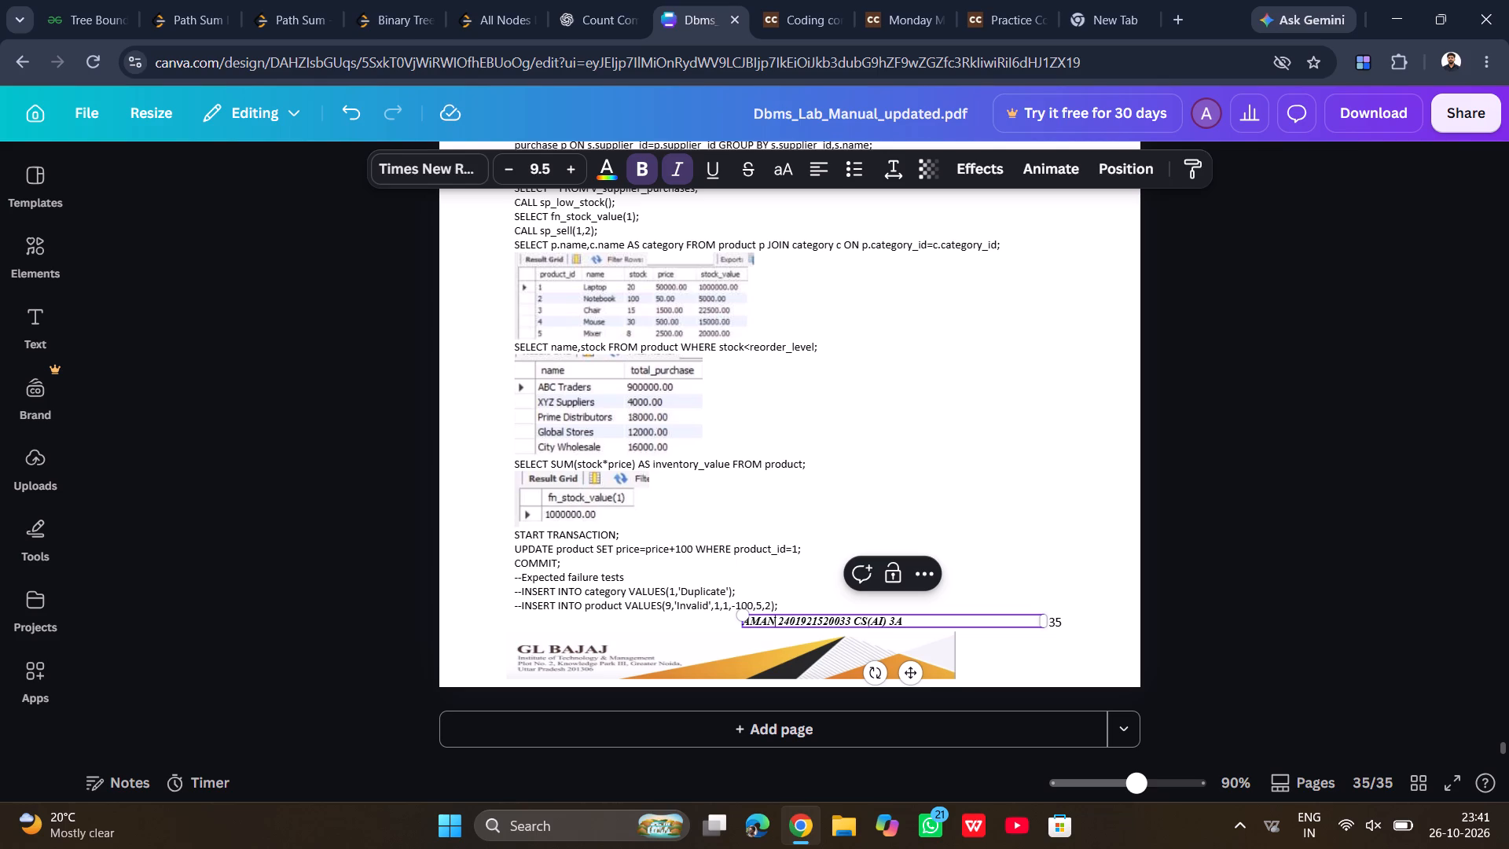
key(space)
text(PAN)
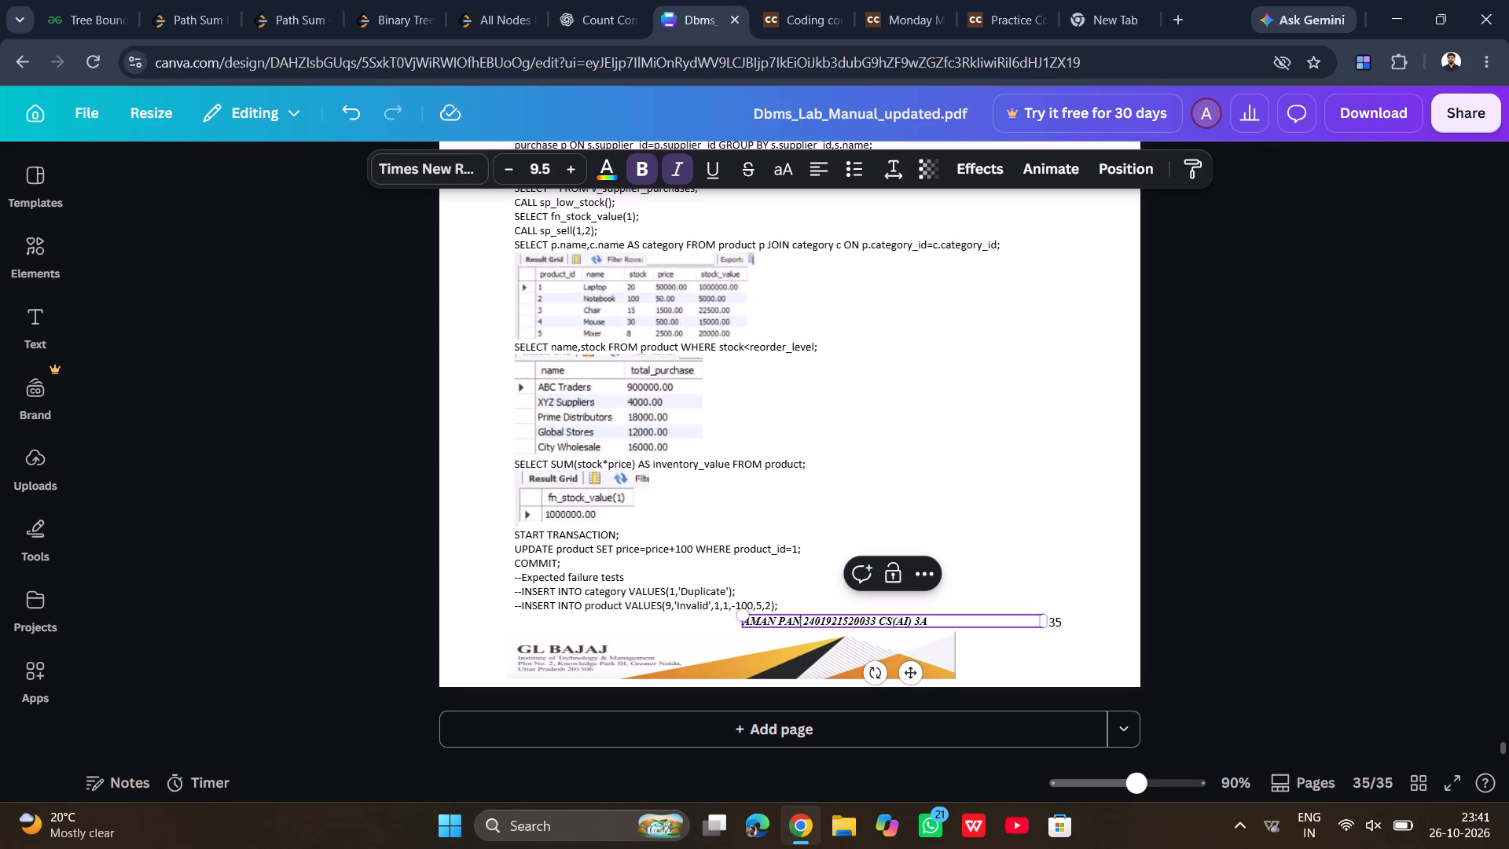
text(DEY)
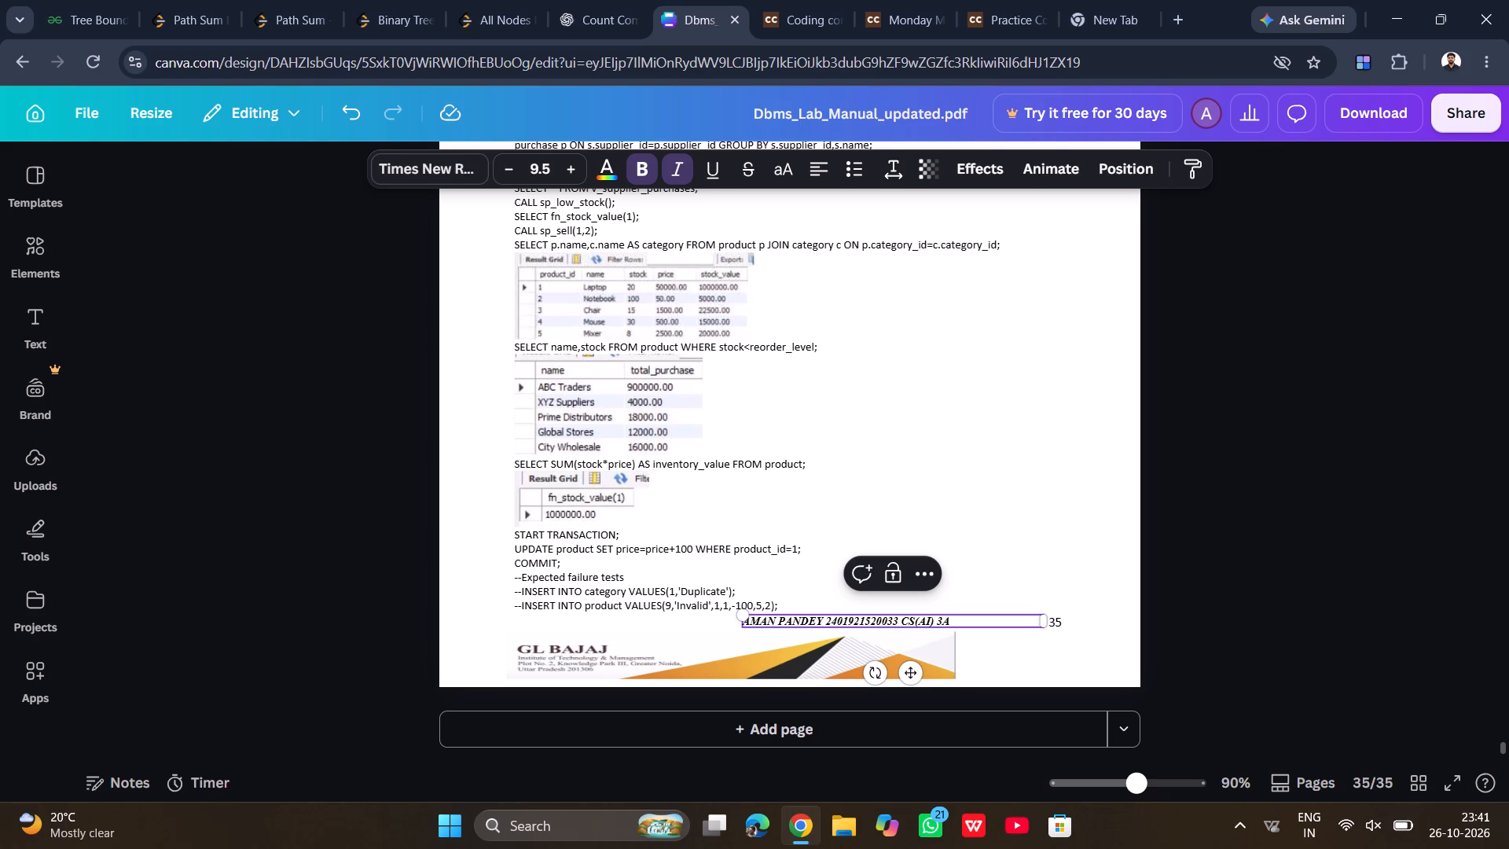
click(1035, 571)
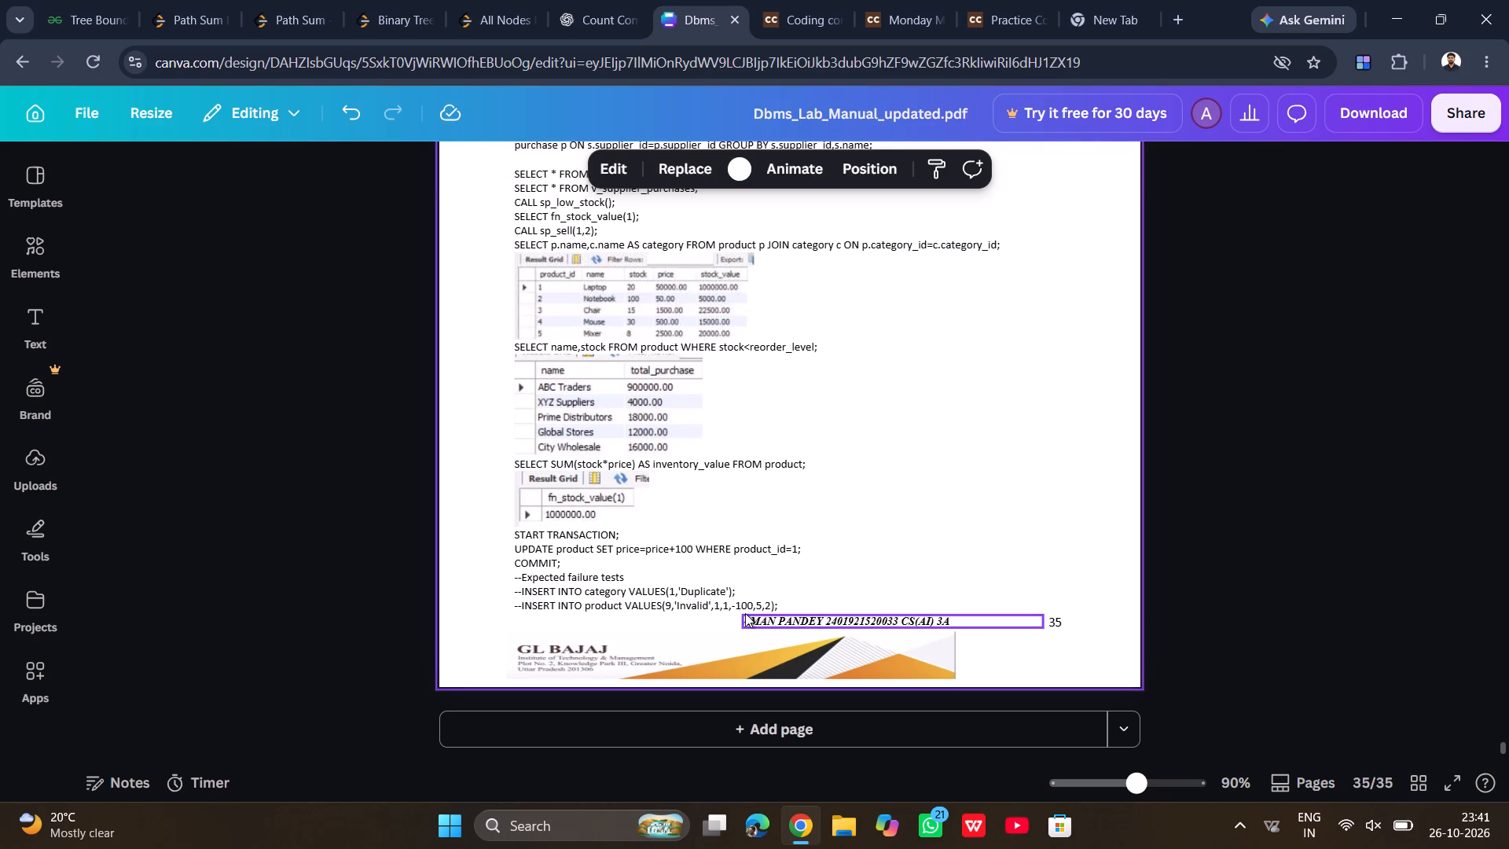
Move page 35's footer line slightly sideways towards the page number, overlapping it.
drag(744, 613, 799, 619)
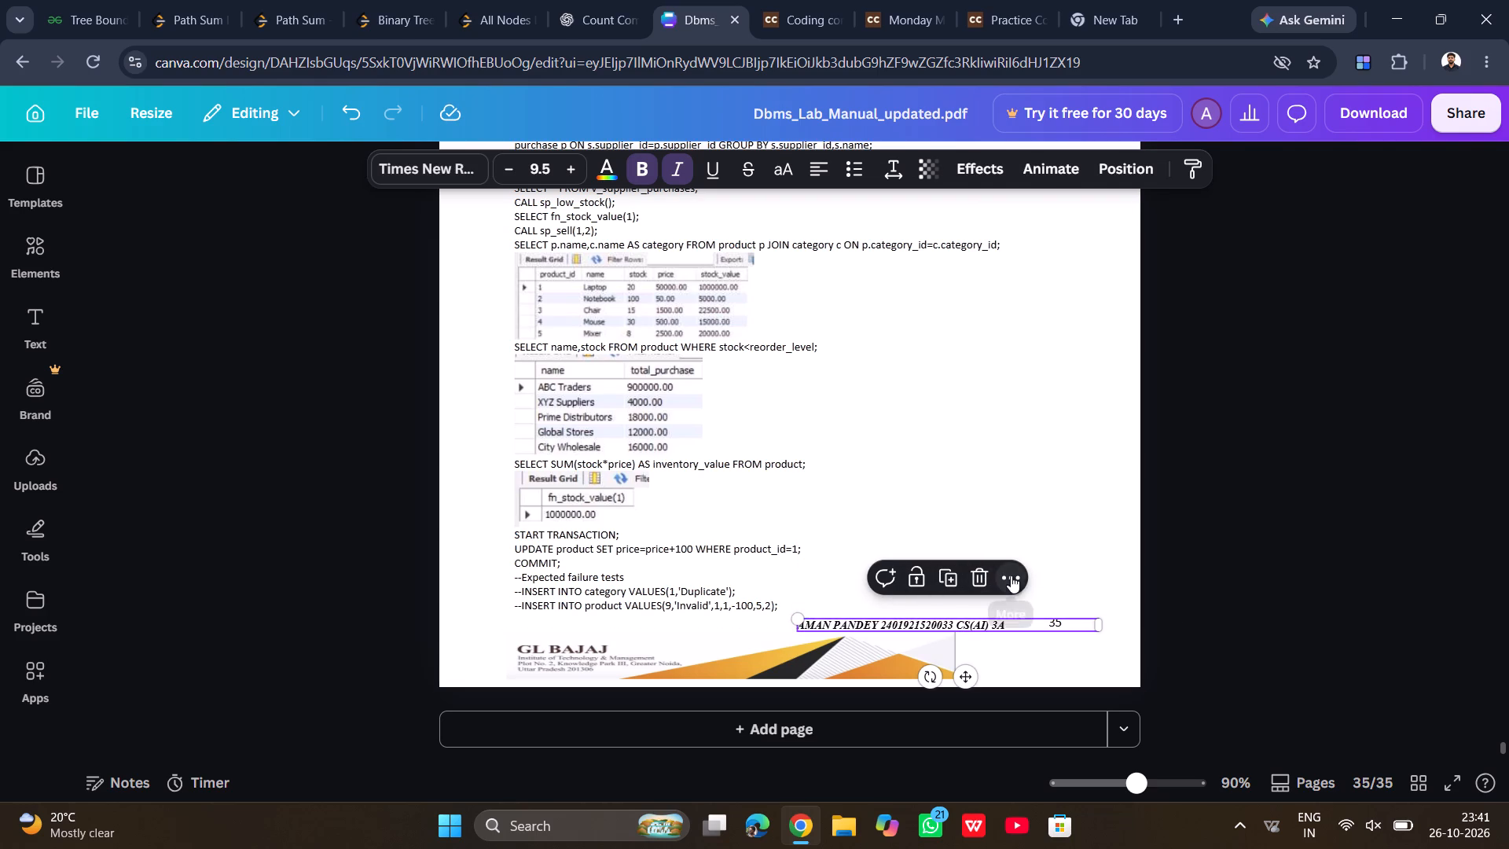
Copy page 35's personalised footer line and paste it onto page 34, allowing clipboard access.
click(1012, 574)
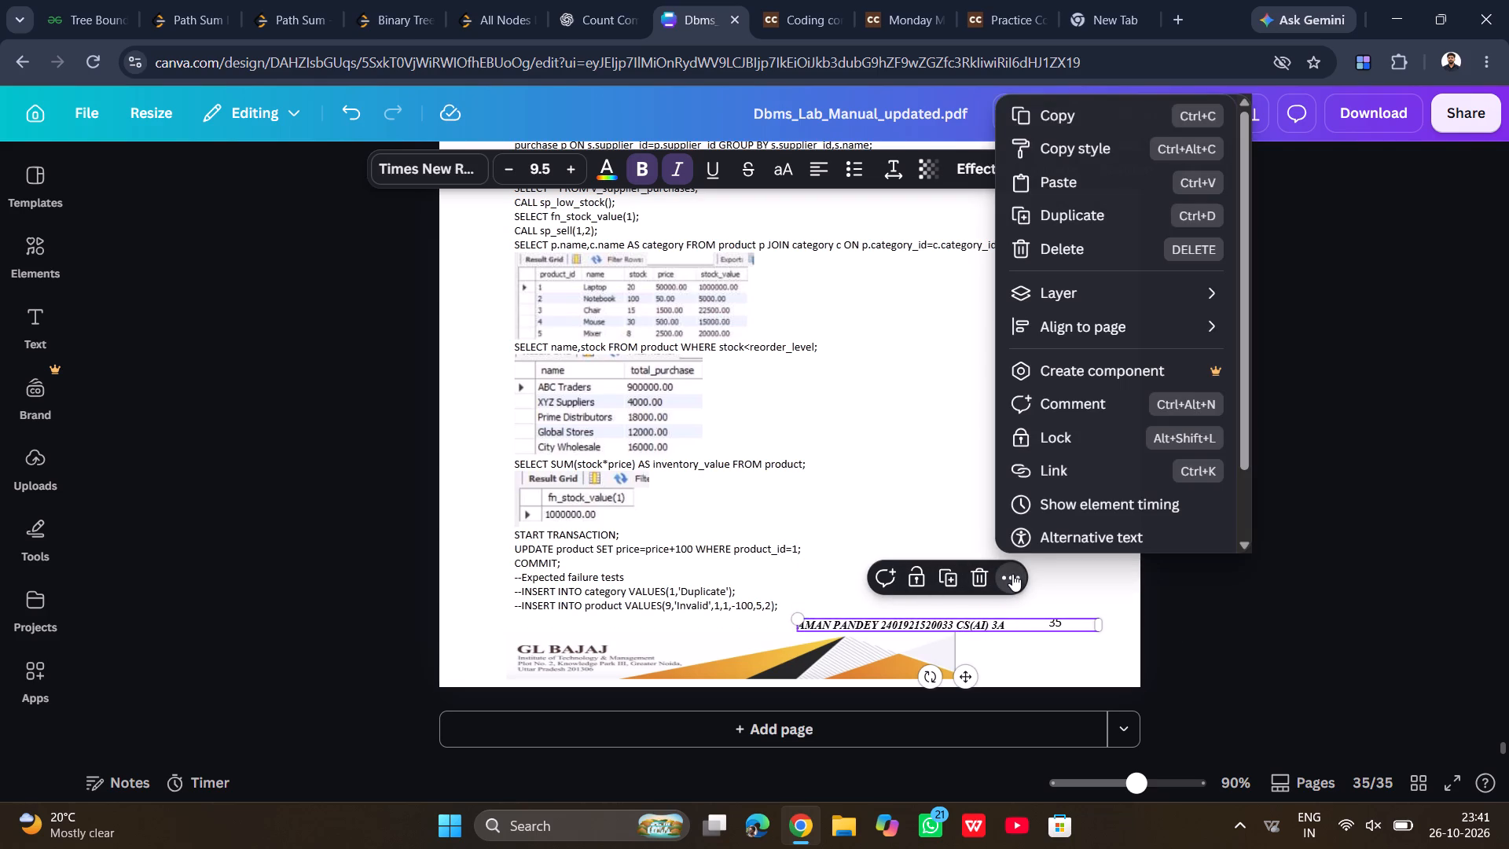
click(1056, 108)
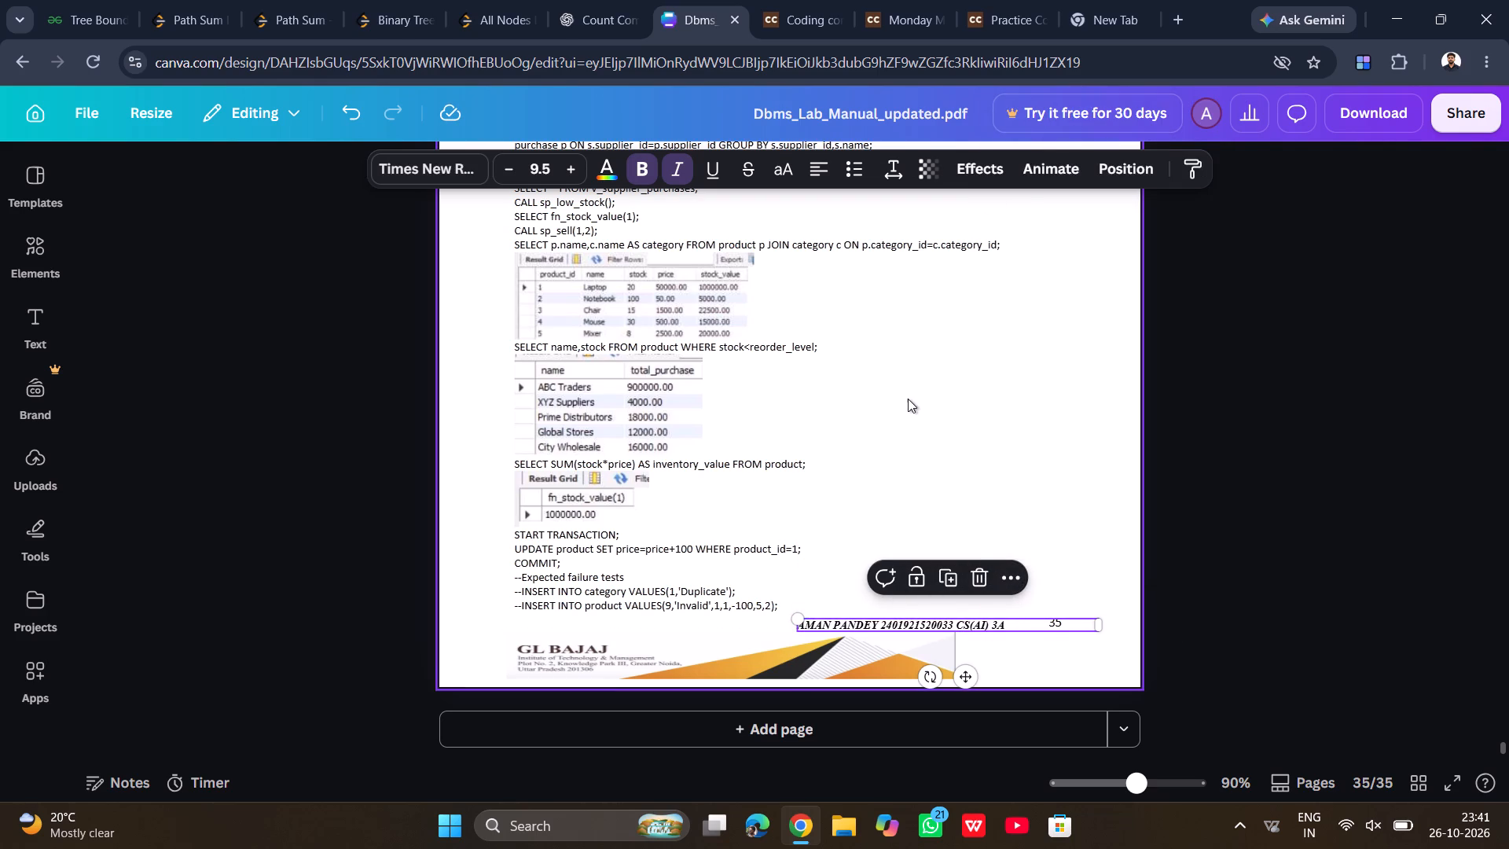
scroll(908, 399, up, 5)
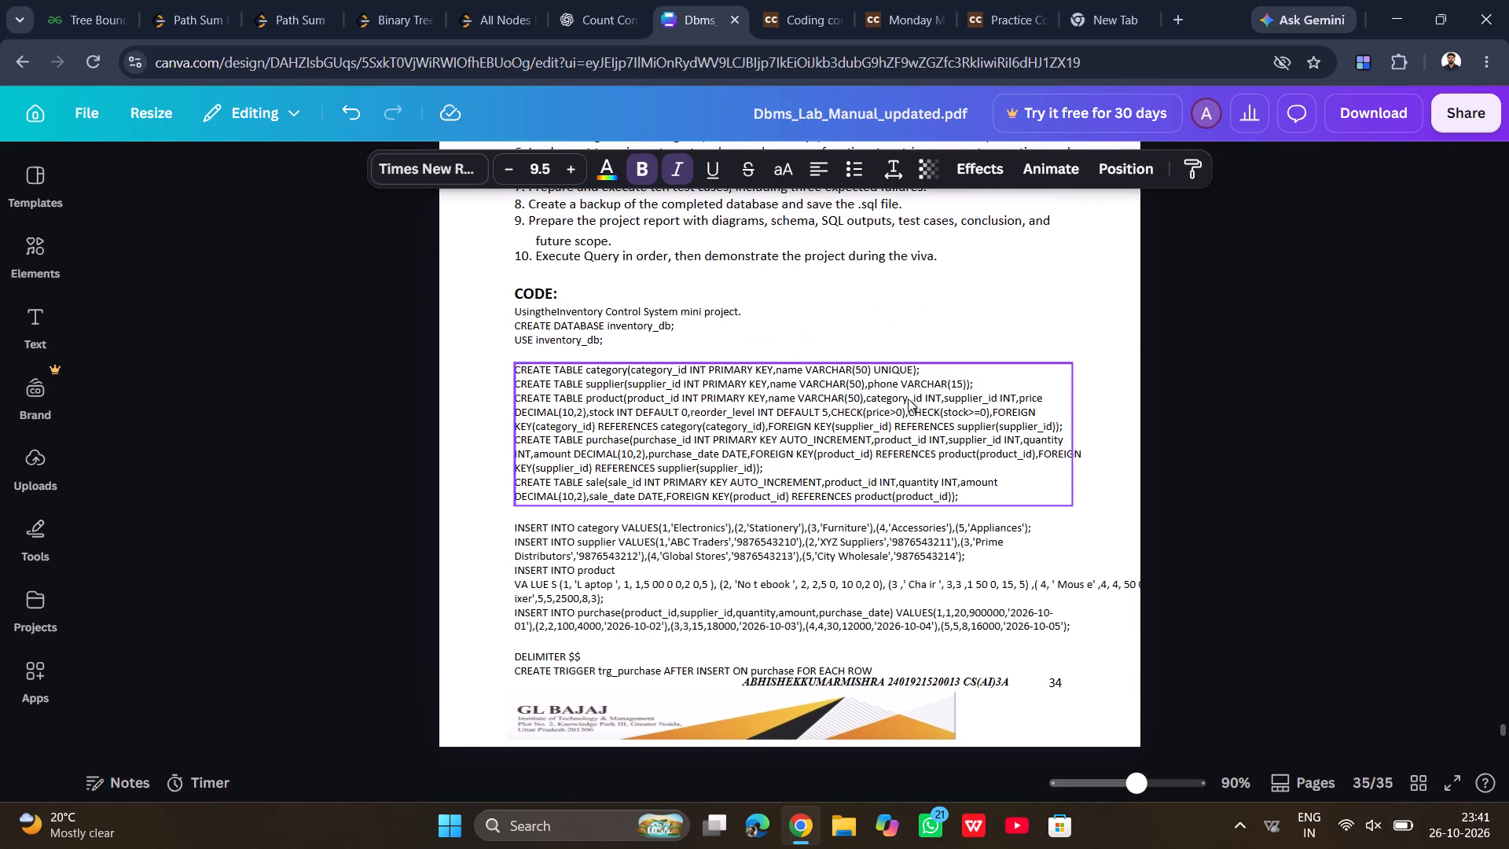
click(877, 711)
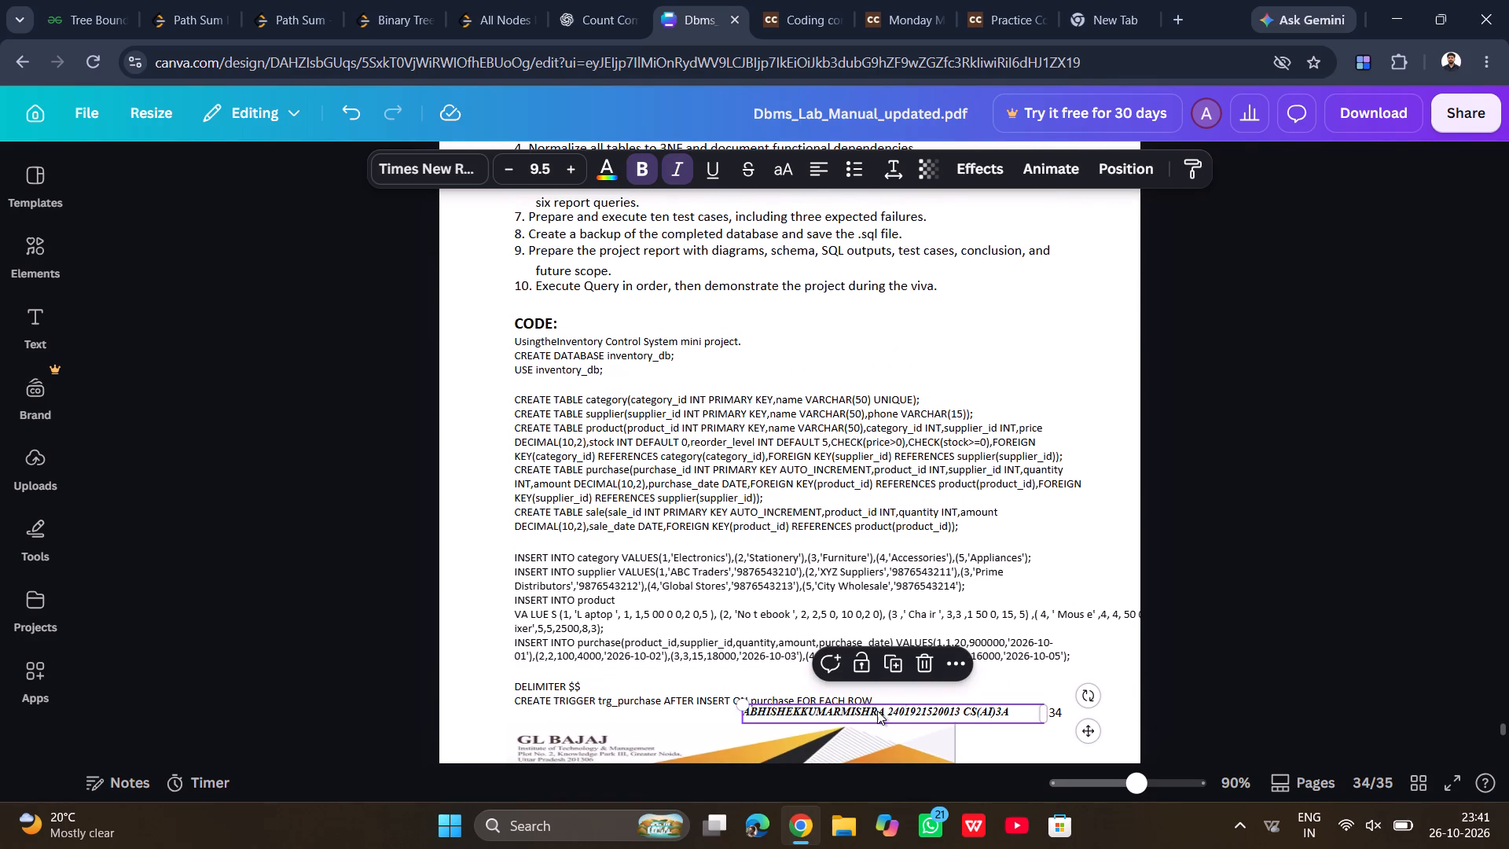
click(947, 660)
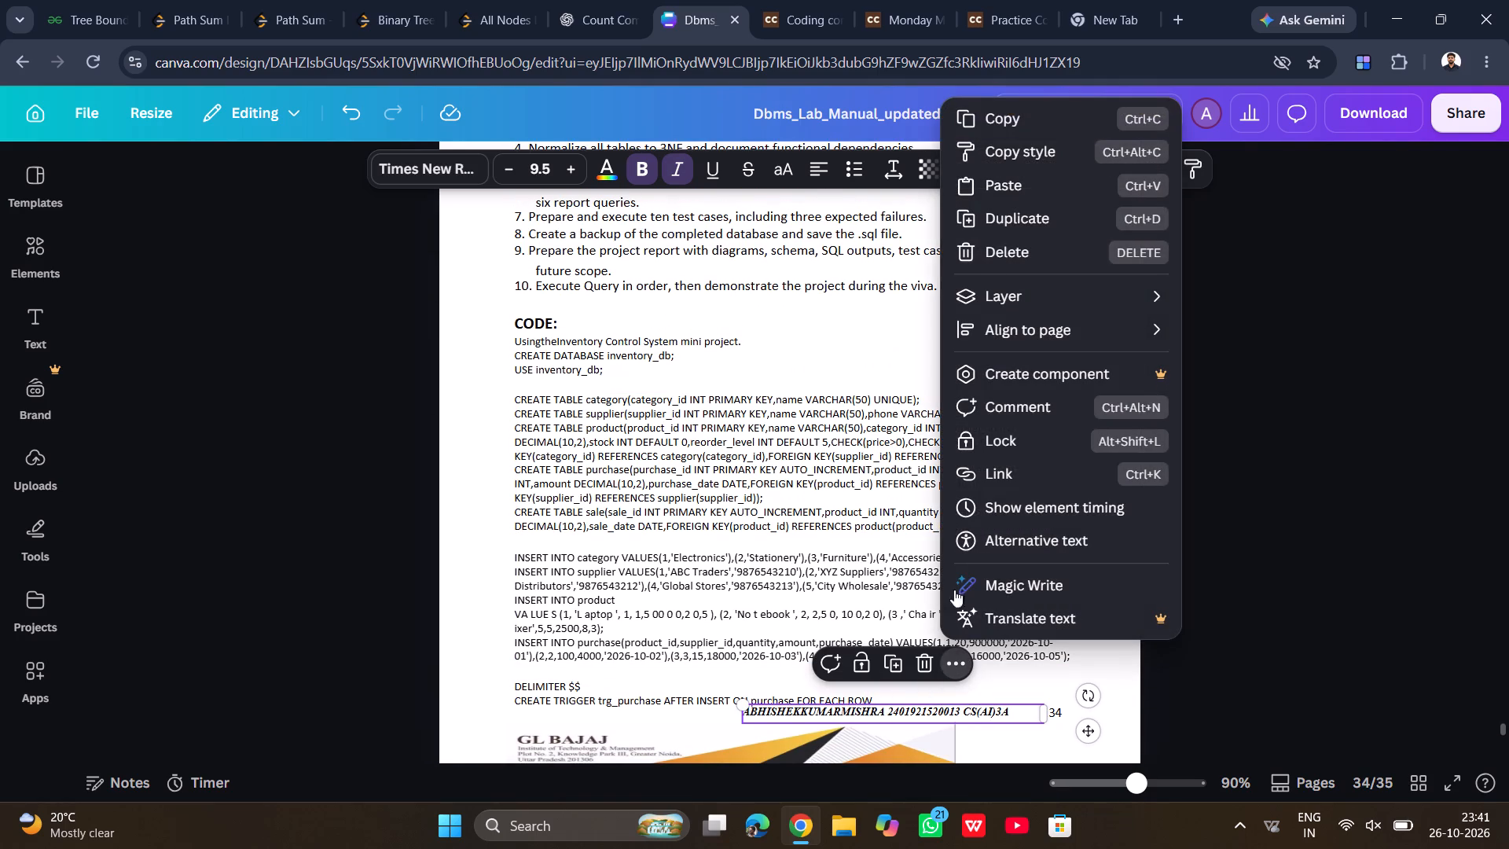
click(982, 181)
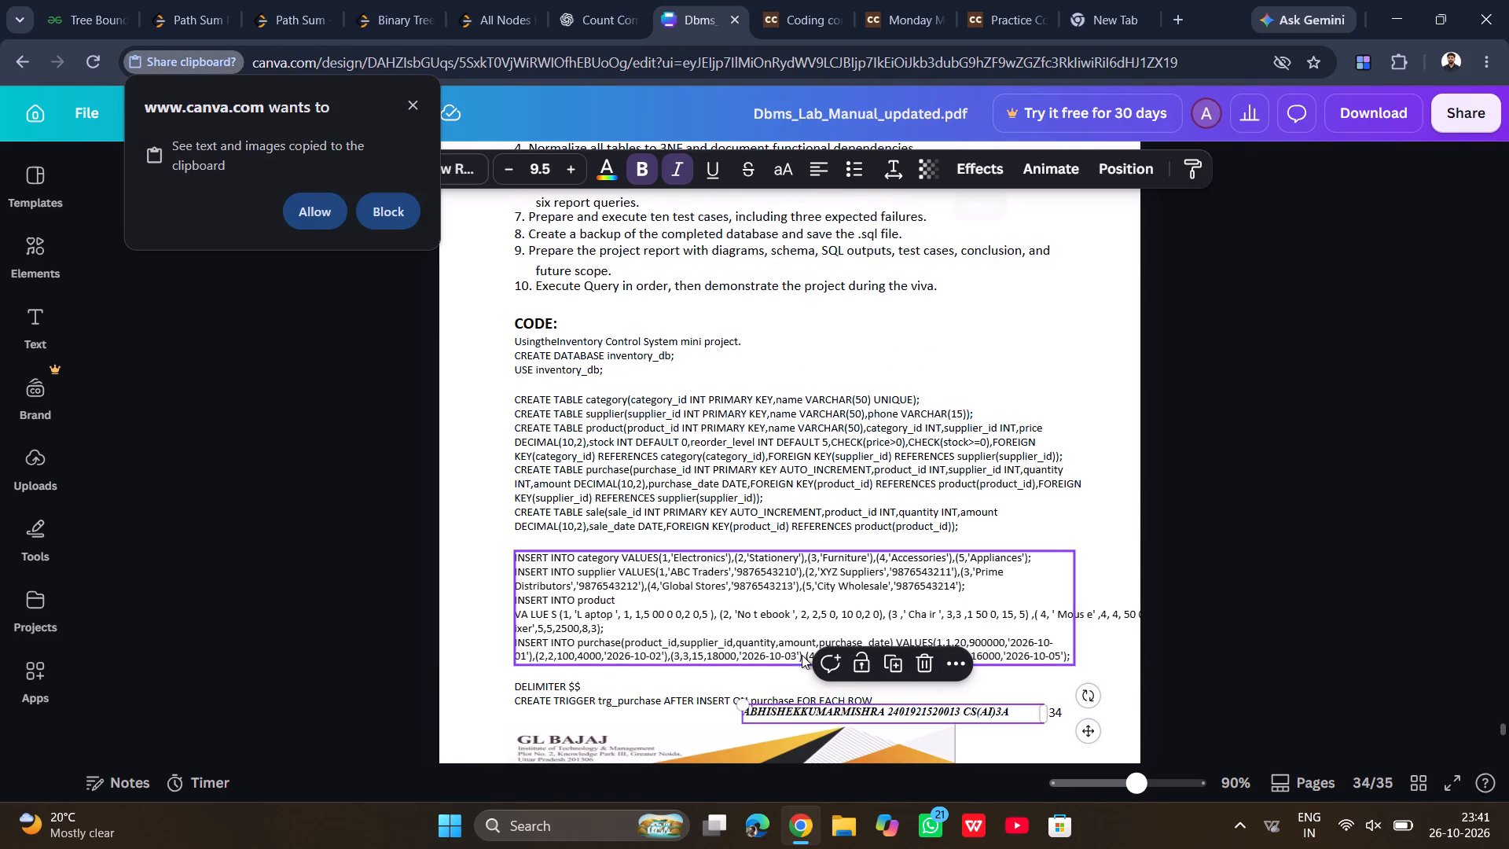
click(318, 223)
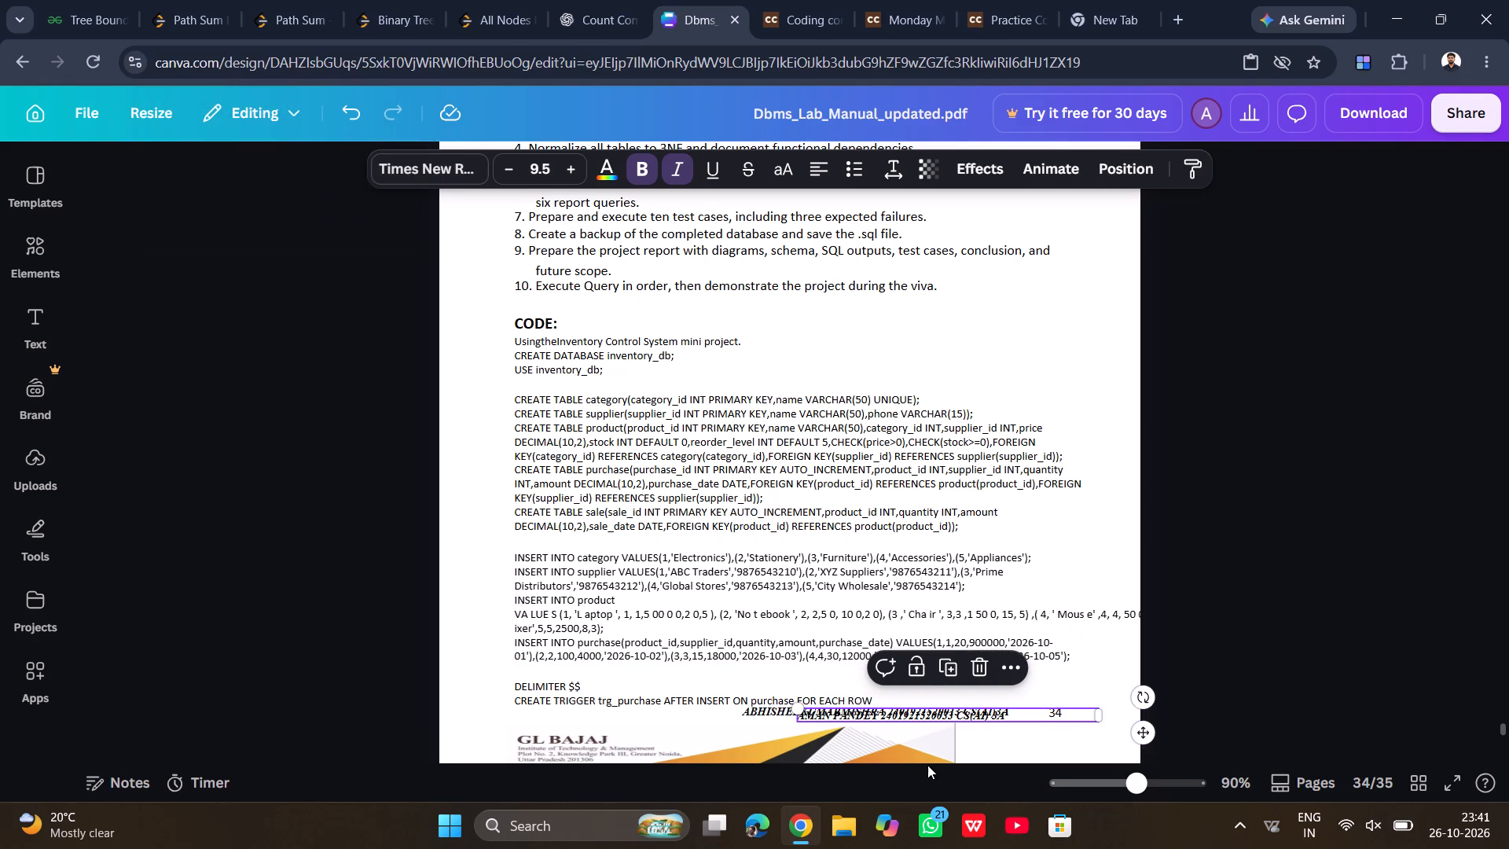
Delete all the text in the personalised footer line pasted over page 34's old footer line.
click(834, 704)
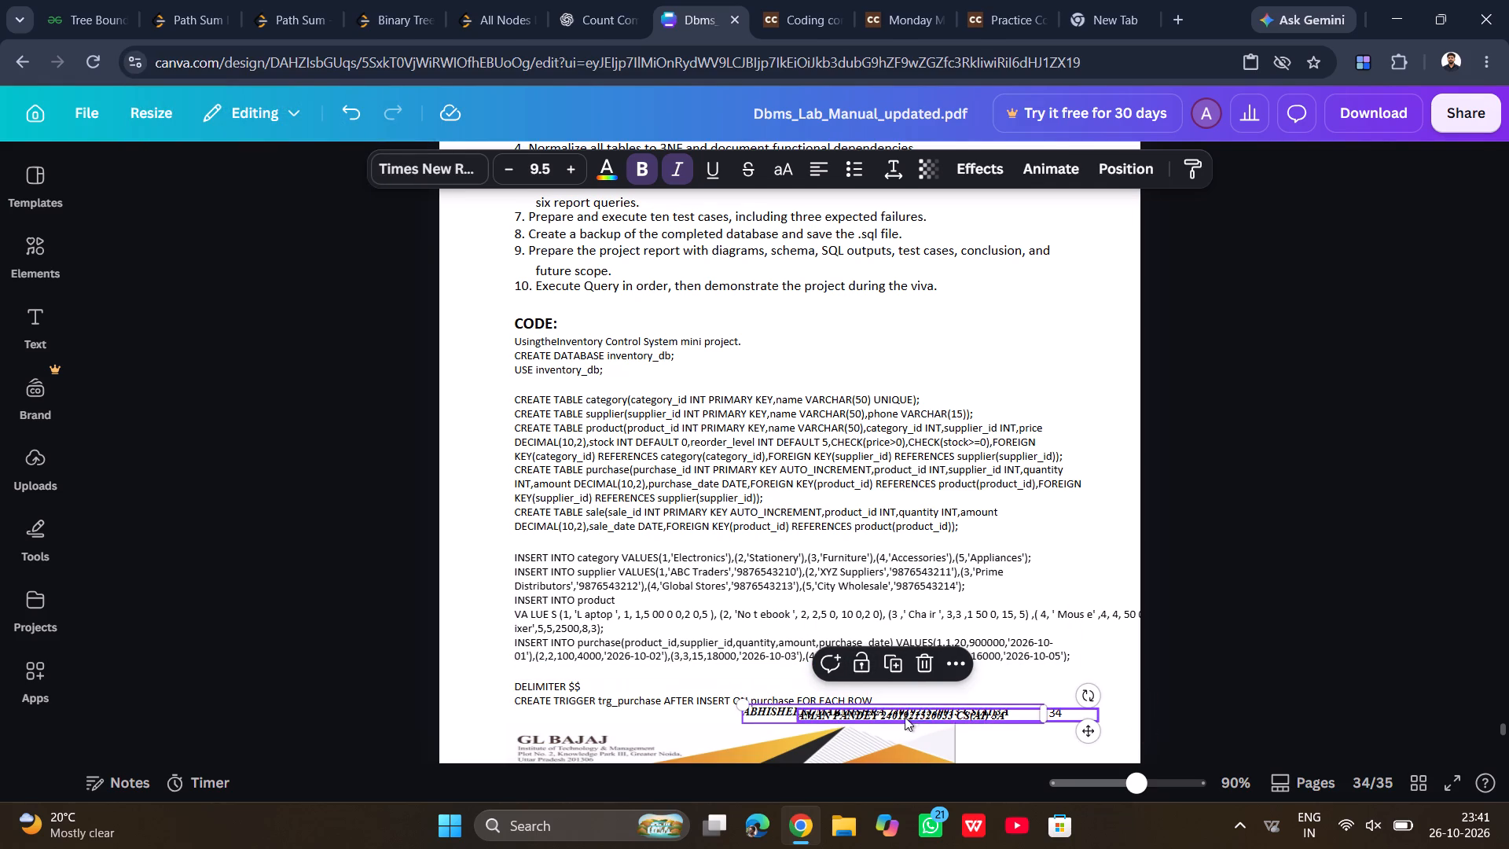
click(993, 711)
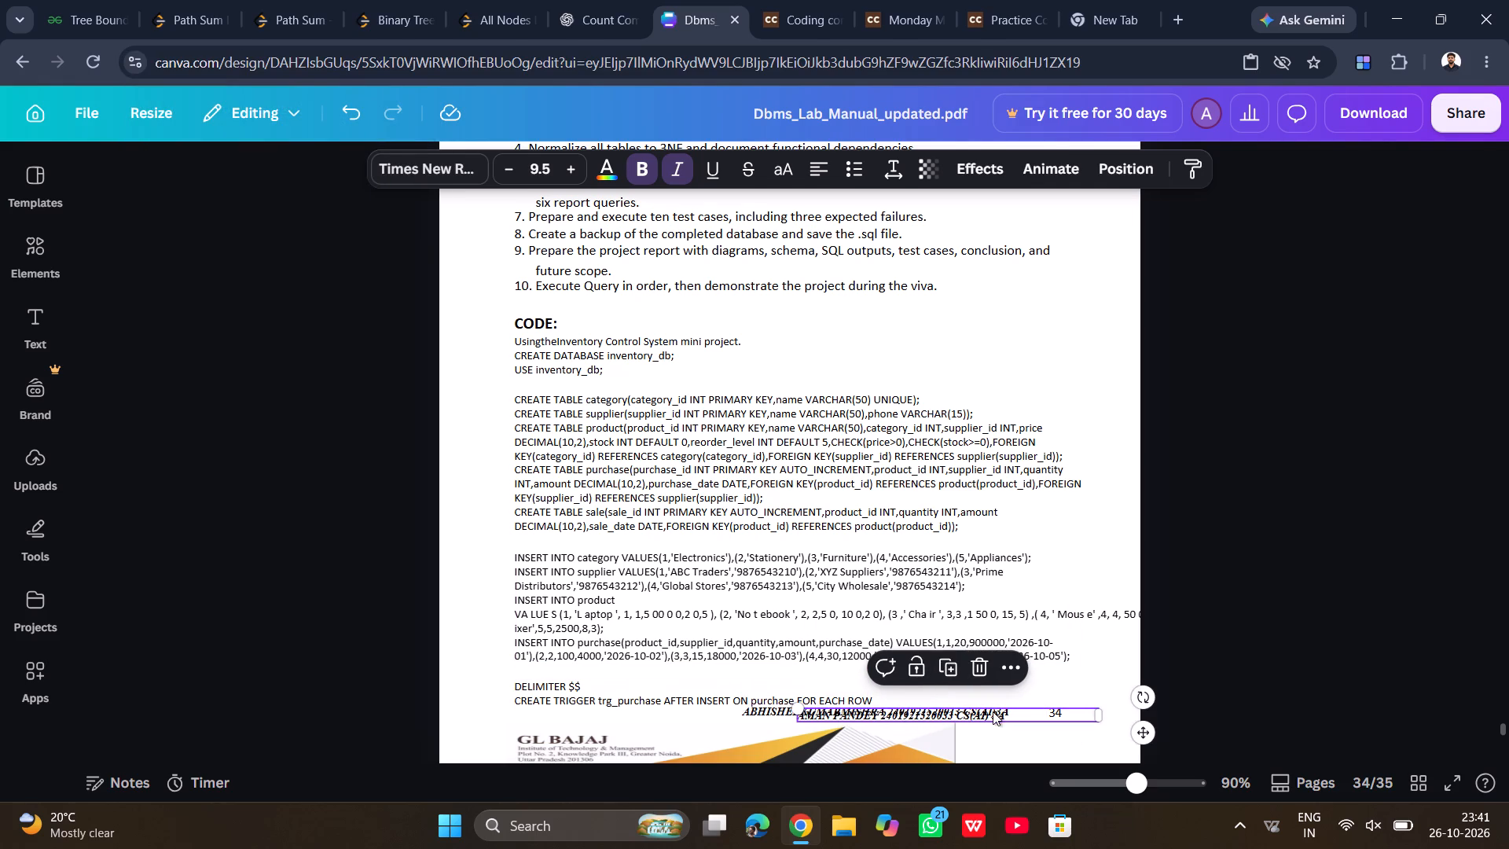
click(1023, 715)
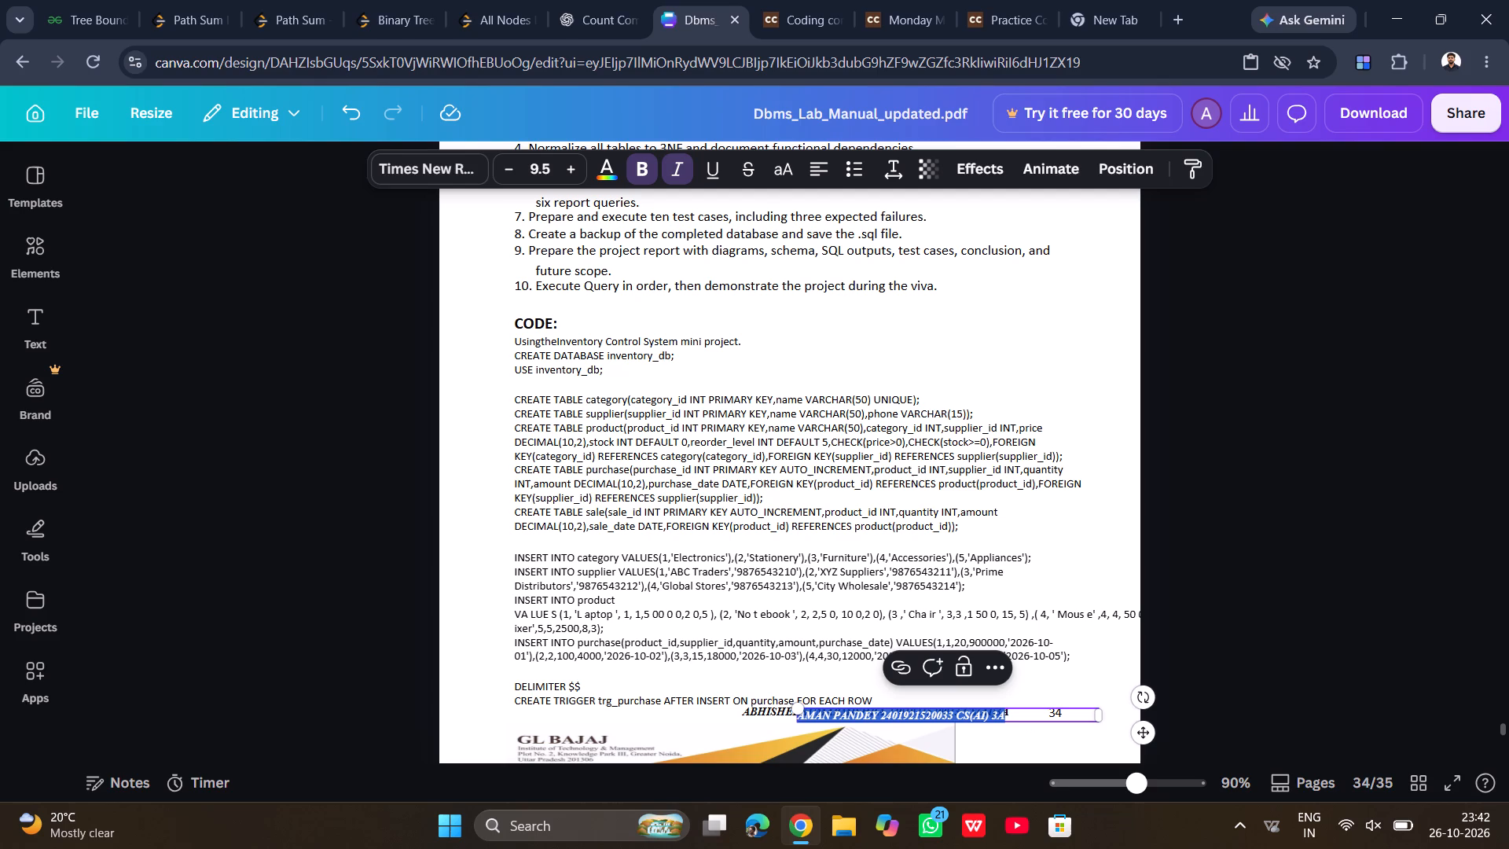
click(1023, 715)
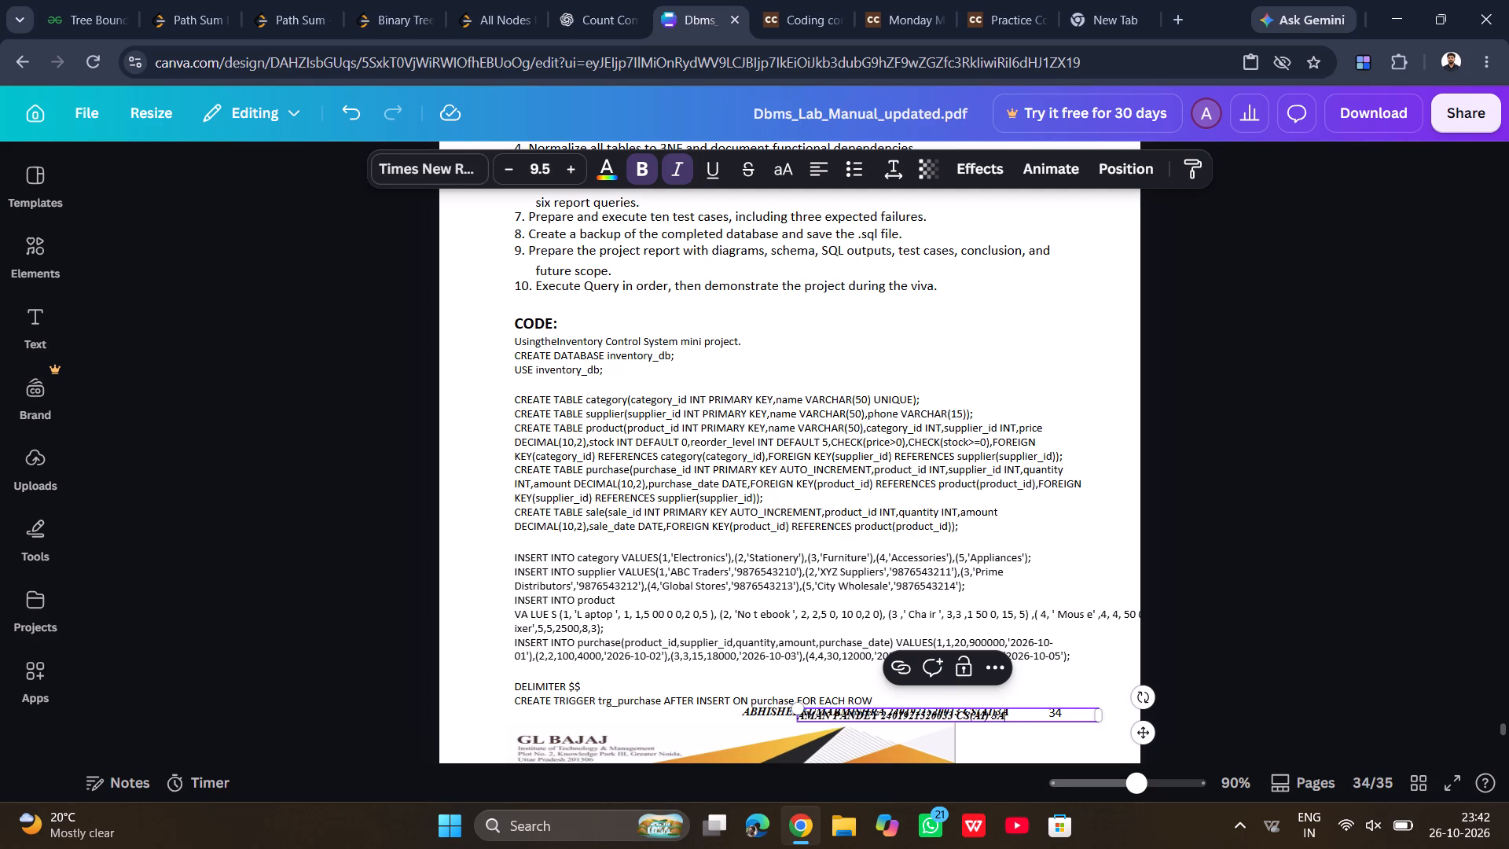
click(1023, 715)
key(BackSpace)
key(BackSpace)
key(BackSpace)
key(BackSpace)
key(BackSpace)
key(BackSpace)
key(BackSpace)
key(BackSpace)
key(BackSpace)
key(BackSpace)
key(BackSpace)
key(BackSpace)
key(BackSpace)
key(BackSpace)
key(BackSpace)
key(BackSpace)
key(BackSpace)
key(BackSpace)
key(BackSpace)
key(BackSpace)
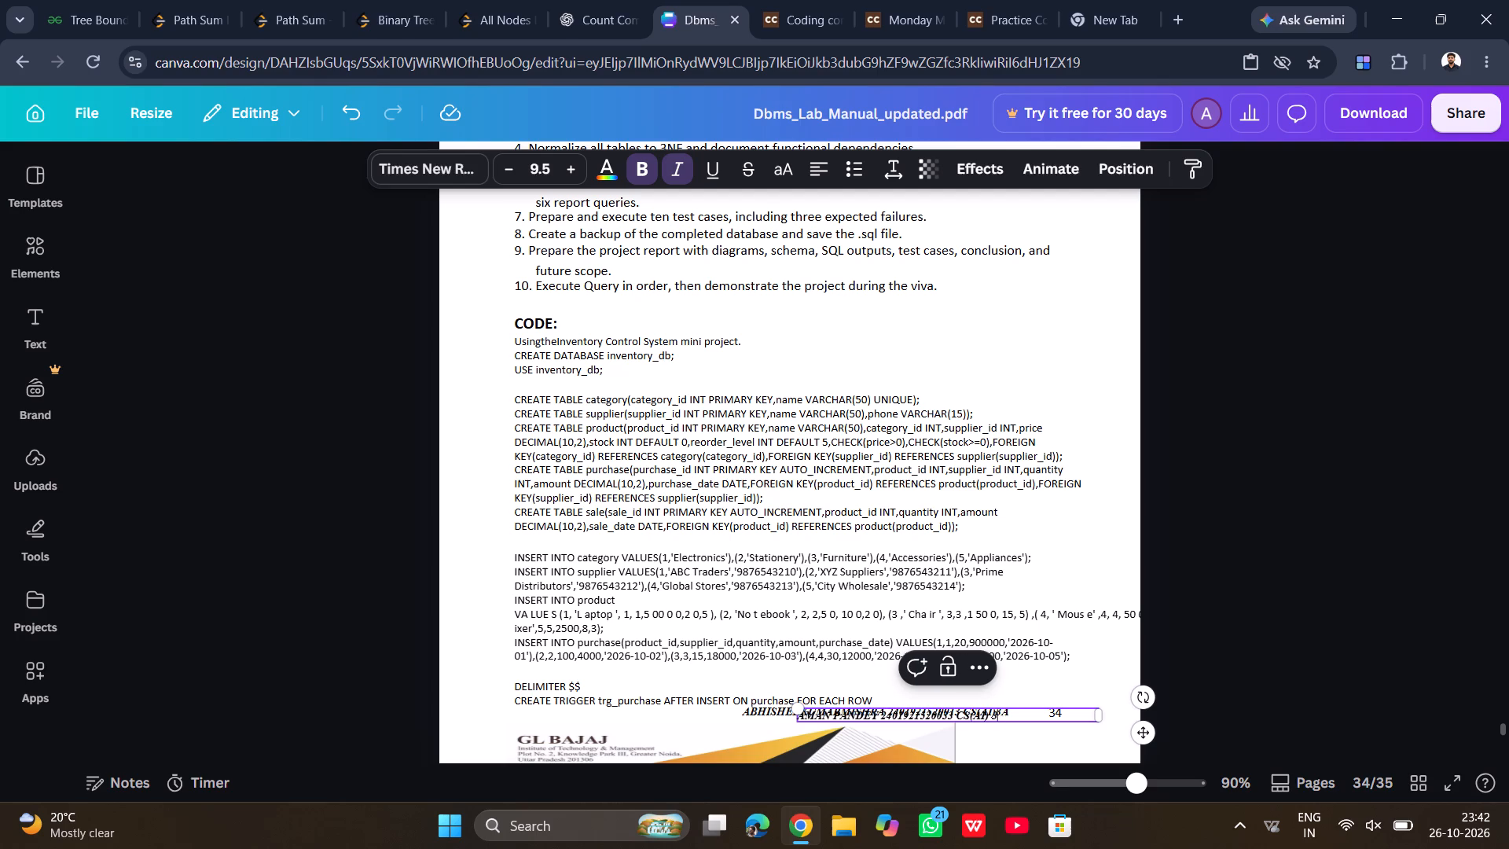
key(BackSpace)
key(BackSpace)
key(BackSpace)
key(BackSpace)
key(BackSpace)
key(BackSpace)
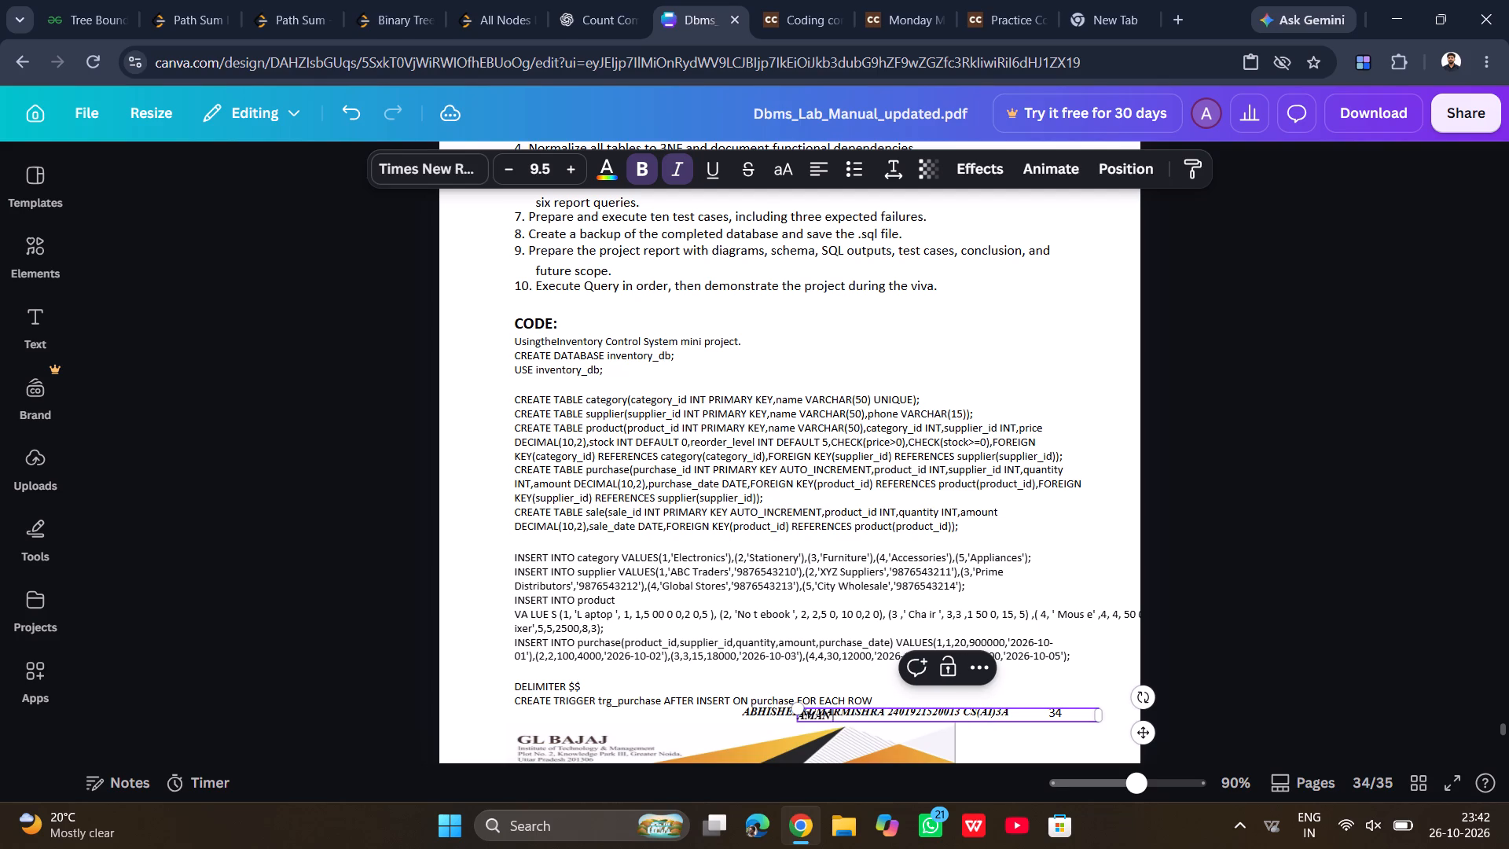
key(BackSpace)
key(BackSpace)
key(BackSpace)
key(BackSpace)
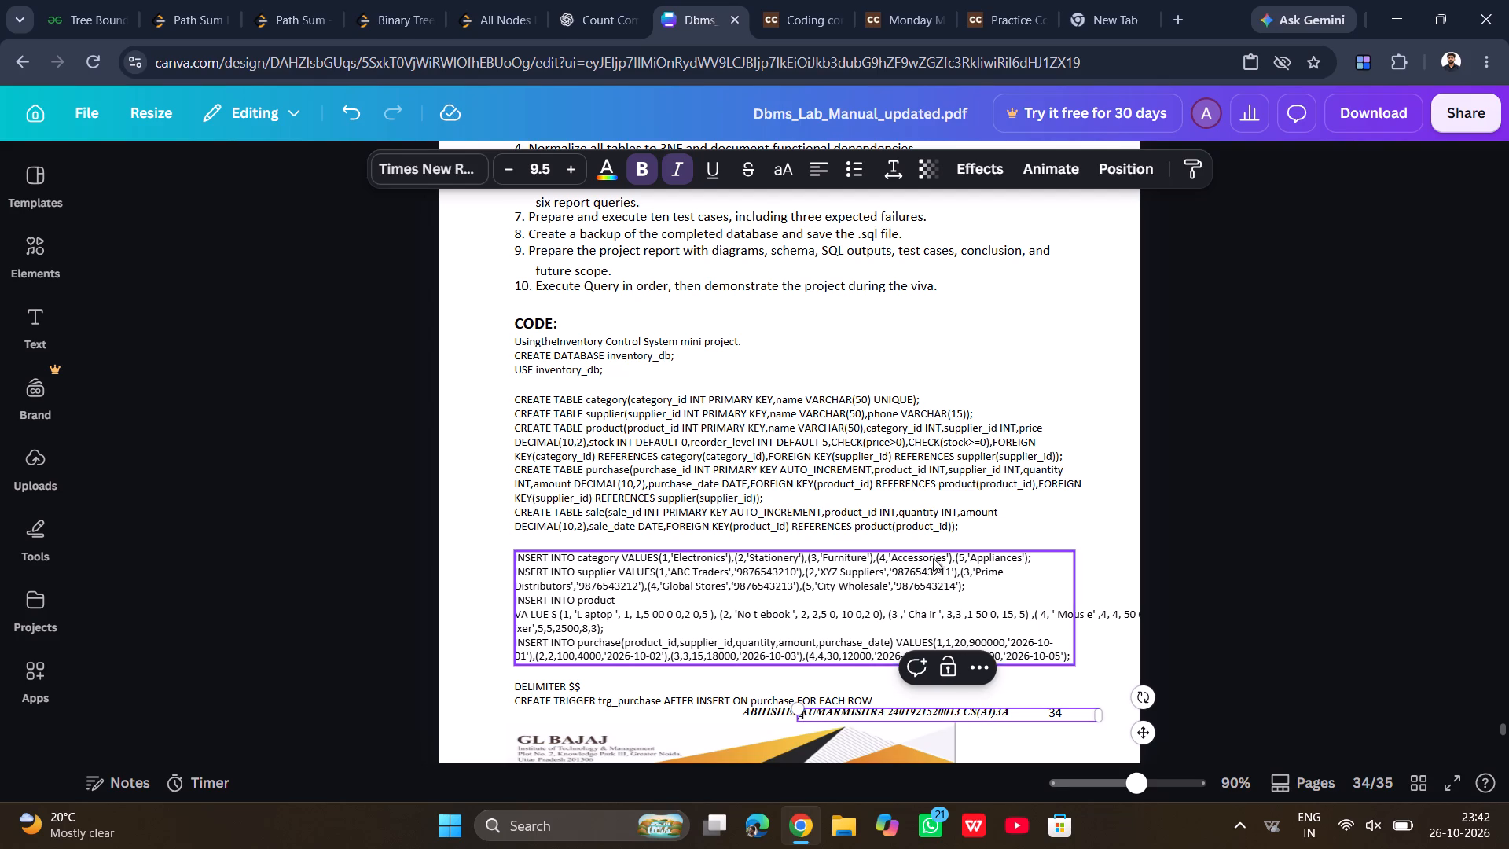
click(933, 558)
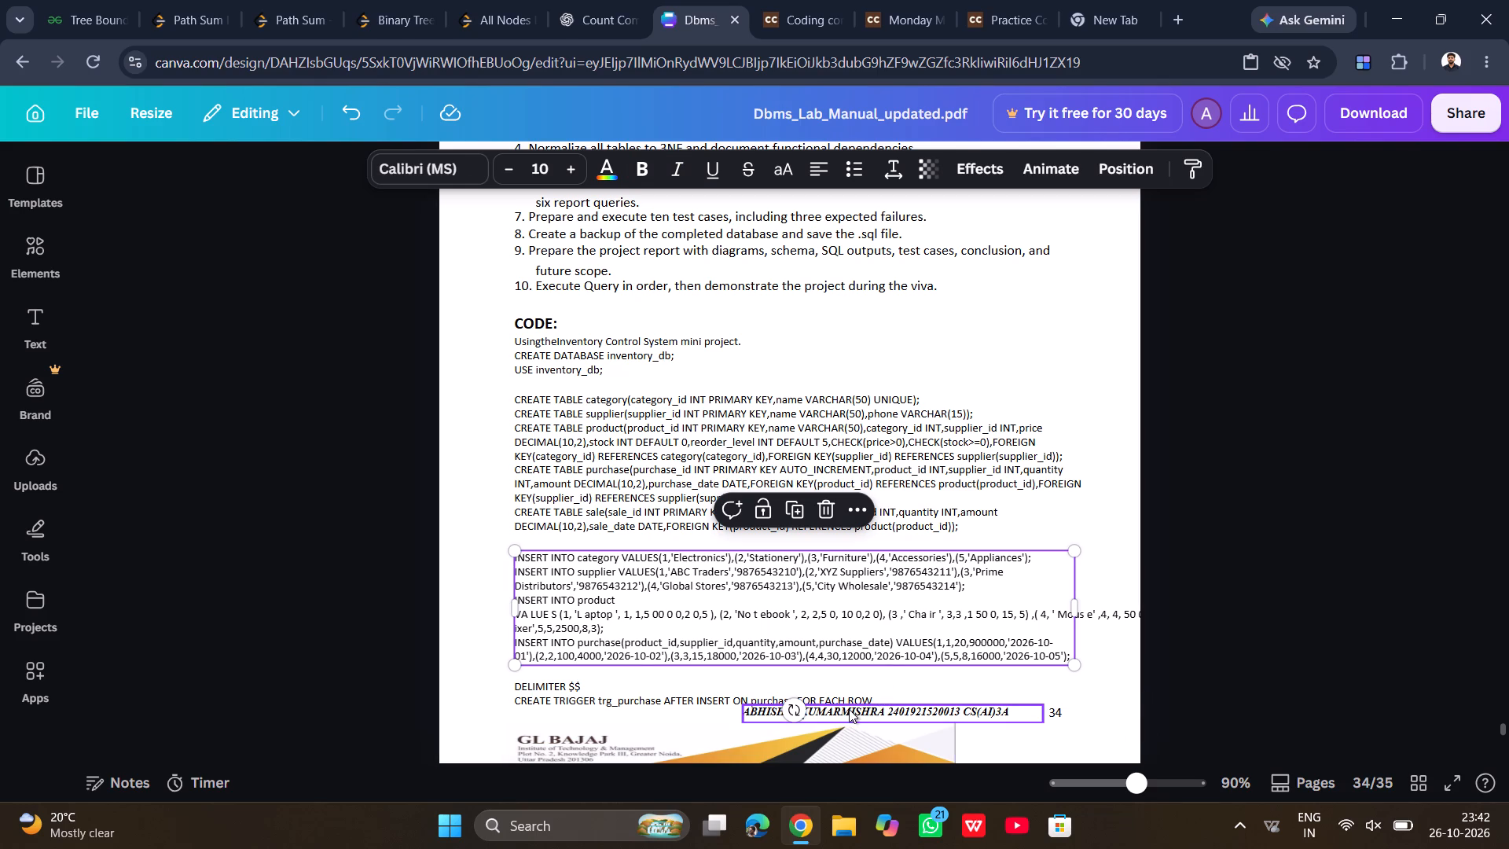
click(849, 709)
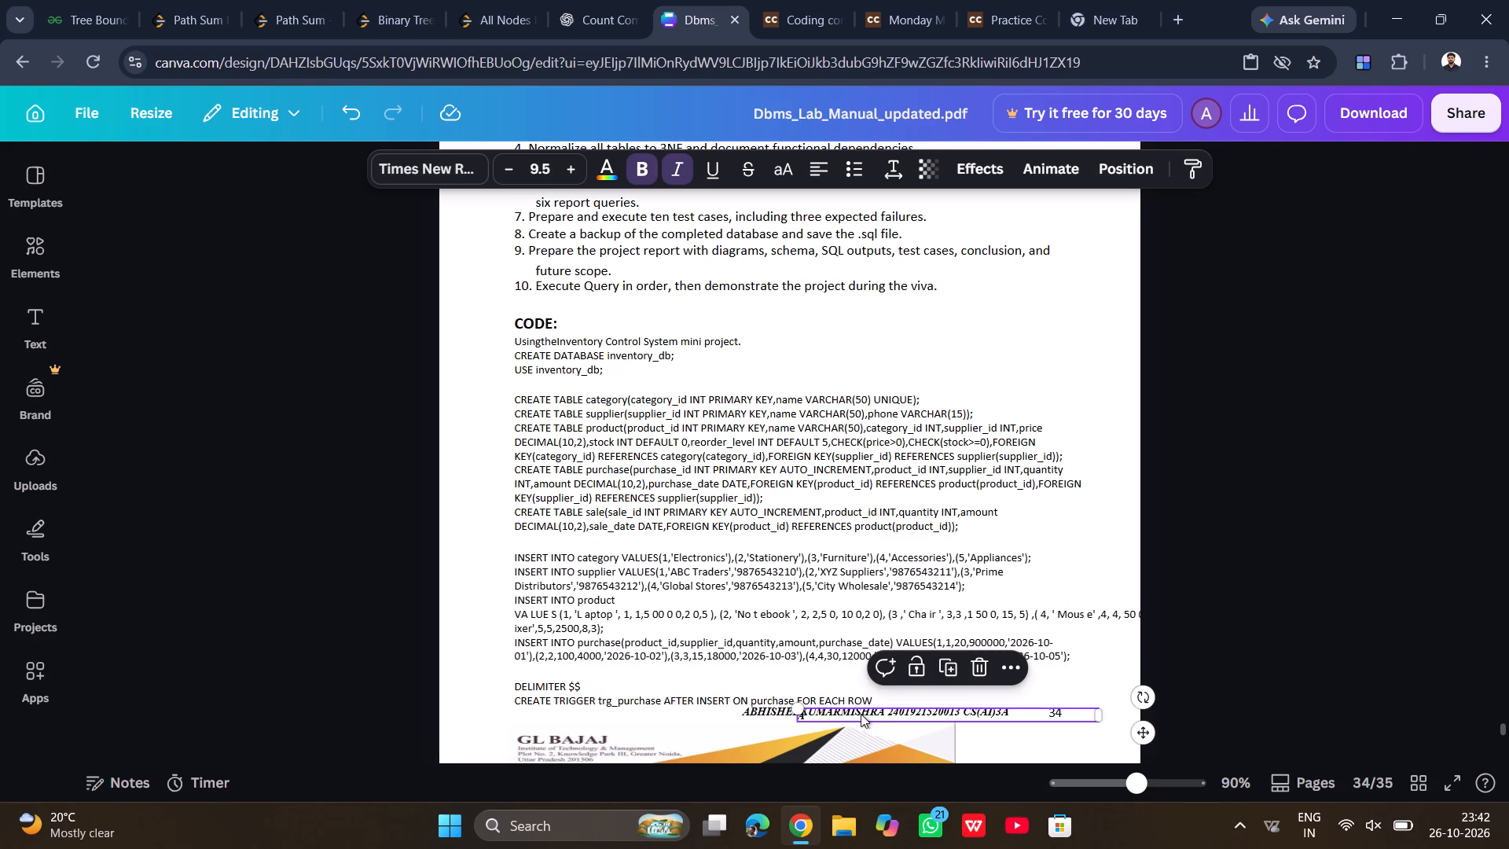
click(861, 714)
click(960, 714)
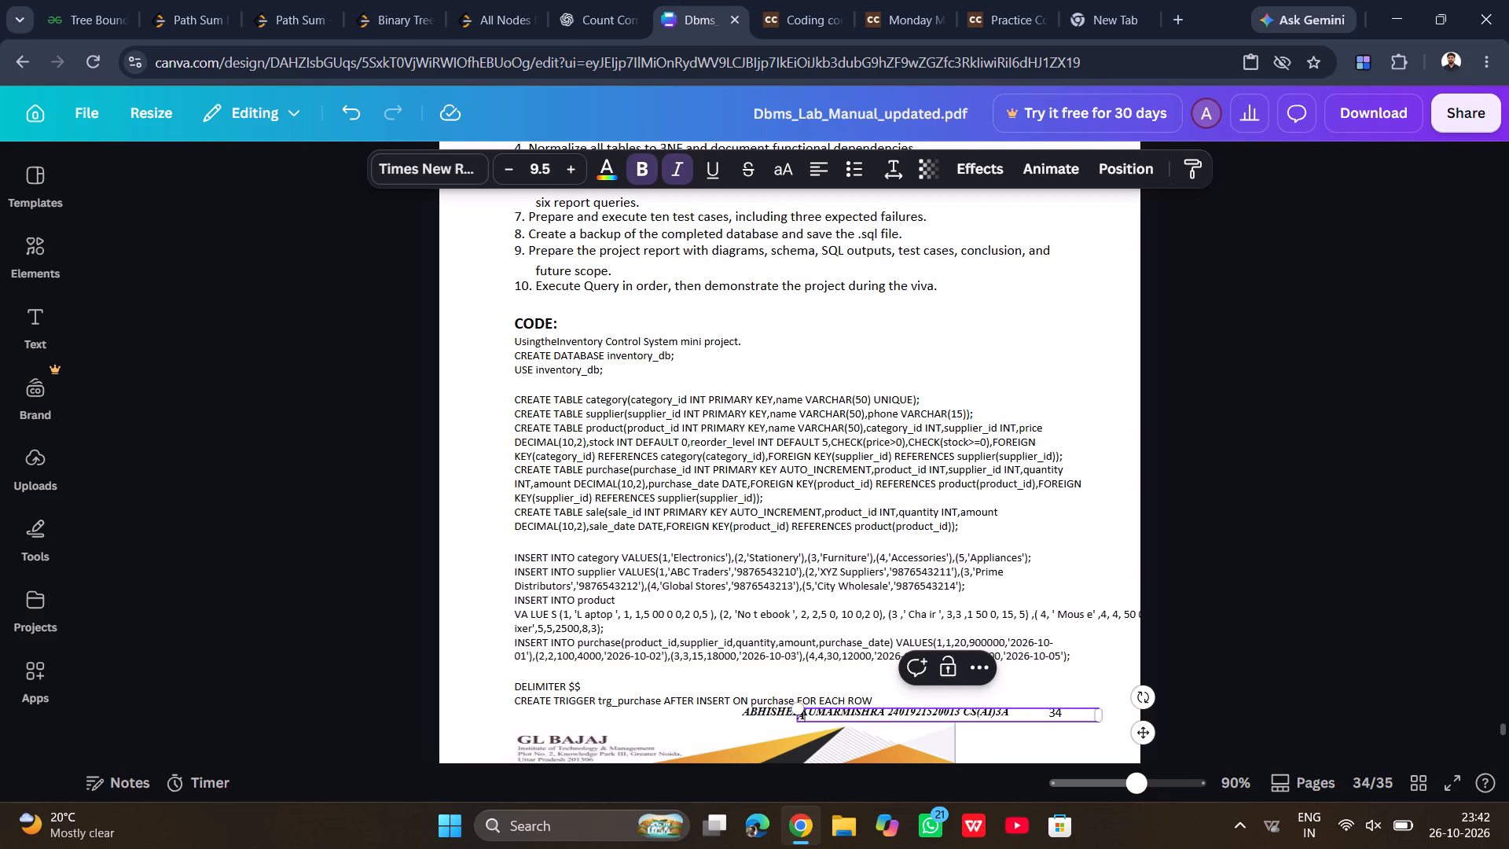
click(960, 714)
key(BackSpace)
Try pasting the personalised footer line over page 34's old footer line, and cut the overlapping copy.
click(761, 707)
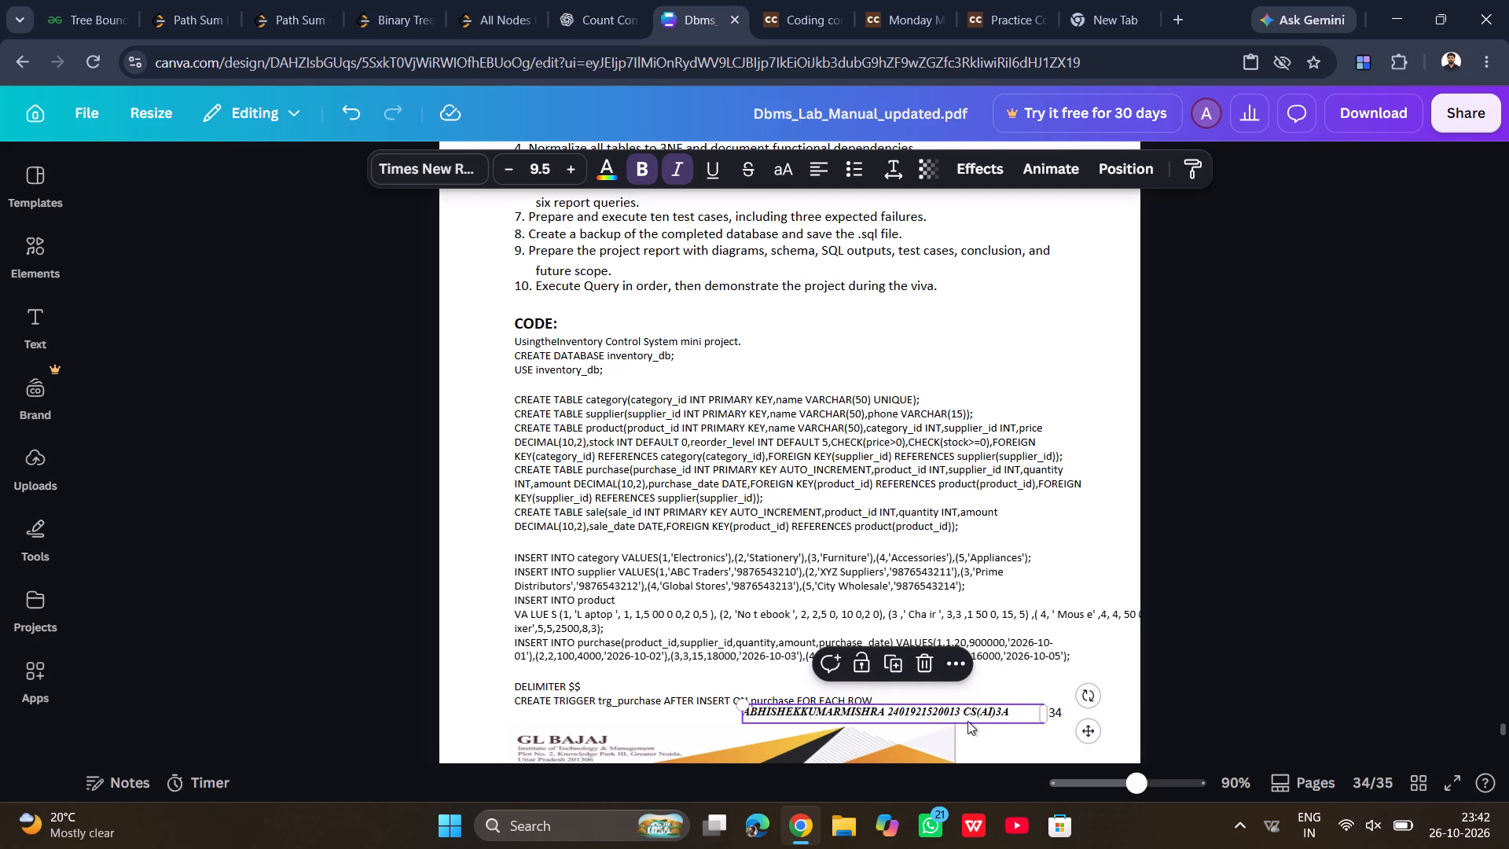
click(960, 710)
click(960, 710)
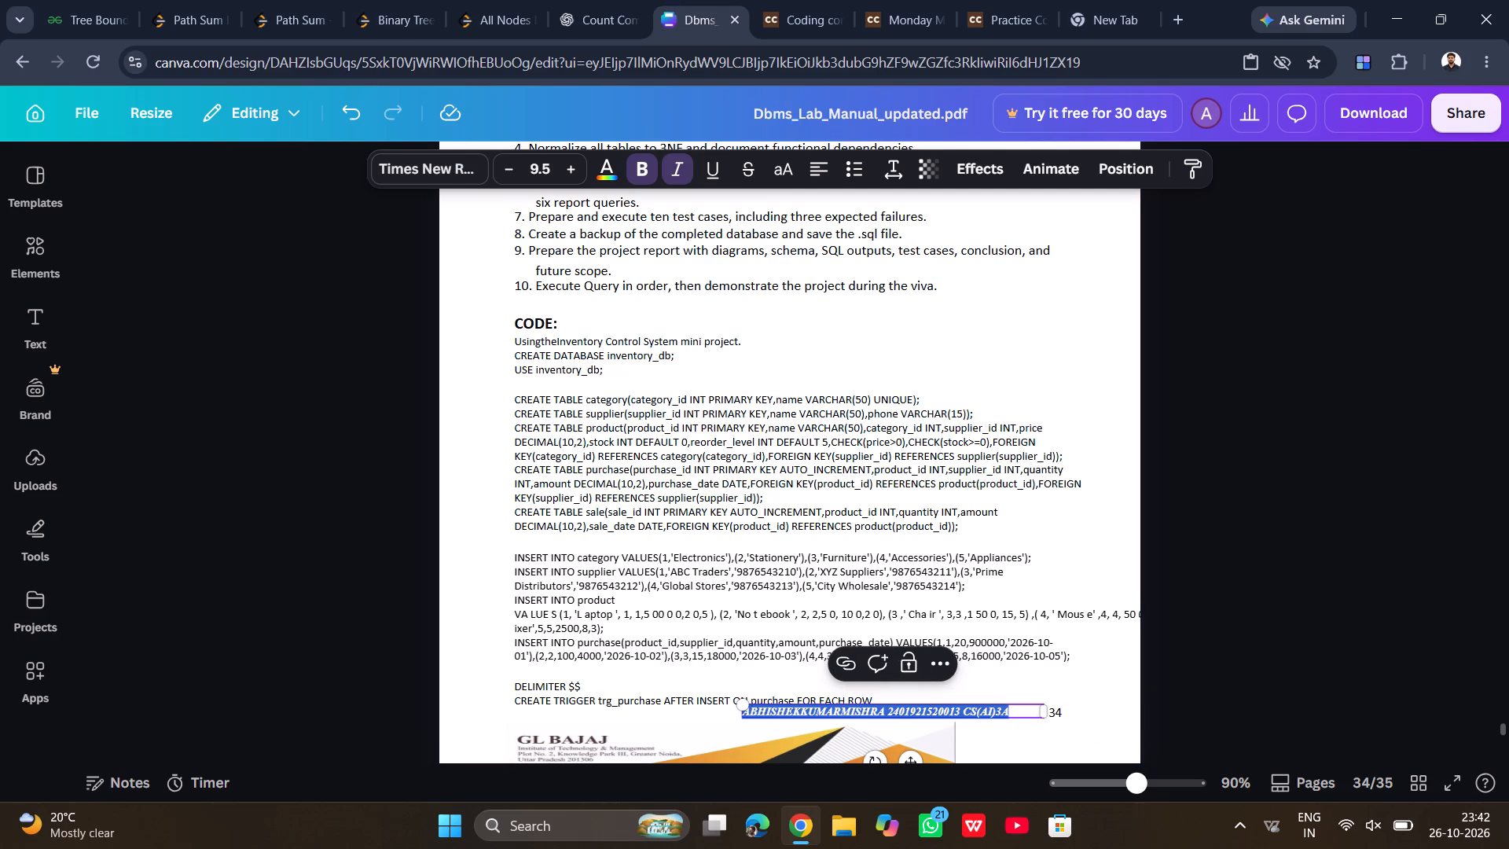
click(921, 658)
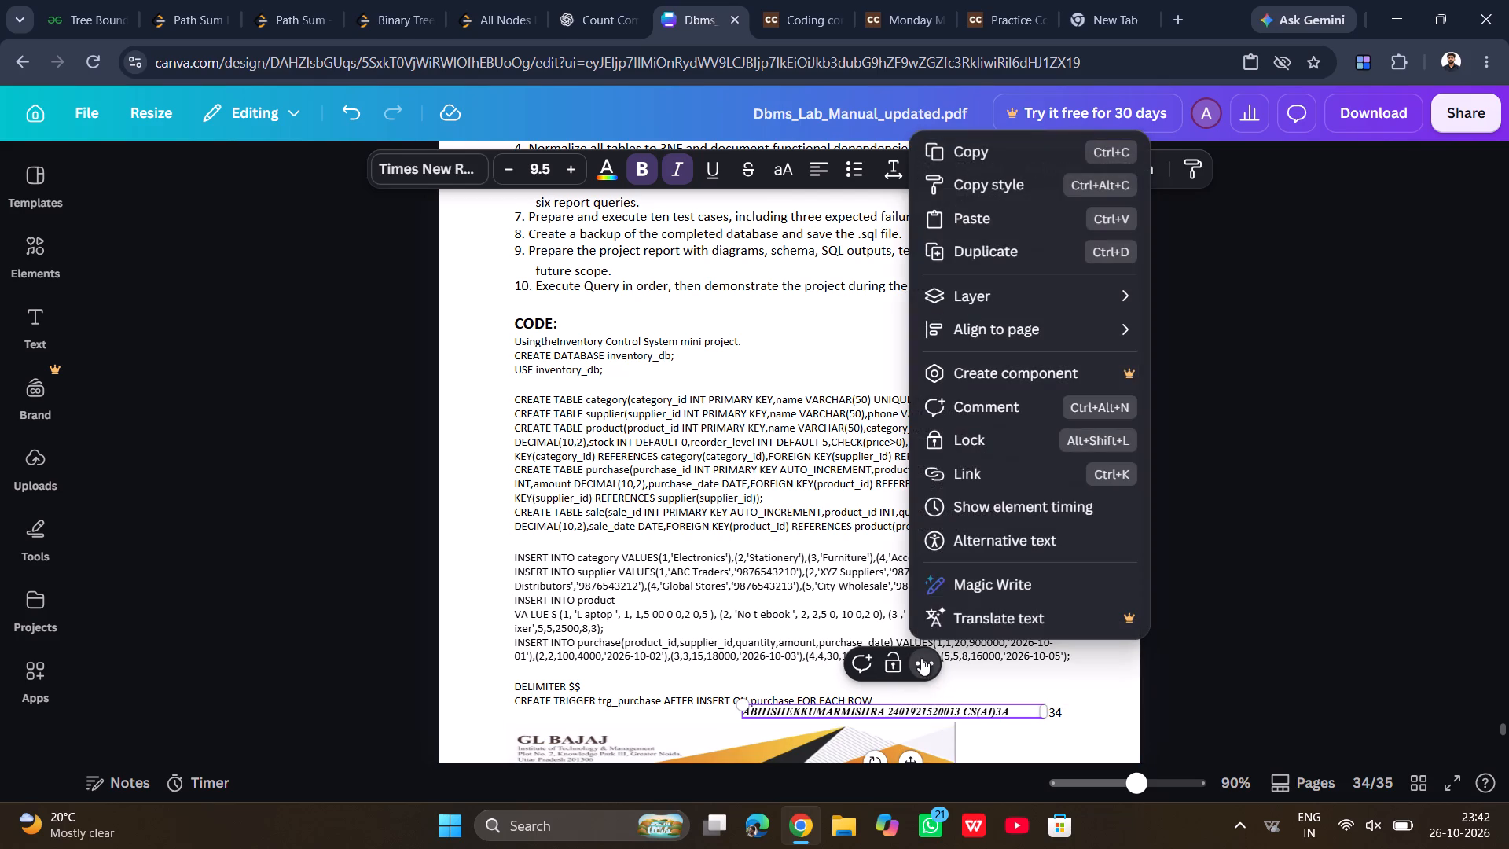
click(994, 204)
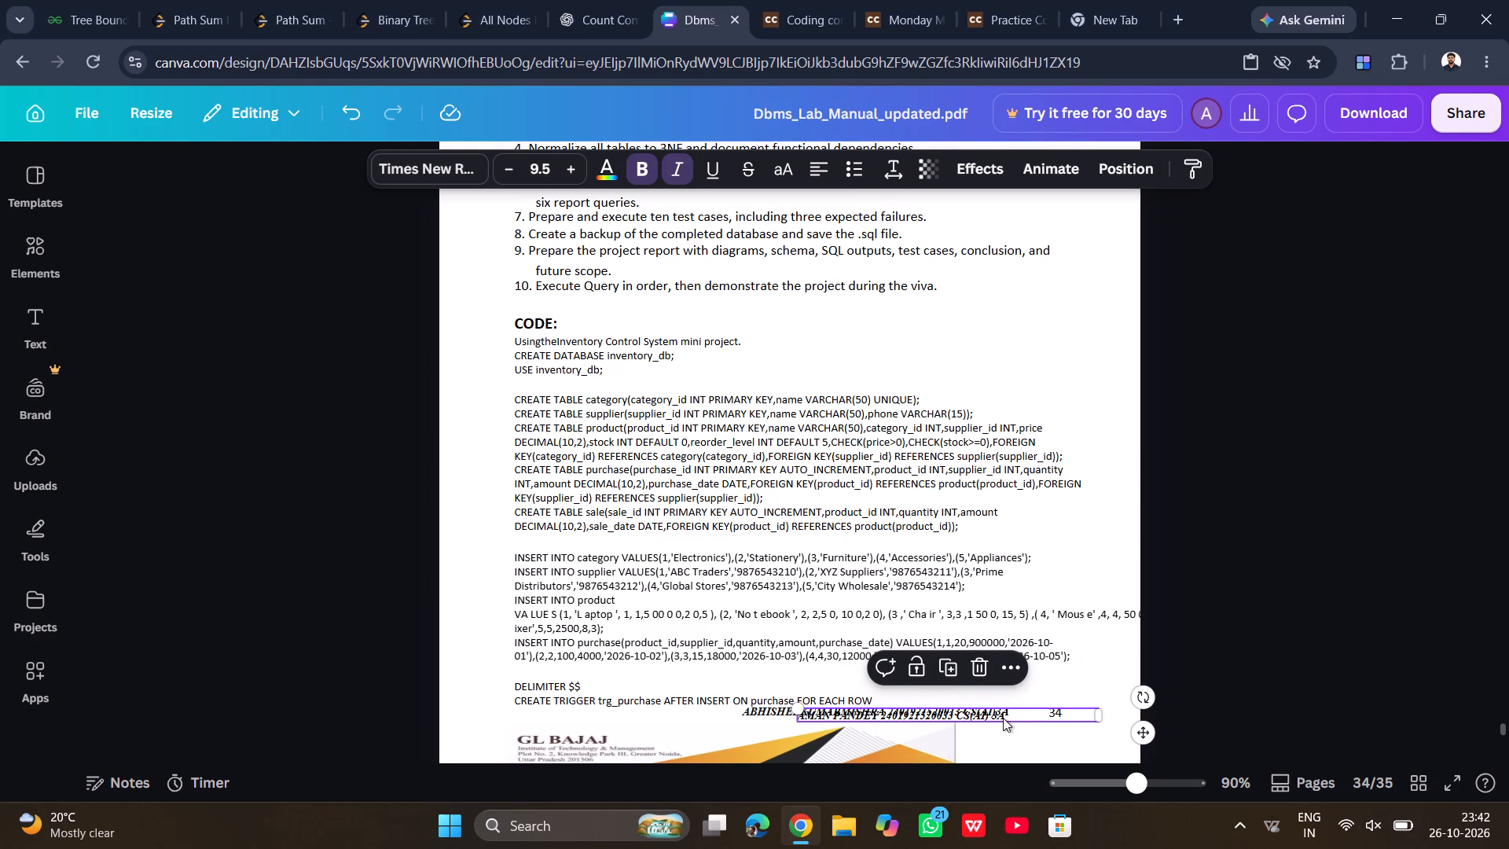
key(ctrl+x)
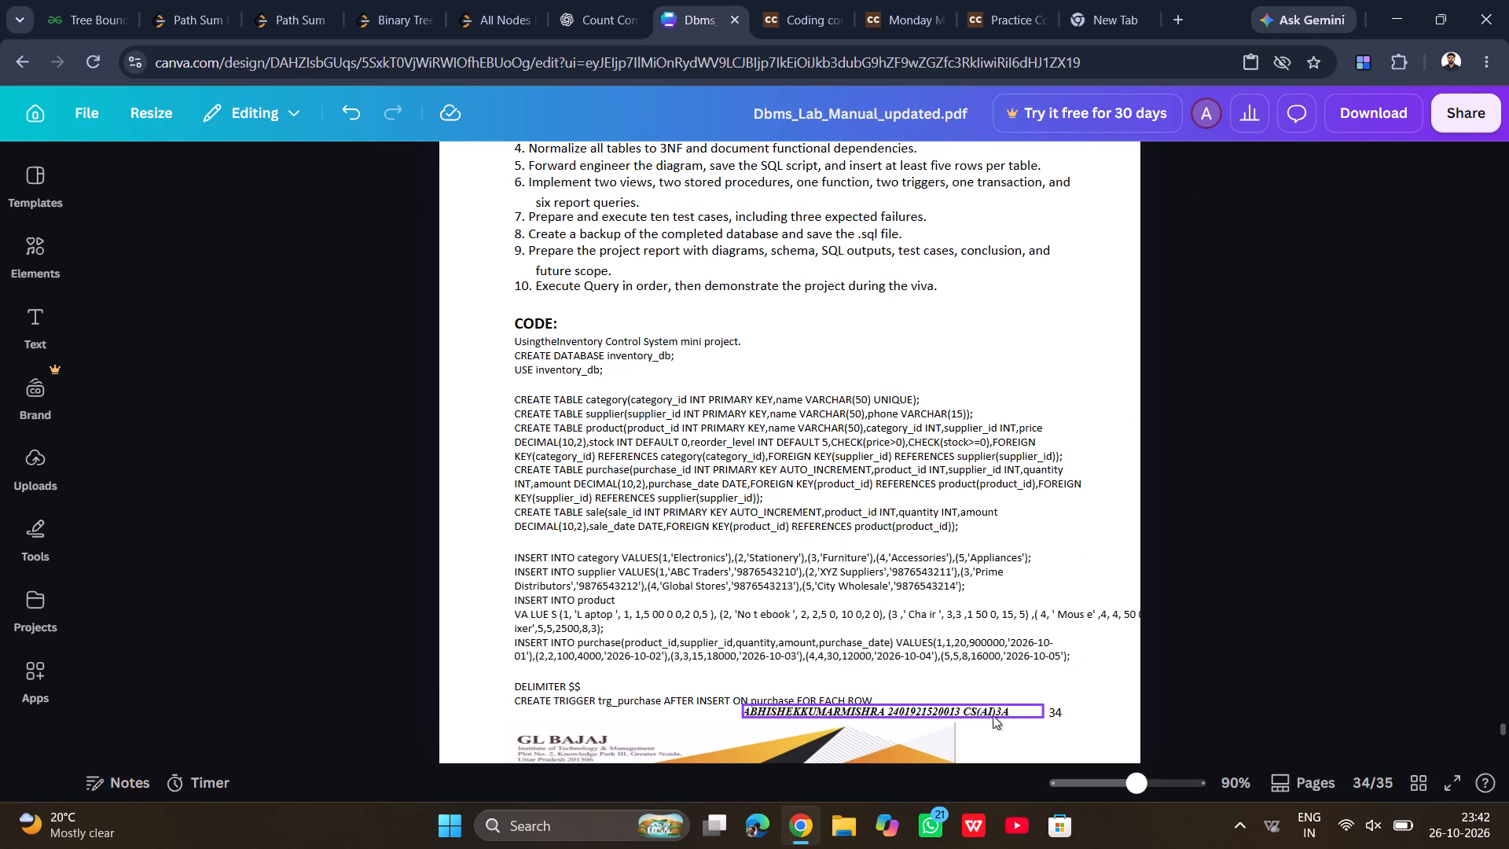
Delete the previous student's name, roll number and section from page 34's old footer line.
click(966, 713)
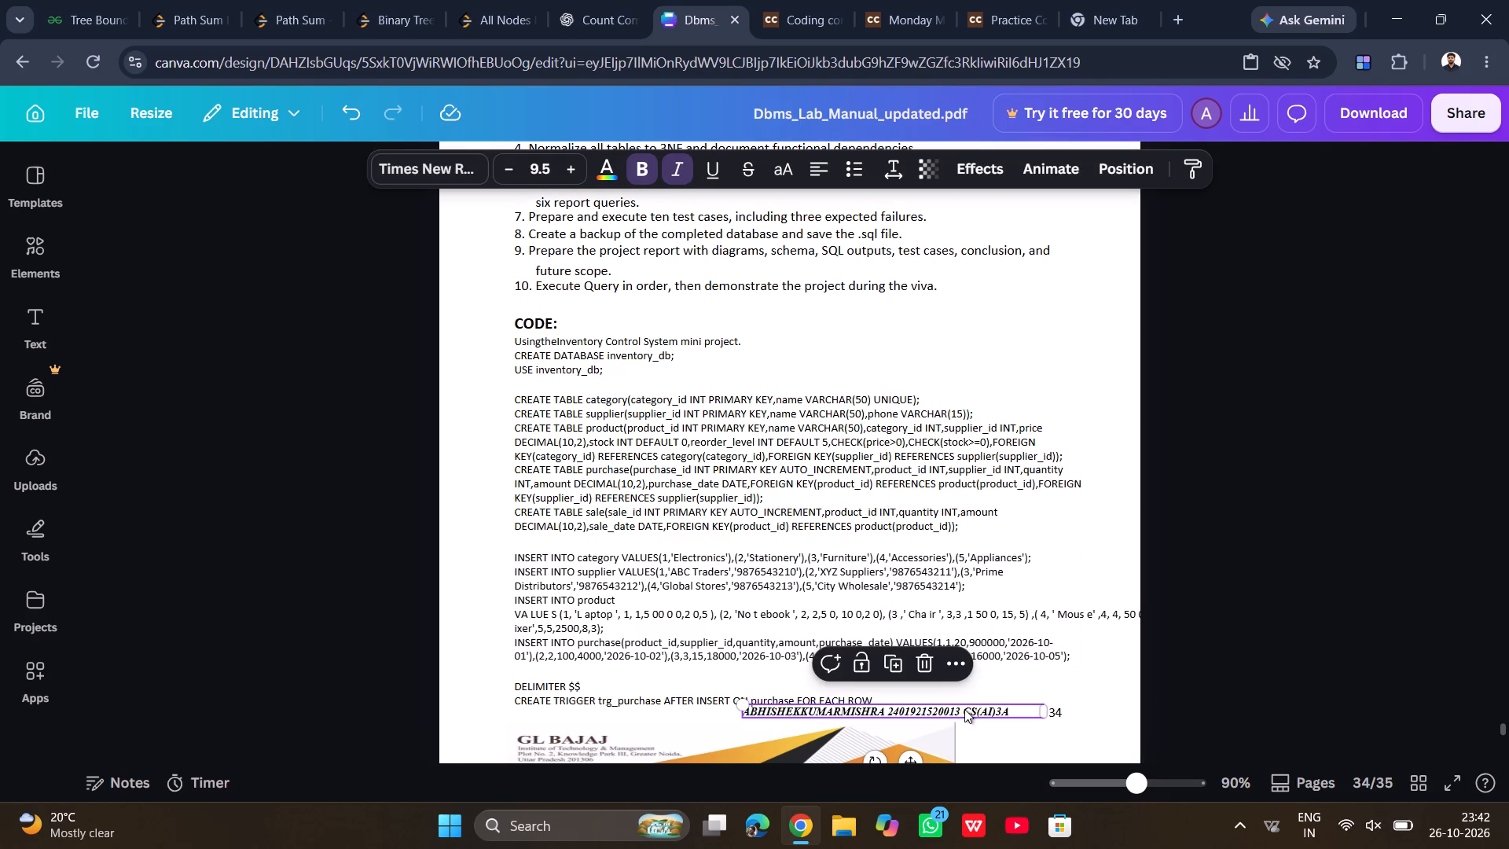
click(964, 709)
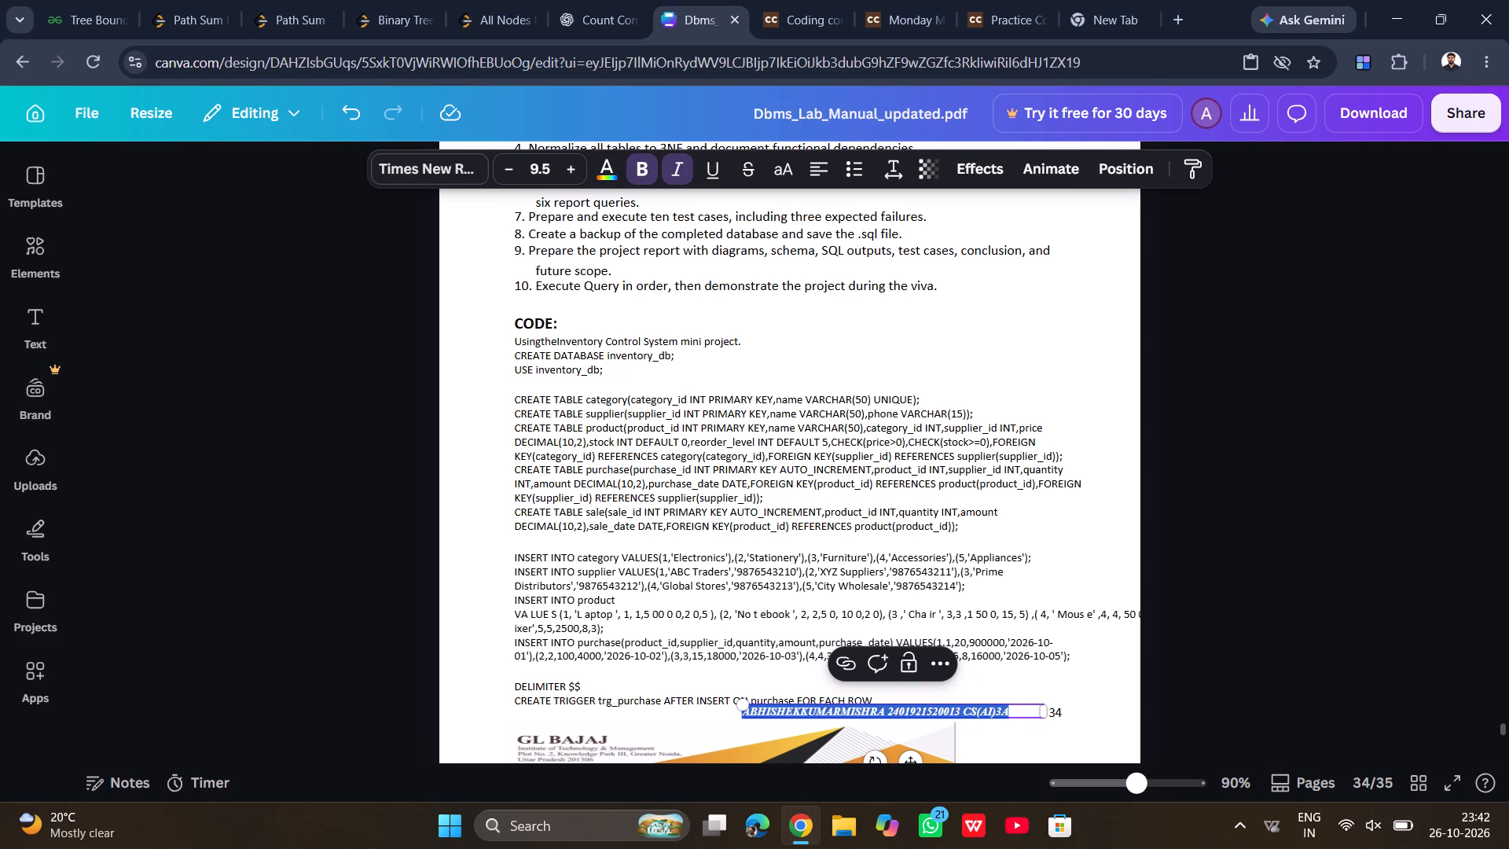
click(1011, 712)
key(BackSpace)
key(BackSpace)
key(BackSpace)
key(BackSpace)
key(BackSpace)
key(BackSpace)
key(BackSpace)
key(BackSpace)
key(BackSpace)
key(BackSpace)
key(BackSpace)
key(BackSpace)
key(BackSpace)
key(BackSpace)
key(BackSpace)
key(BackSpace)
key(BackSpace)
key(BackSpace)
key(BackSpace)
key(BackSpace)
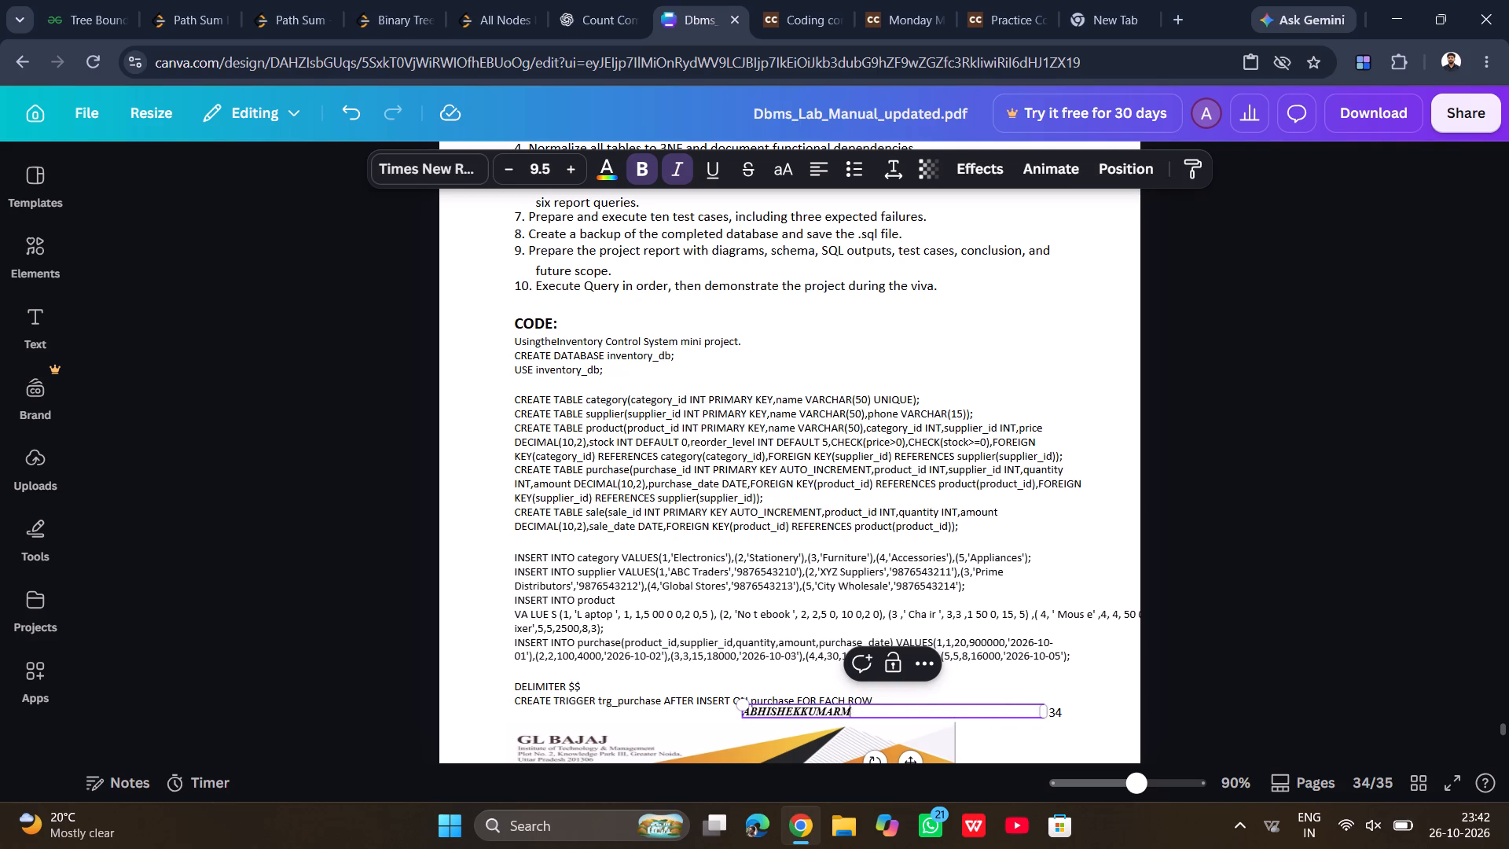
key(BackSpace)
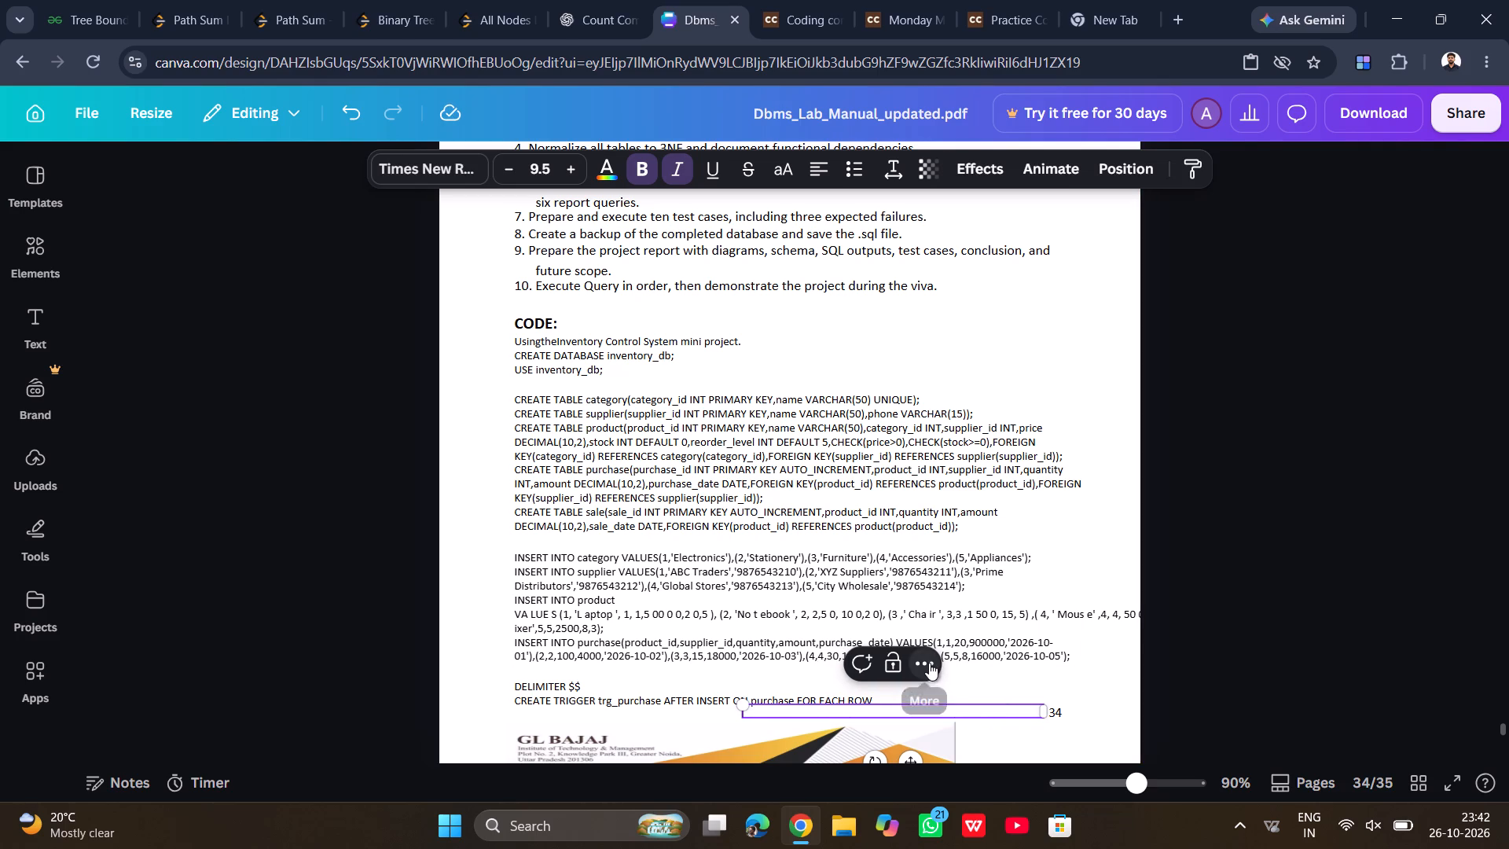
Paste the personalised footer line onto page 34 next to the page number.
click(929, 663)
click(974, 299)
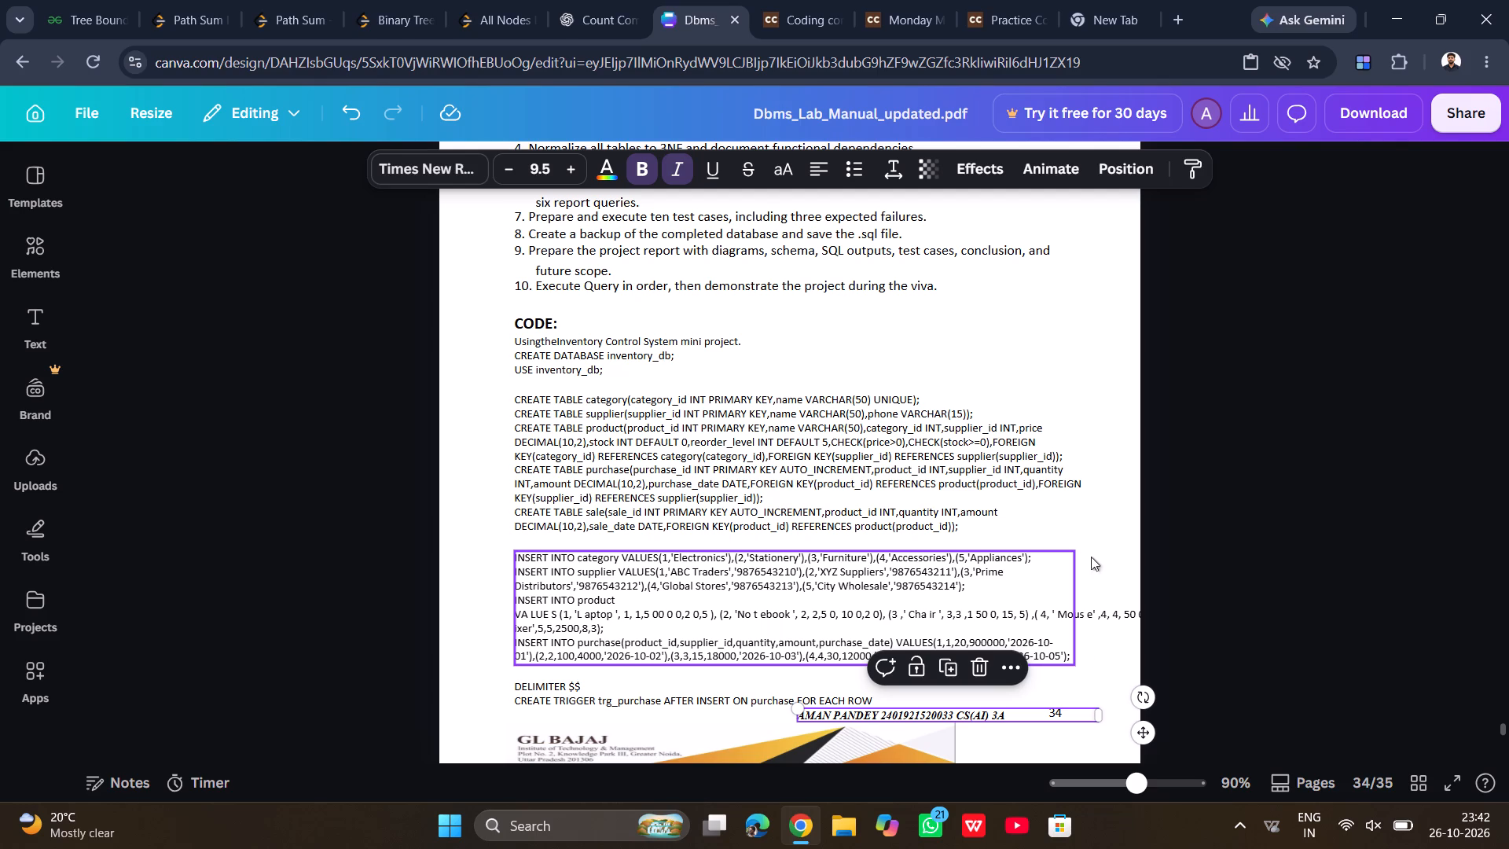
click(1089, 482)
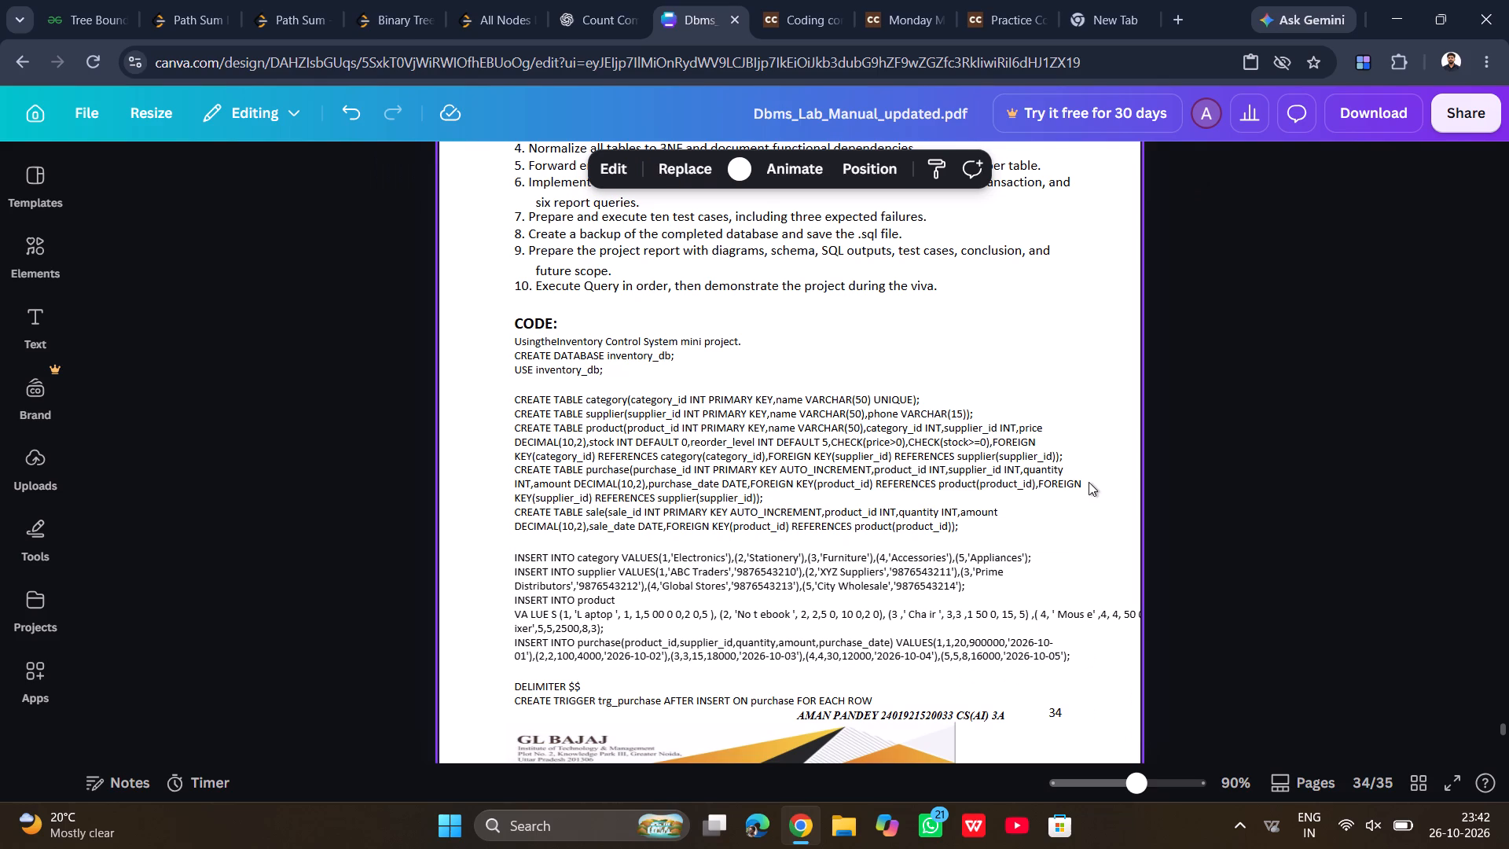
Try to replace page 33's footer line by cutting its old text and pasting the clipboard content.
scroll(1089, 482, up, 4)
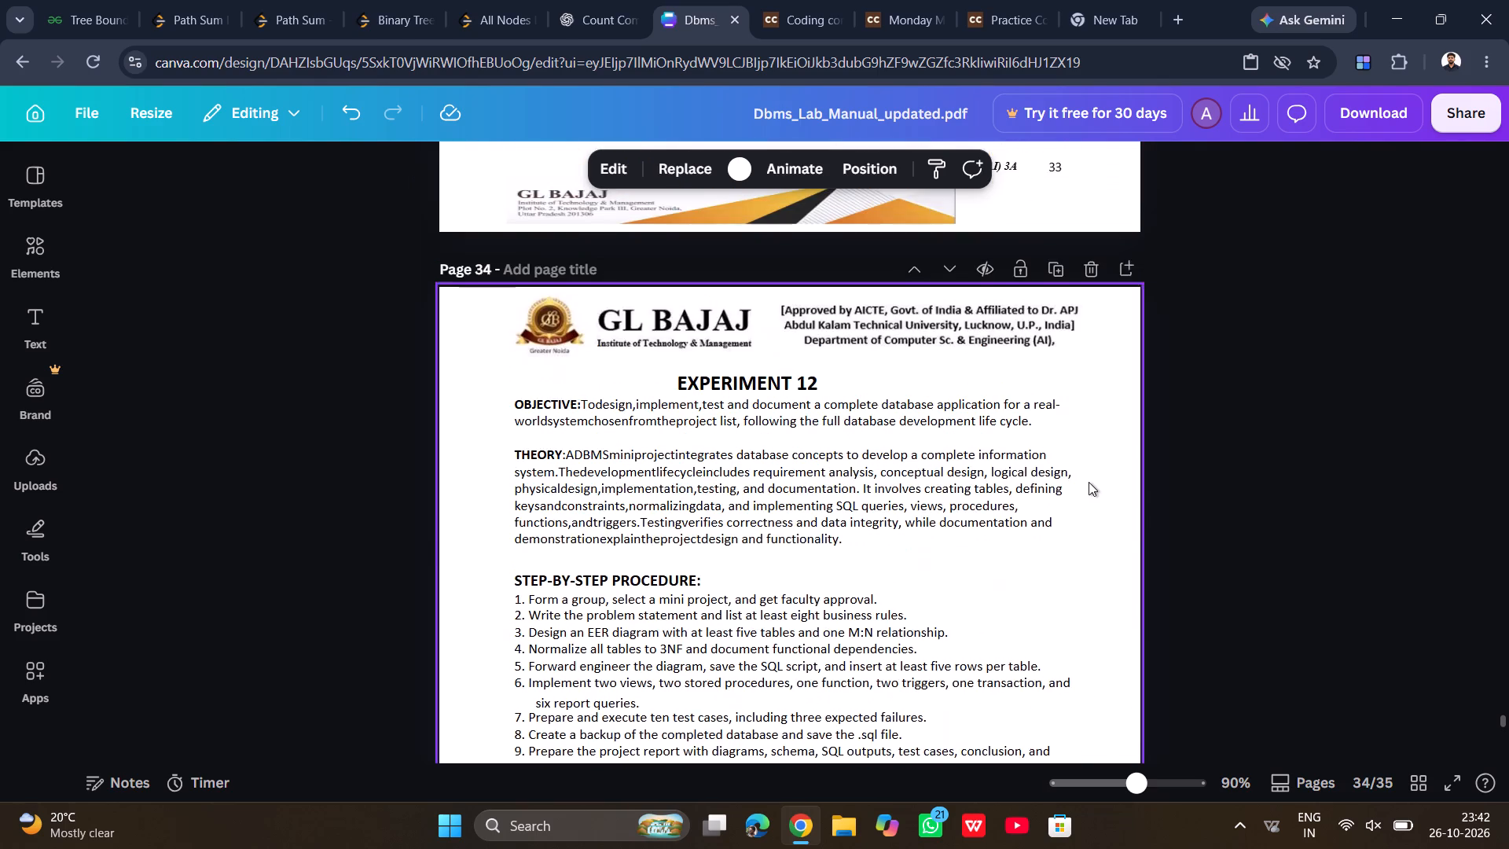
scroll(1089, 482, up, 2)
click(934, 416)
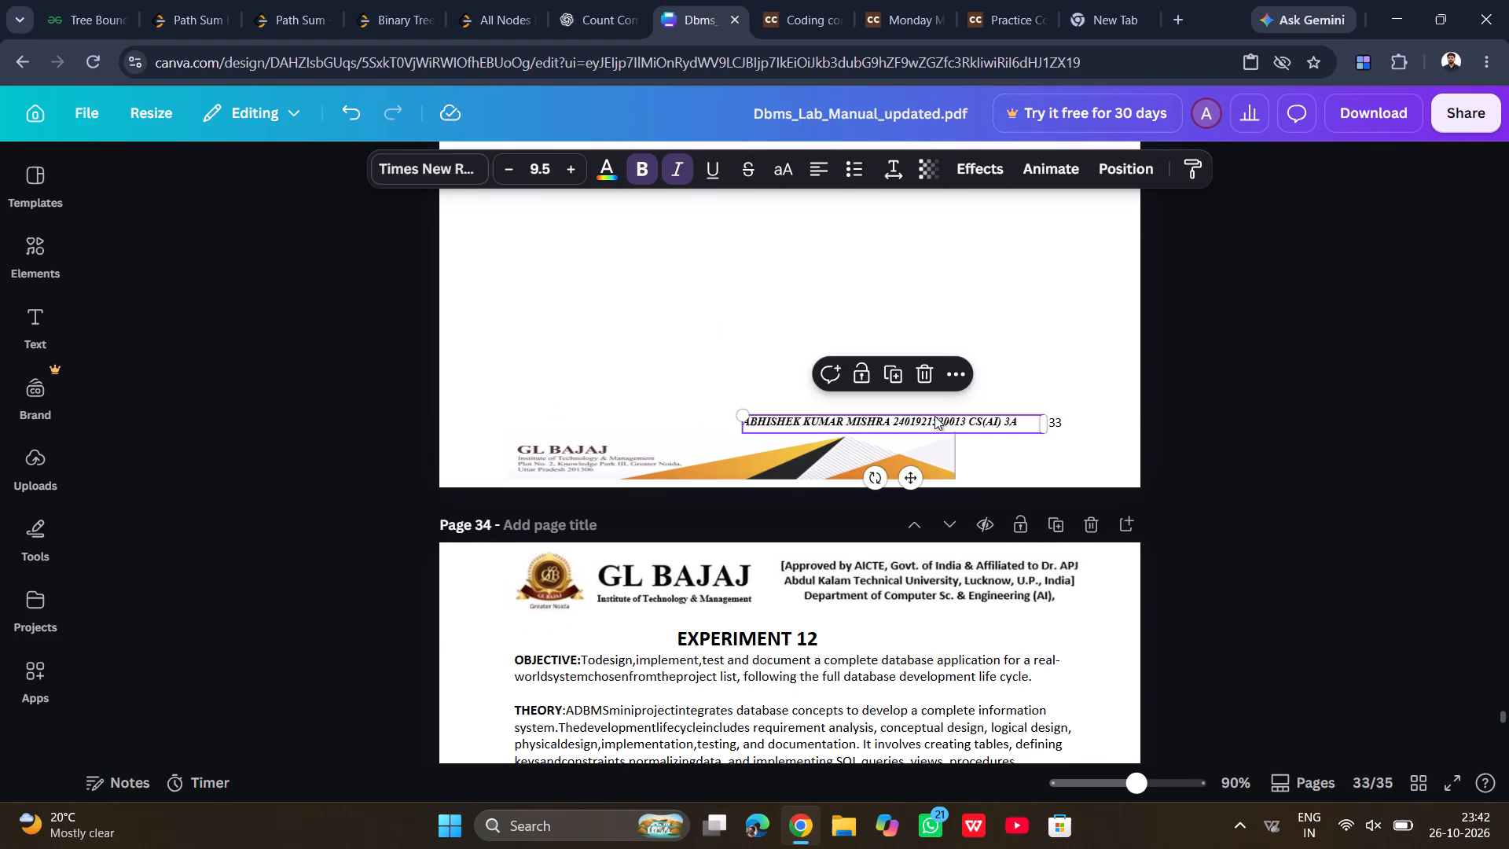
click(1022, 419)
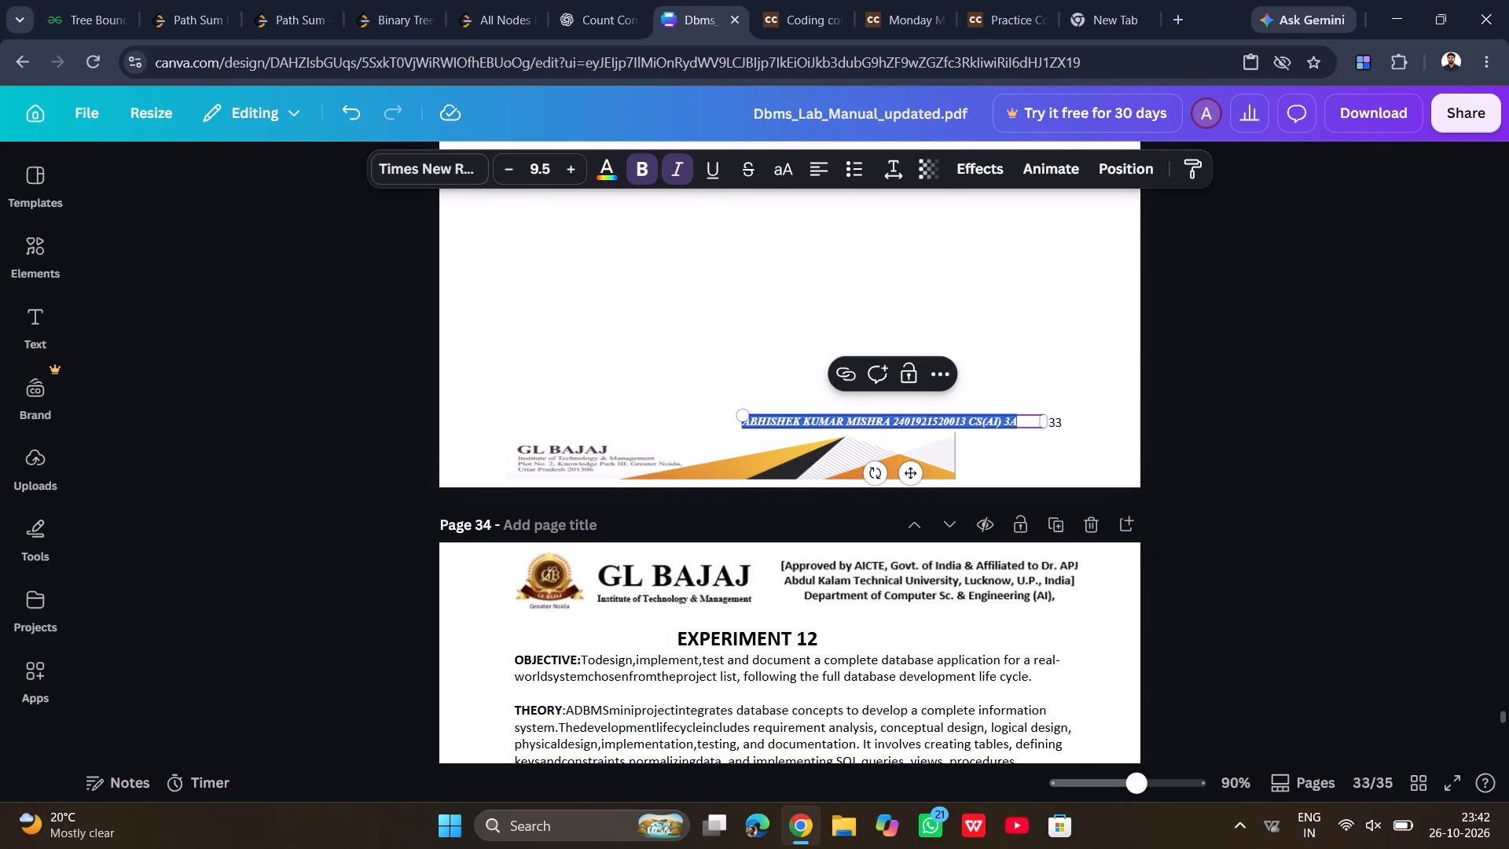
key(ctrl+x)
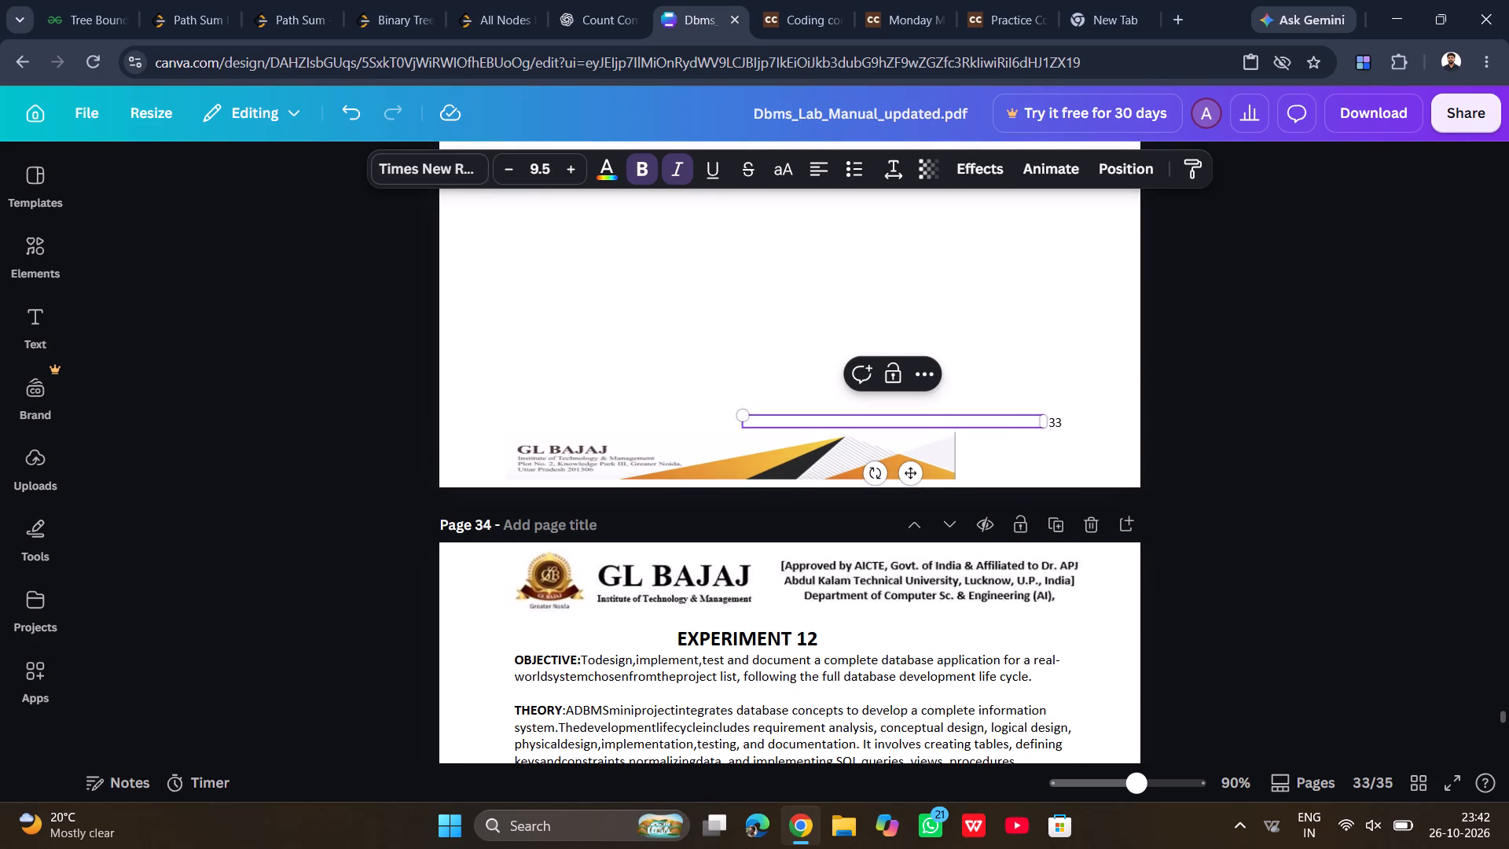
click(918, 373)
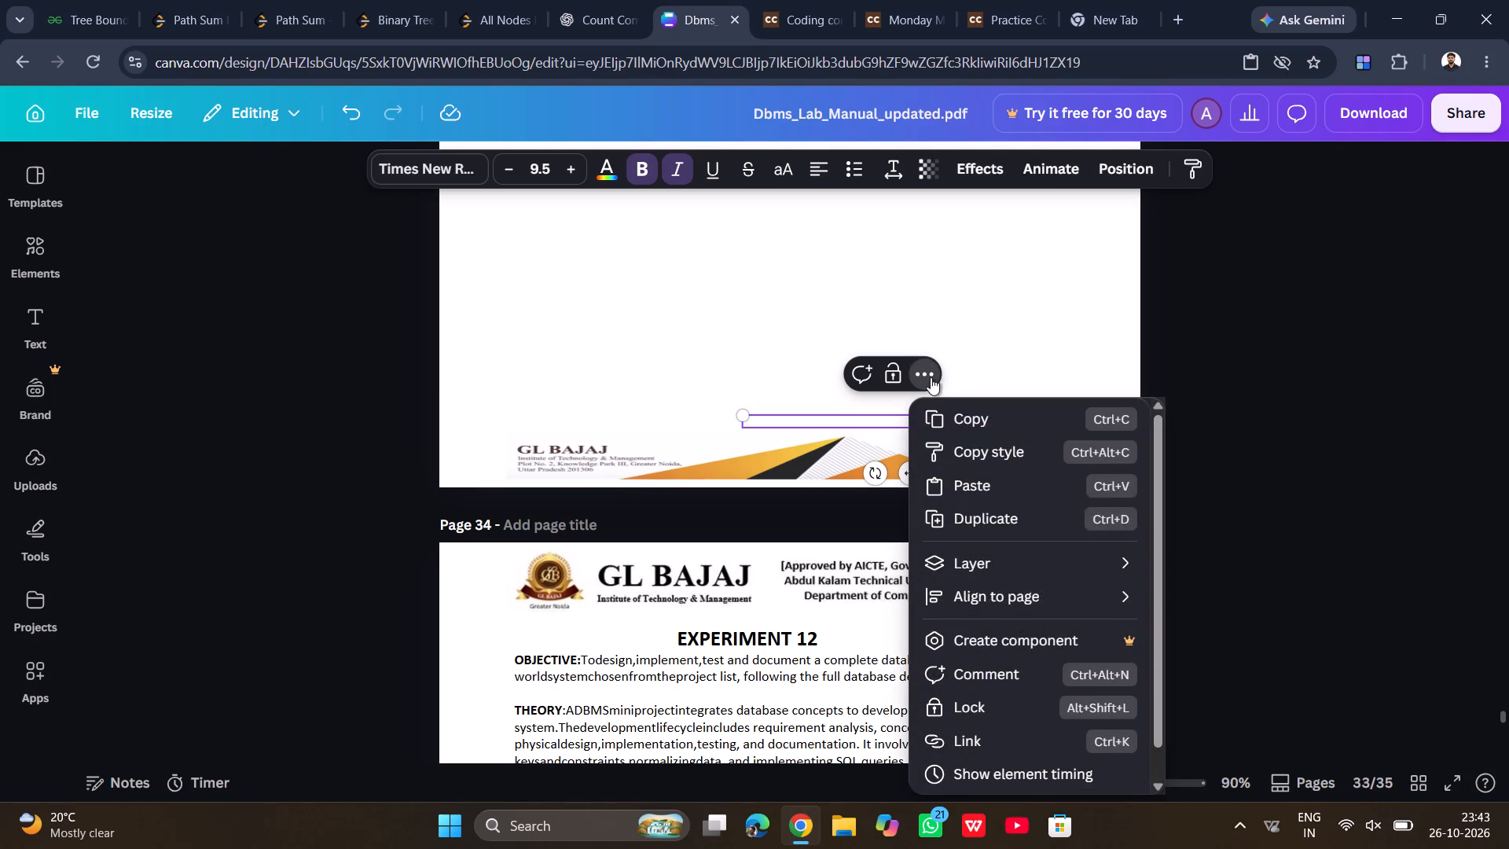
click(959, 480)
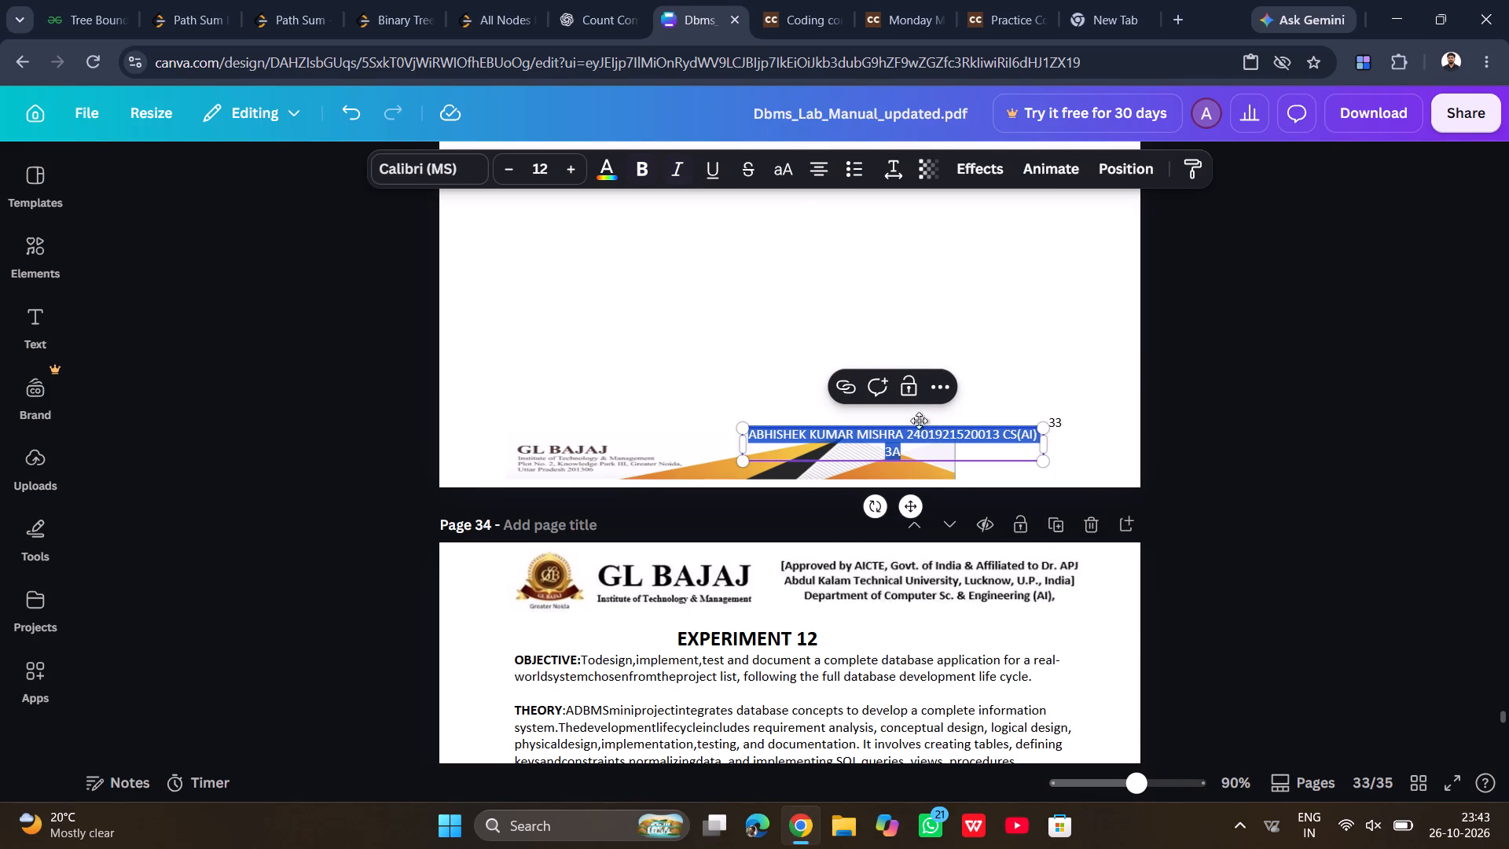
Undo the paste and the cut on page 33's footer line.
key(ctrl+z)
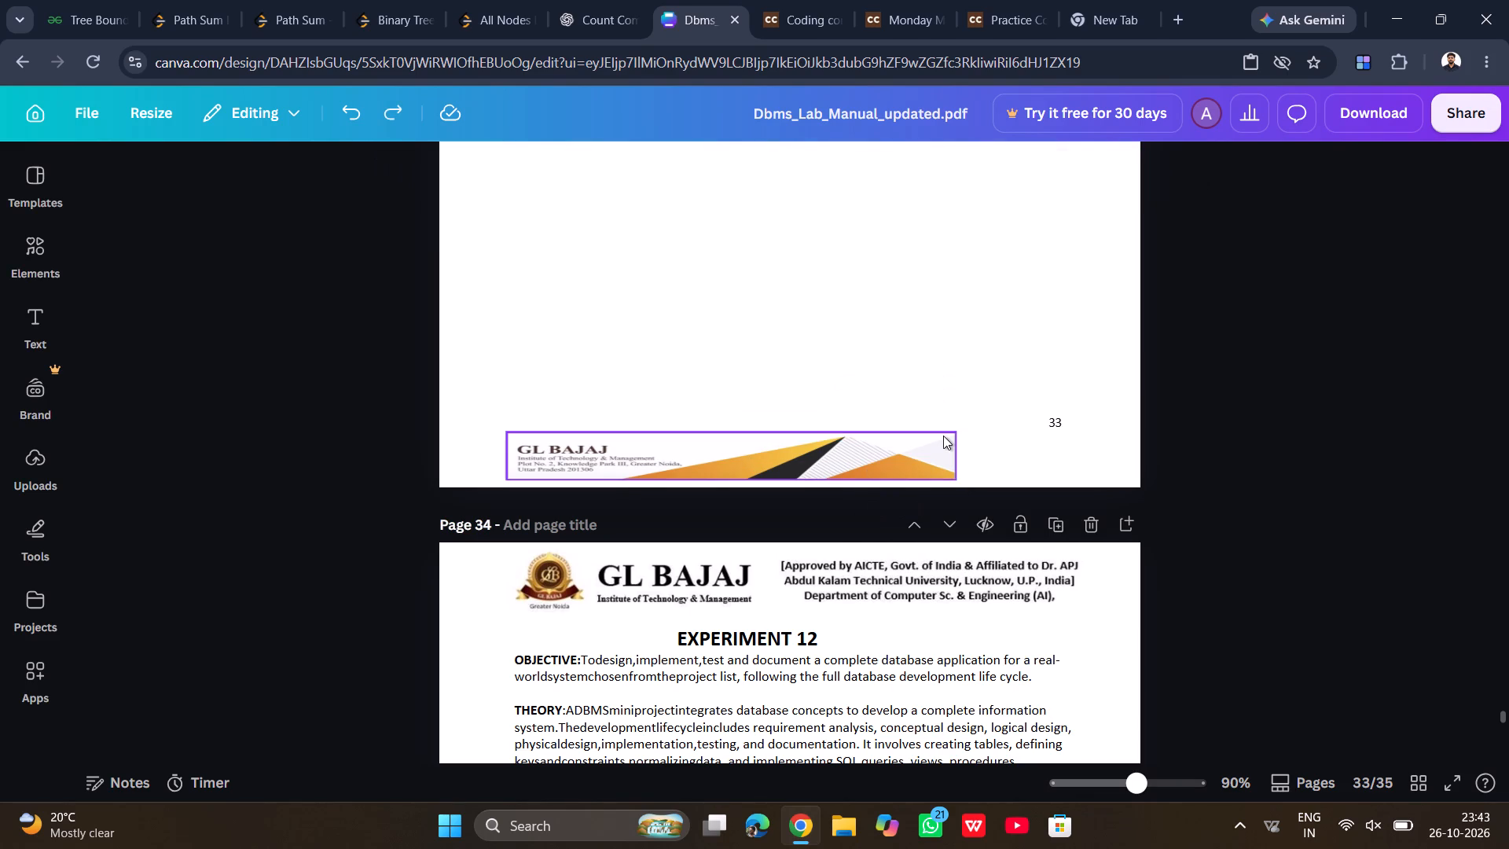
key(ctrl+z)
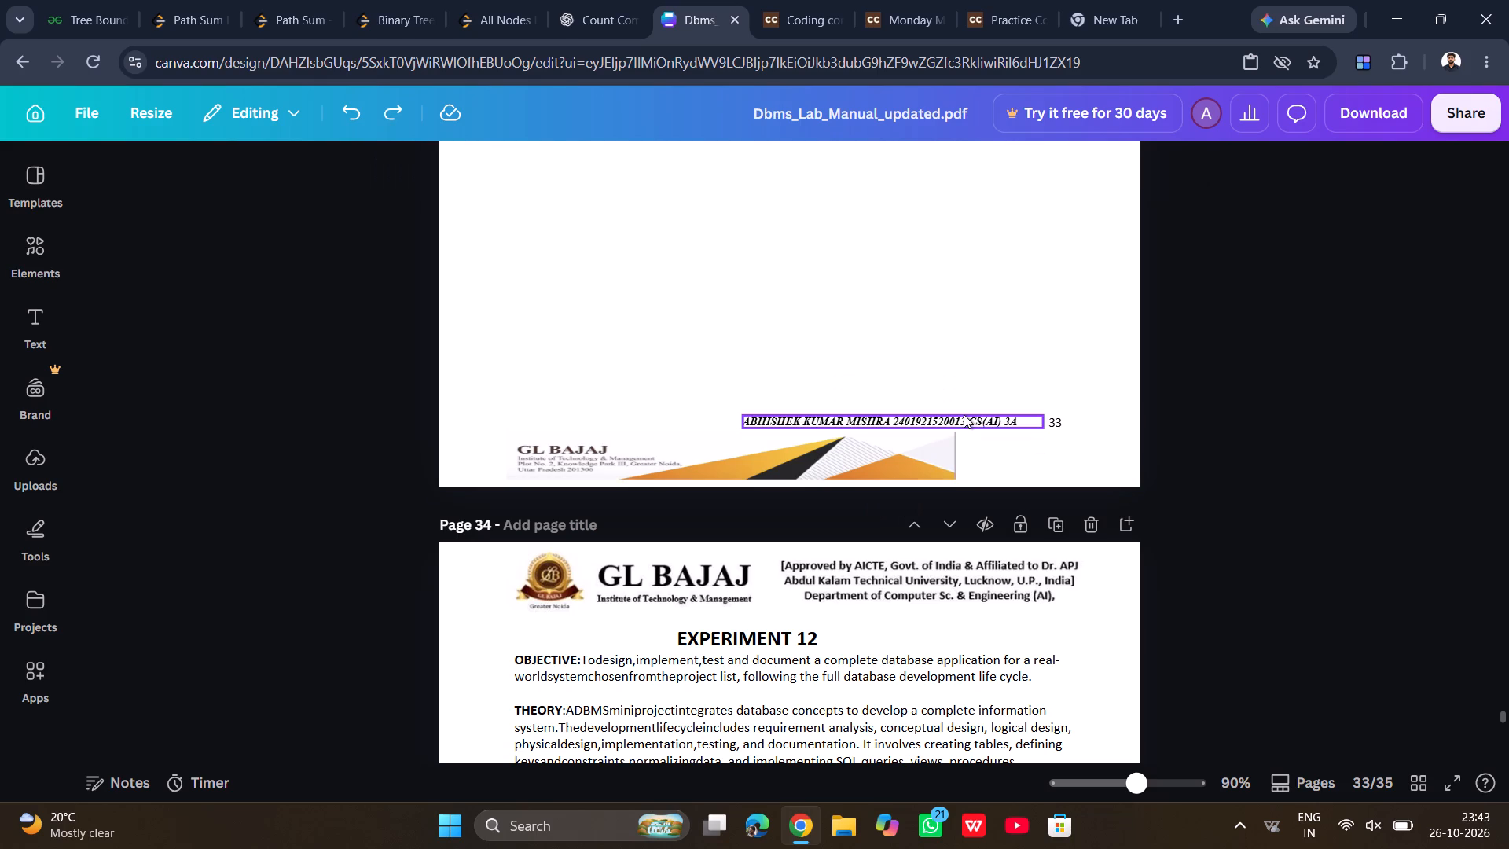
Copy the personalised footer line with the new name, roll number and section from the bottom of page 34.
click(964, 414)
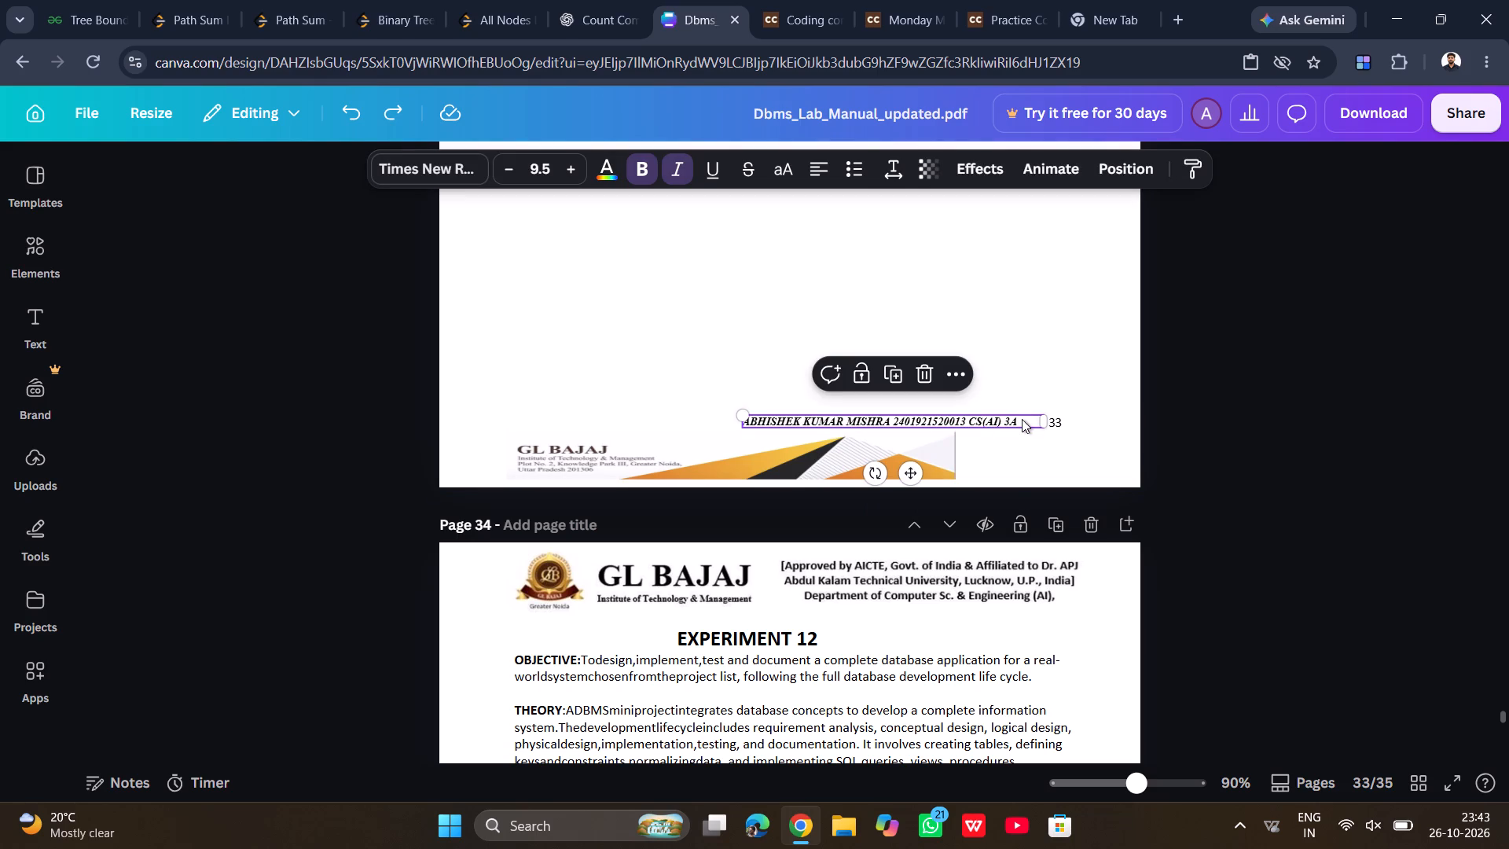
scroll(985, 594, down, 6)
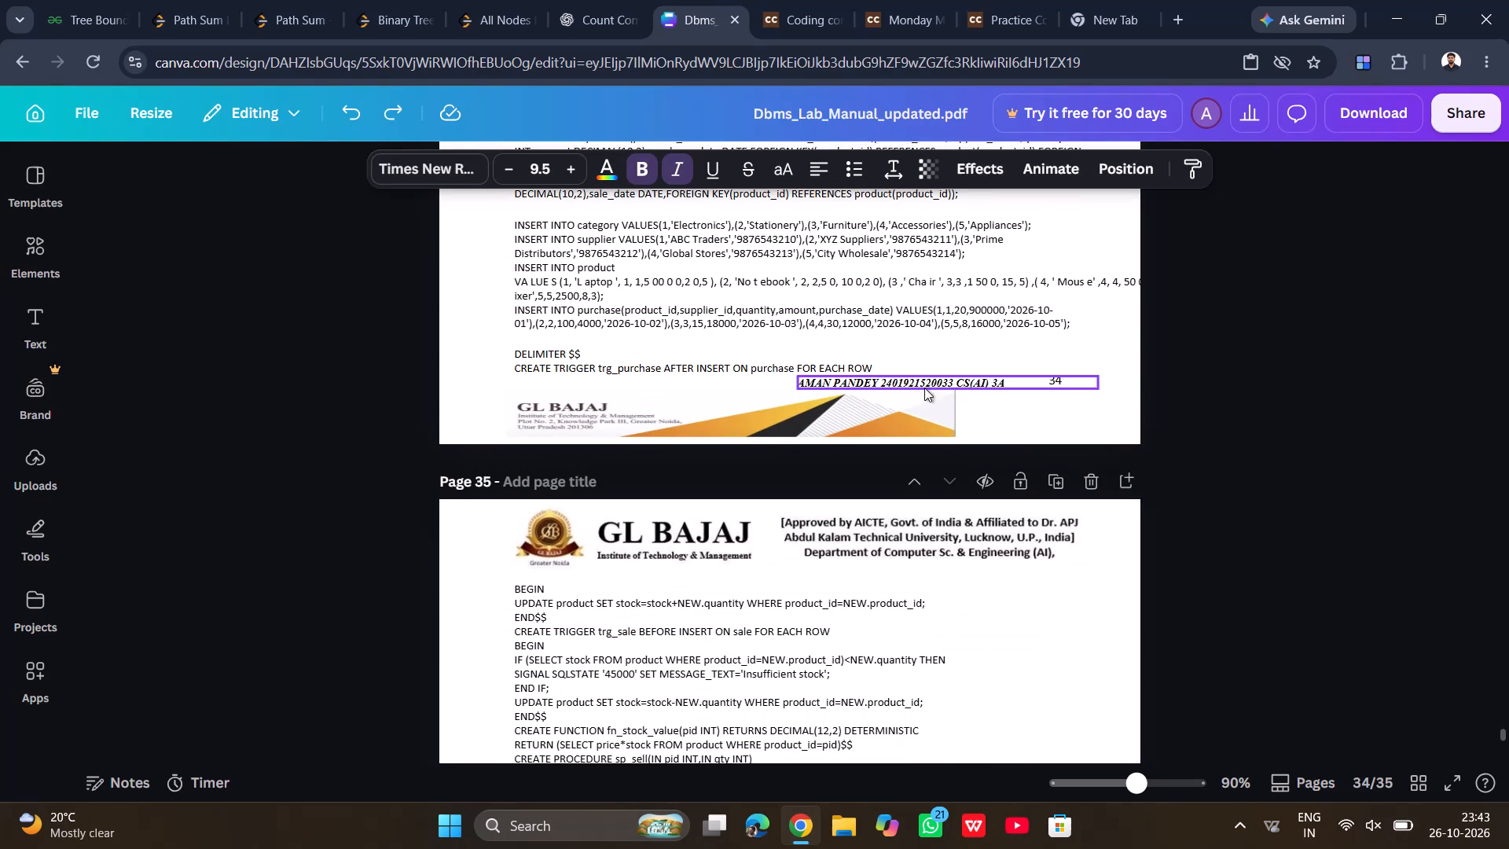
click(938, 379)
click(1004, 329)
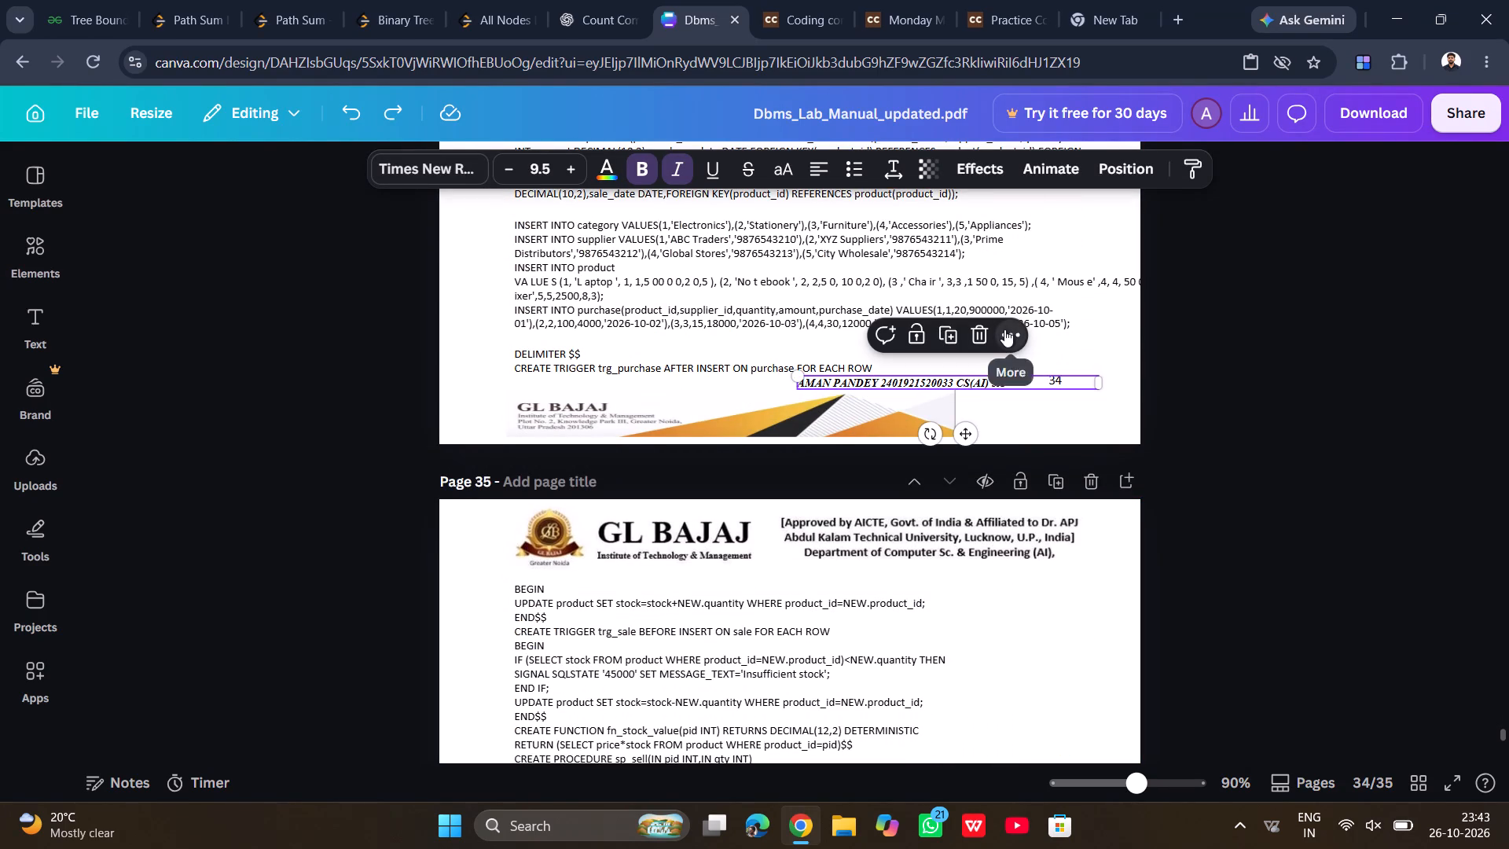
click(1045, 383)
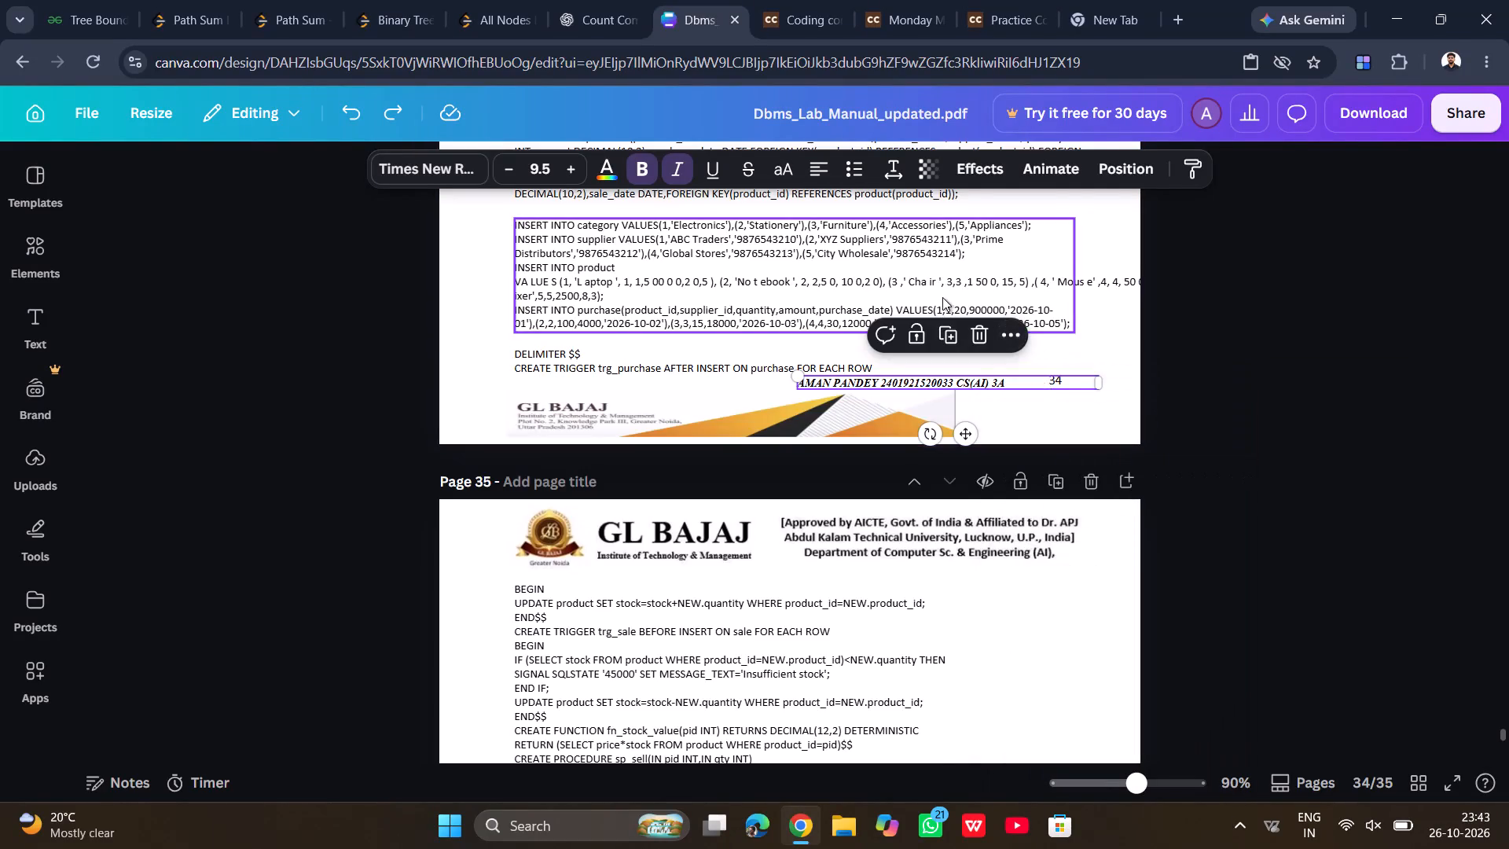
Delete the previous student's text from page 33's footer line and paste the copied personalised line beside the page number.
scroll(942, 297, up, 5)
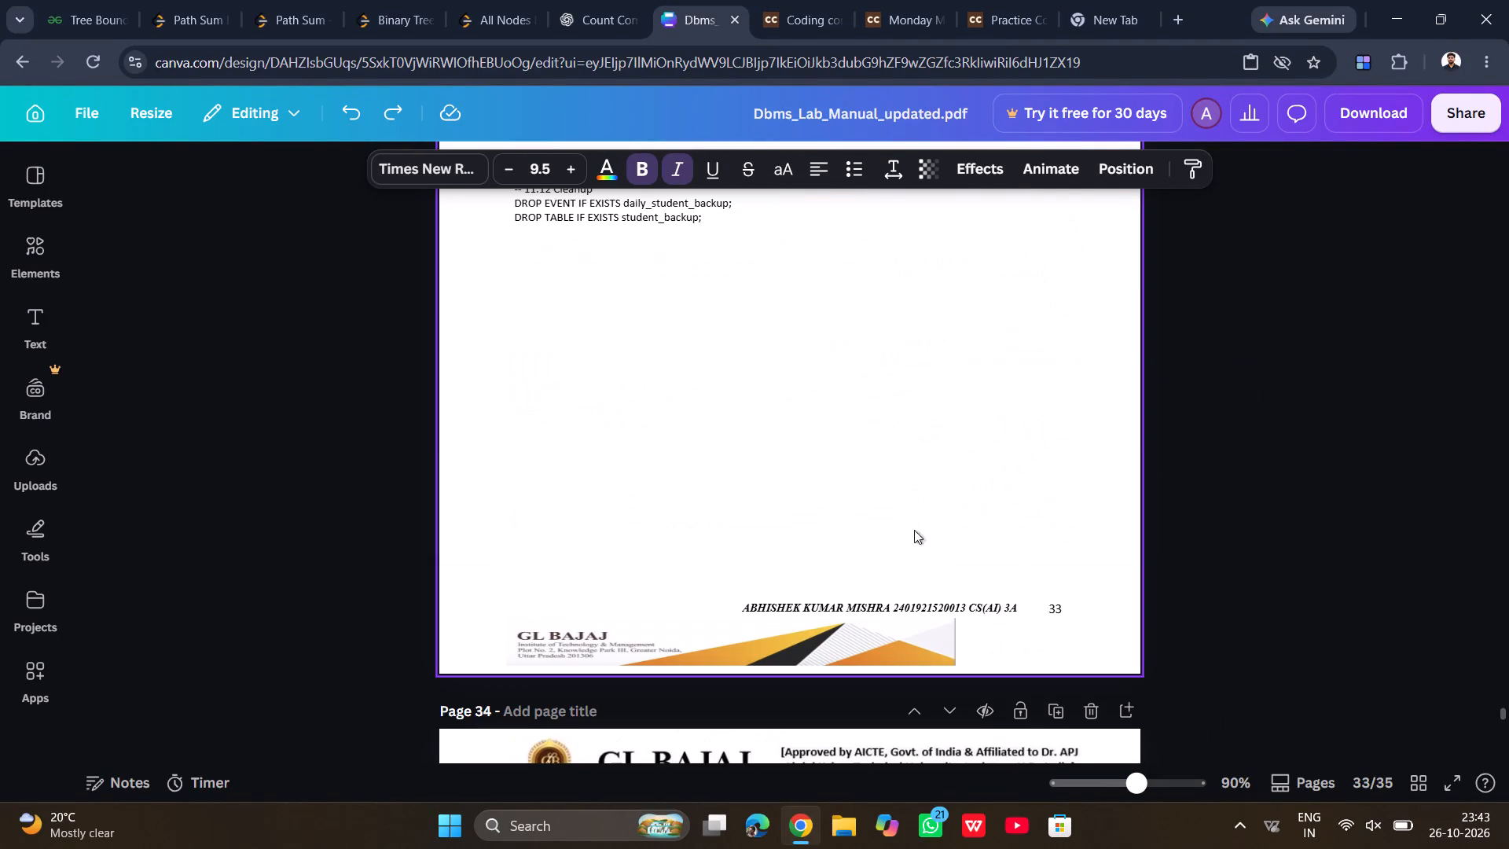
click(912, 600)
click(1015, 601)
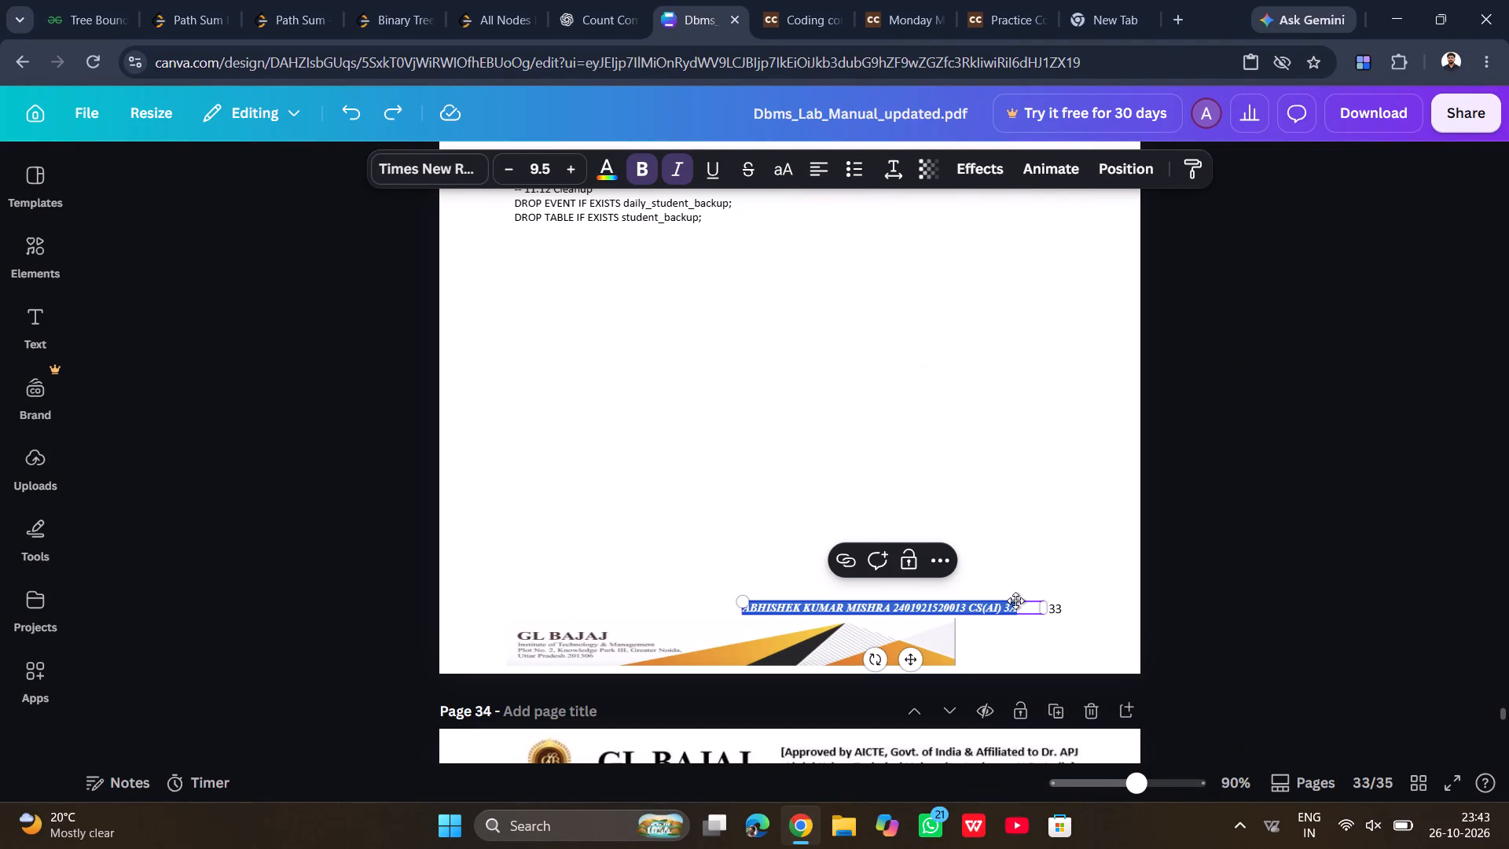
key(BackSpace)
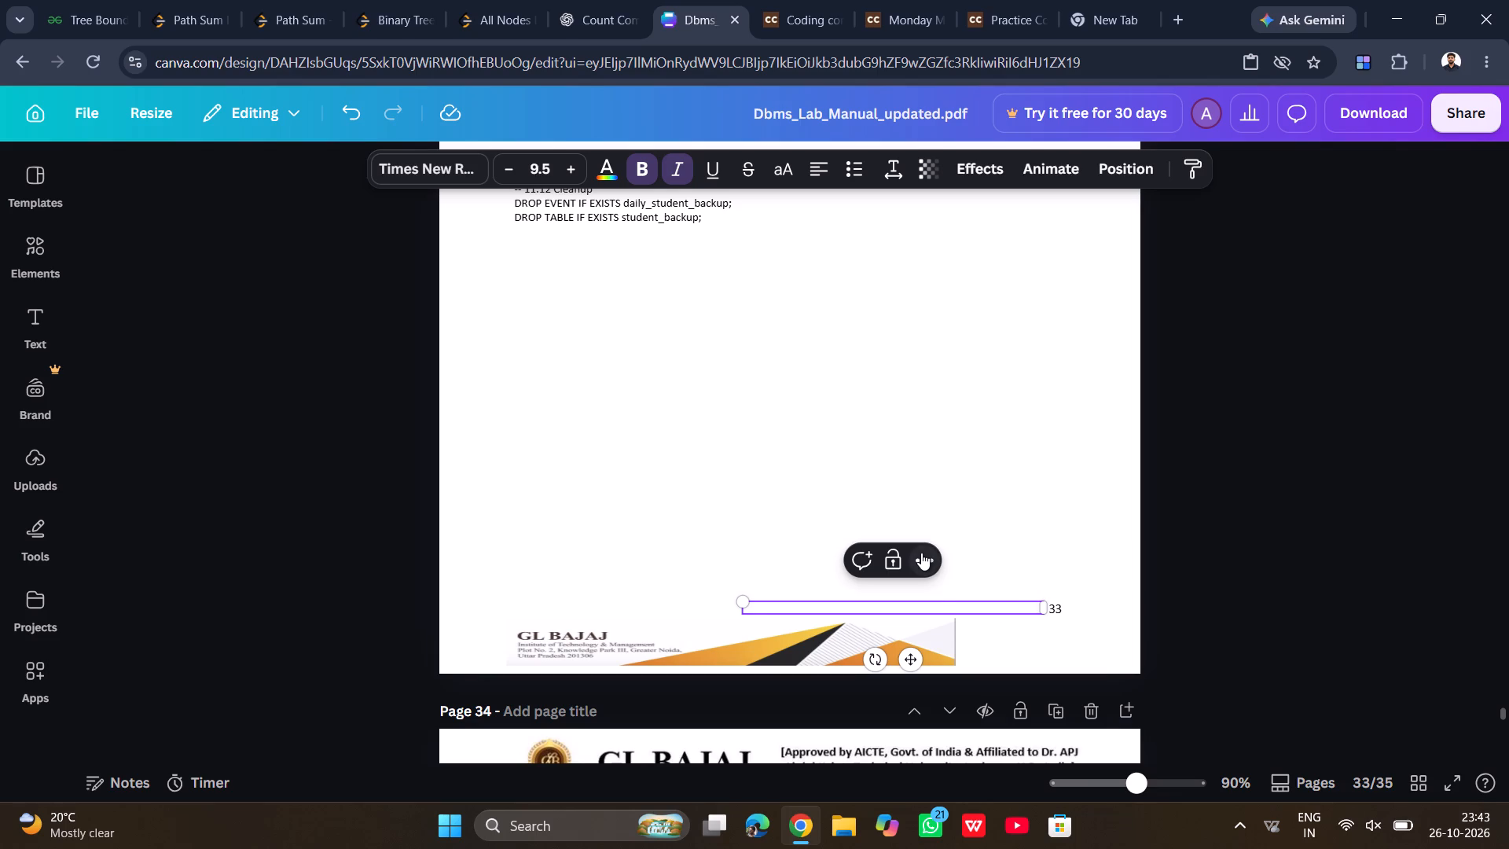
click(921, 553)
click(969, 197)
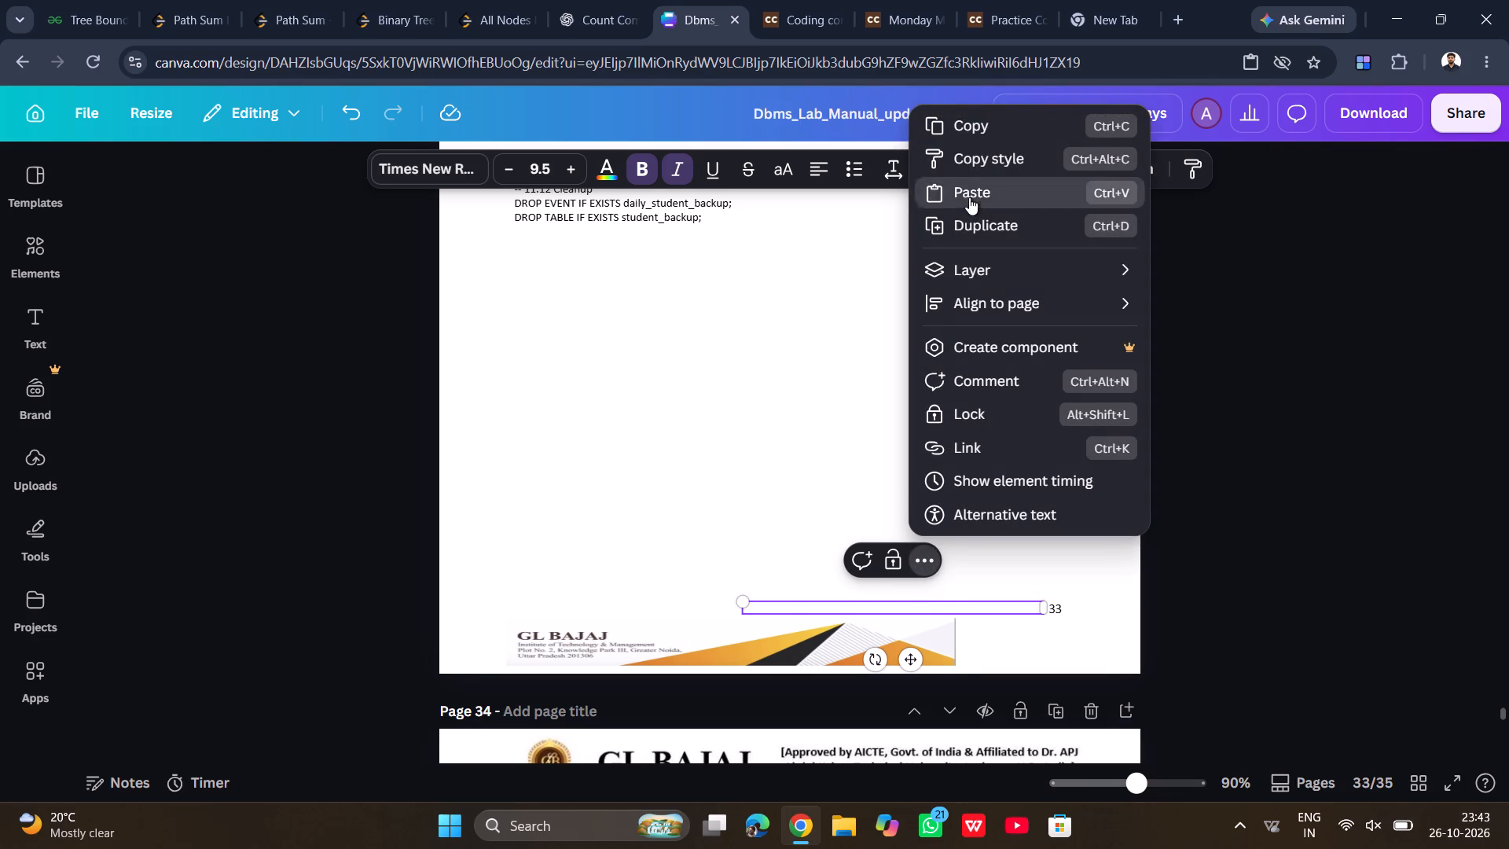
click(766, 362)
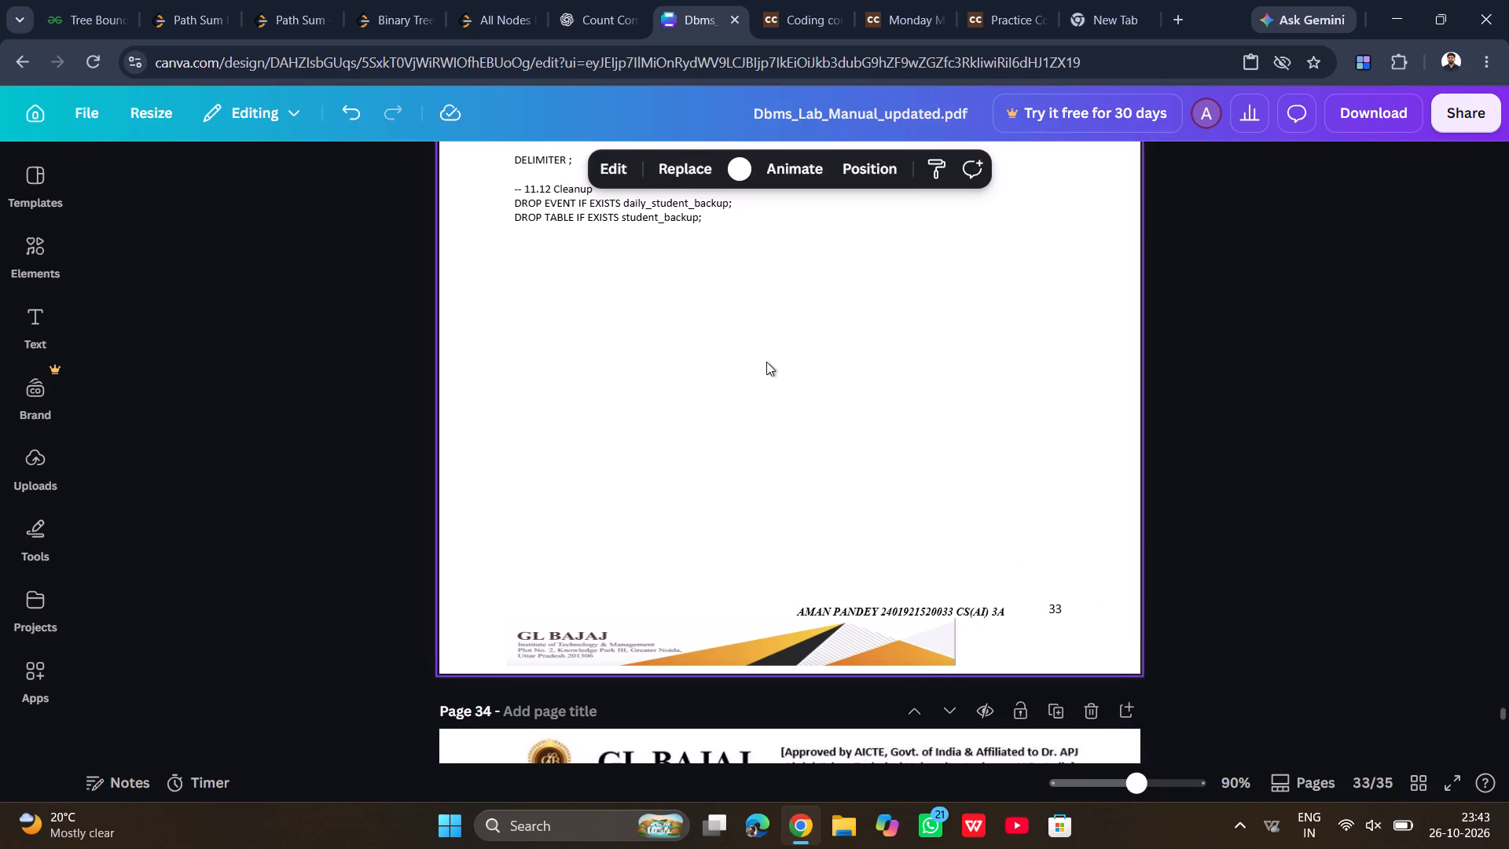
scroll(766, 362, up, 2)
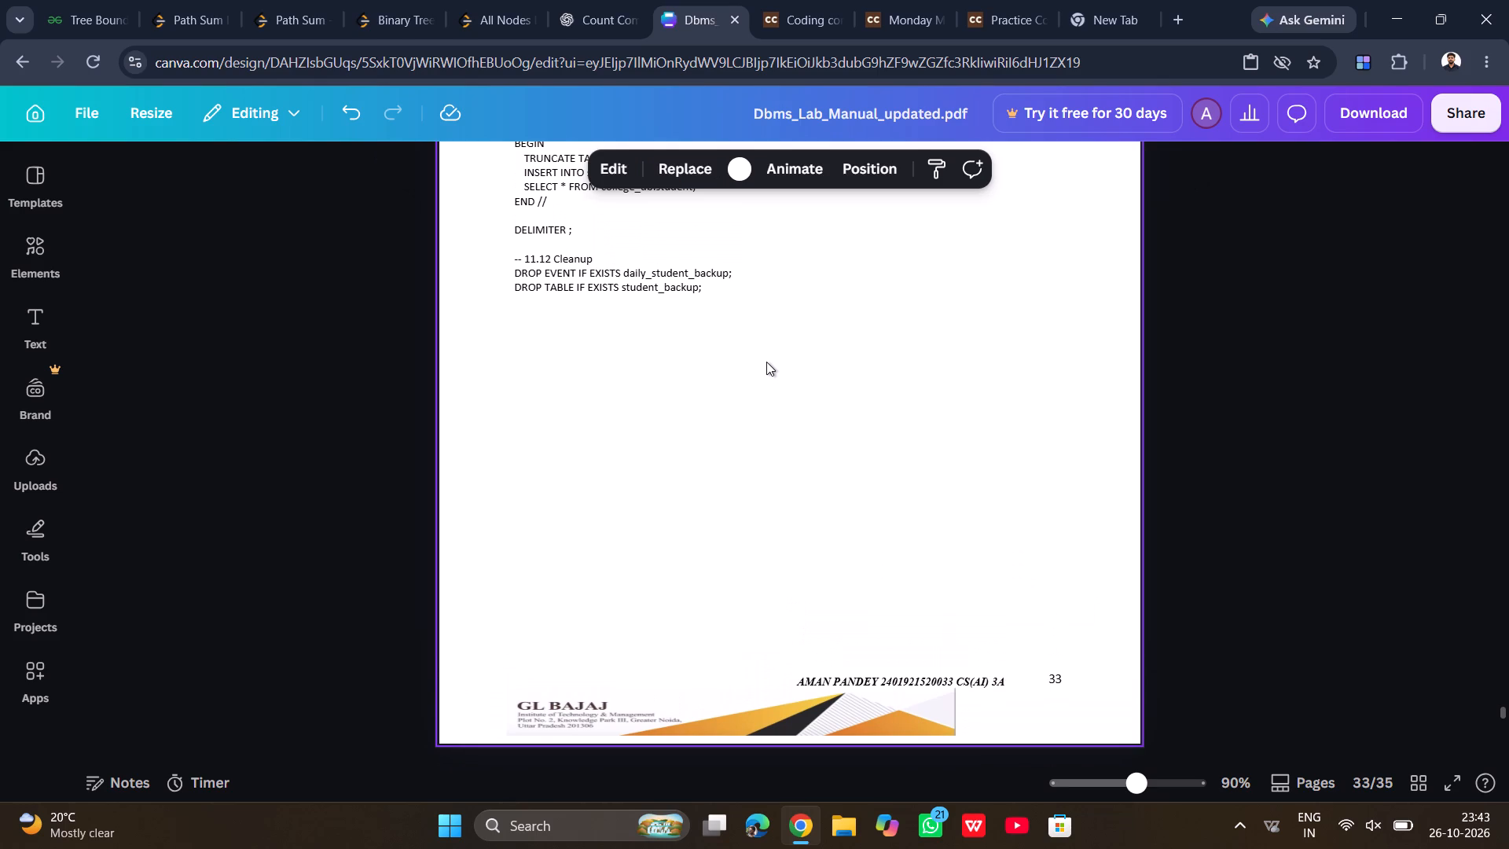
drag(910, 665, 913, 674)
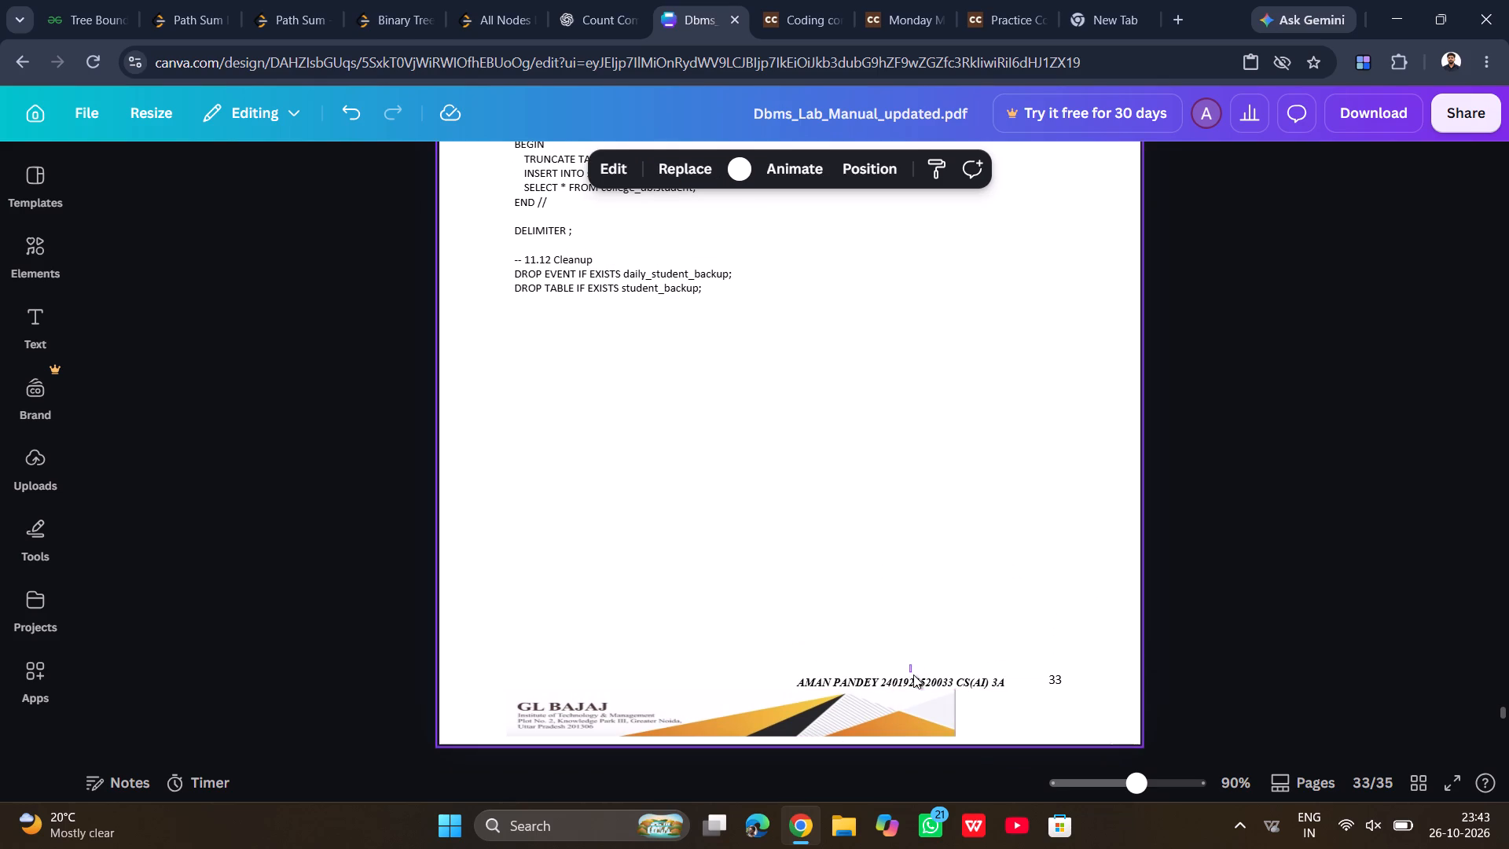
drag(913, 674, 913, 675)
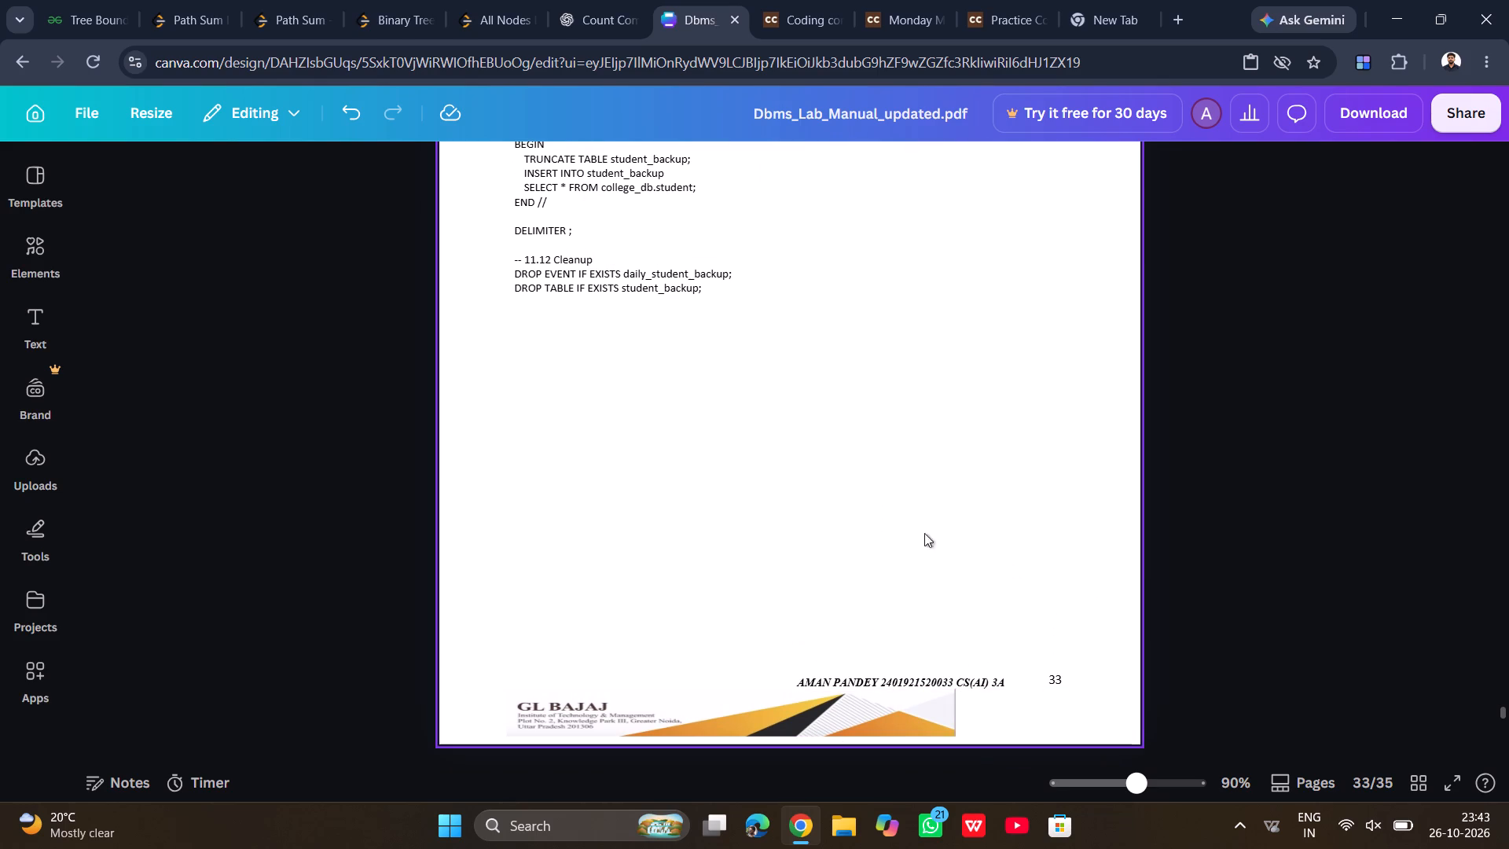
Replace the previous student's details in page 32's footer line with the copied personalised line.
scroll(901, 392, up, 6)
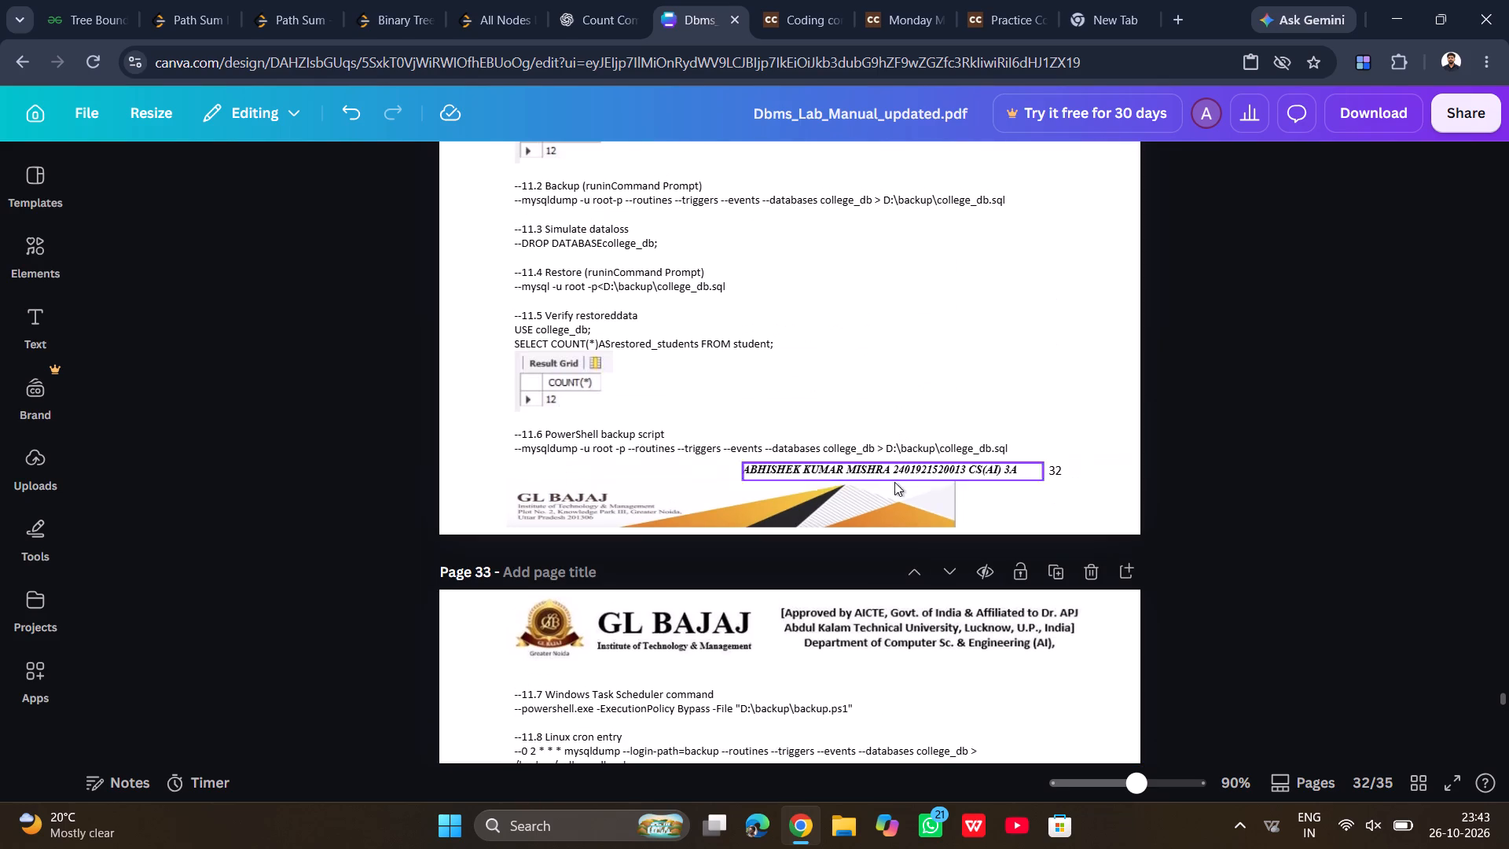
click(941, 469)
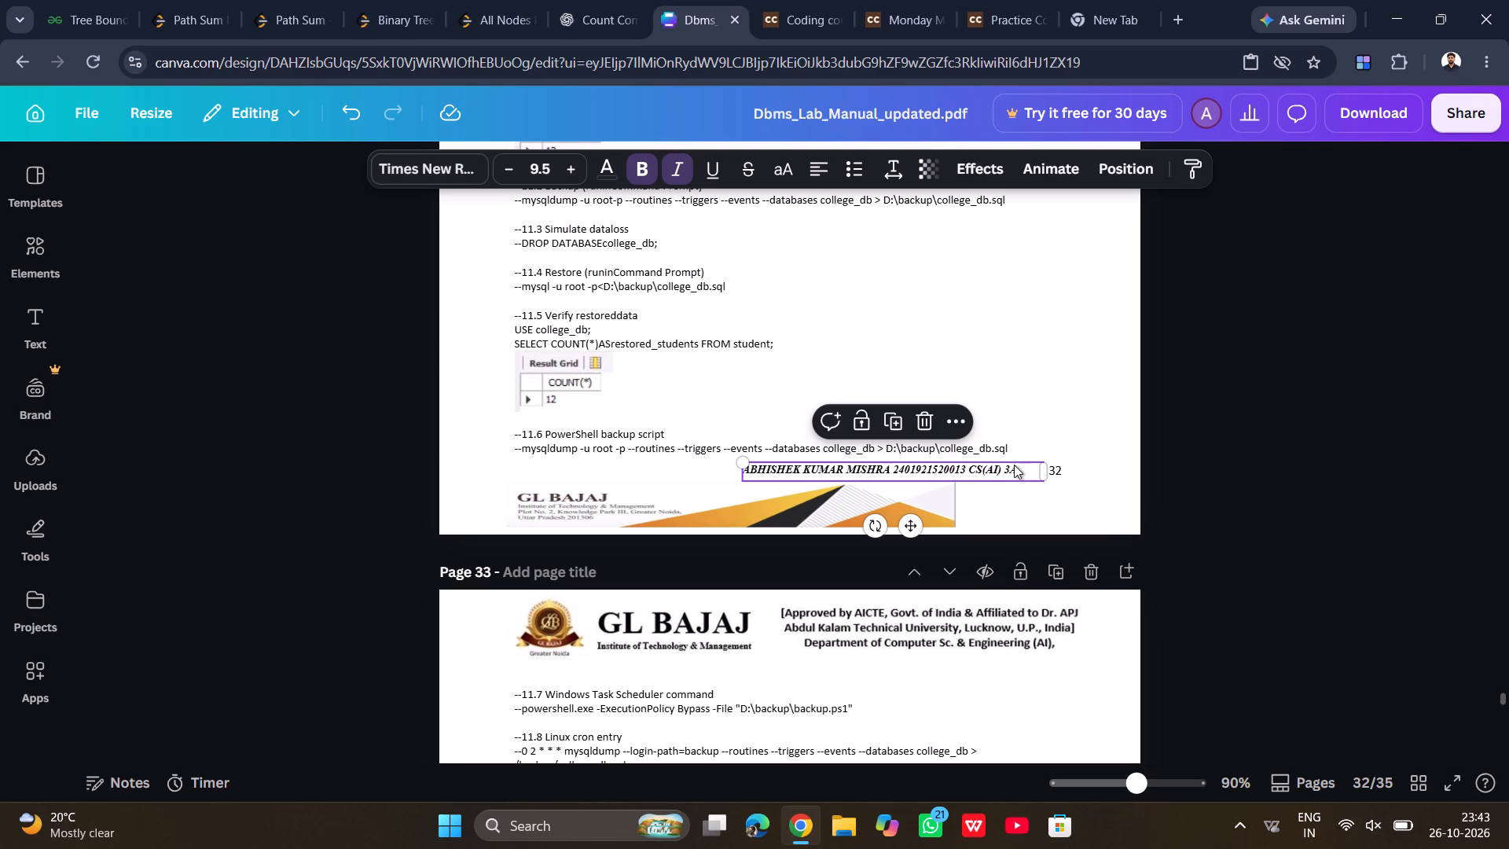
click(1018, 464)
key(BackSpace)
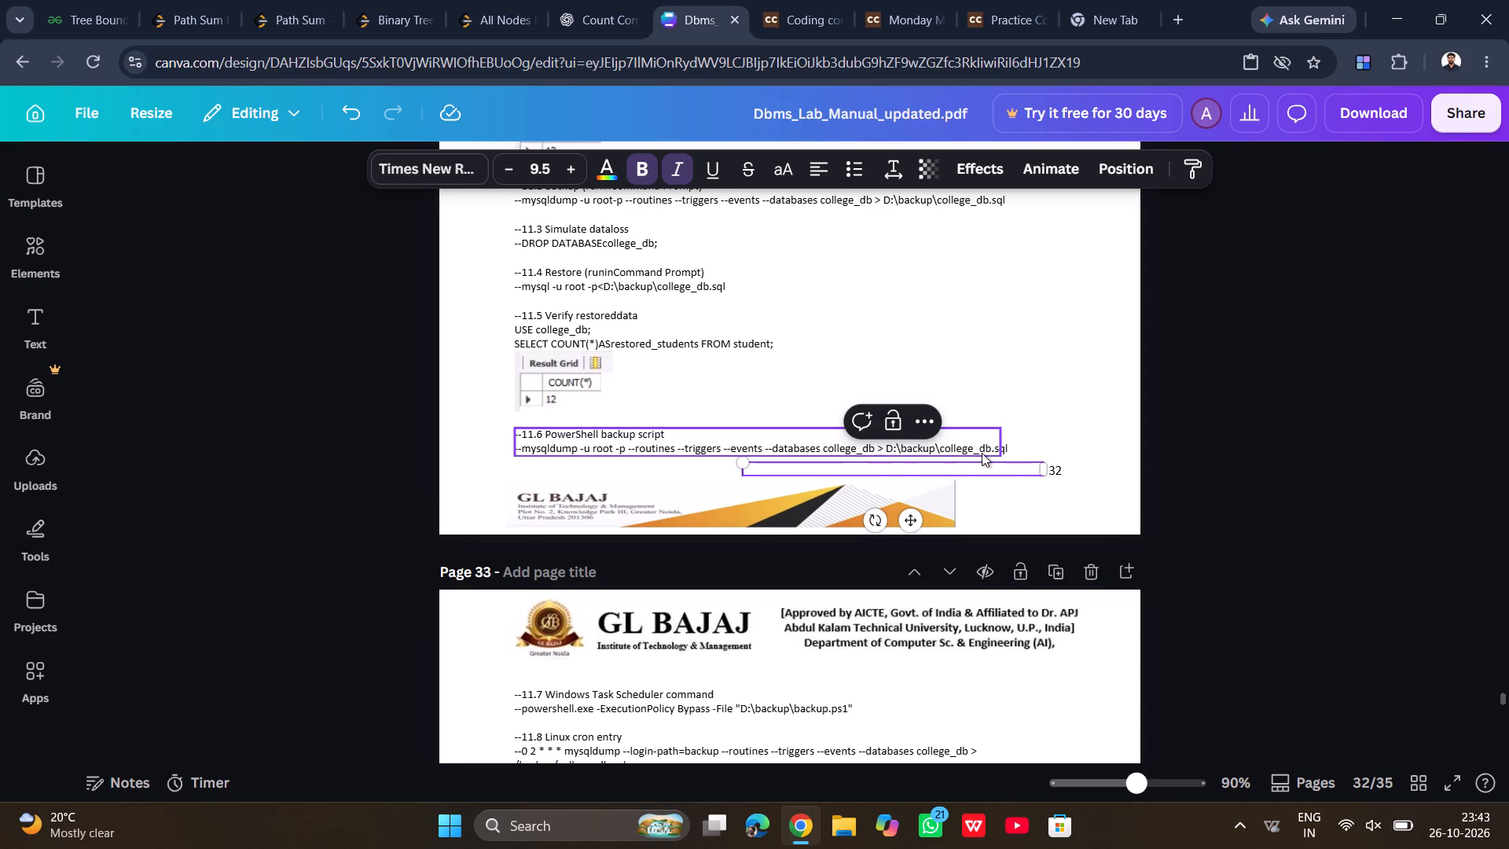
key(ctrl+v)
click(964, 326)
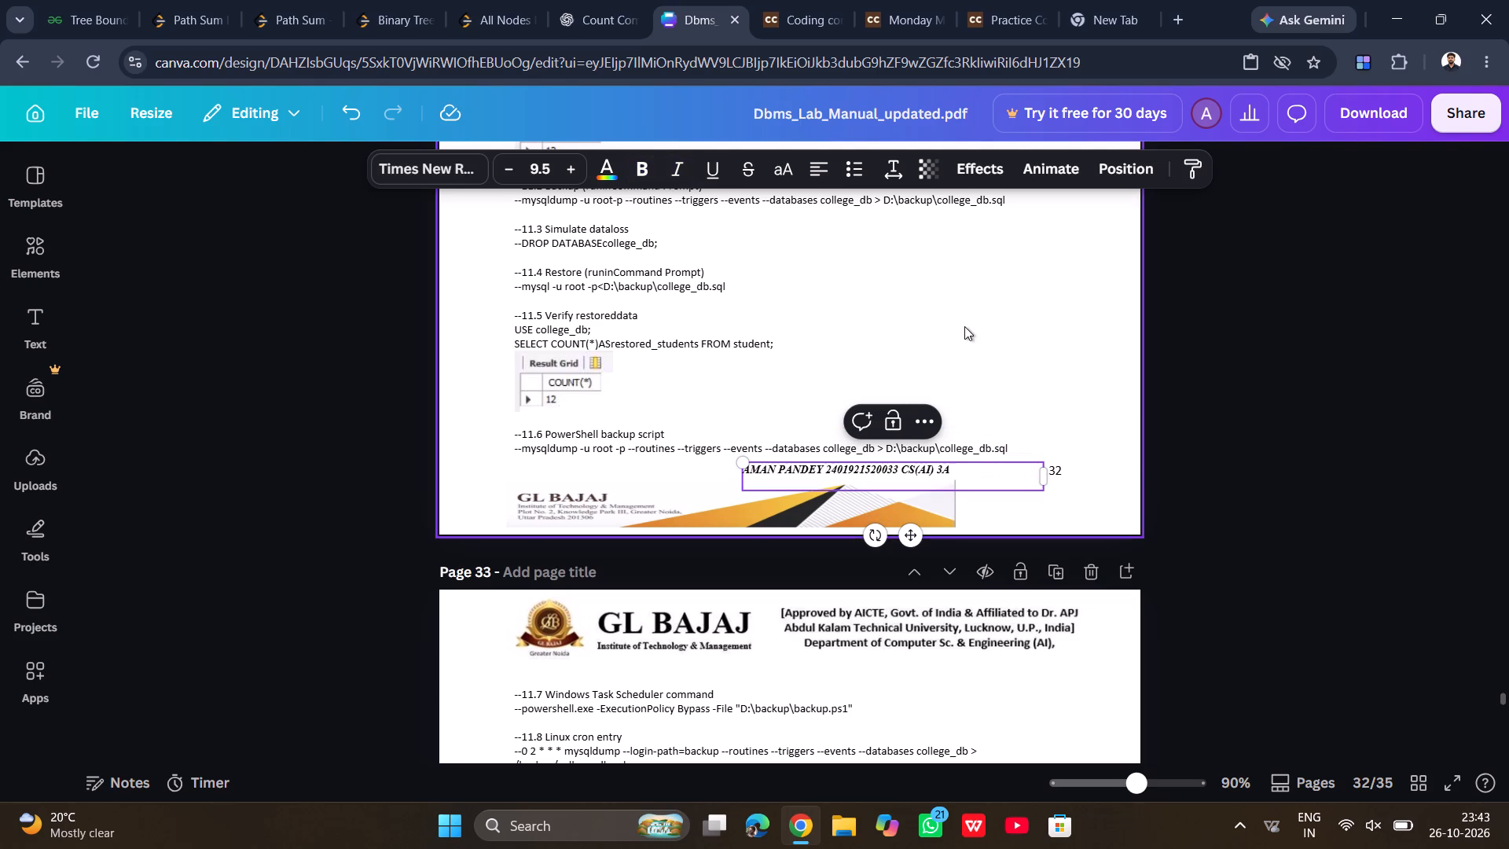
Replace the previous student's details in page 31's footer line with the copied personalised line.
scroll(964, 326, up, 1)
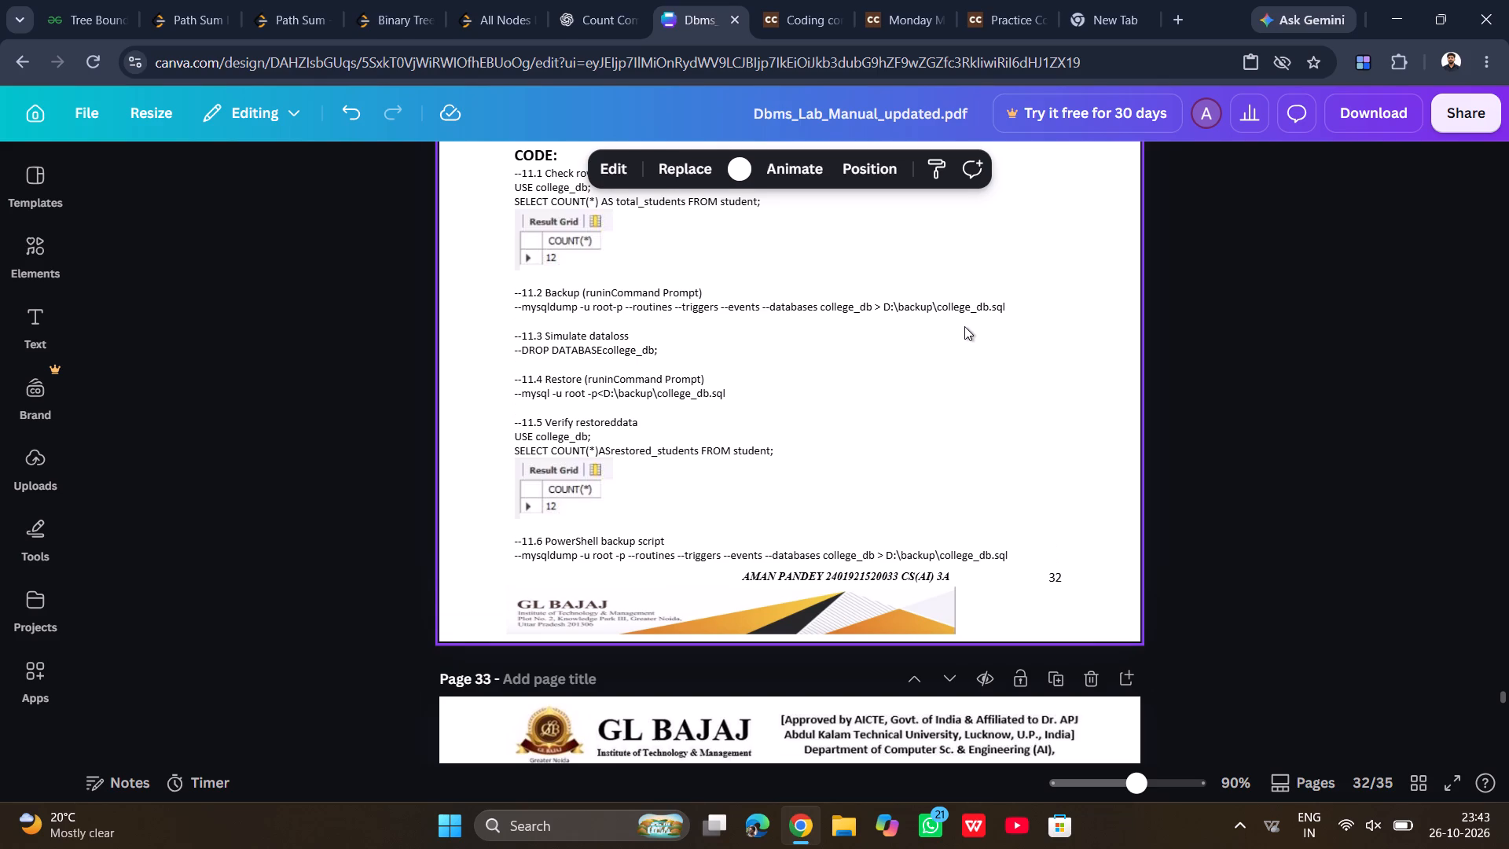
scroll(964, 326, up, 5)
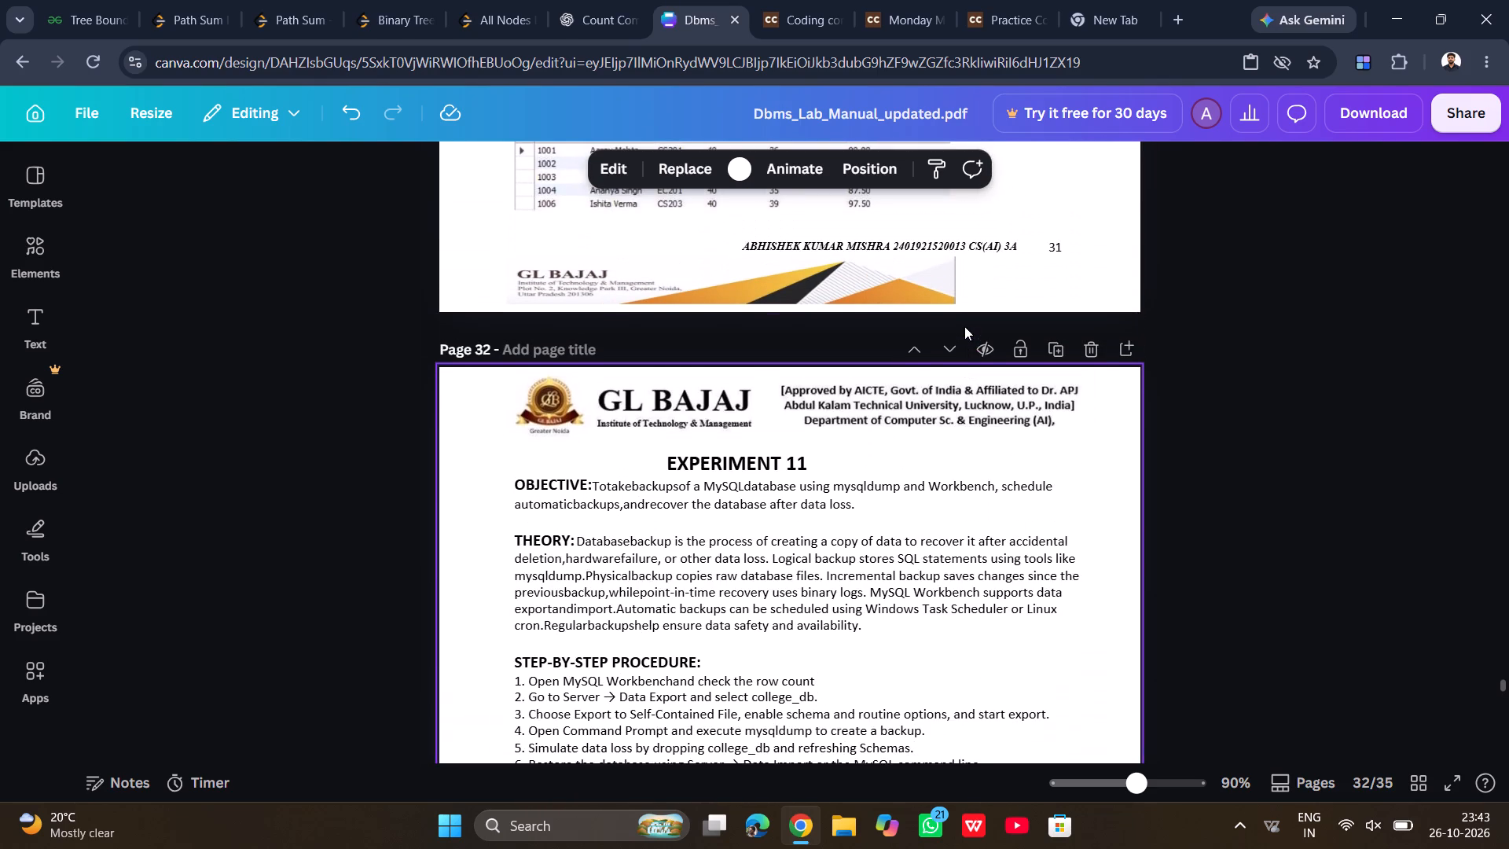
click(957, 241)
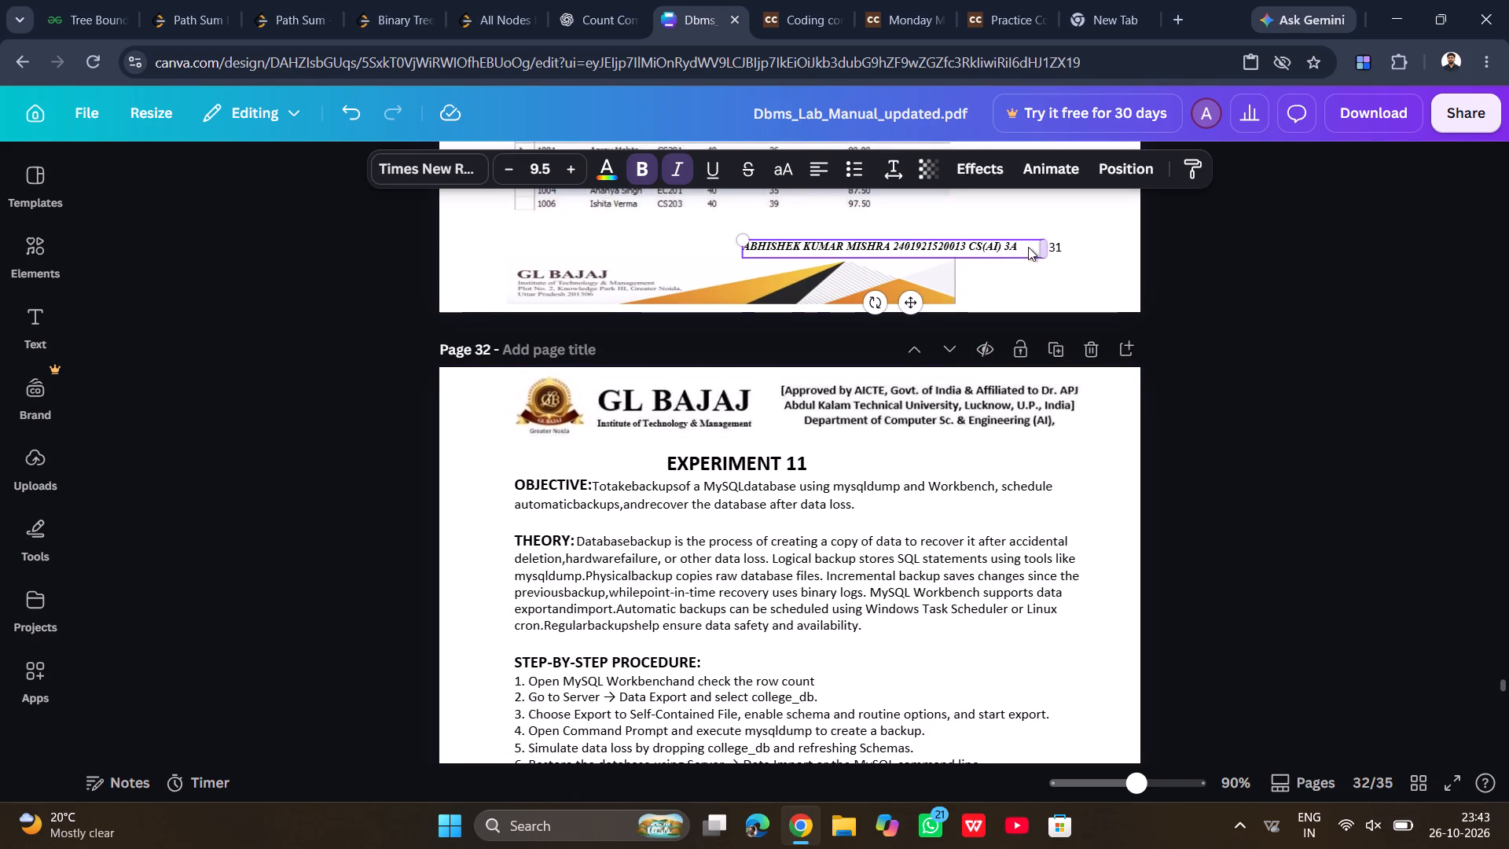
click(1028, 247)
key(BackSpace)
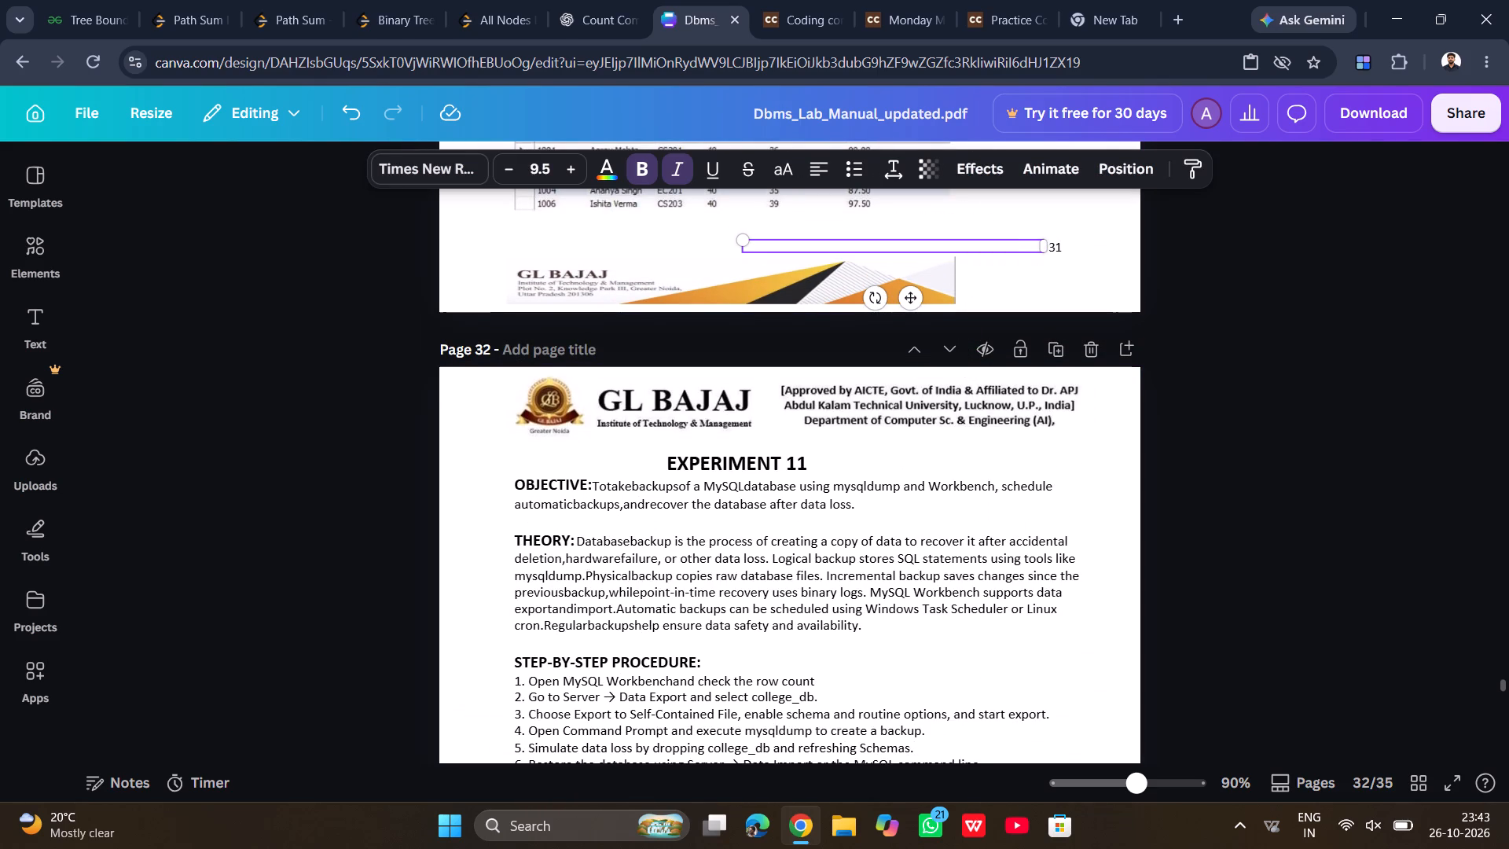
key(ctrl+v)
Replace the previous student's name, roll number and section in page 30's footer with the copied personalised line.
scroll(1028, 247, up, 3)
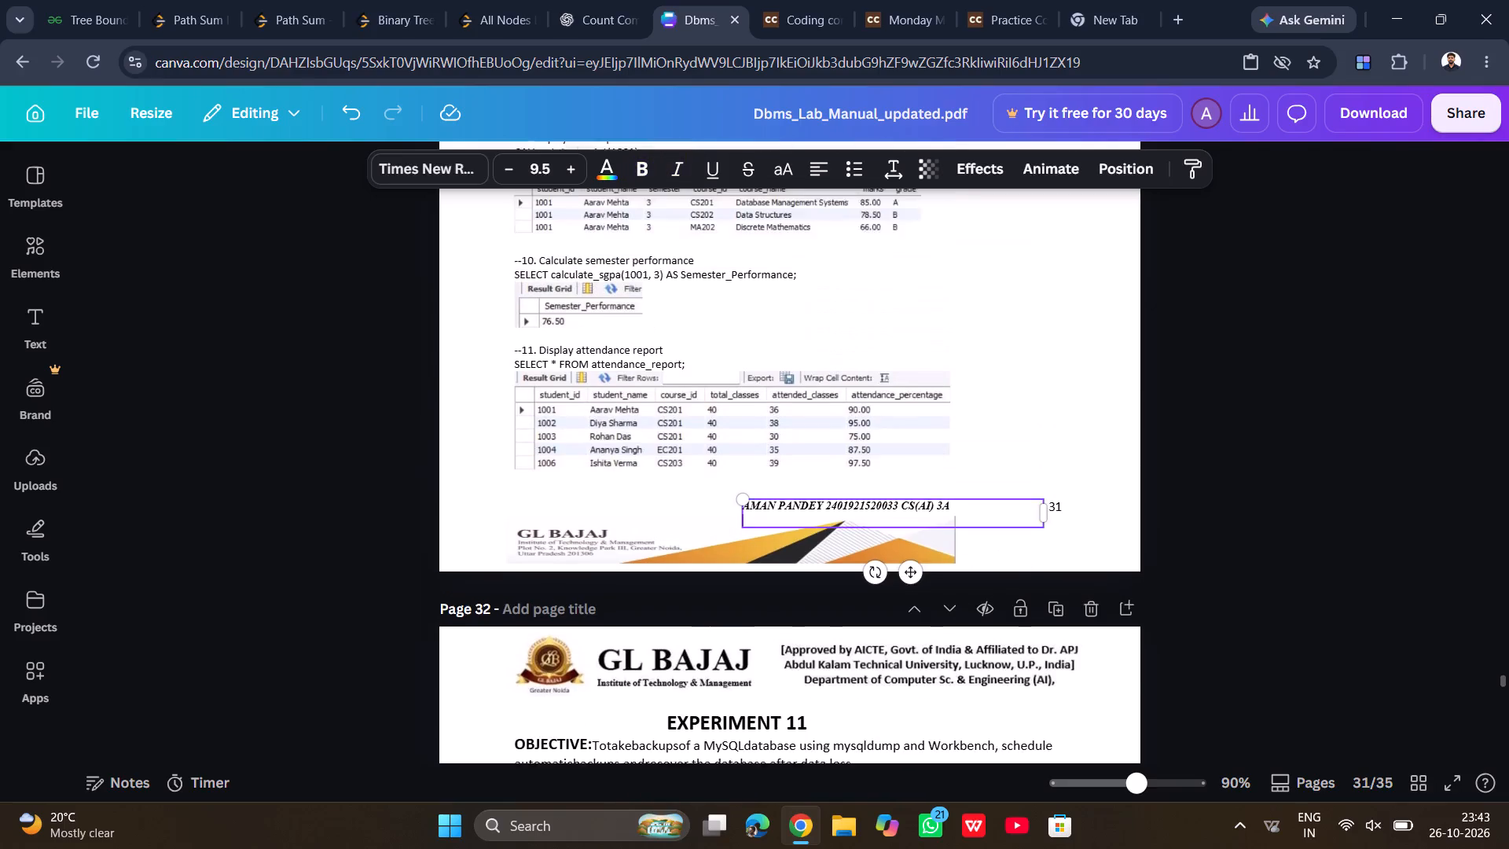
scroll(1028, 247, up, 4)
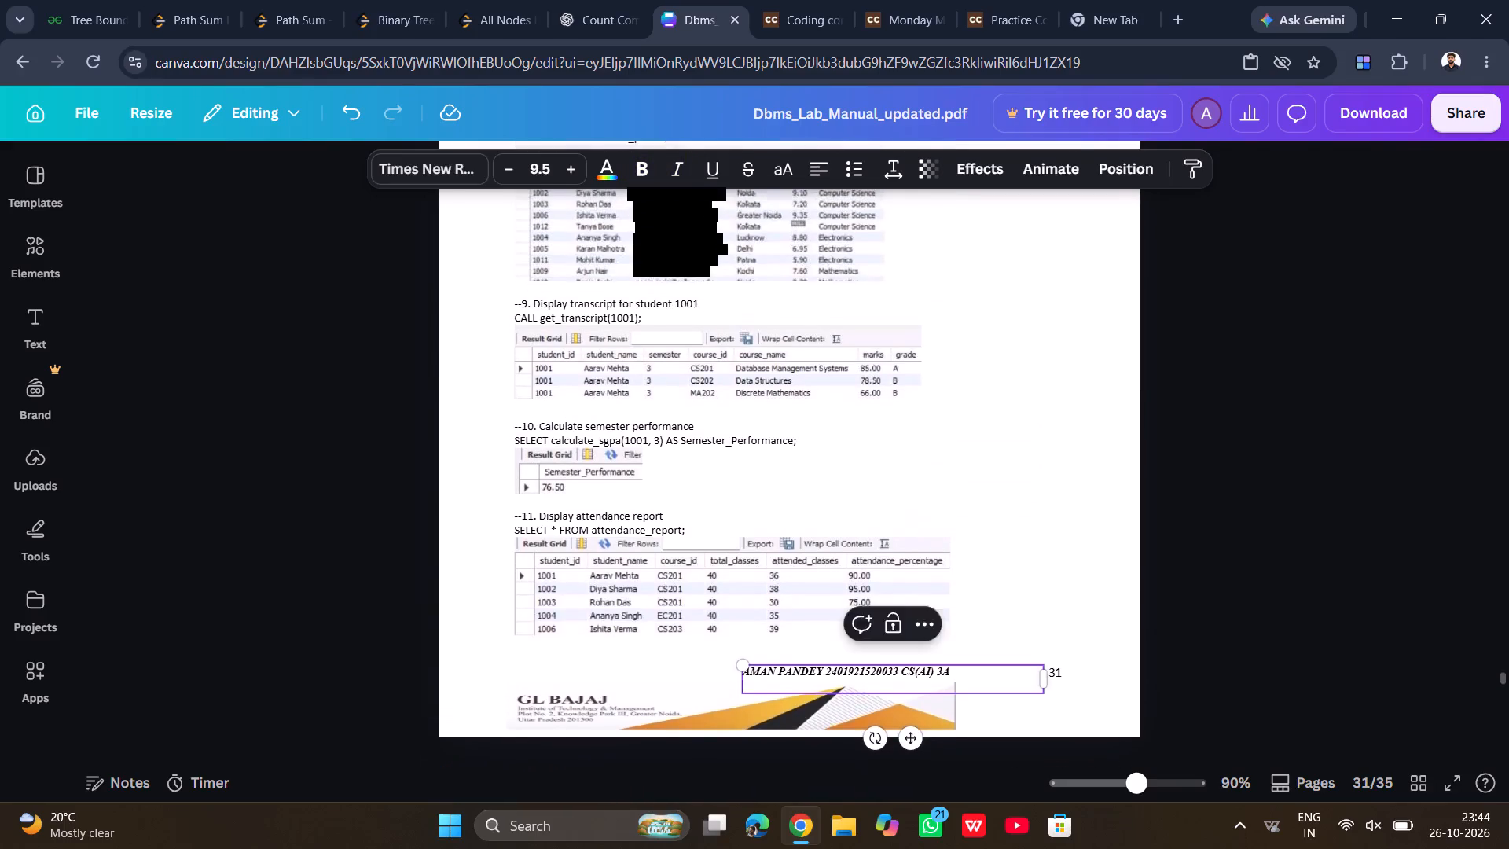
scroll(1028, 247, up, 3)
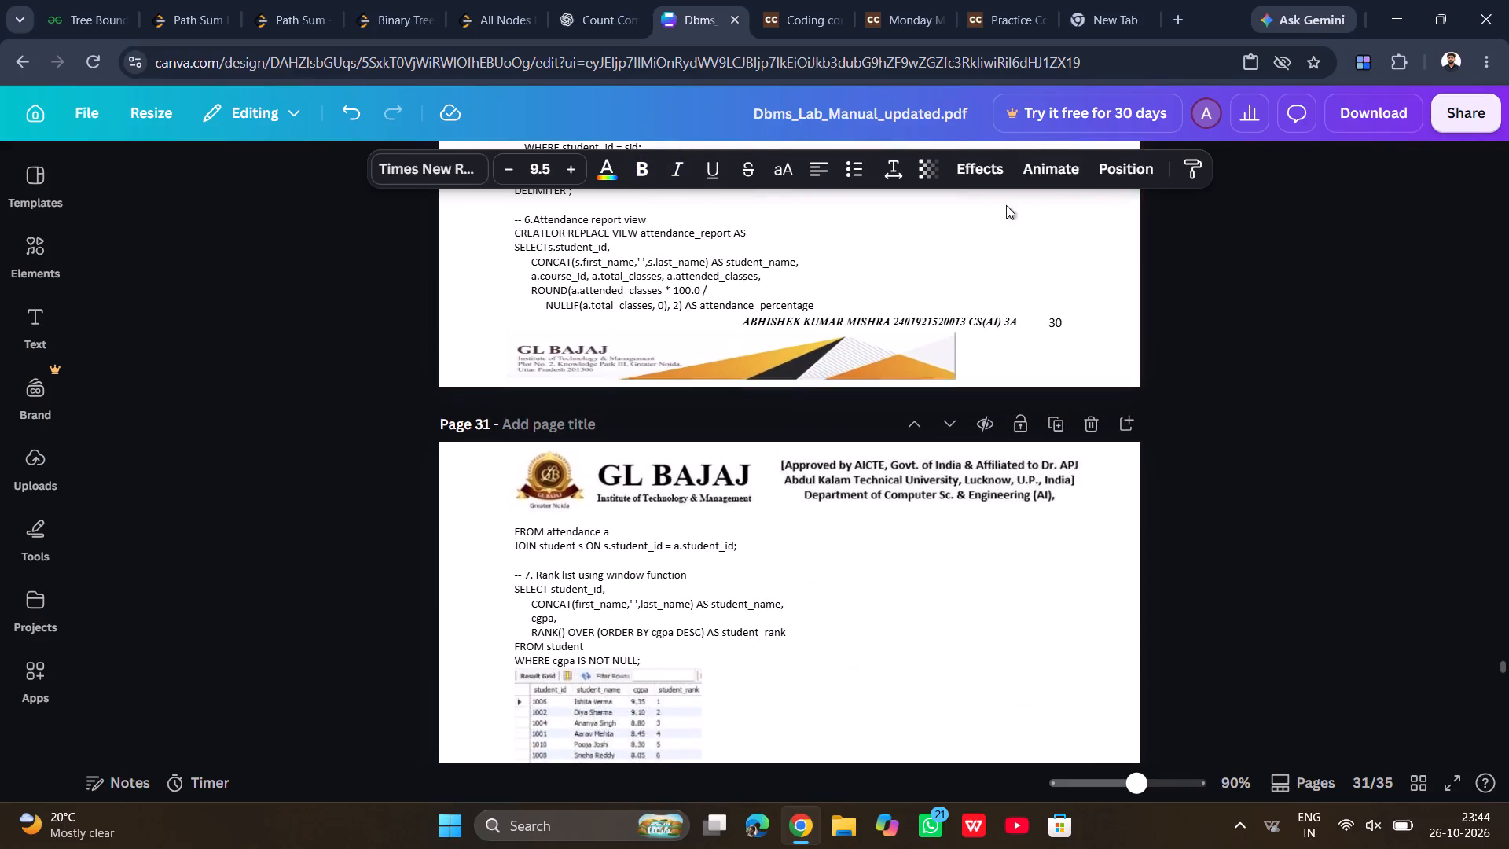
click(945, 331)
click(1020, 322)
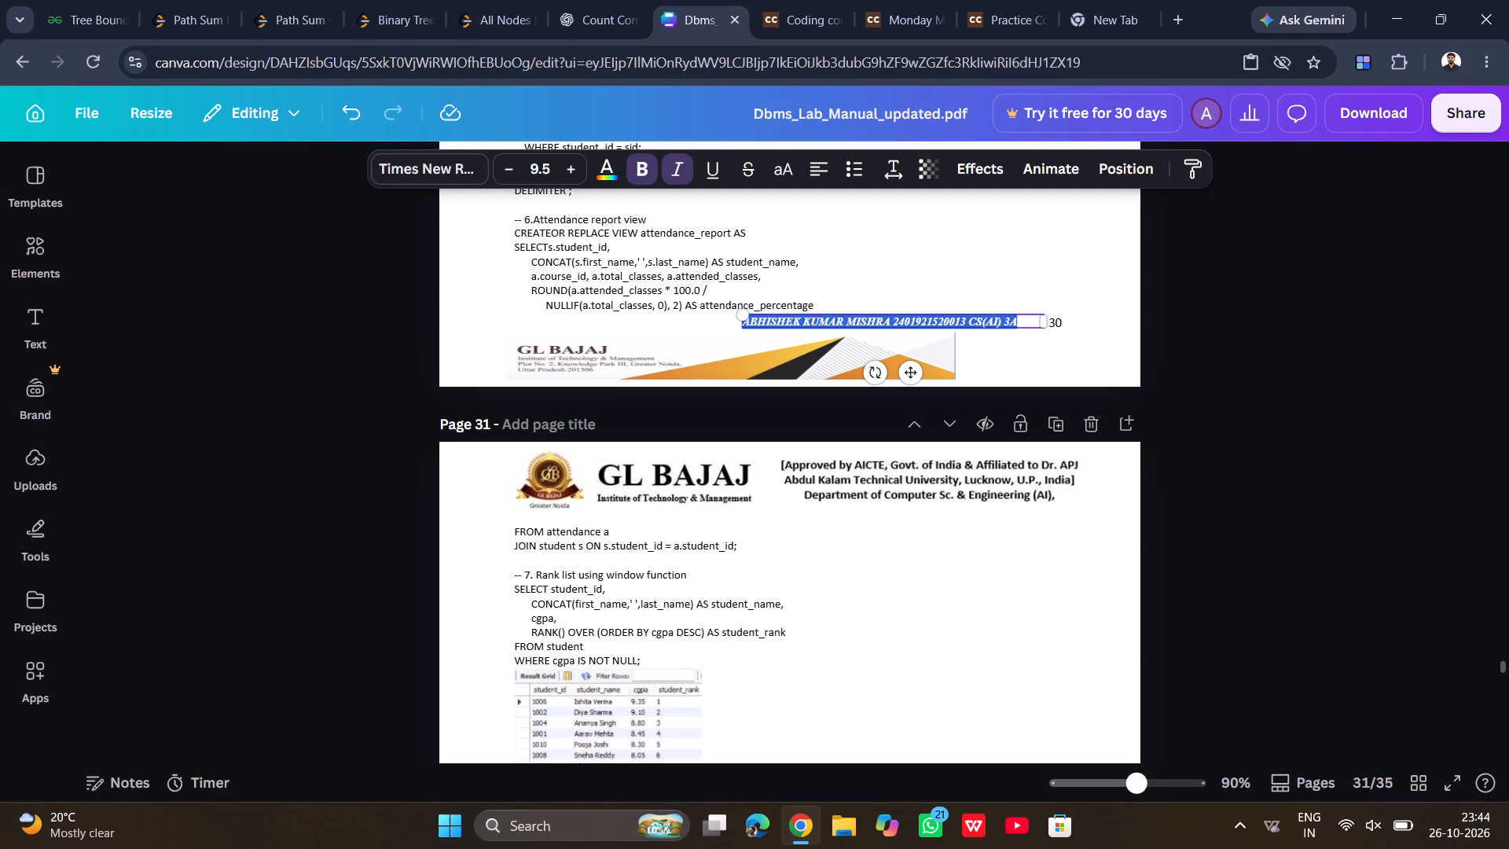
key(BackSpace)
key(ctrl+v)
click(1020, 322)
Replace the previous student's name, roll number and section in page 29's footer with the copied personalised line.
scroll(1020, 322, up, 4)
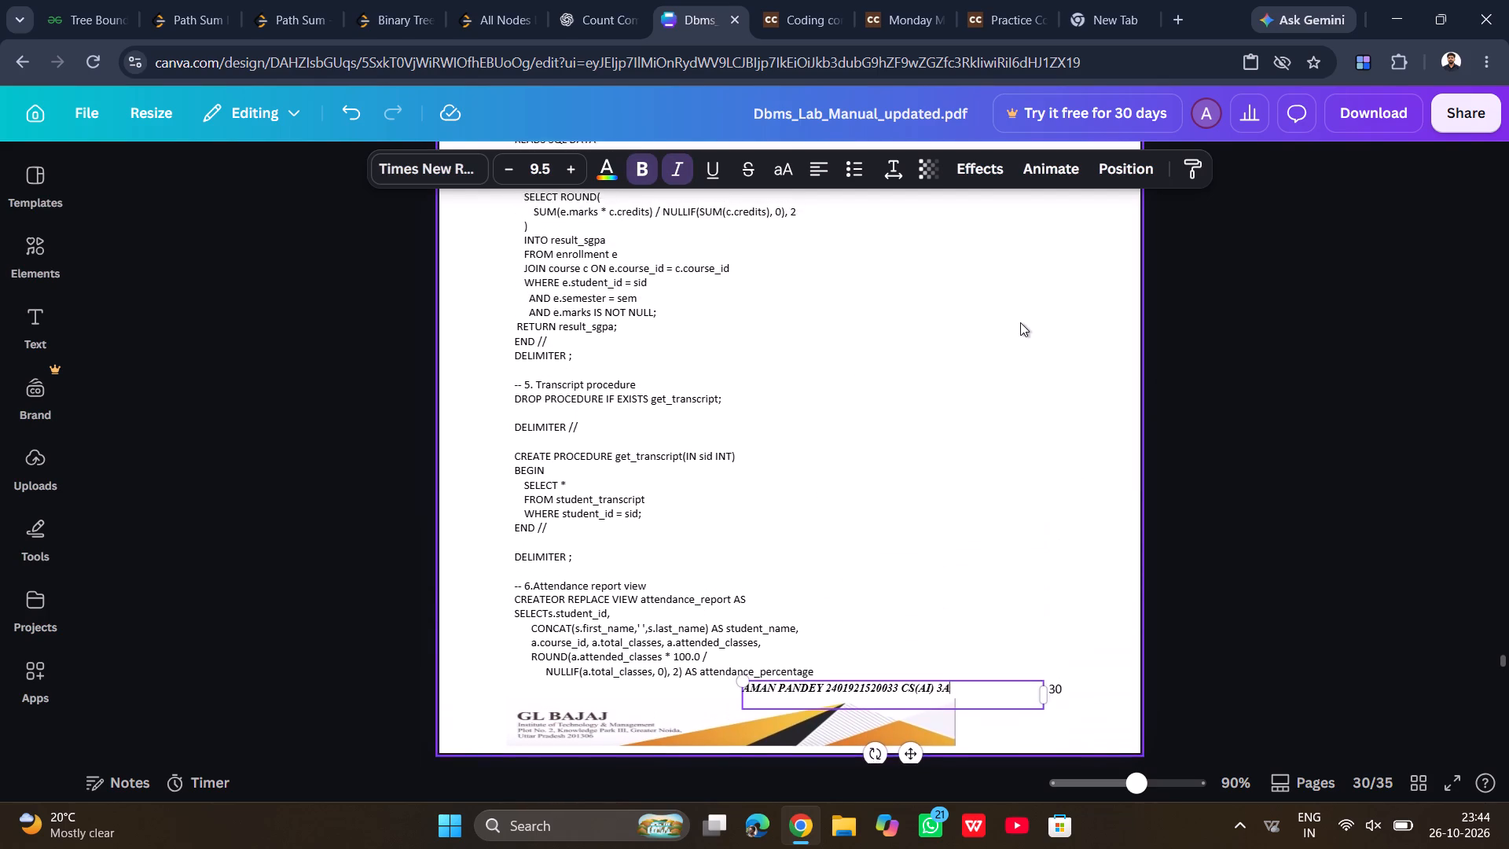
scroll(1020, 322, up, 2)
click(948, 483)
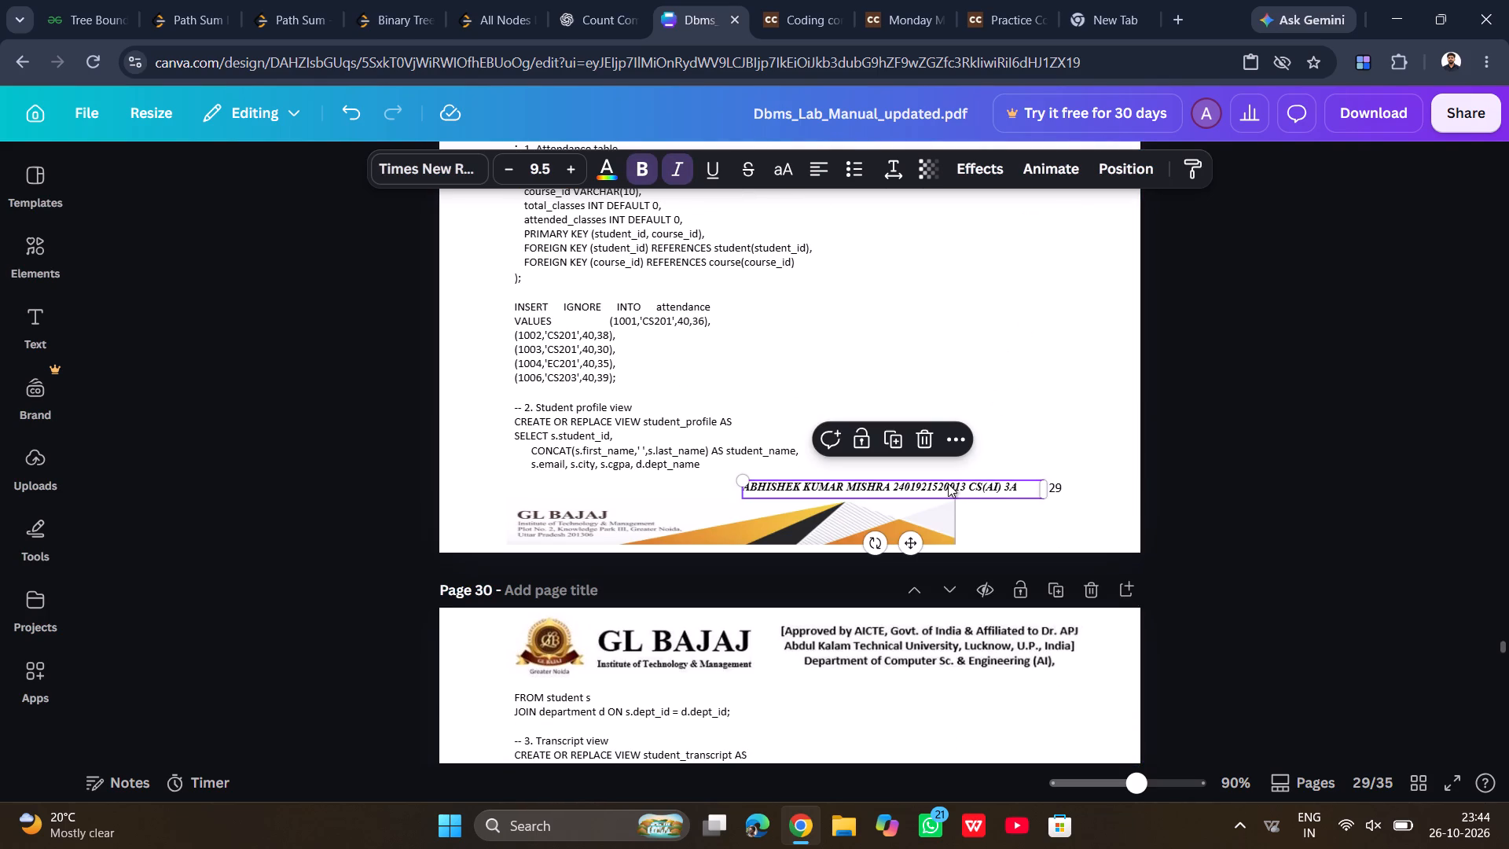
click(1026, 487)
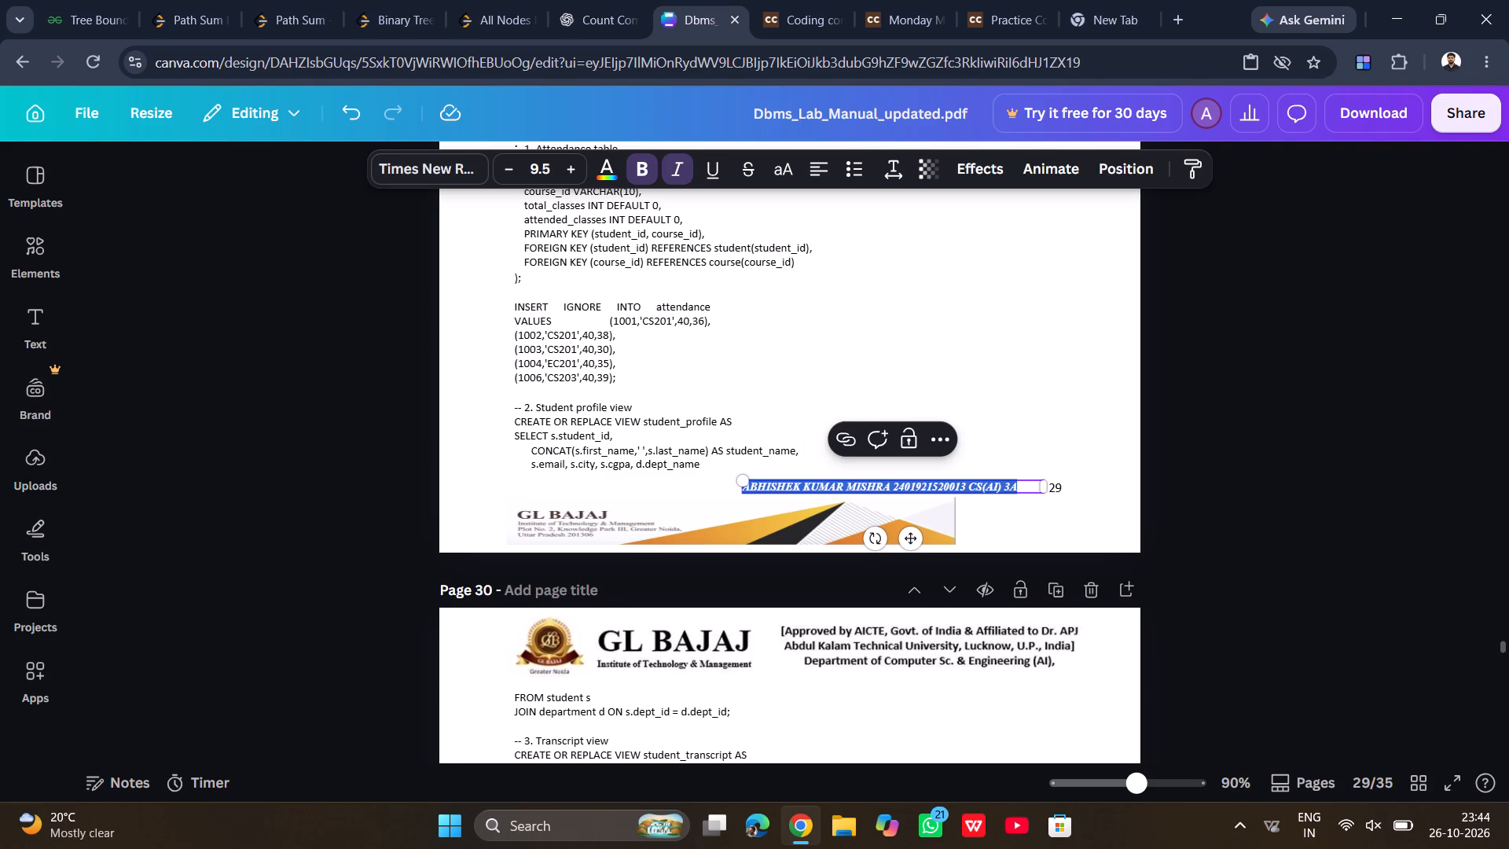
key(BackSpace)
key(ctrl+v)
ctrl+click(1026, 487)
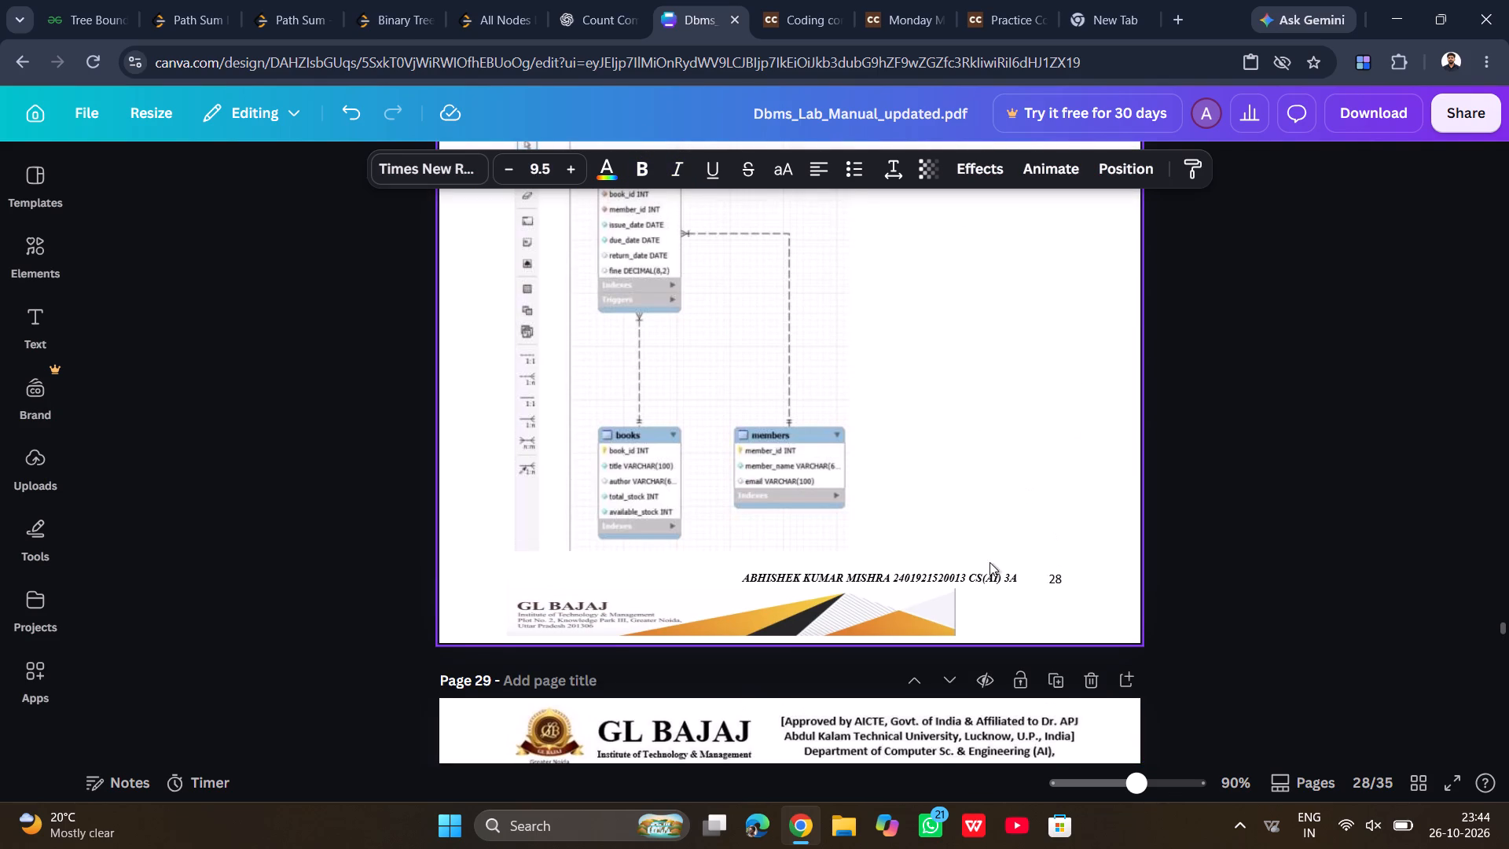
Replace the previous student's details in page 28's footer line, below the ER diagram, with the copied personalised line.
click(984, 572)
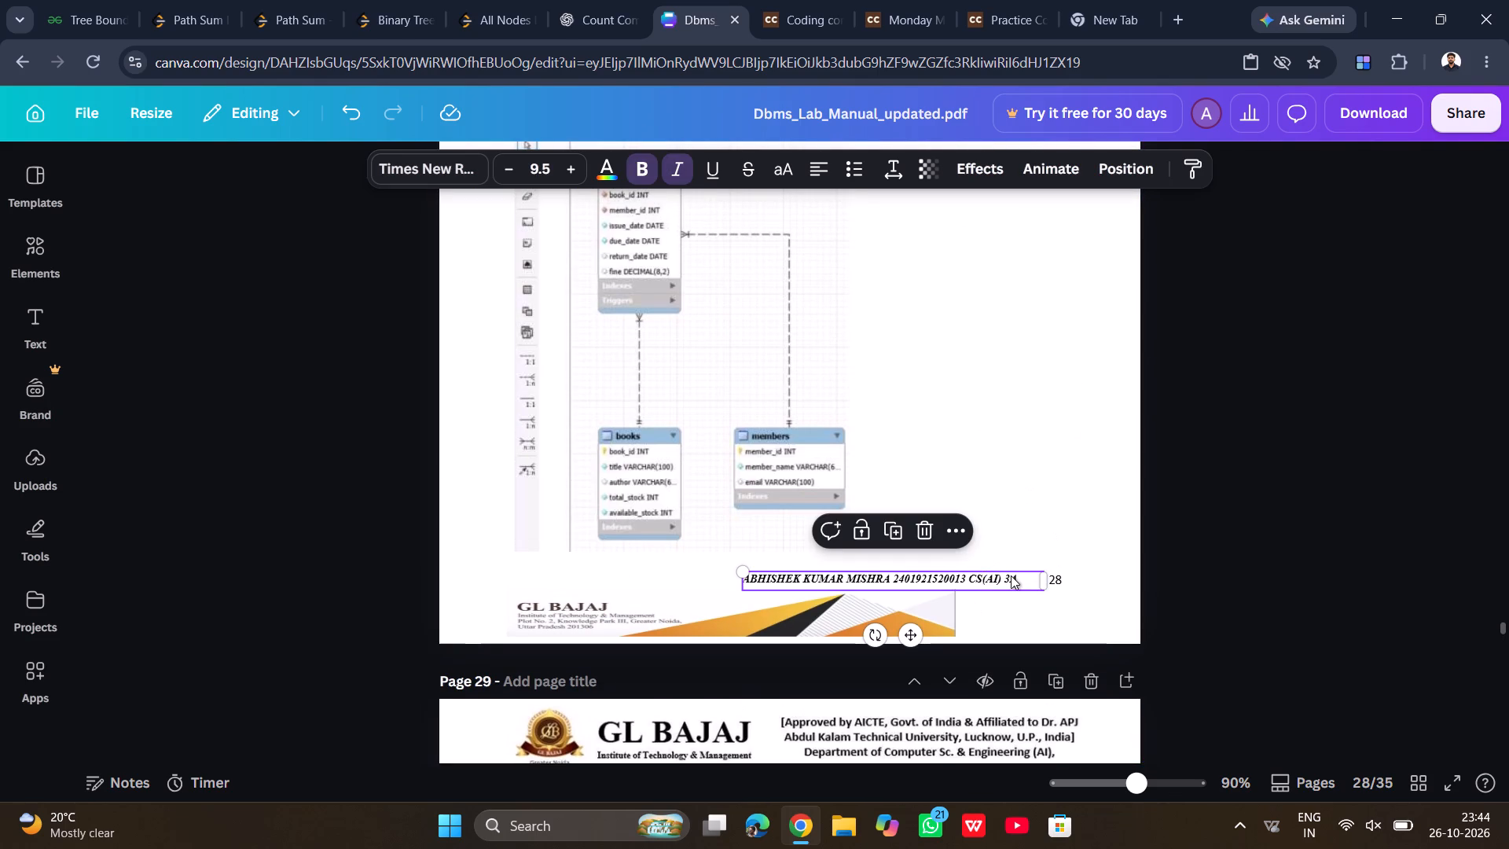
click(1019, 577)
key(BackSpace)
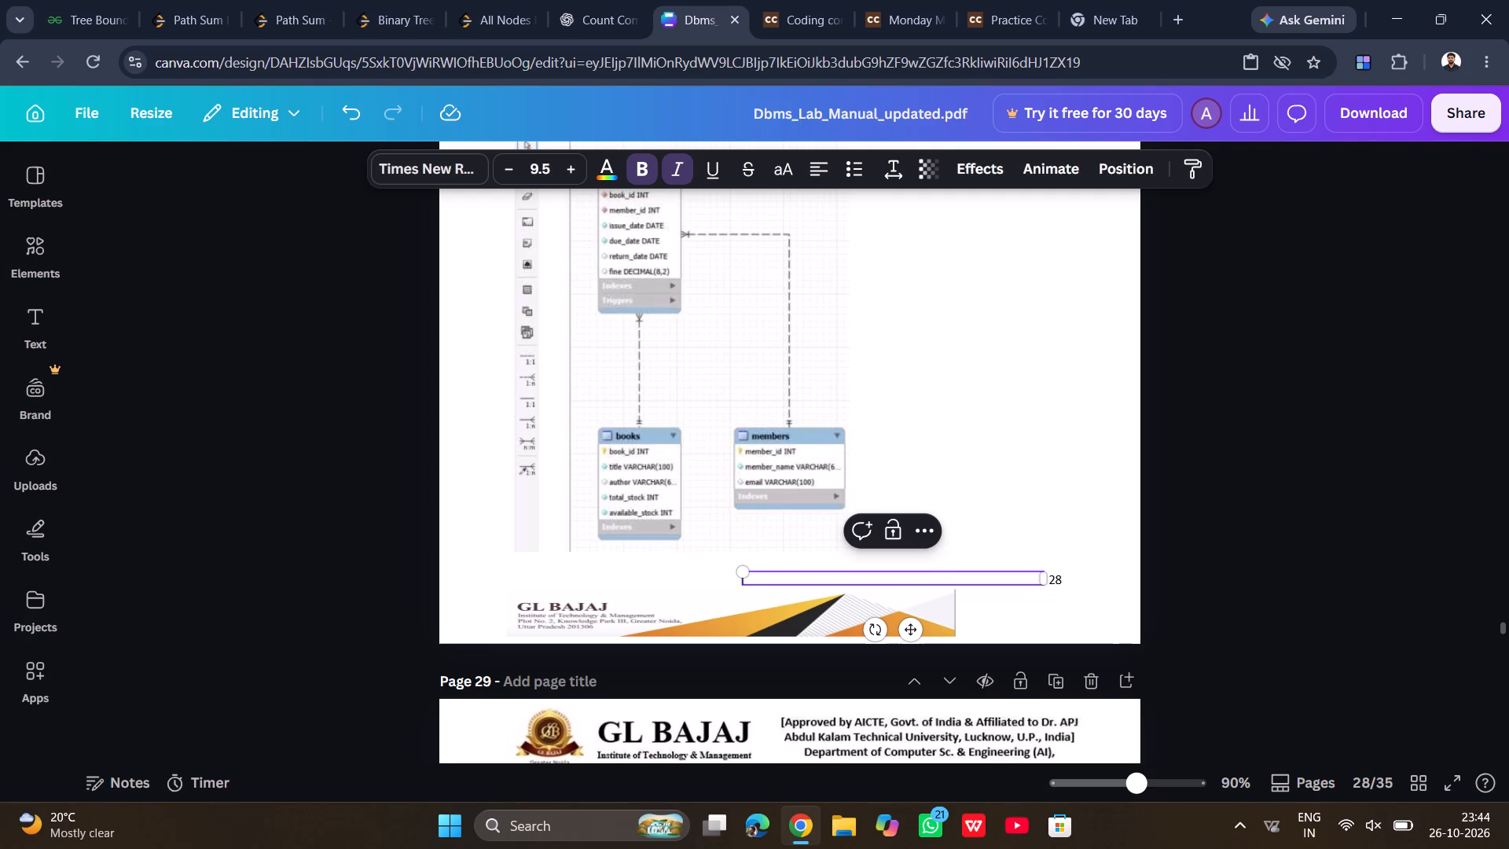
key(ctrl+v)
Replace the previous student's name, roll number and section in page 27's footer with the copied personalised line.
scroll(1019, 577, up, 3)
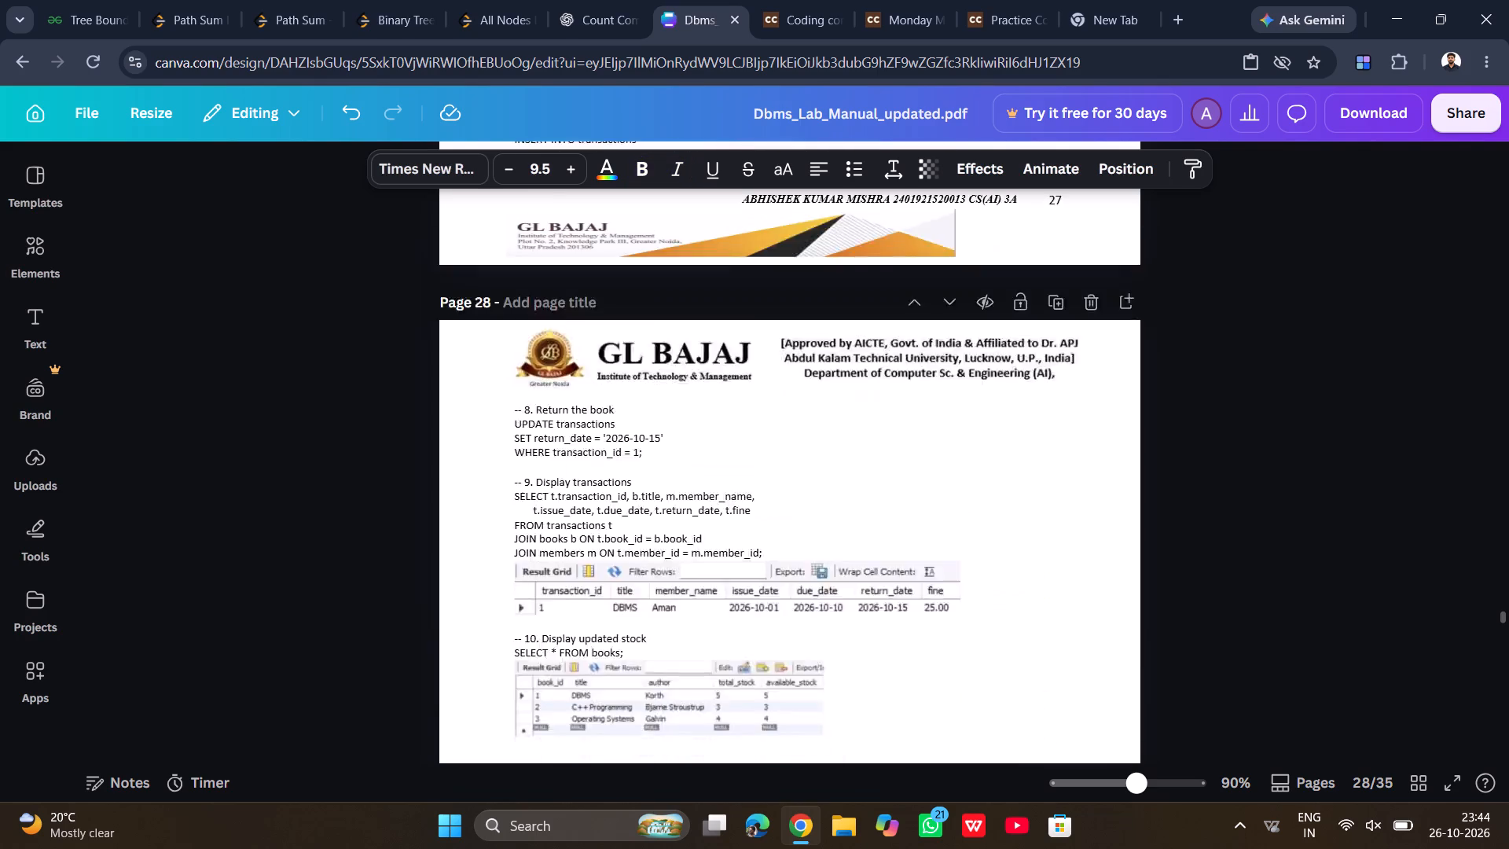
scroll(1019, 577, up, 2)
scroll(984, 287, down, 1)
click(971, 321)
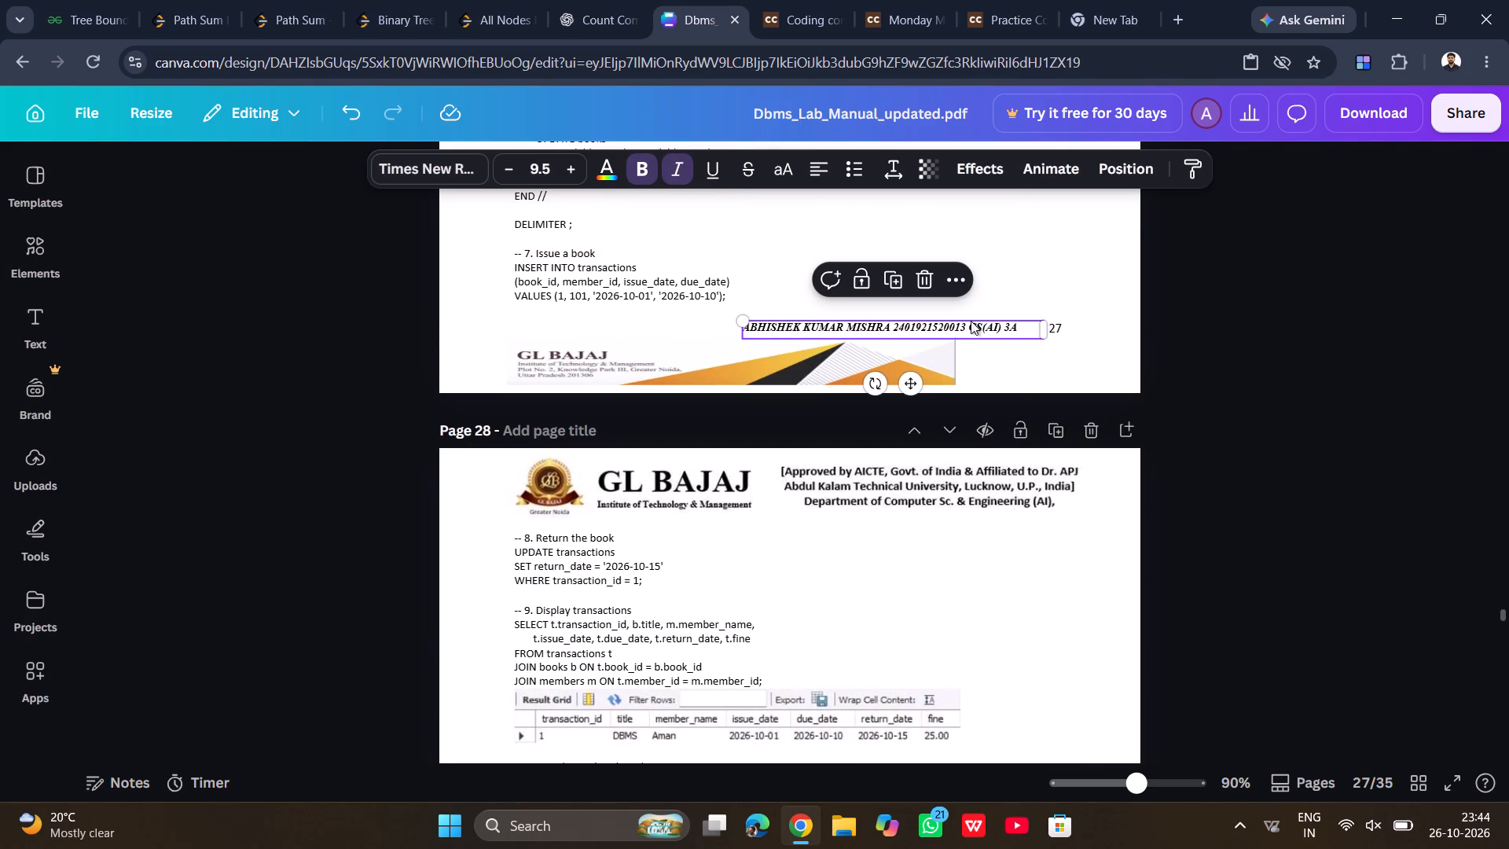
click(1022, 331)
key(BackSpace)
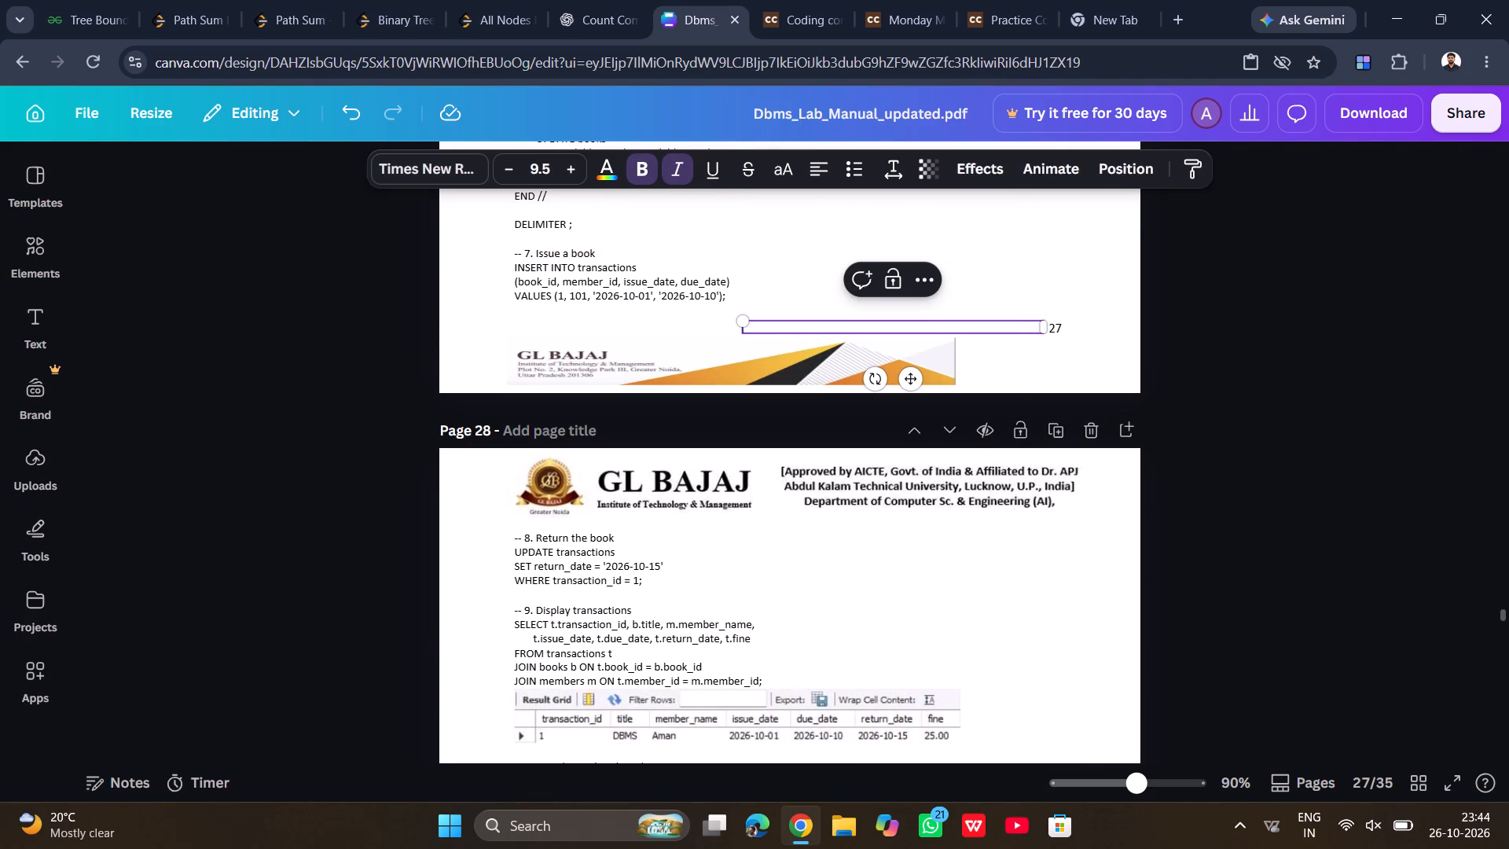
key(ctrl+v)
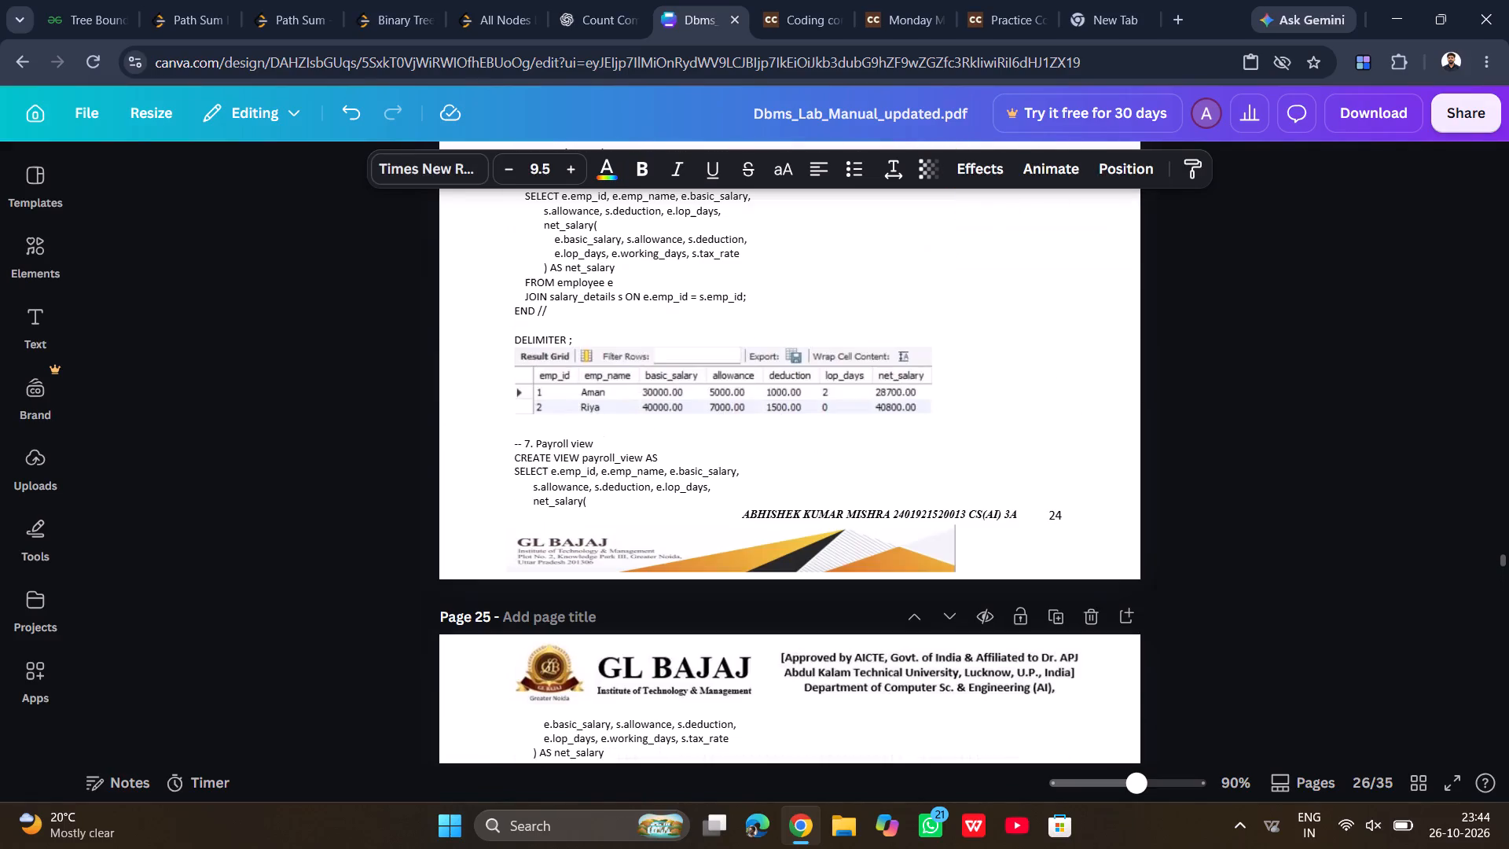
scroll(956, 502, down, 6)
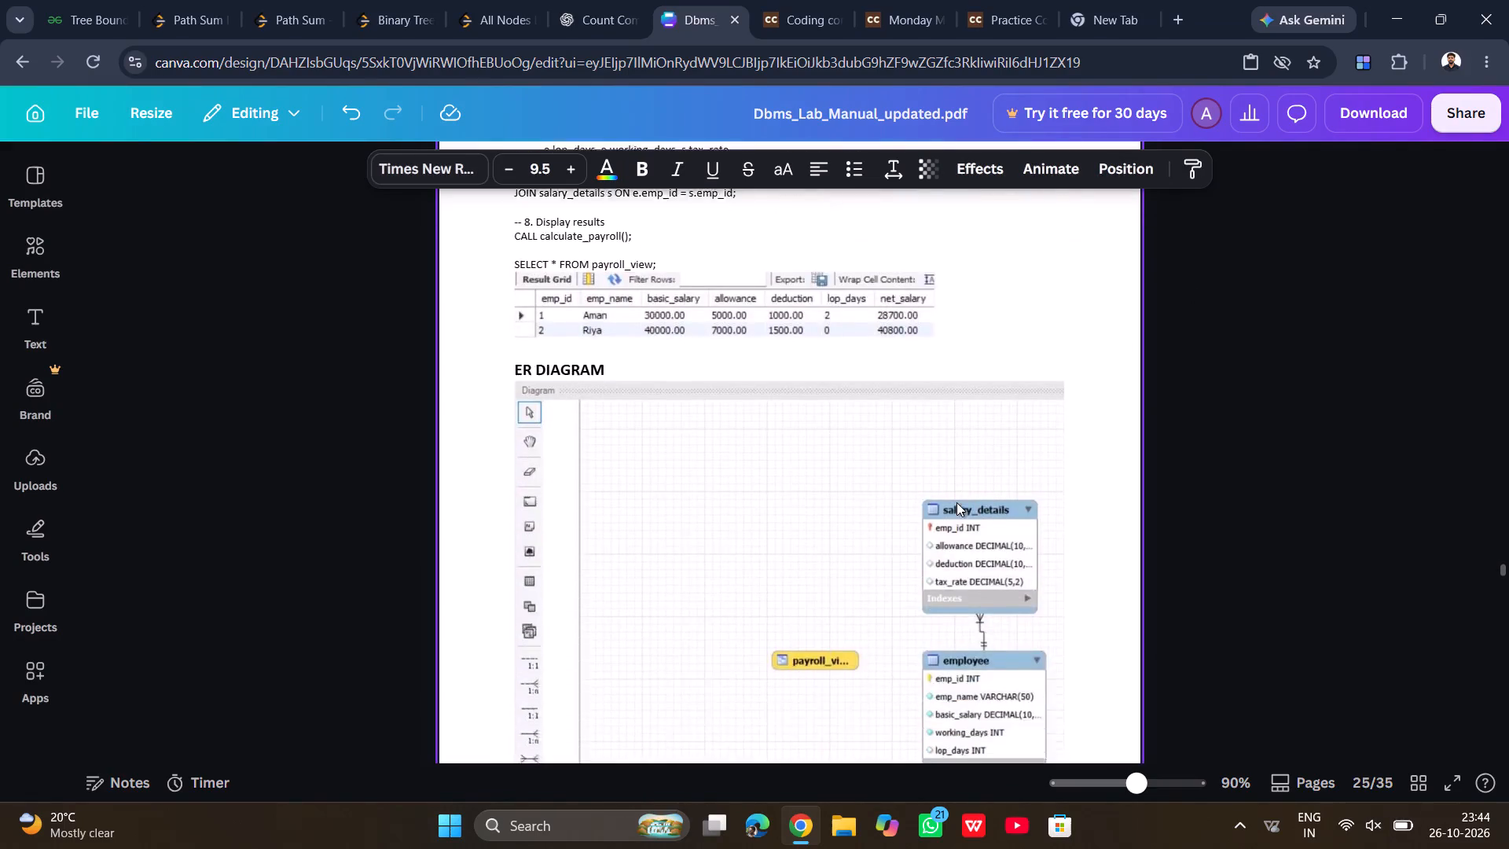
Replace the previous student's name, roll number and section in page 26's footer with the copied personalised line.
scroll(956, 502, down, 5)
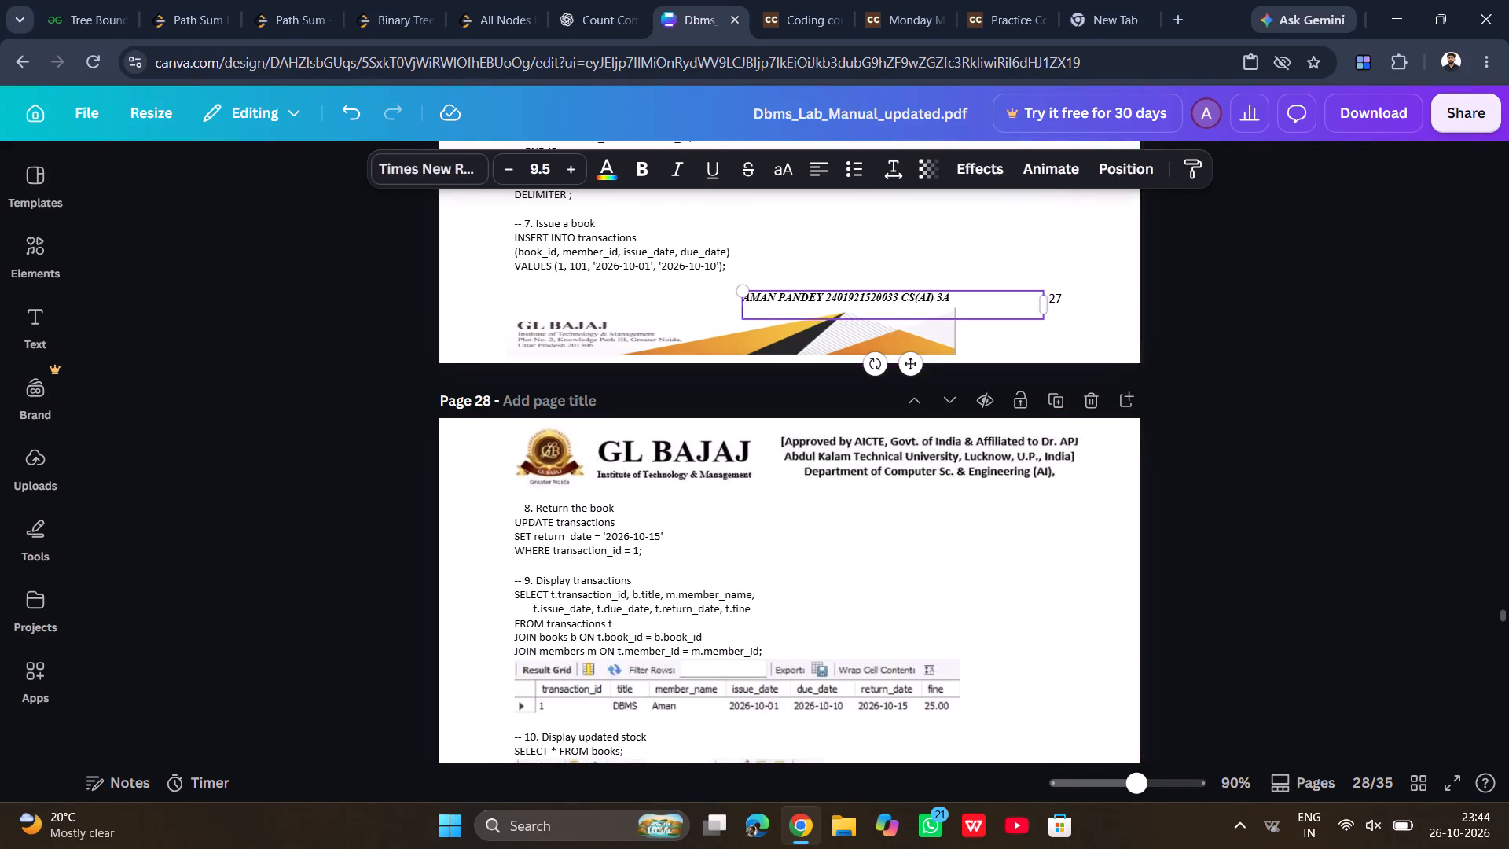
scroll(912, 306, up, 6)
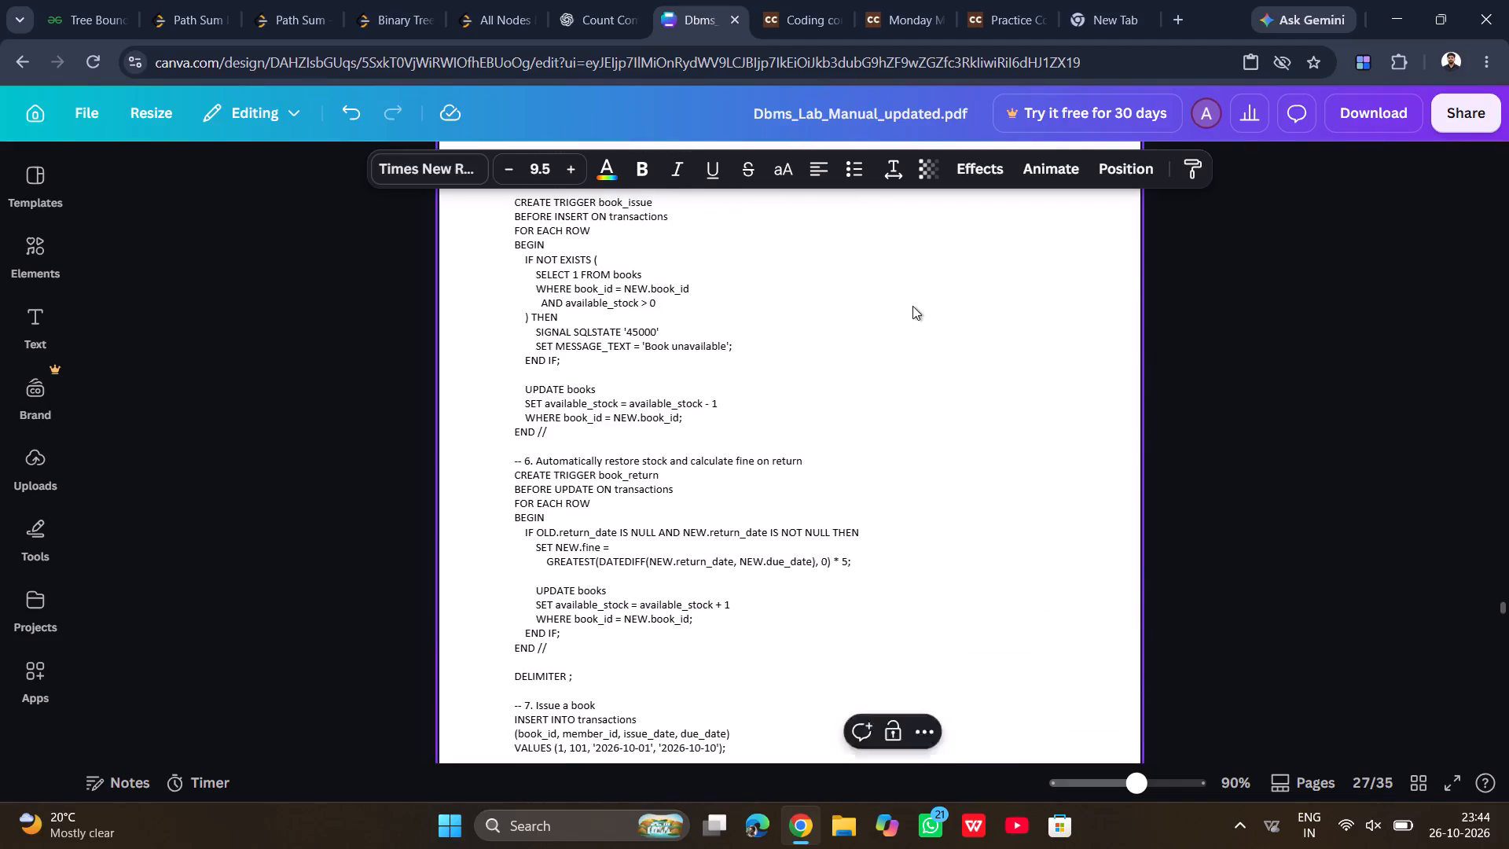
scroll(912, 306, up, 5)
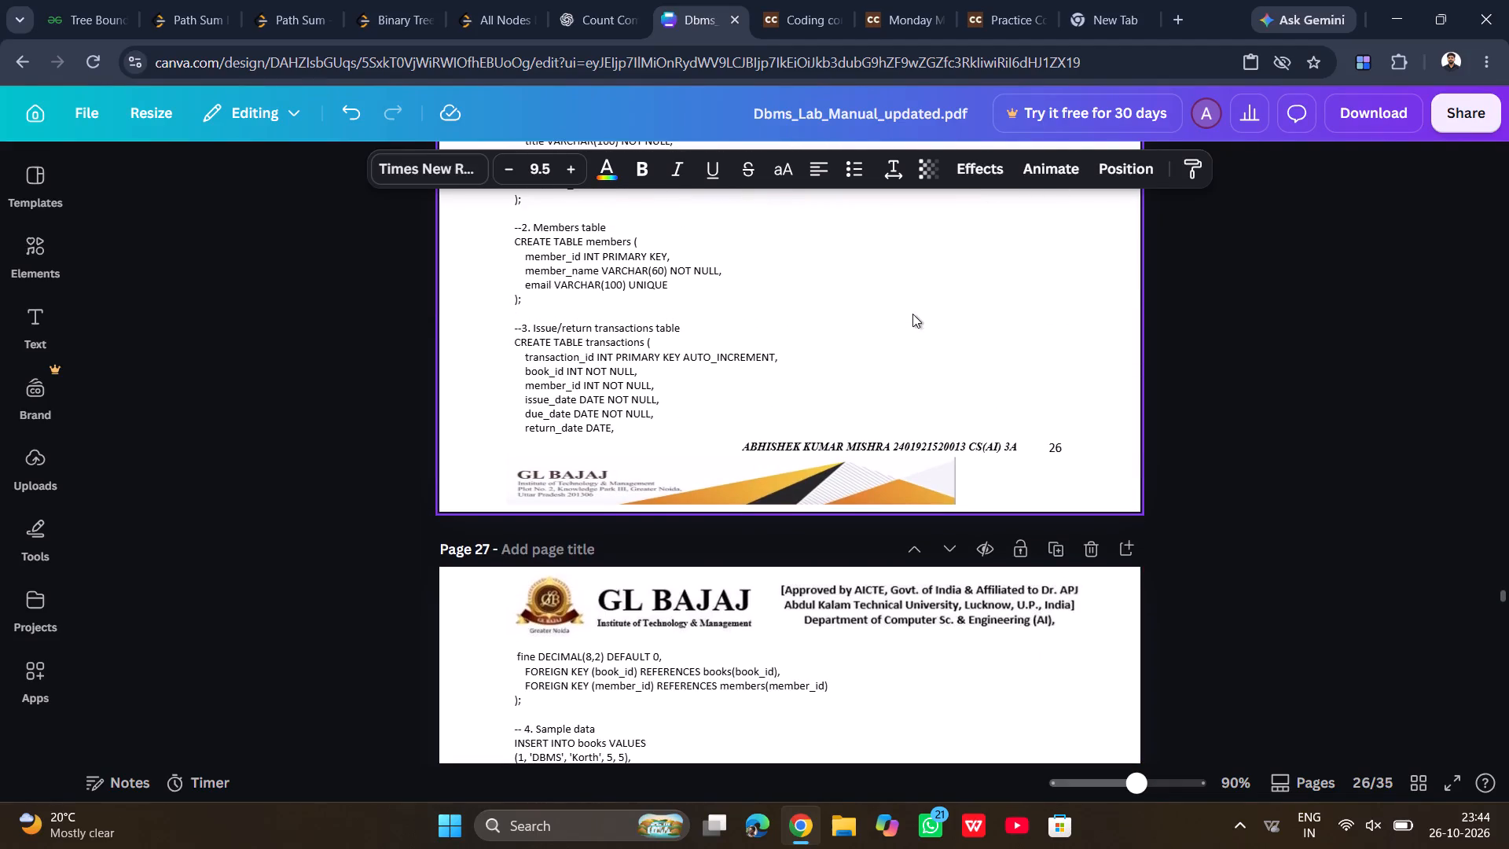
click(940, 438)
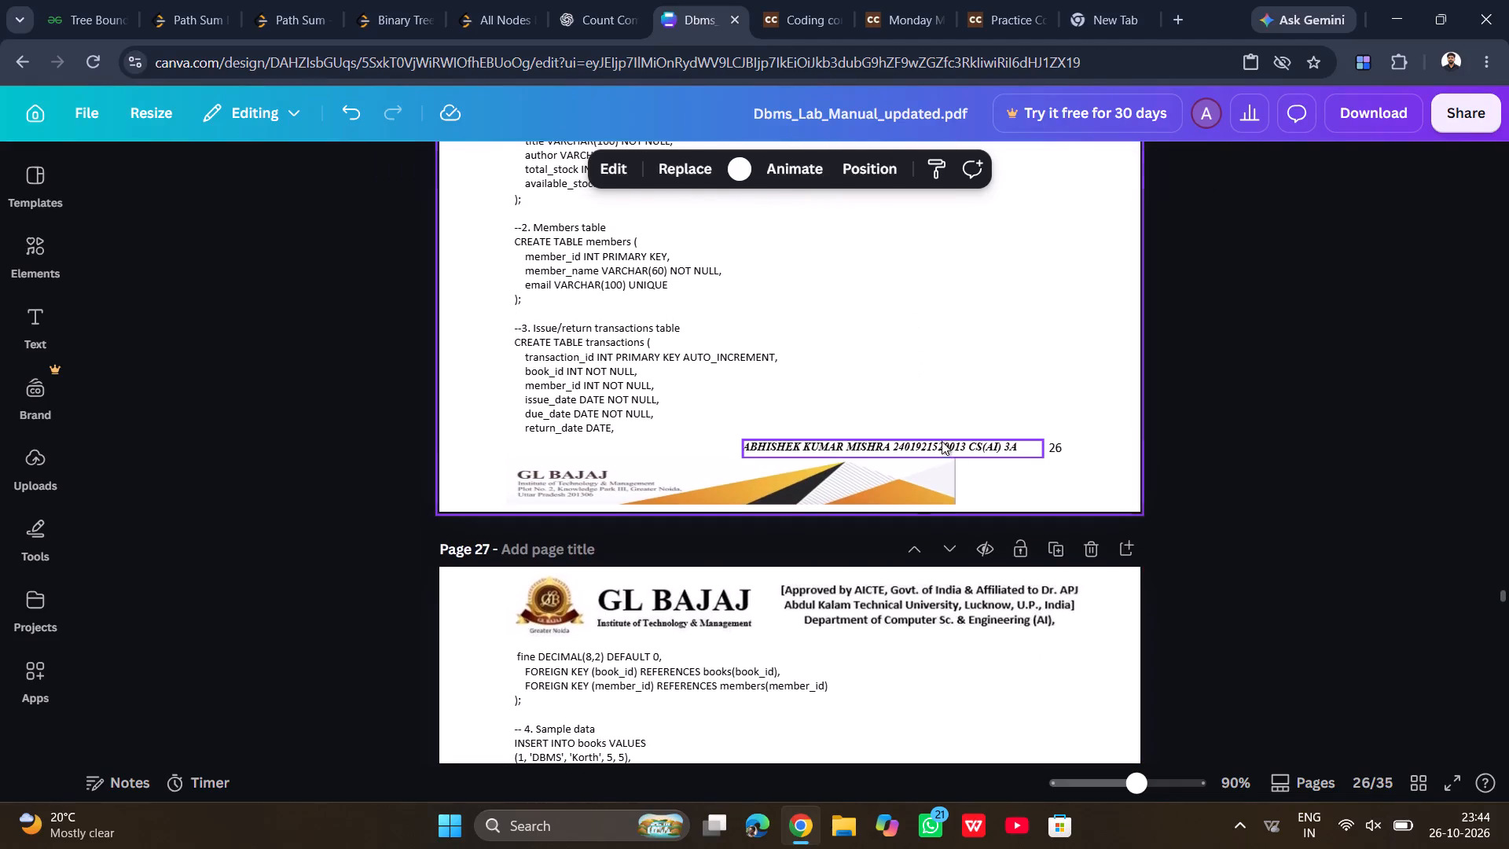
click(943, 445)
click(1022, 450)
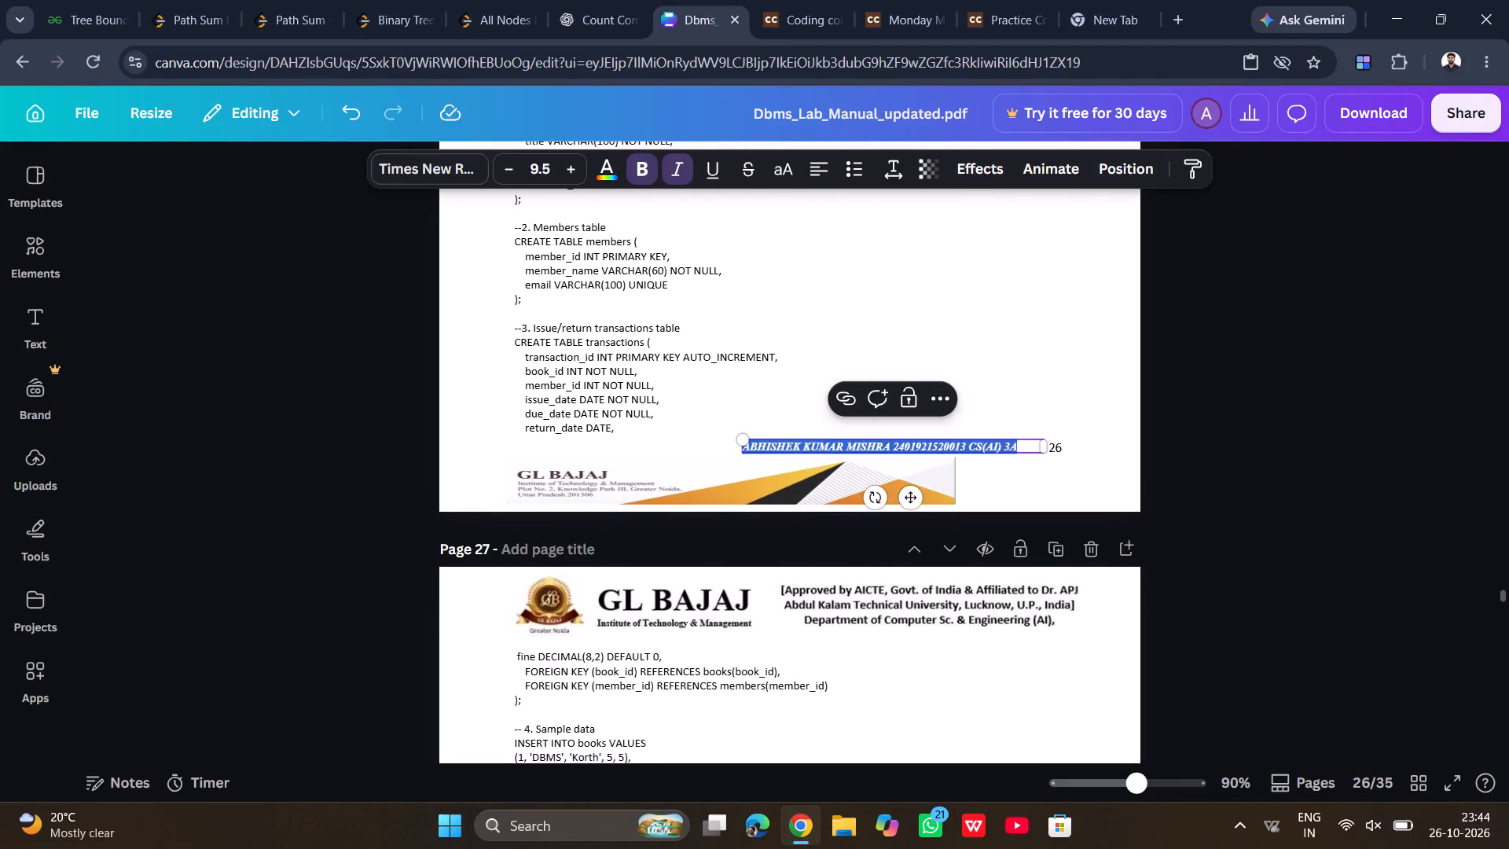
key(BackSpace)
key(ctrl+v)
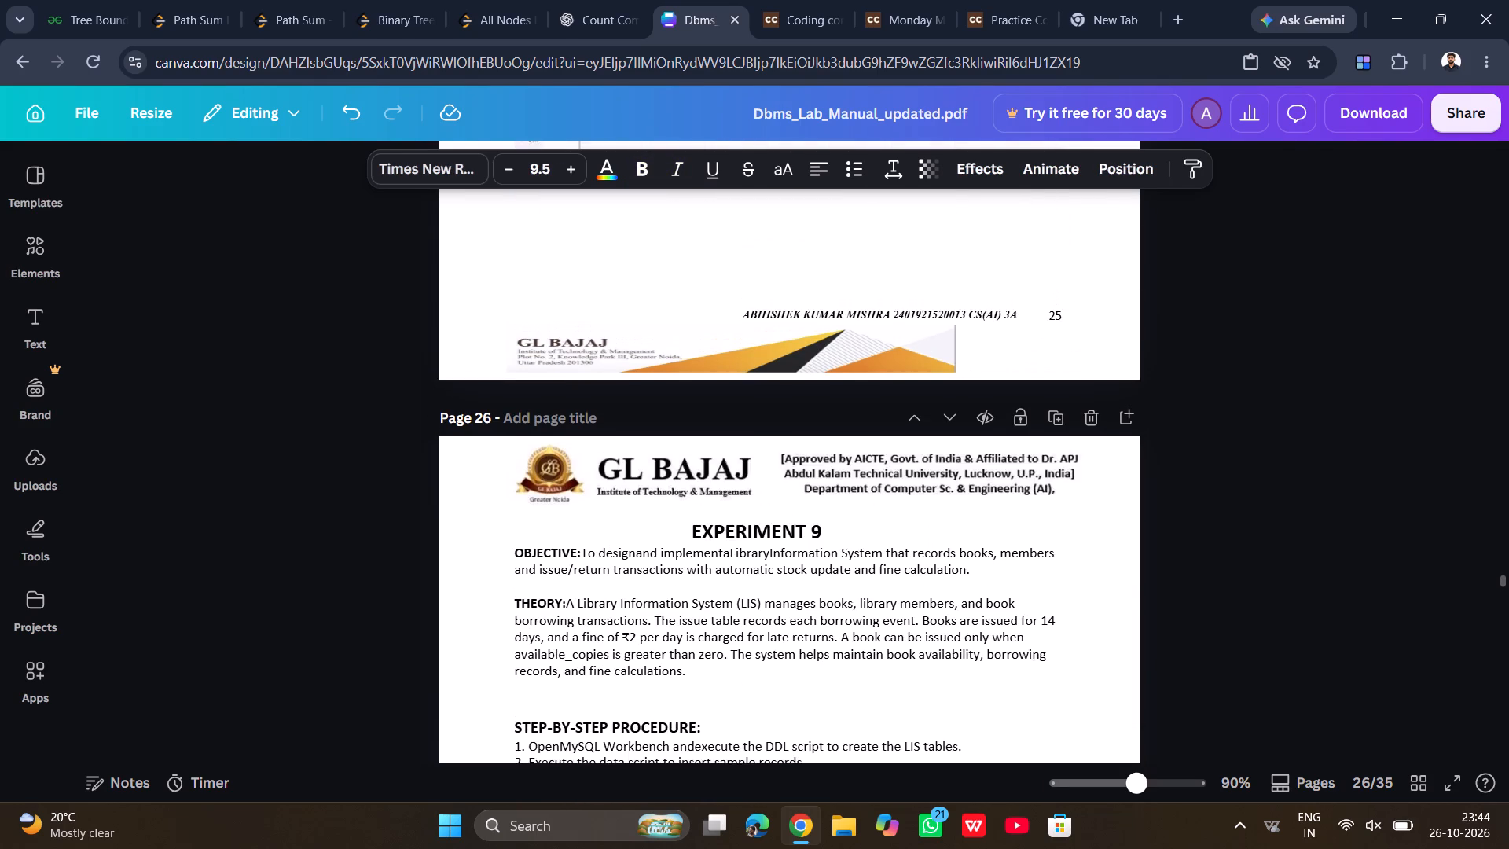
Replace the previous student's name, roll number and section in page 25's footer with the copied personalised line.
click(949, 318)
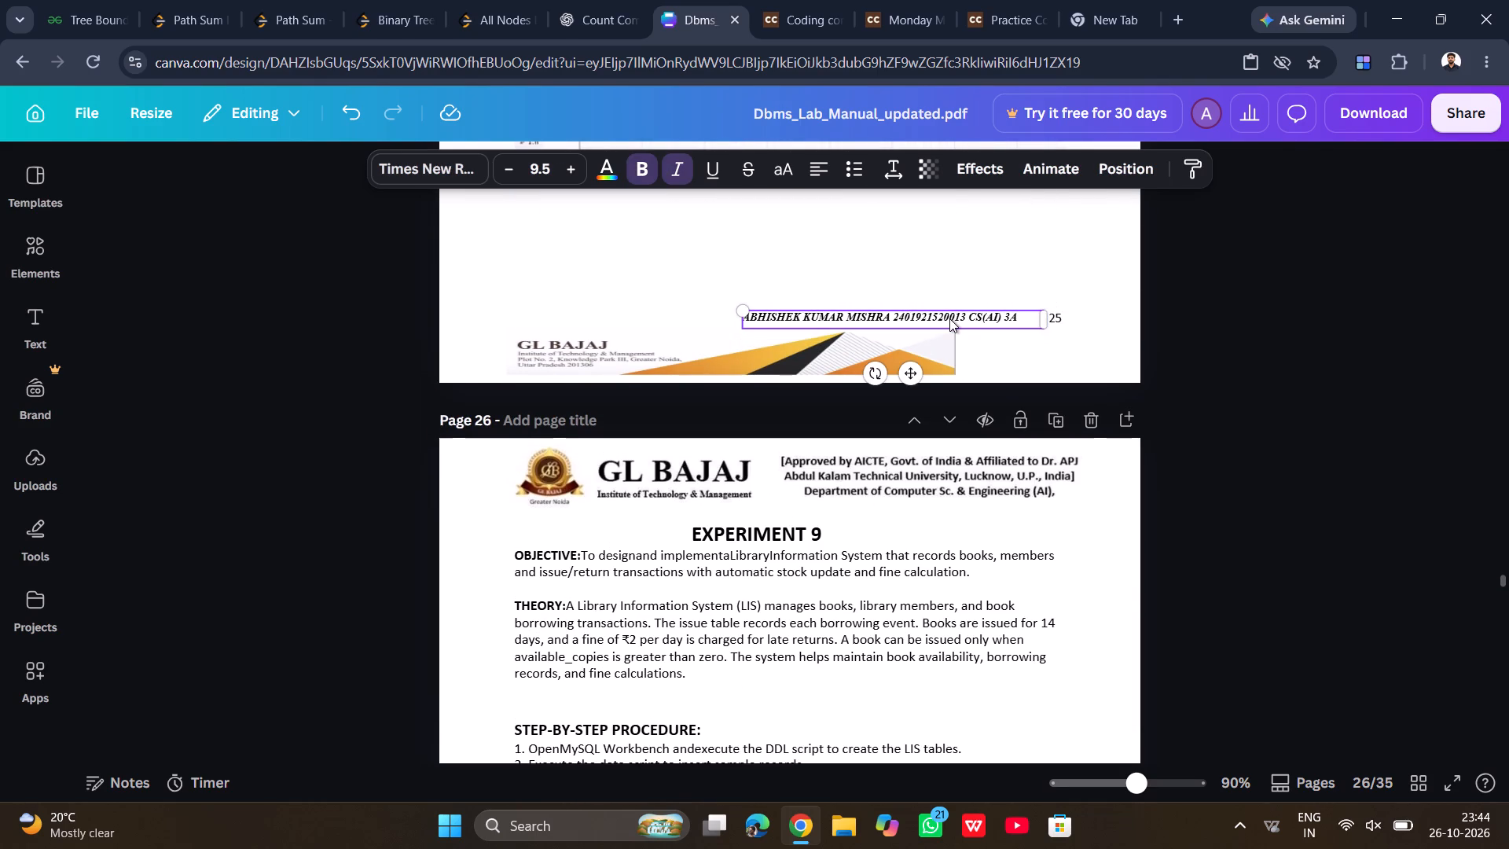
scroll(1019, 320, right, 1)
click(1022, 319)
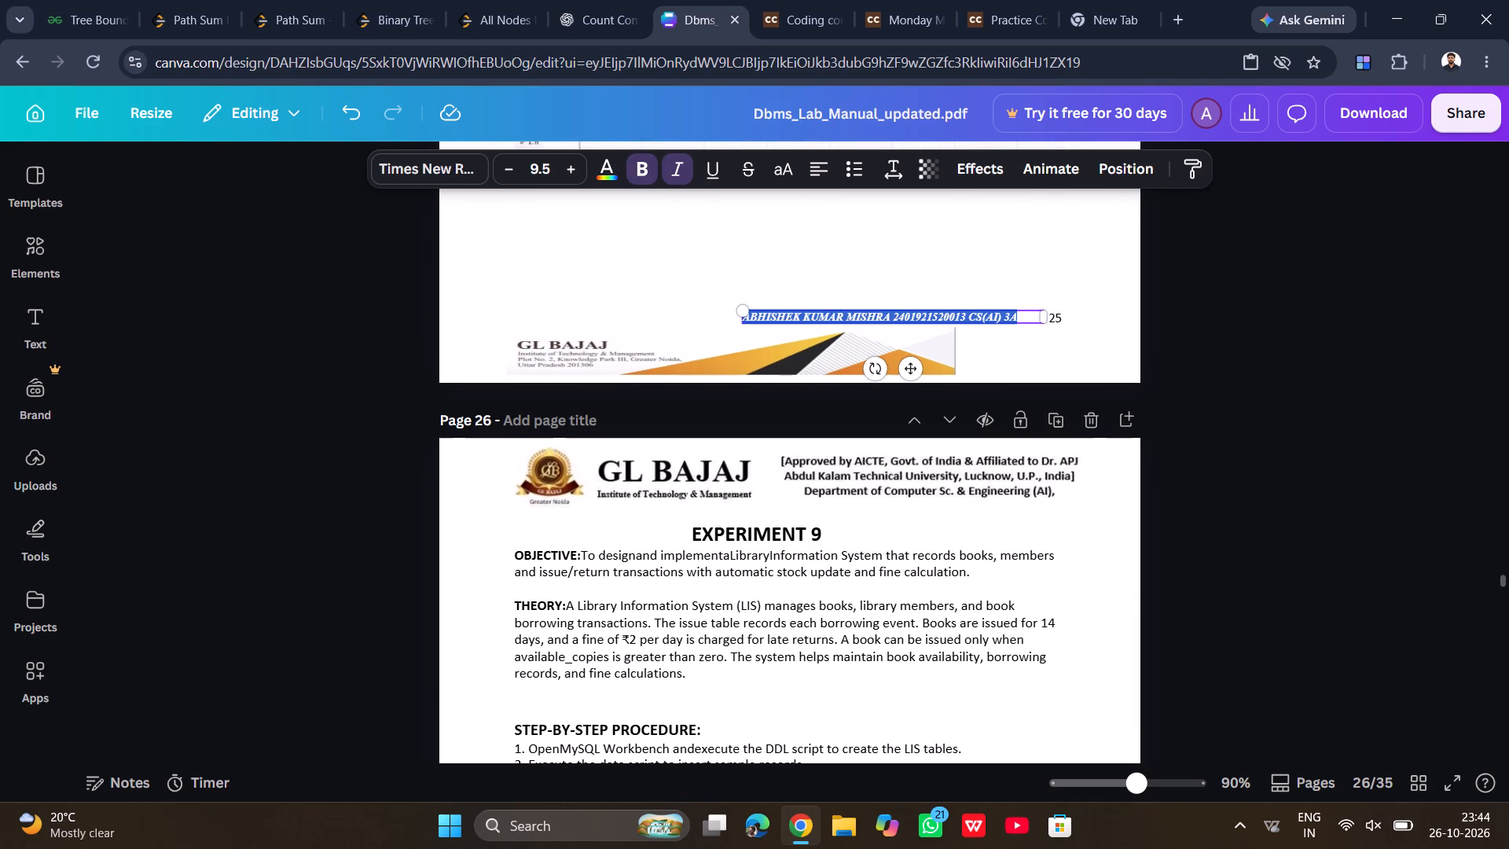
key(BackSpace)
key(ctrl+v)
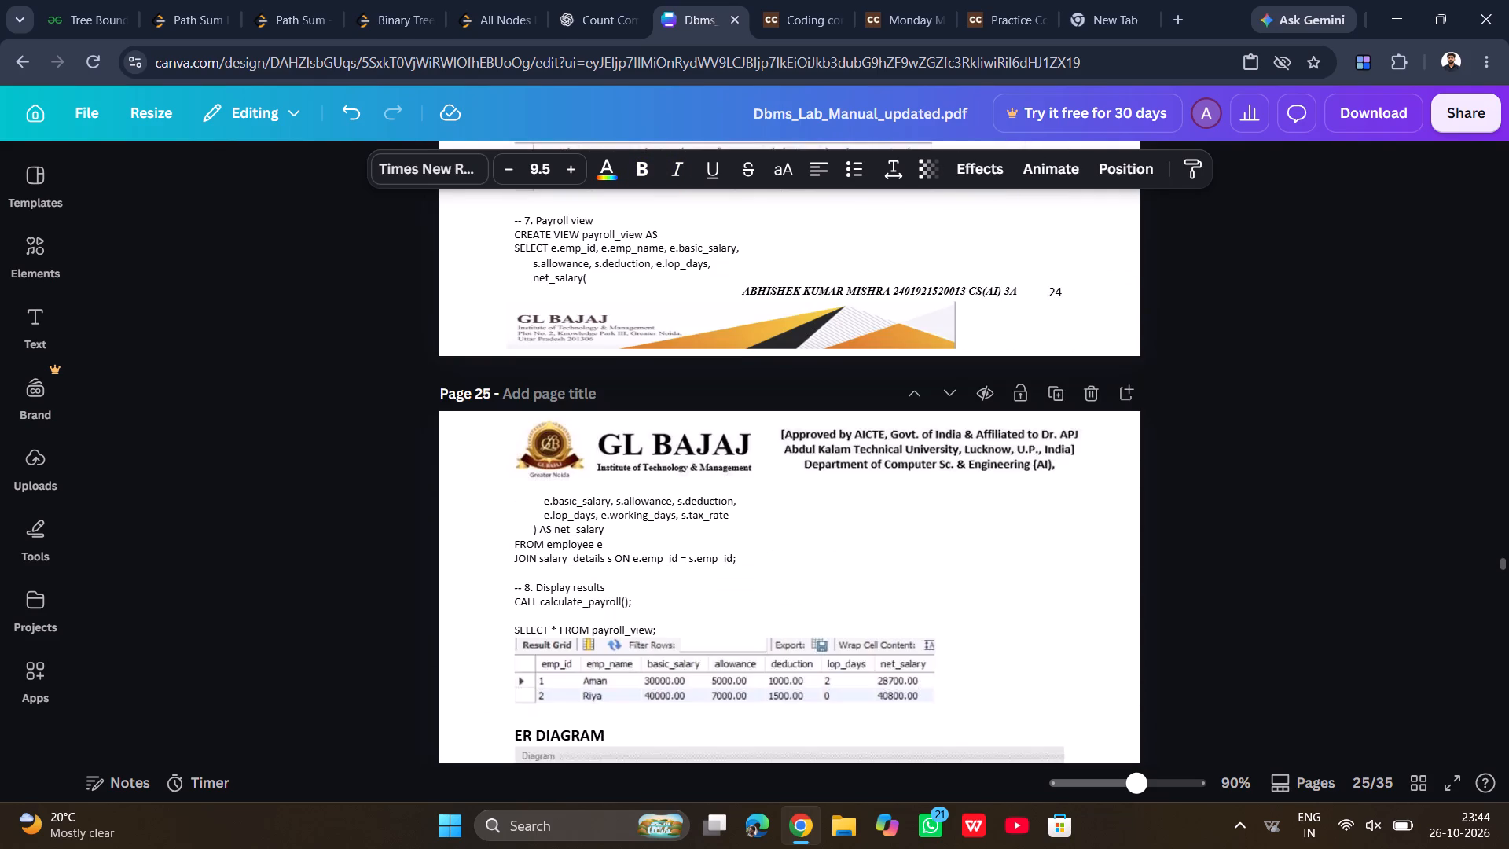
Replace the previous student's details in page 24's footer, below the payroll view code, with the copied personalised line.
click(958, 325)
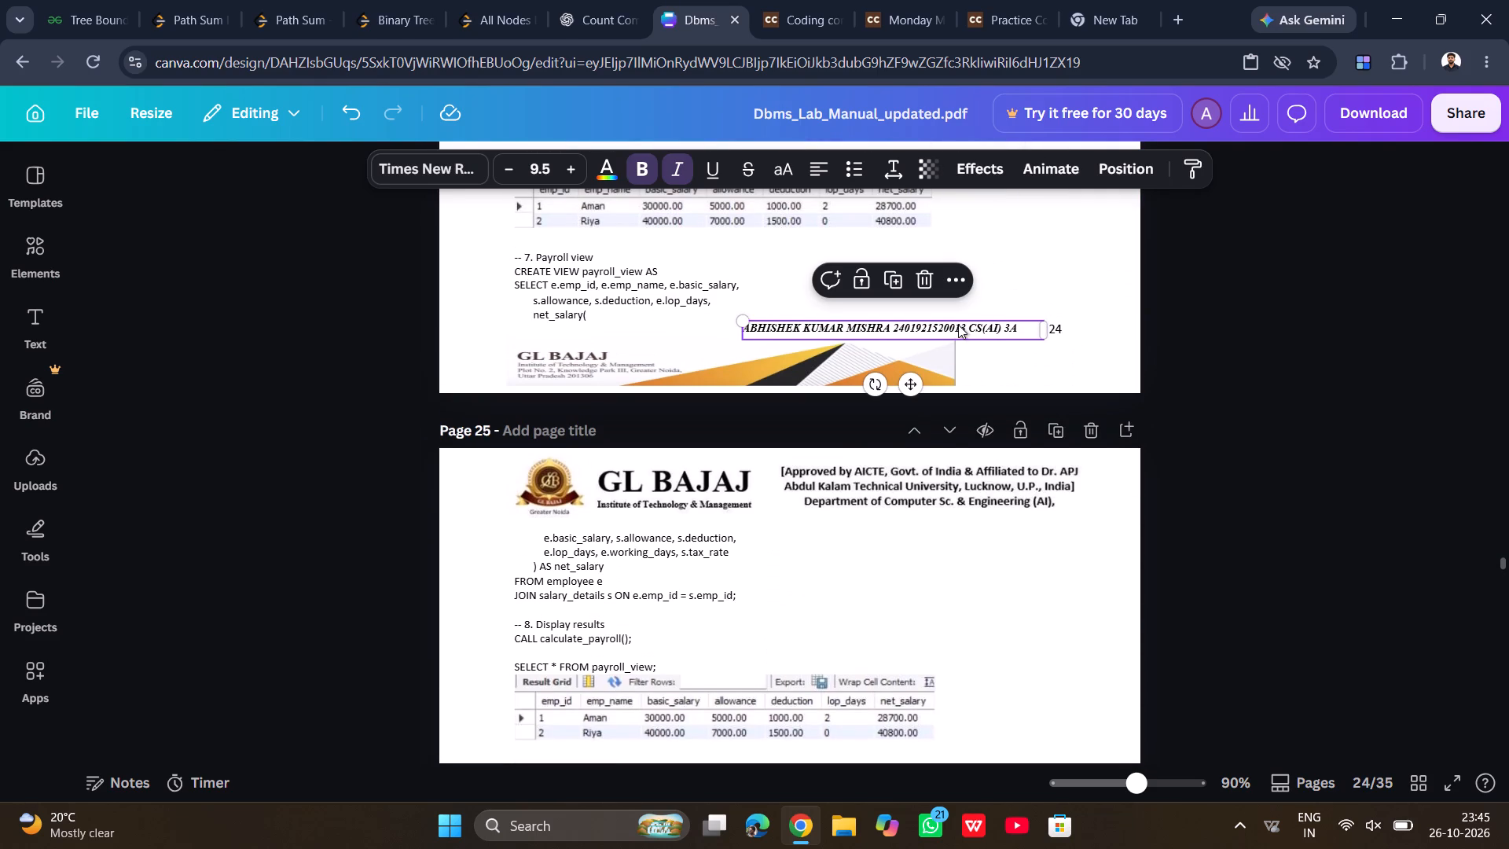
click(1020, 327)
key(BackSpace)
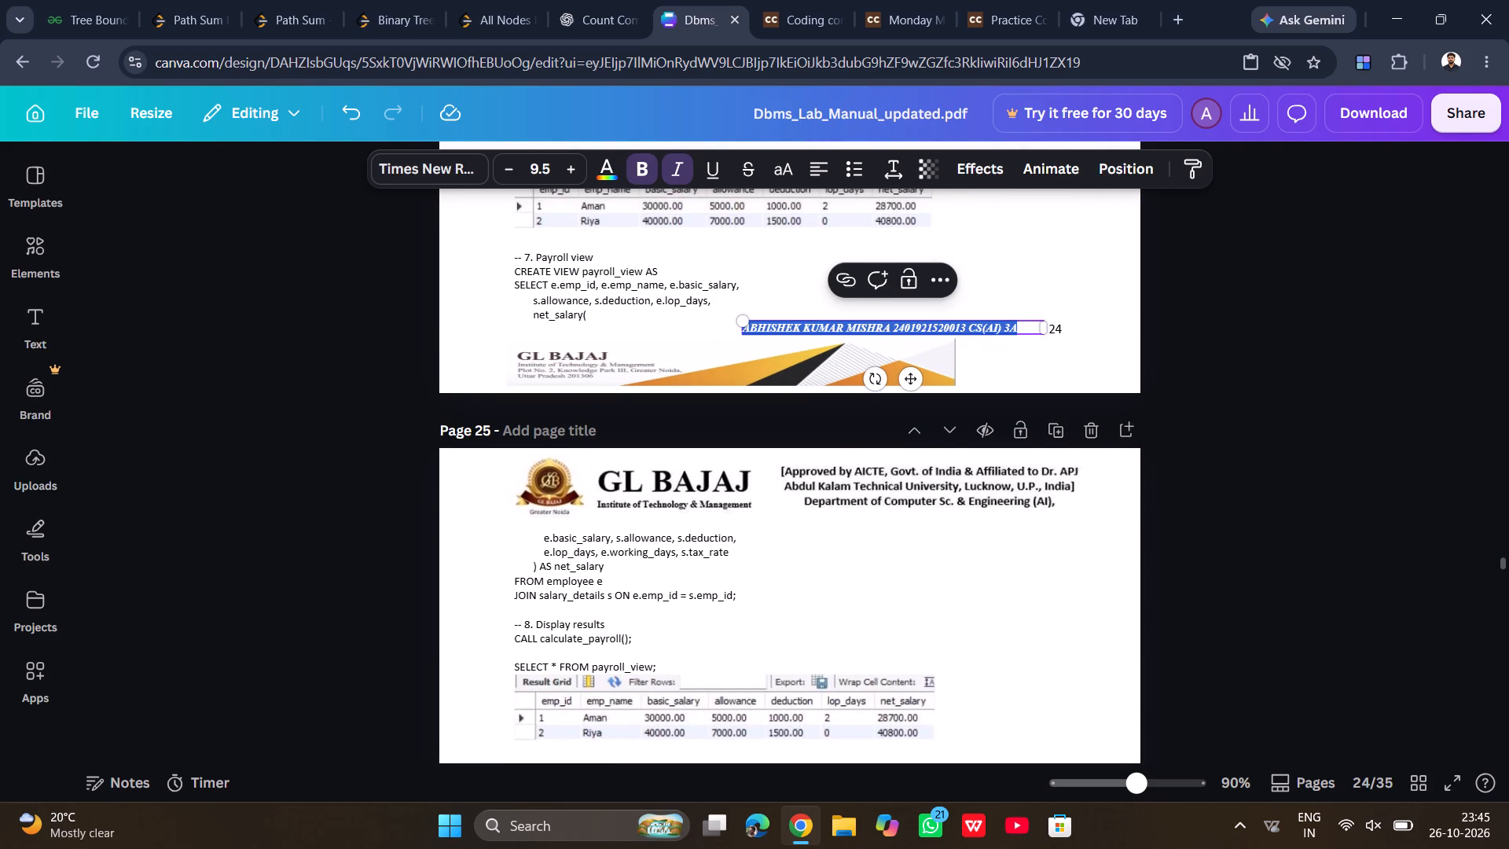
key(ctrl+v)
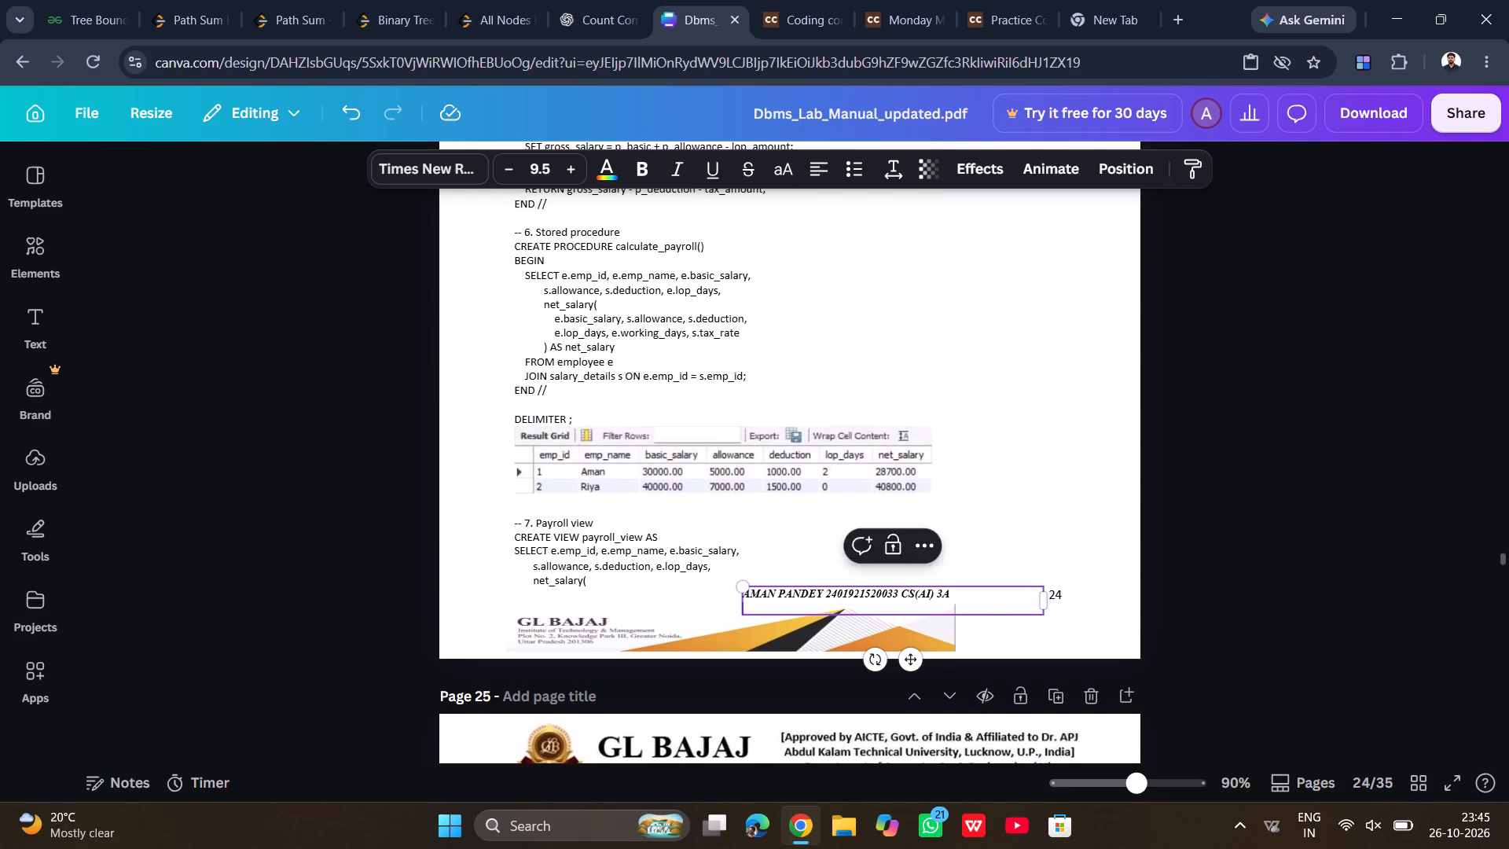
Replace the previous student's name, roll number and section in page 23's footer with the copied personalised line.
scroll(1020, 327, up, 3)
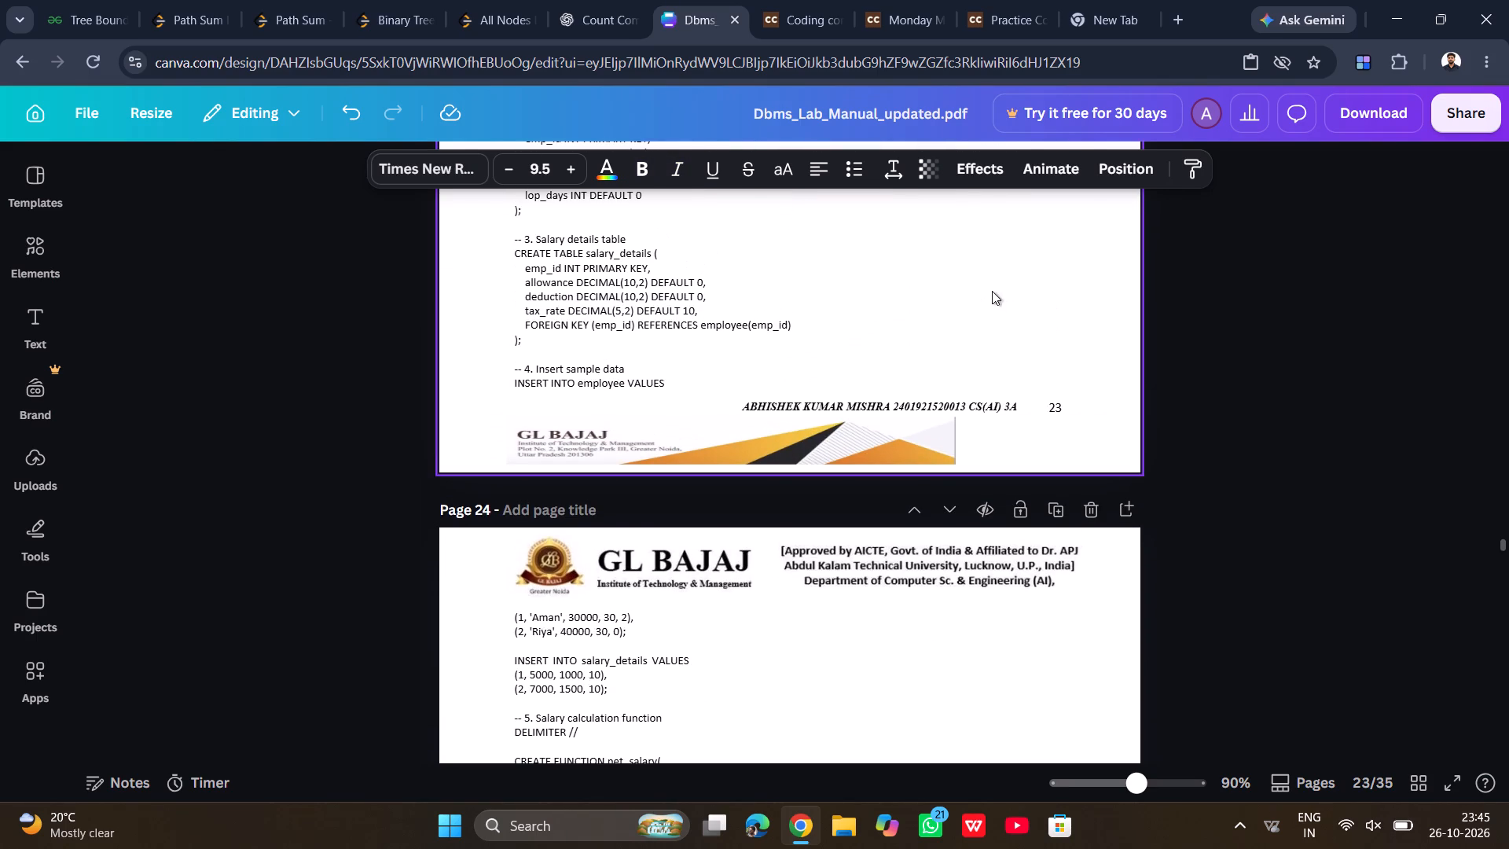
click(985, 410)
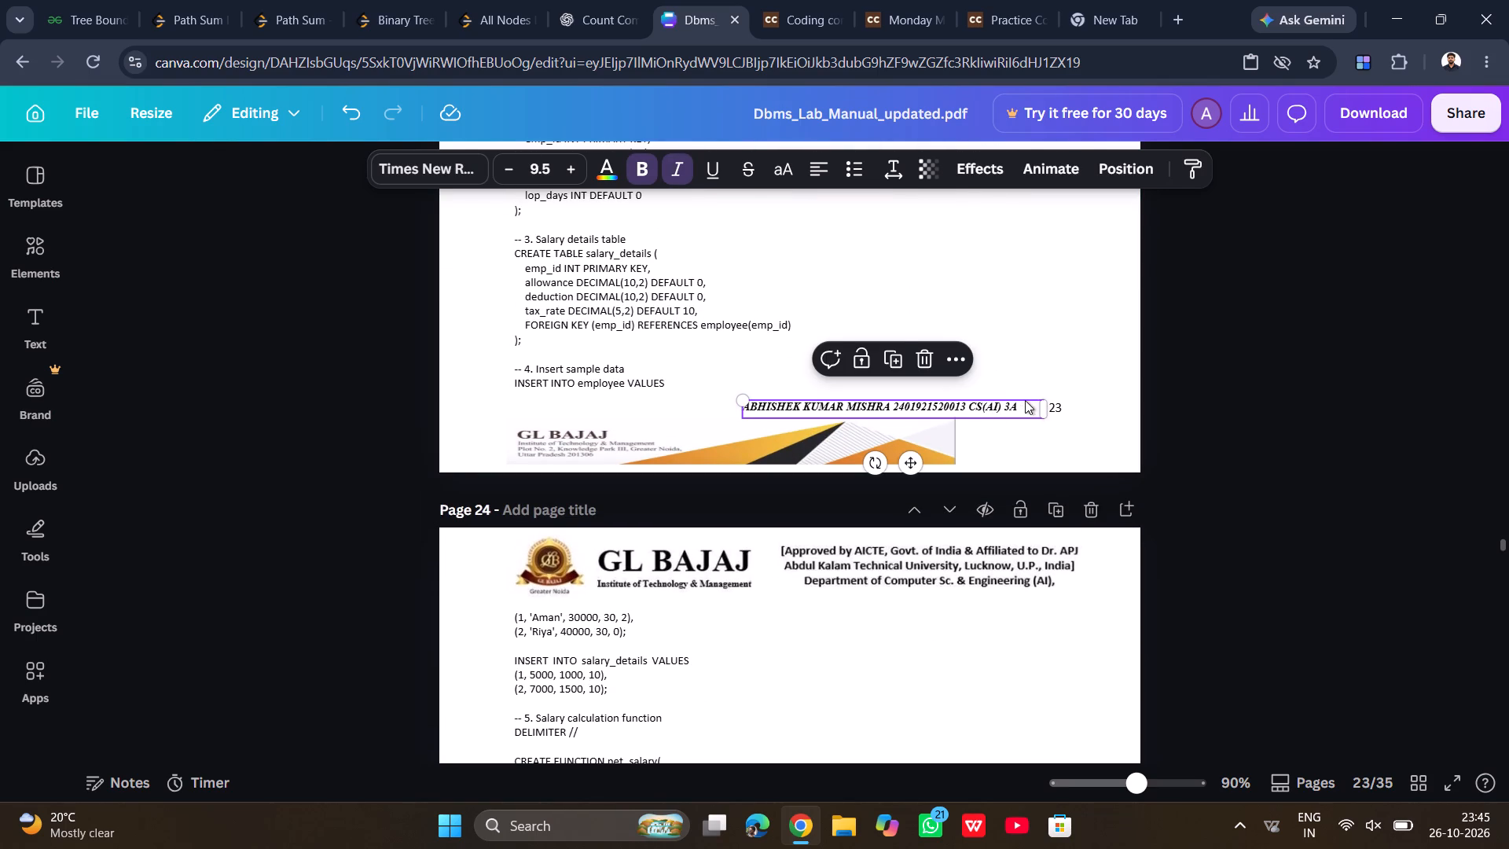
click(1025, 400)
key(BackSpace)
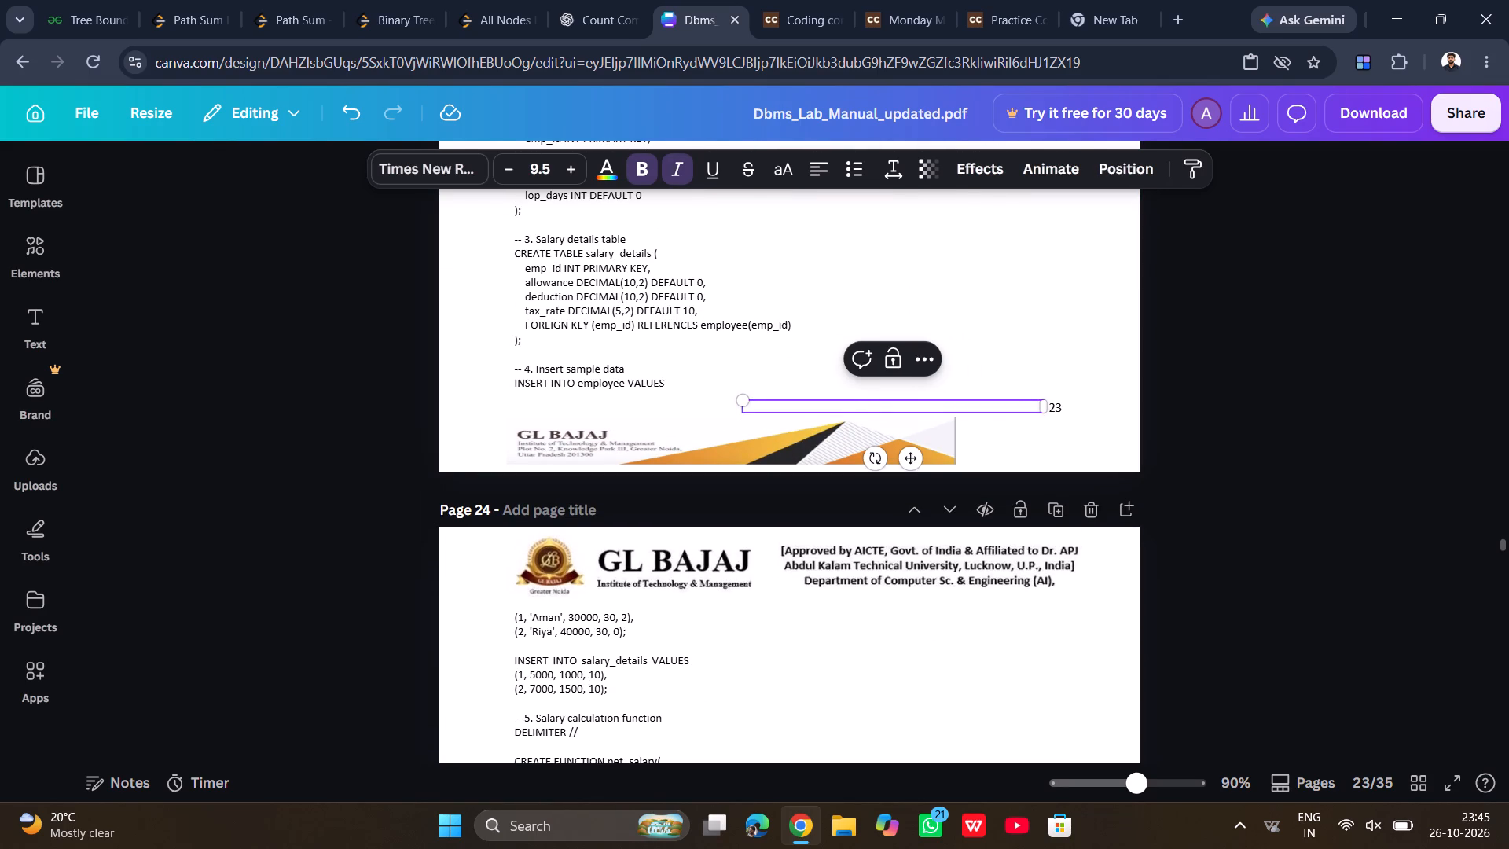
key(ctrl+v)
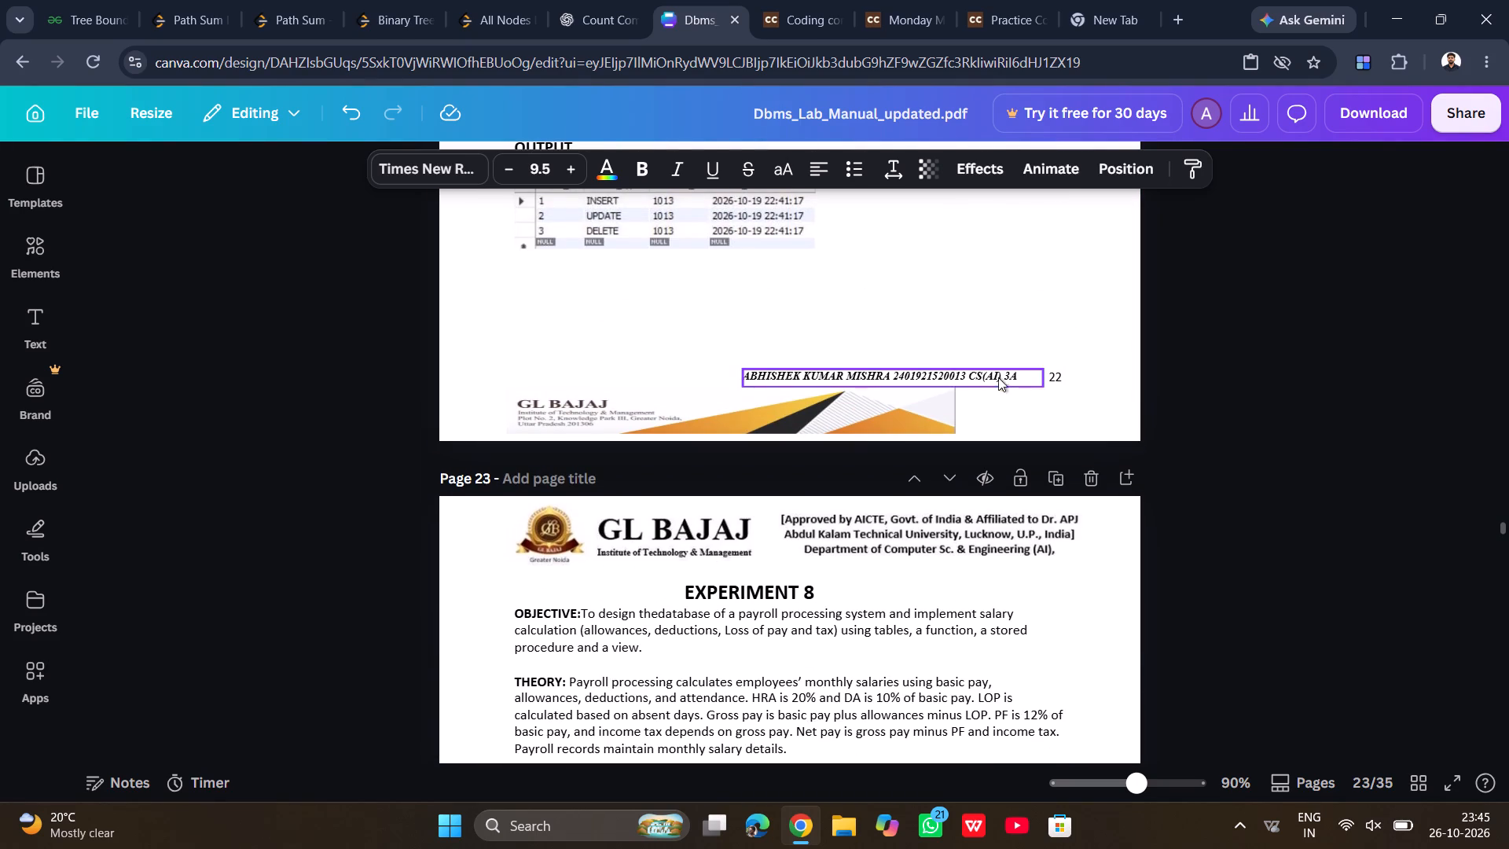
Replace the previous student's details in page 22's footer, below the trigger output table, with the copied personalised line.
click(989, 370)
click(1026, 376)
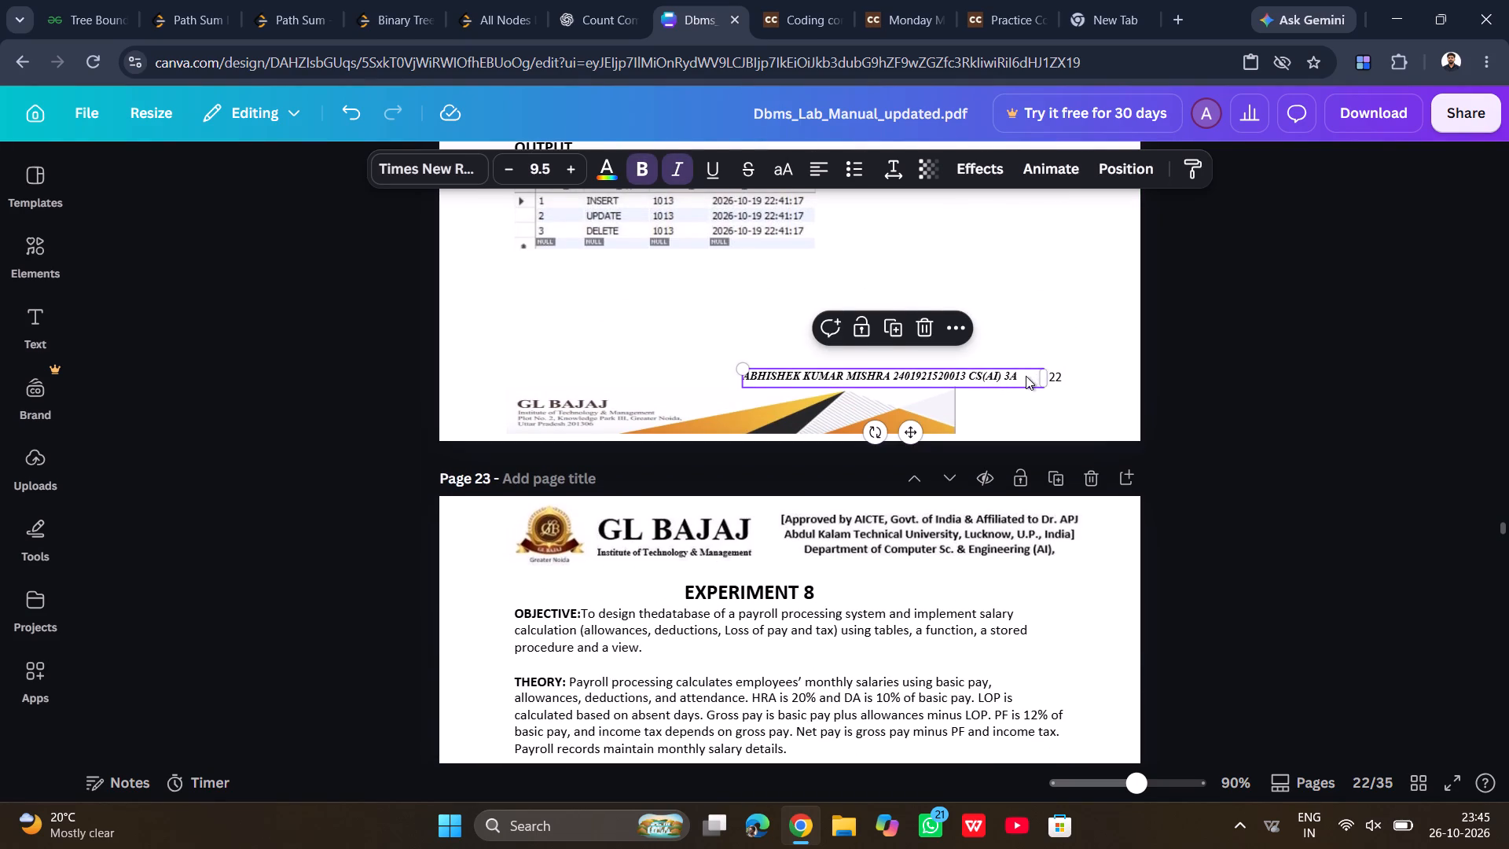
key(BackSpace)
key(ctrl+v)
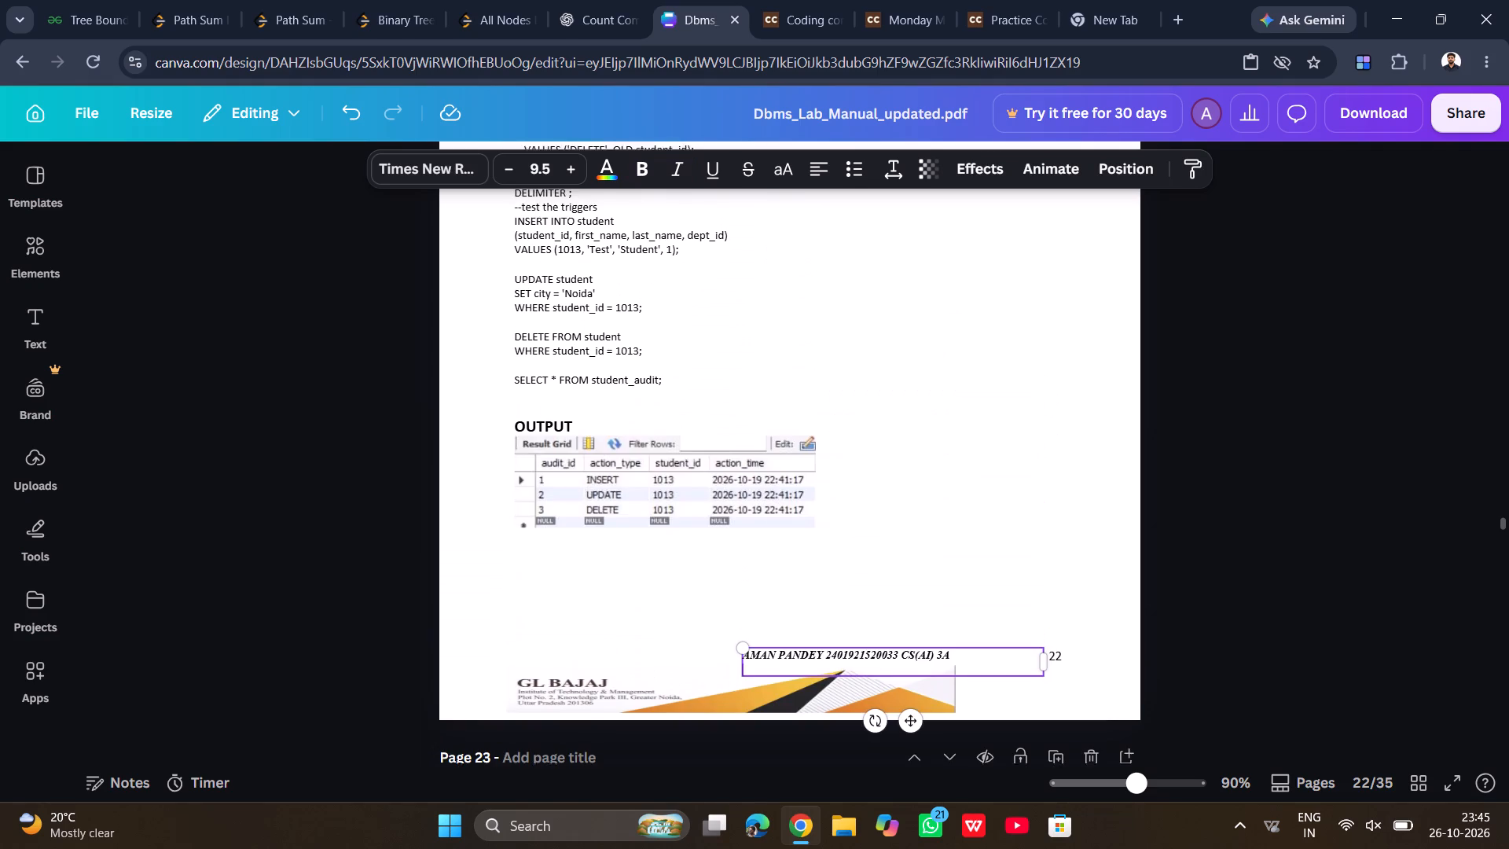
Replace the previous student's name, roll number and section in page 21's footer with the copied personalised line.
scroll(1026, 376, down, 3)
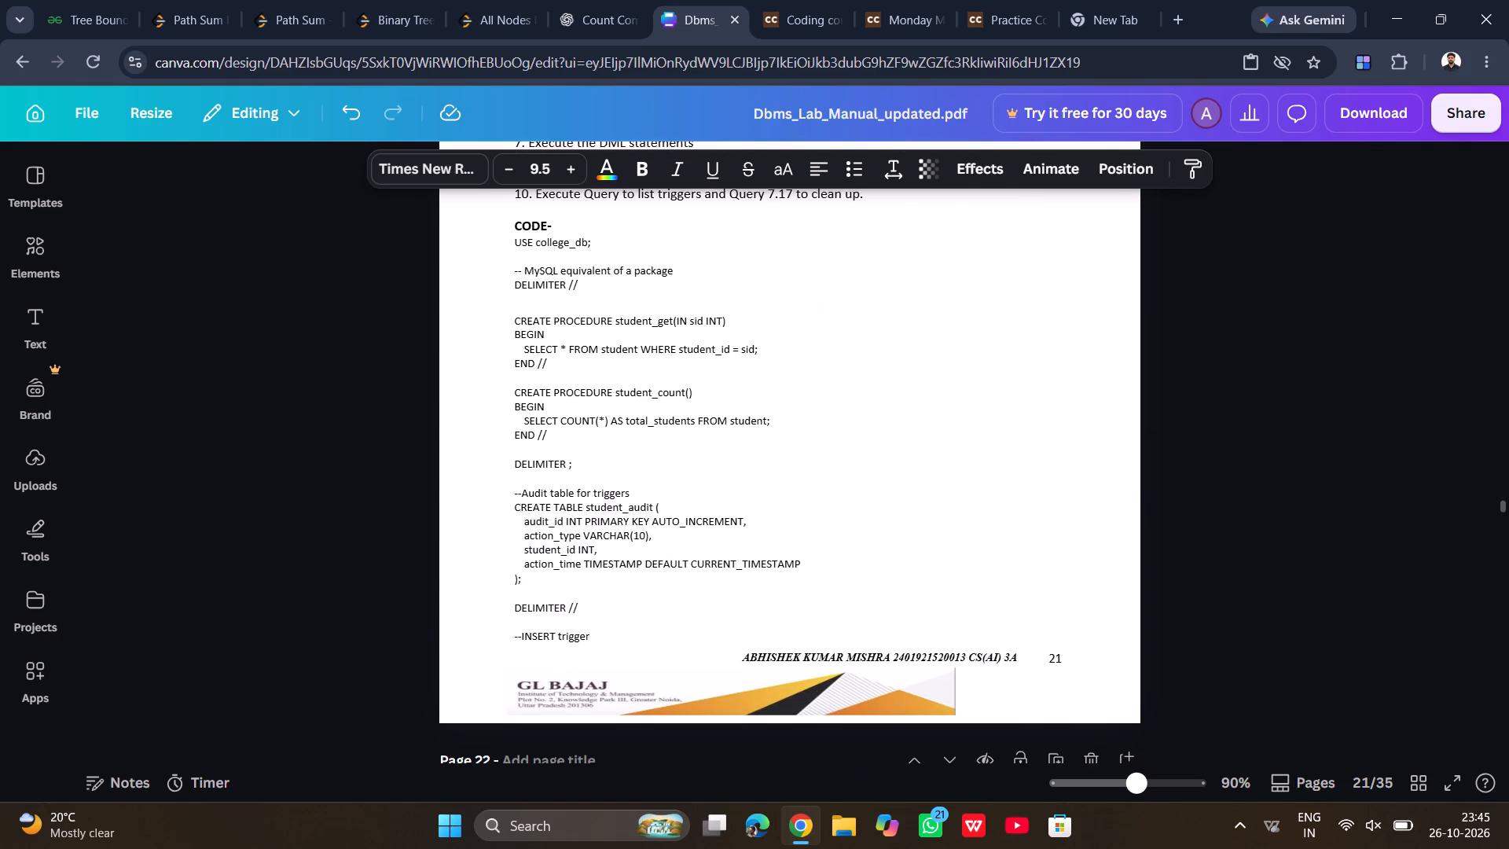
click(1014, 646)
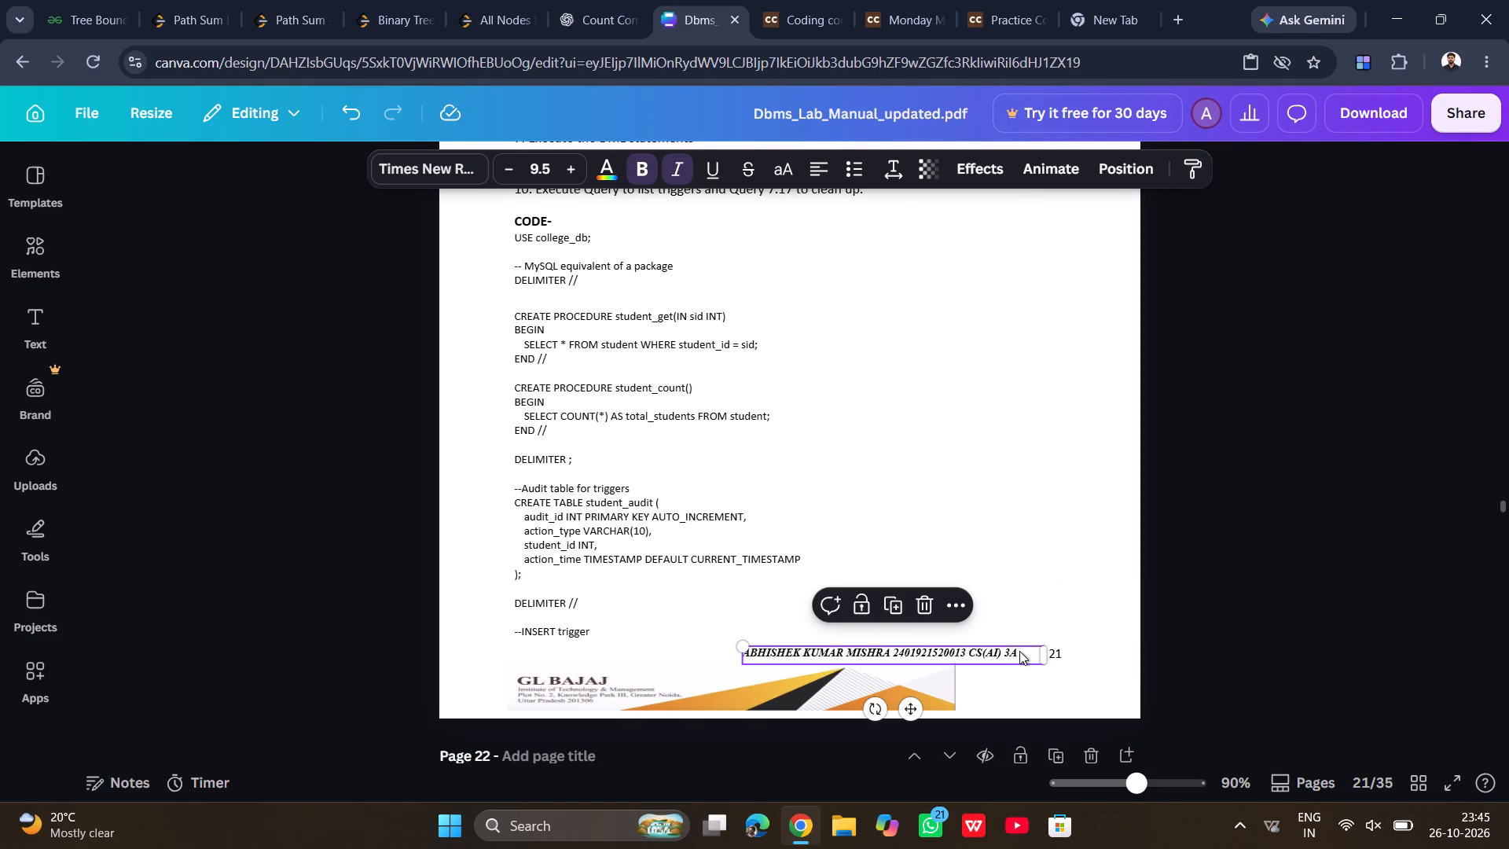
click(1019, 651)
key(BackSpace)
key(ctrl+v)
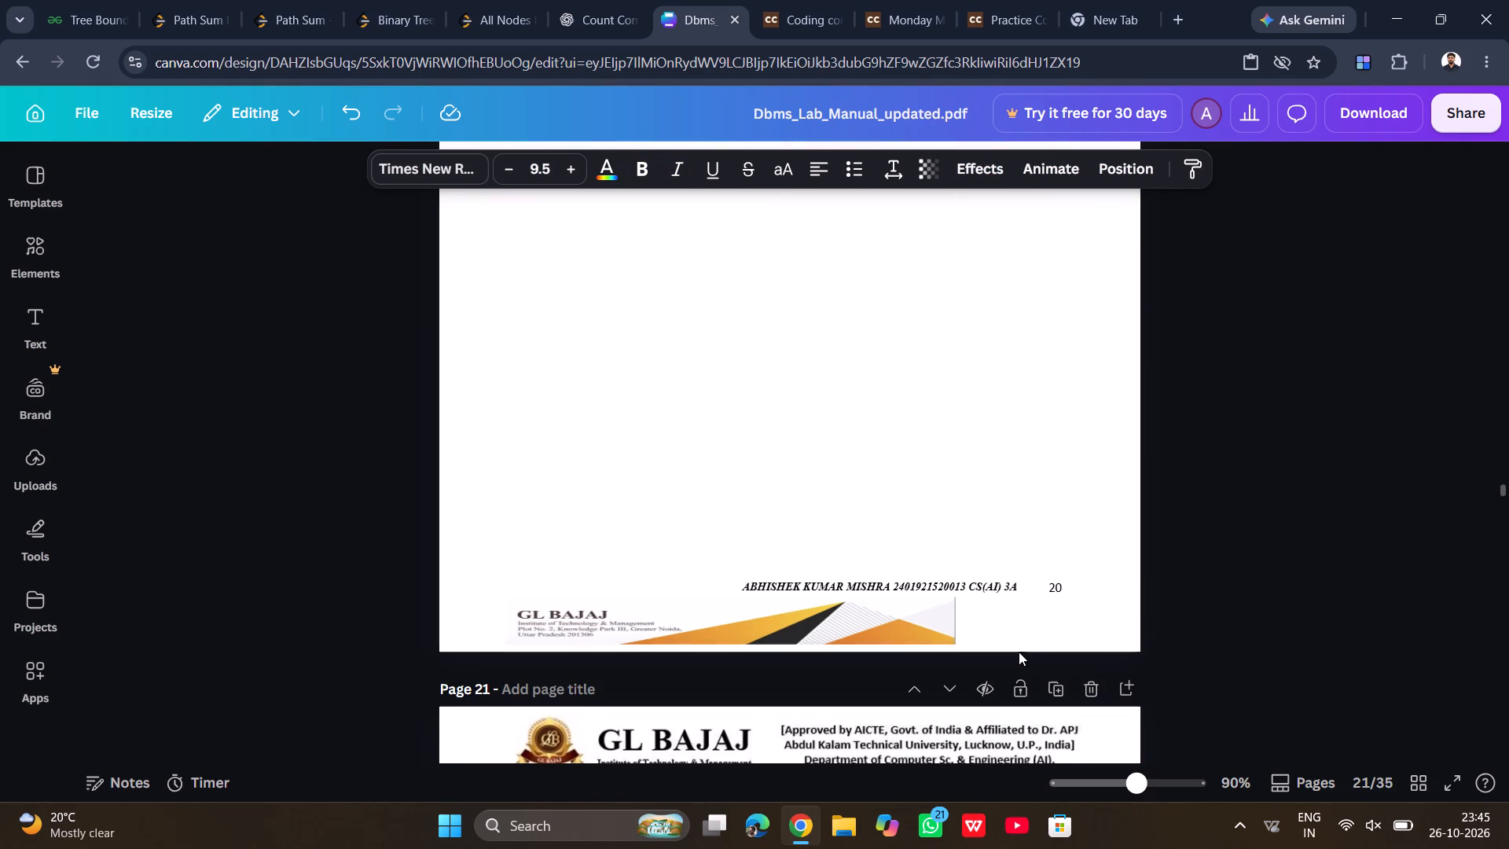
Replace the previous student's name, roll number and section in page 20's footer with the copied personalised line.
click(950, 579)
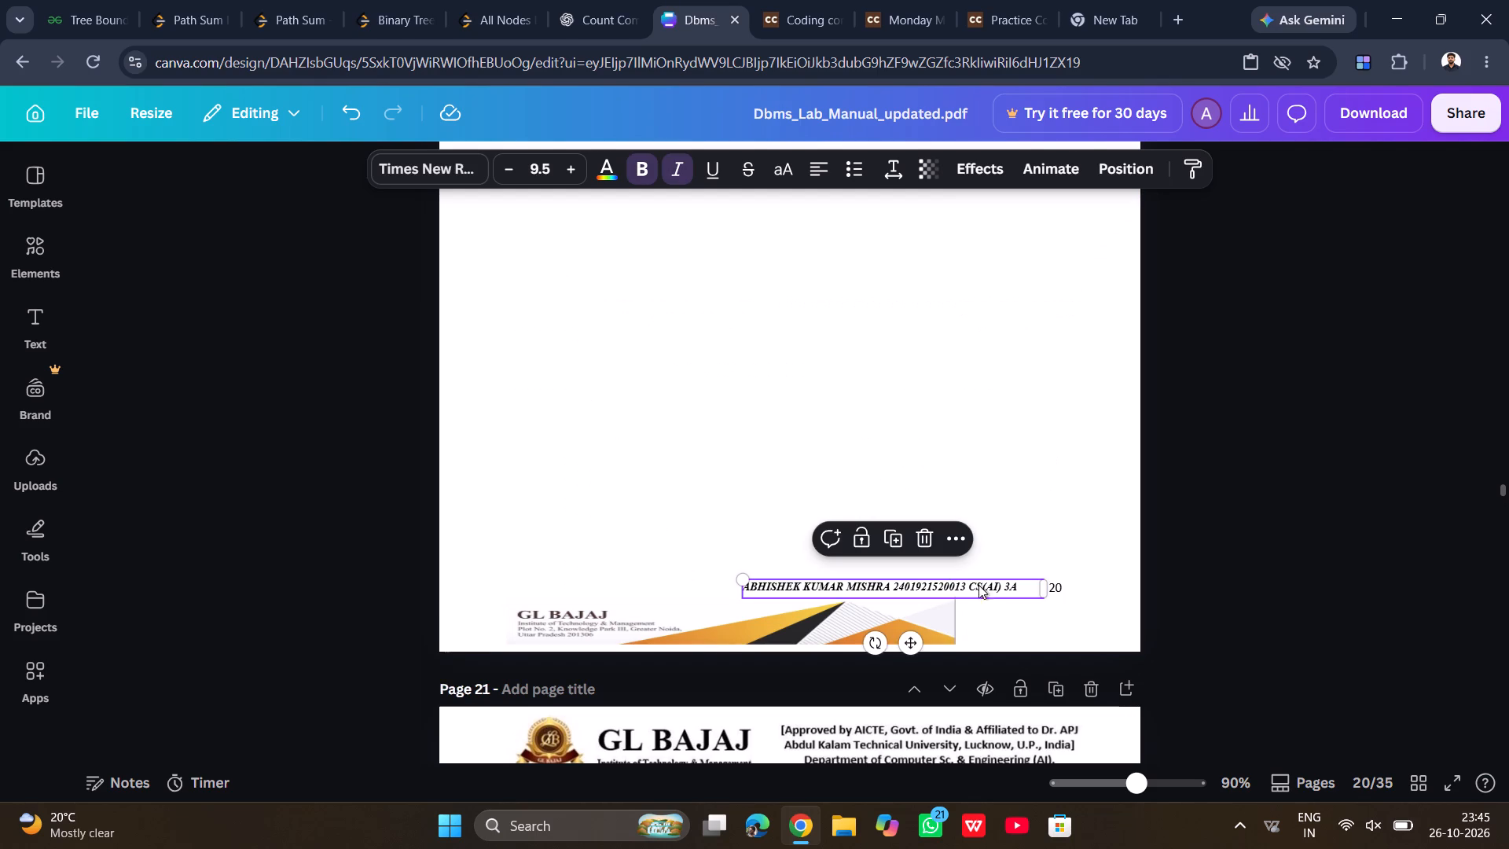
click(1020, 587)
key(BackSpace)
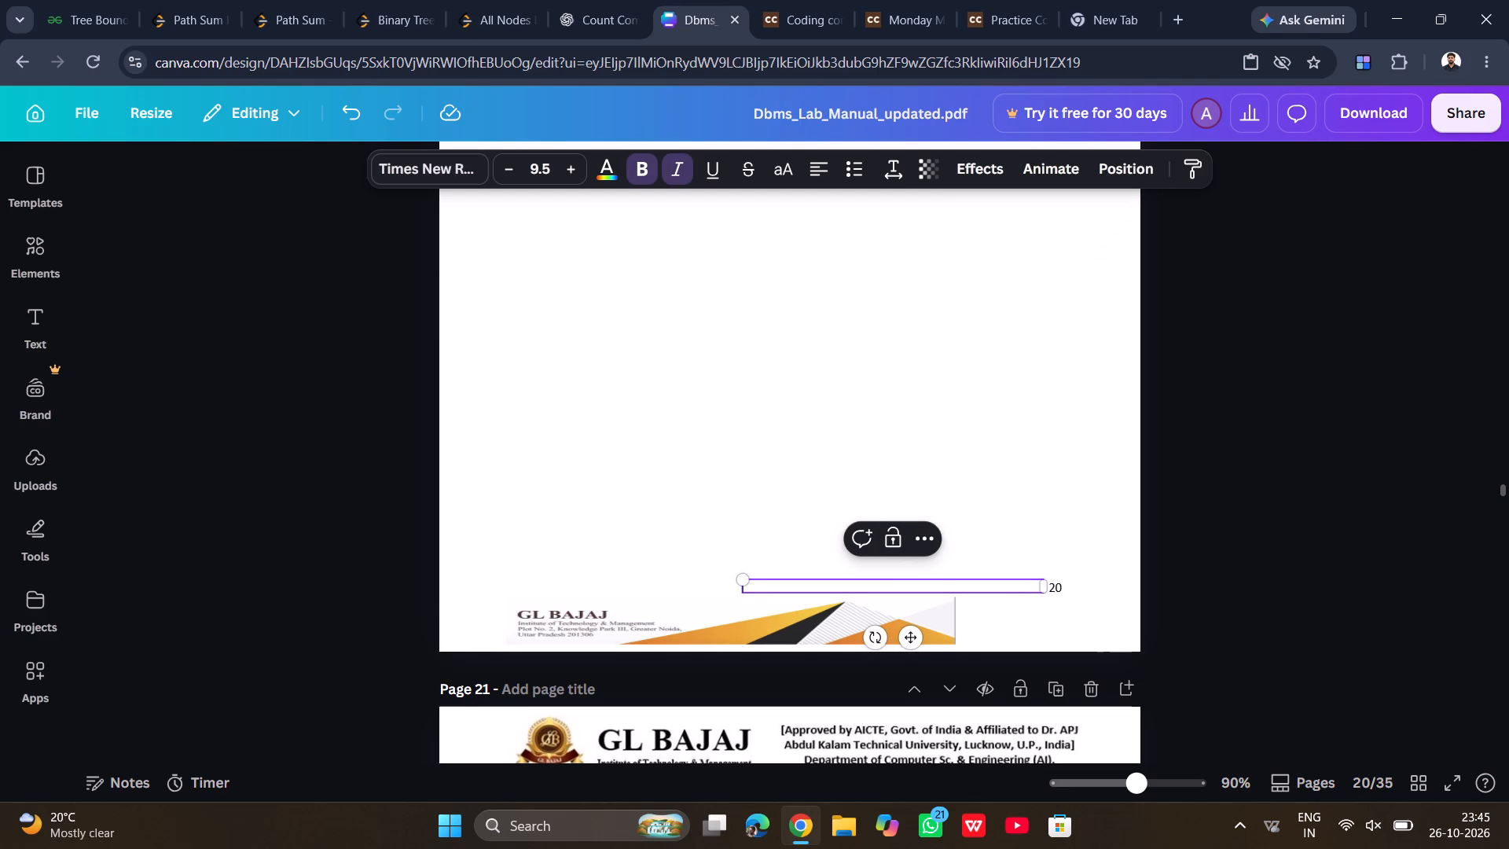
key(ctrl+v)
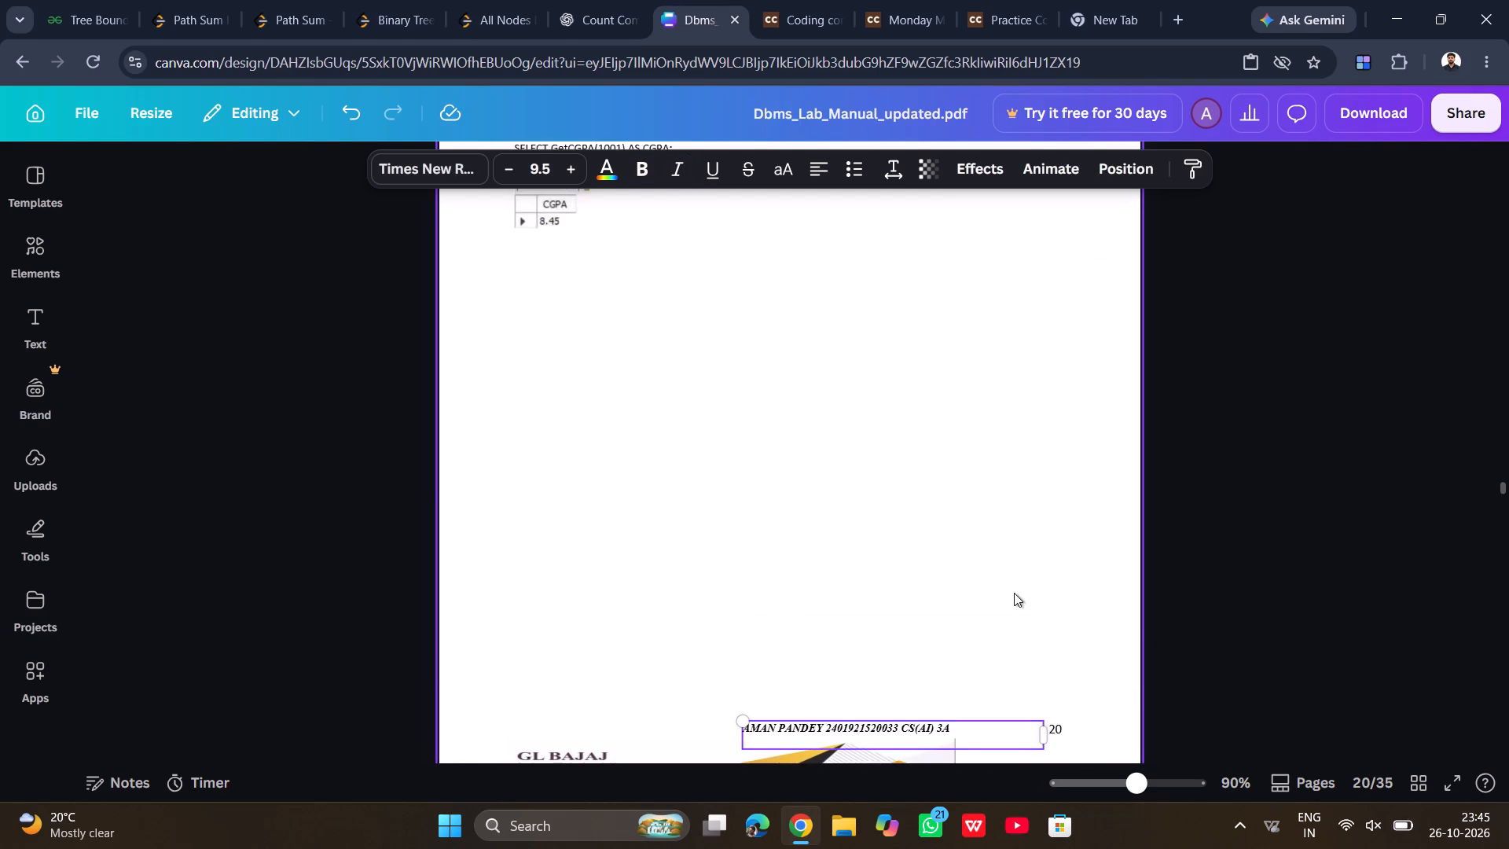
Replace the previous student's details in page 19's footer, below the stored function code, with the copied personalised line.
scroll(977, 538, down, 1)
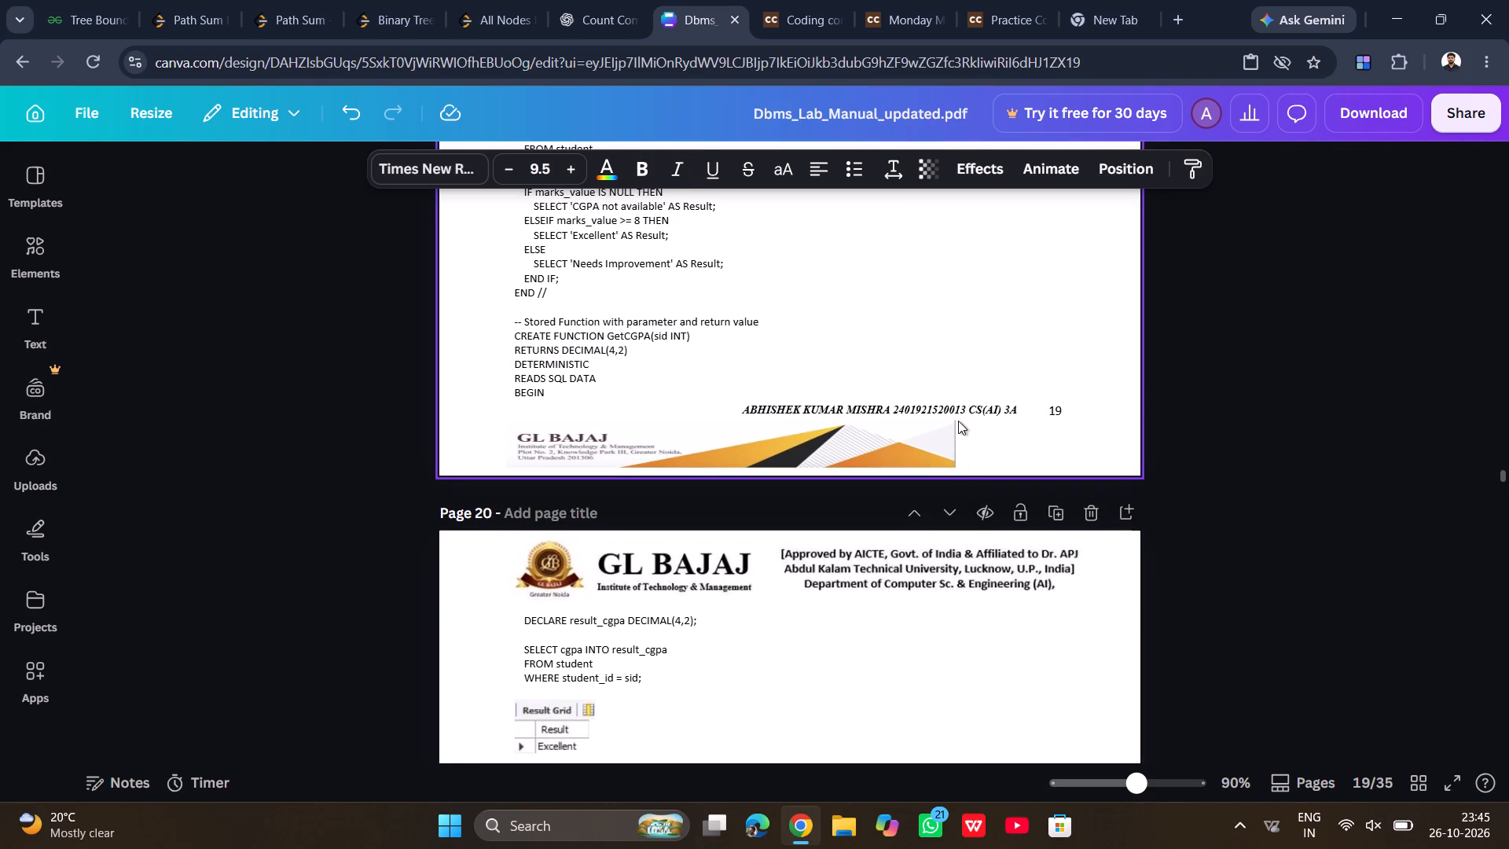
scroll(958, 421, down, 1)
click(957, 413)
click(1020, 409)
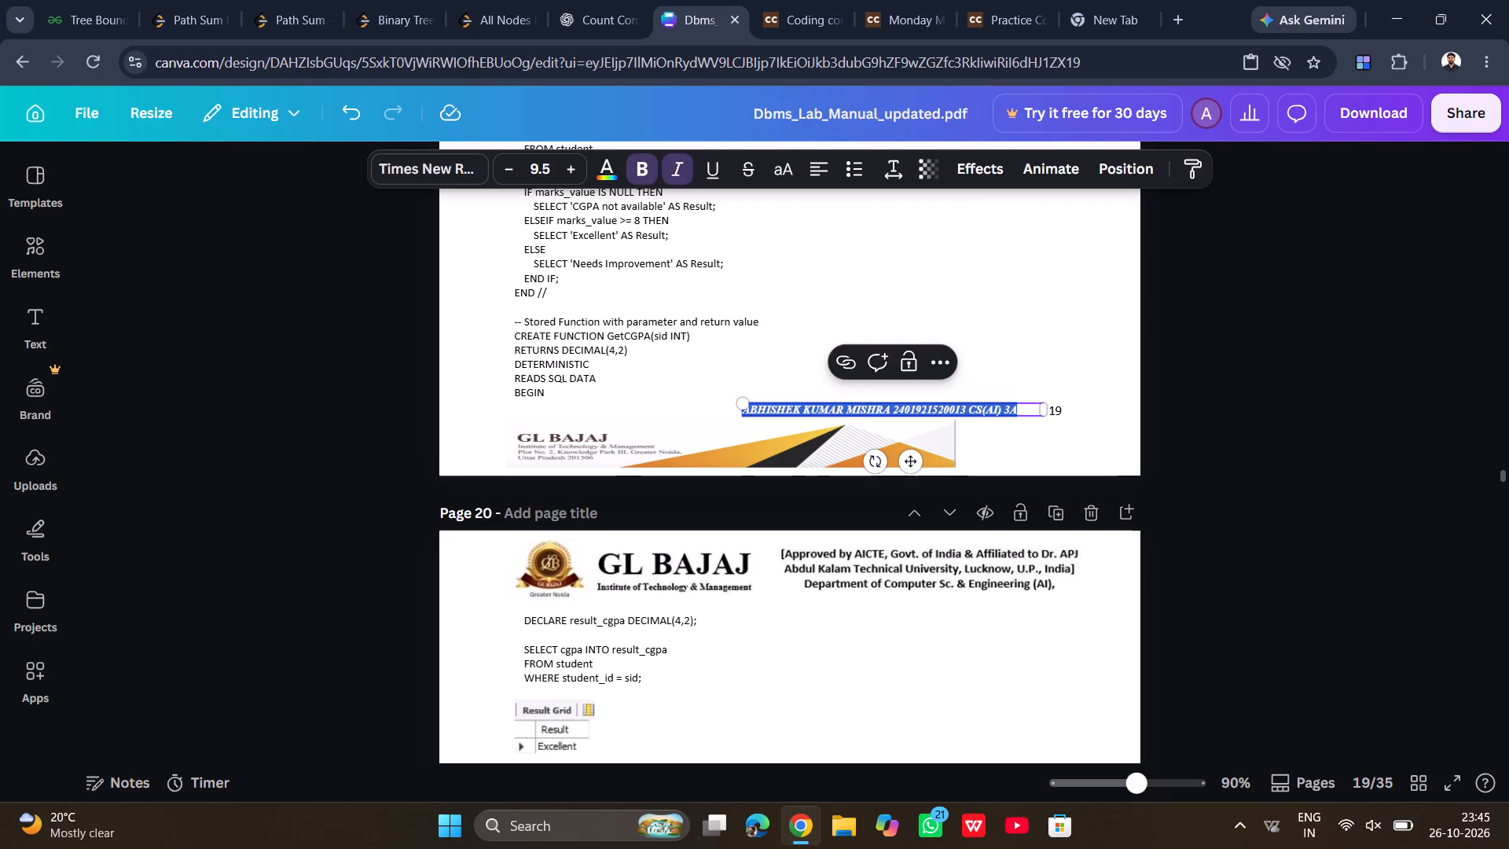
key(BackSpace)
key(ctrl+v)
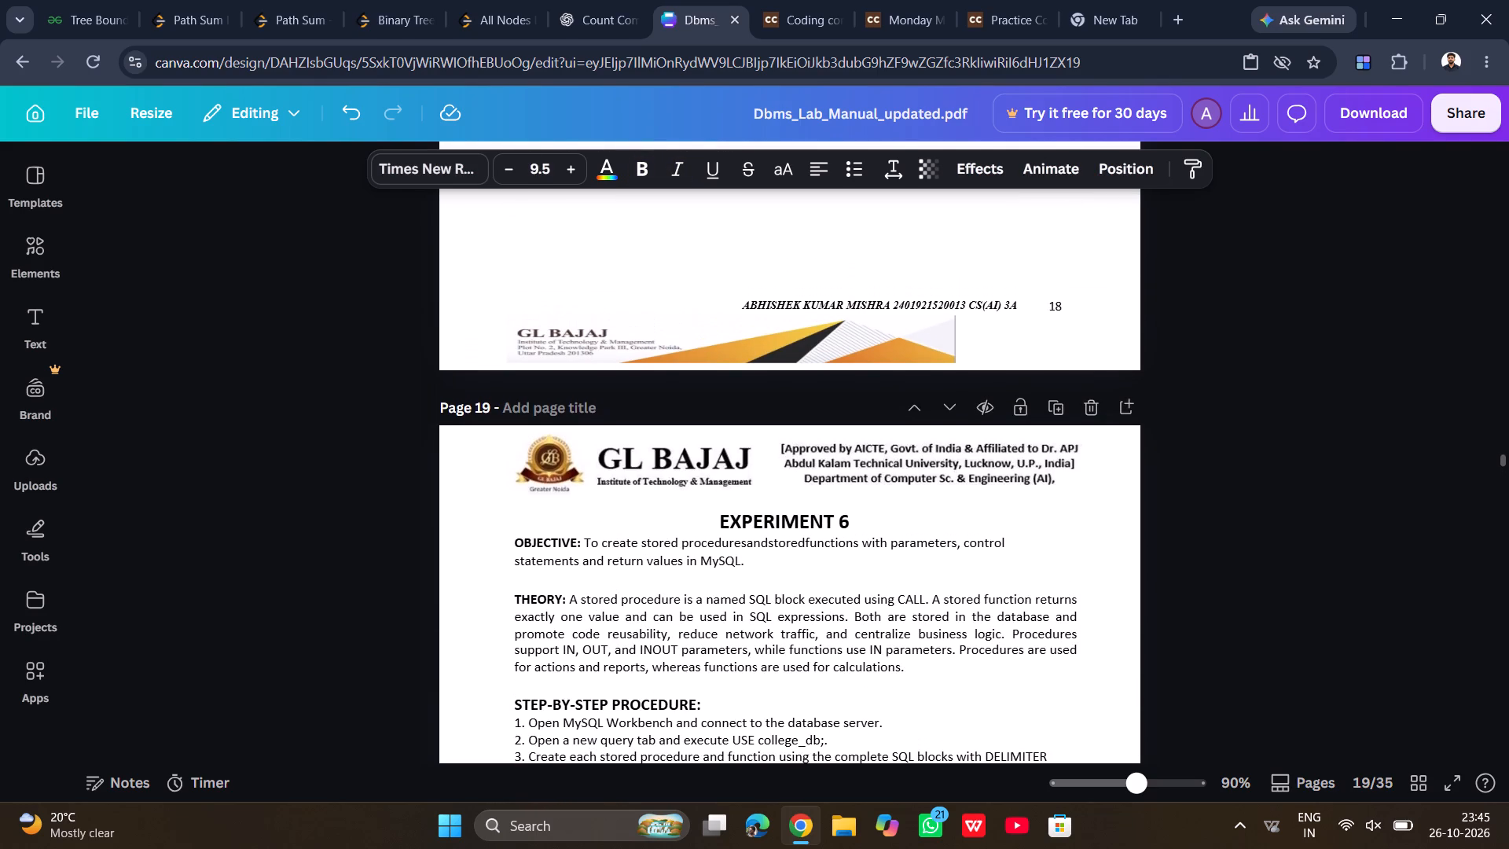
Replace the previous student's name, roll number and section in page 18's footer with the copied personalised line.
click(957, 303)
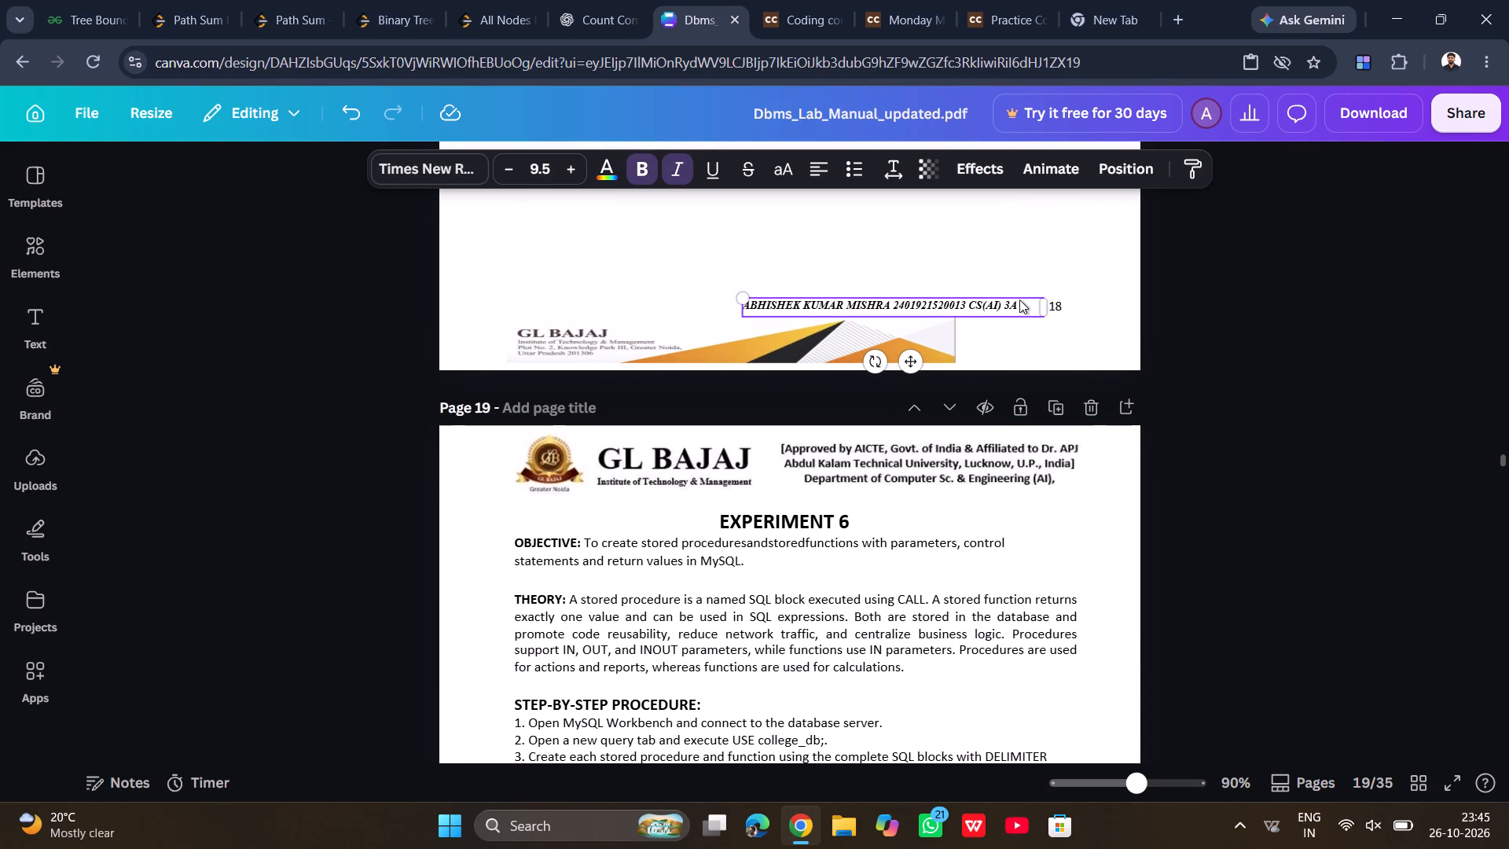
click(1019, 300)
key(BackSpace)
key(ctrl+v)
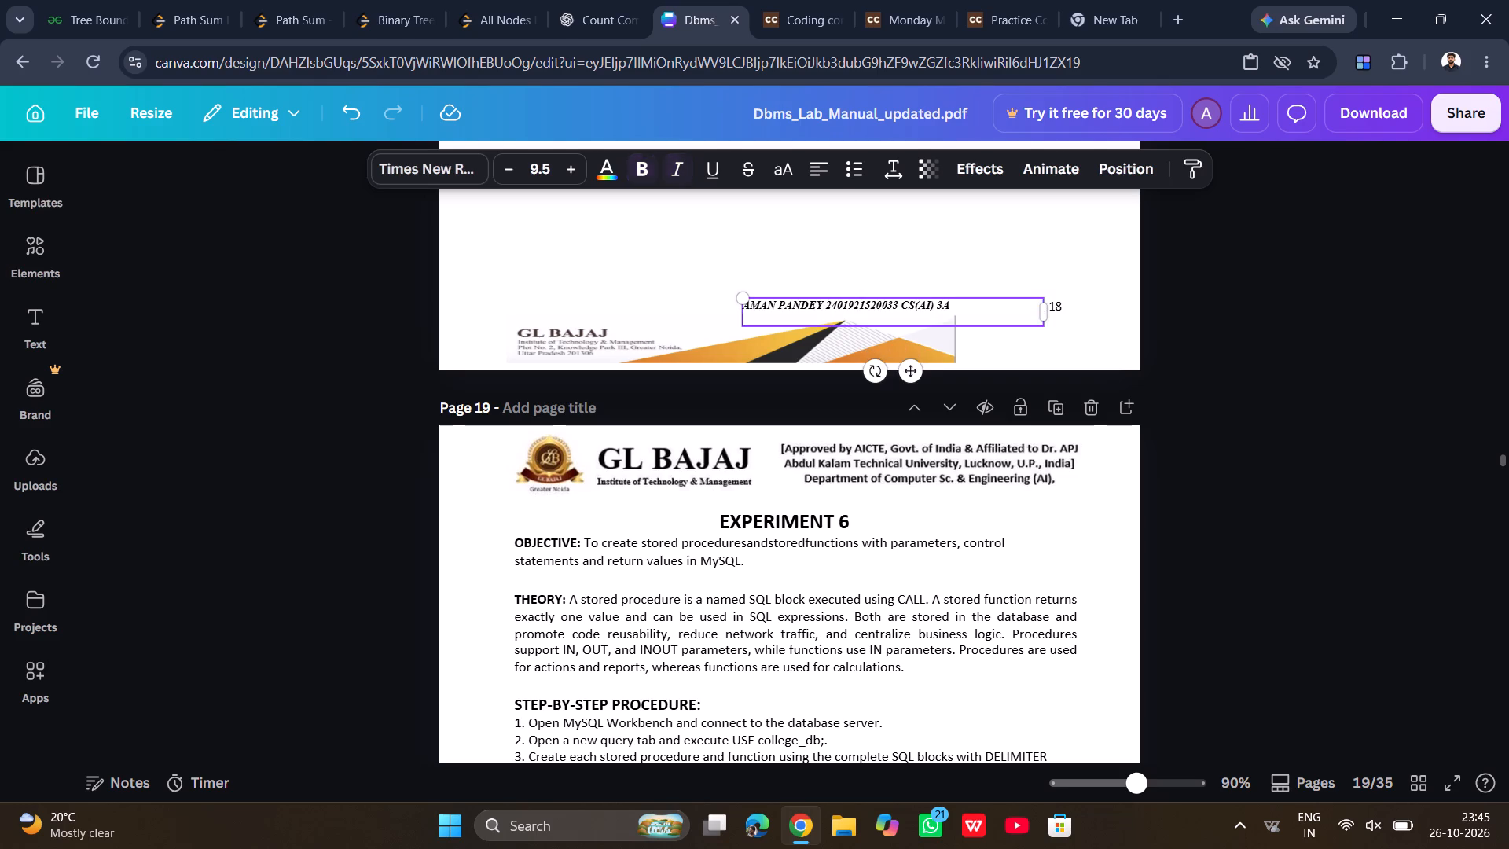
Replace the previous student's details in page 17's footer, below the cursor procedure code, with the copied personalised line.
scroll(1019, 300, up, 4)
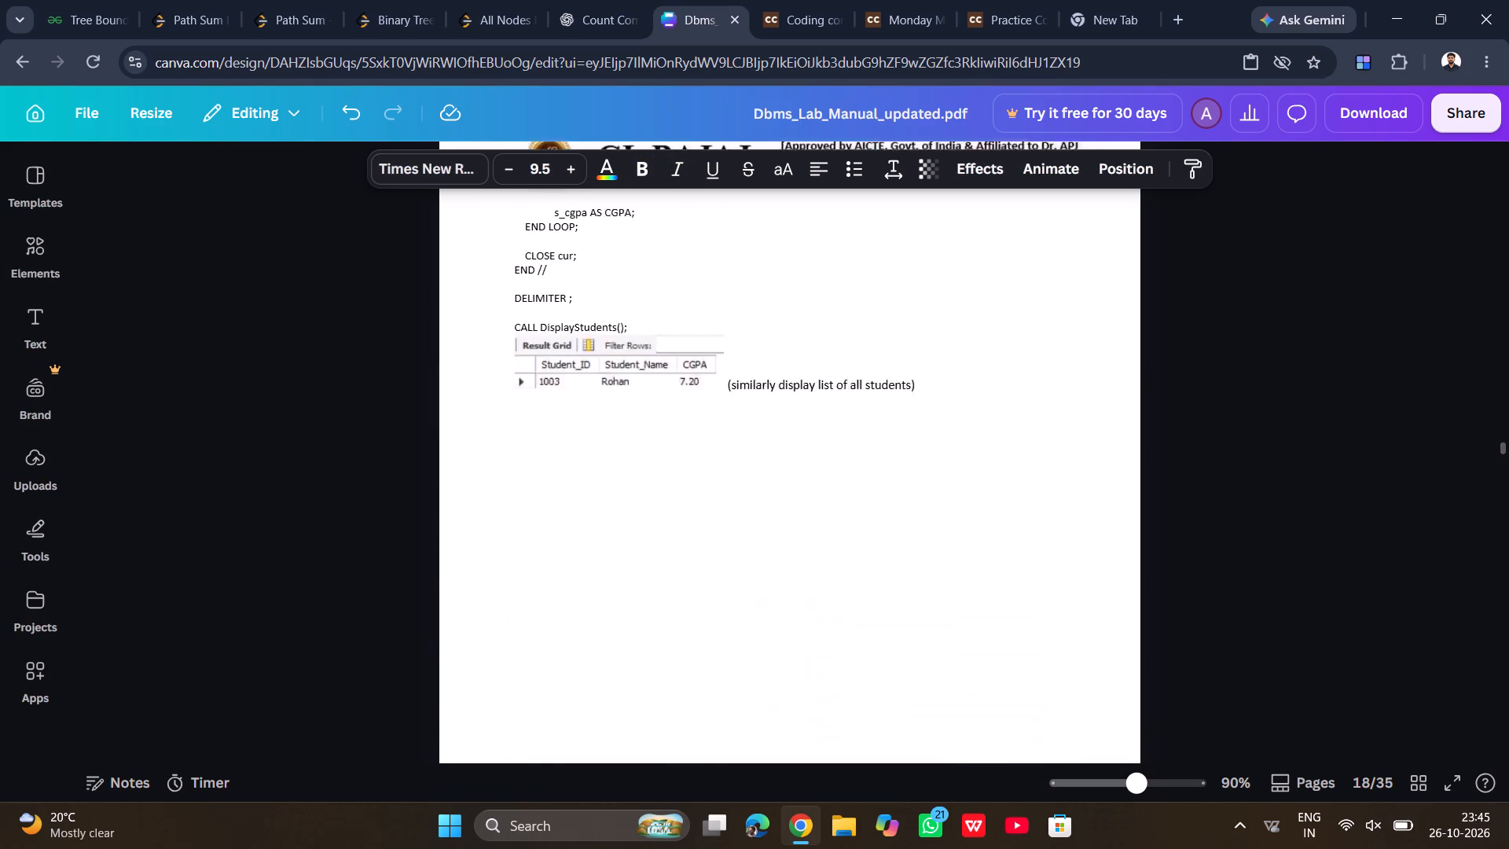
scroll(1019, 300, up, 5)
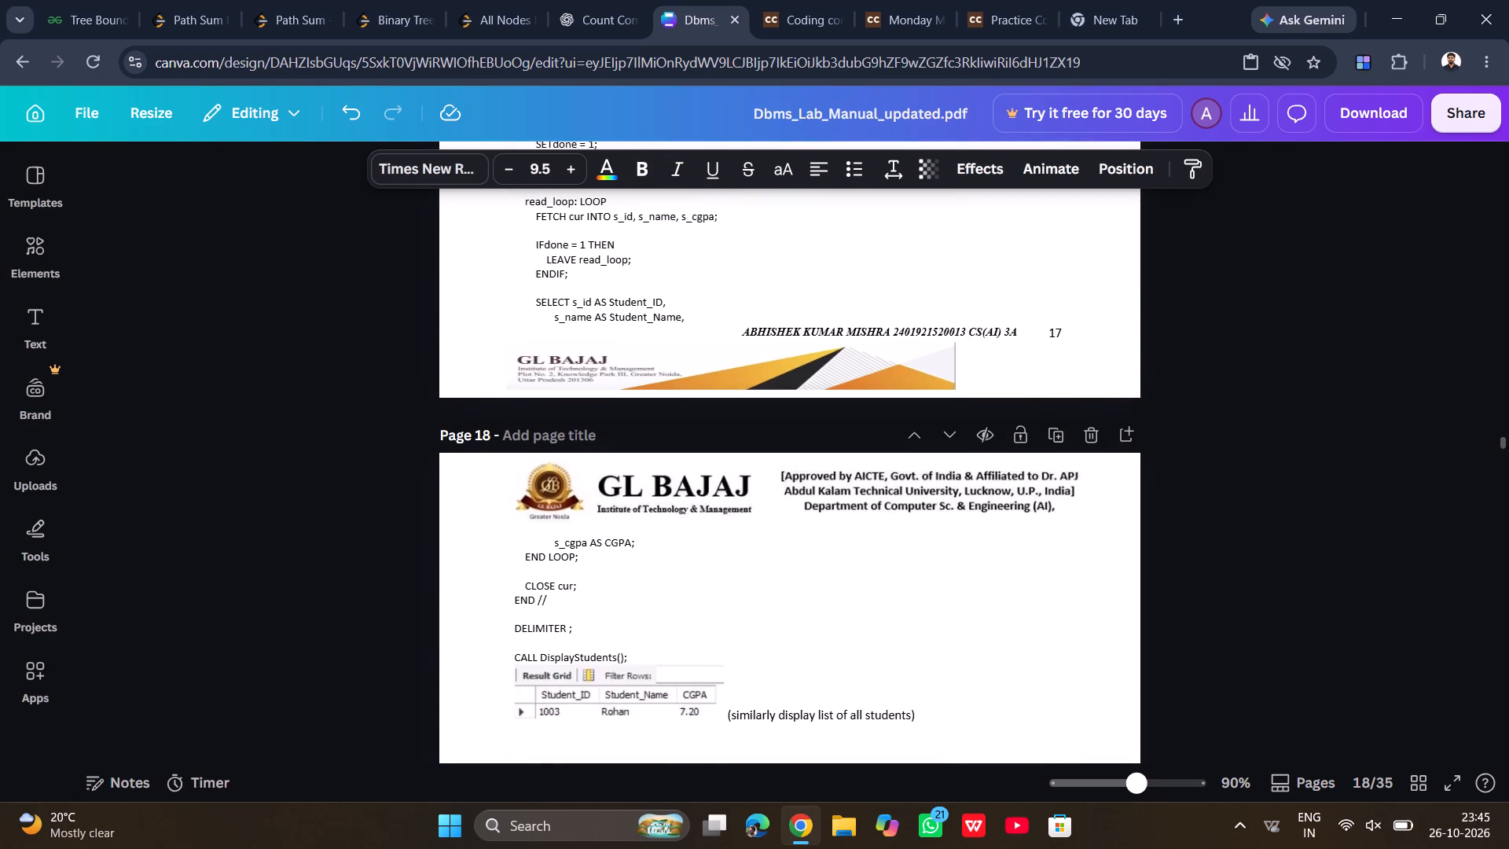
scroll(1019, 300, up, 1)
click(975, 385)
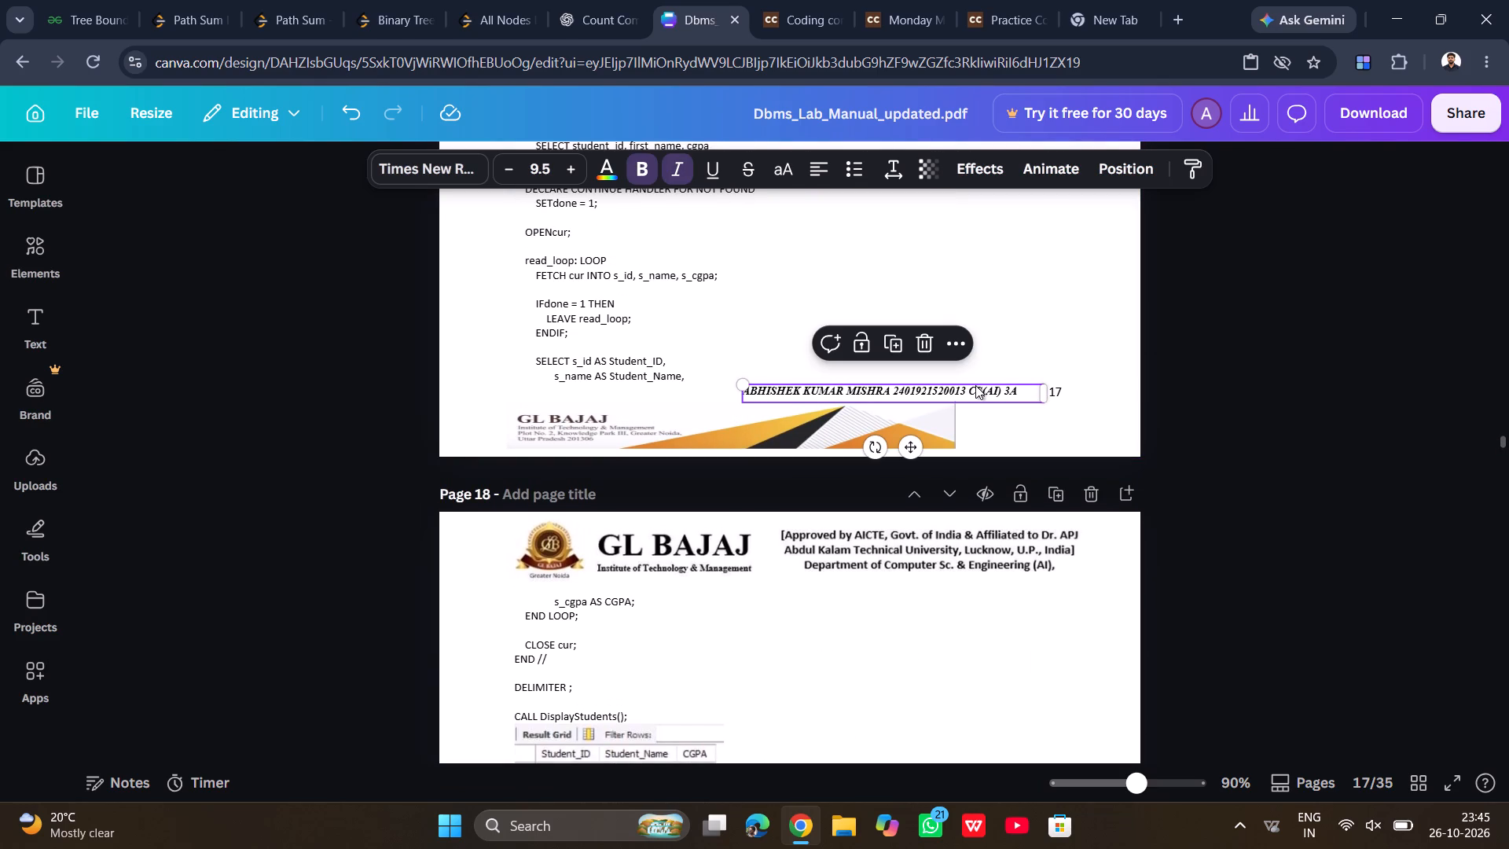
click(1026, 385)
key(BackSpace)
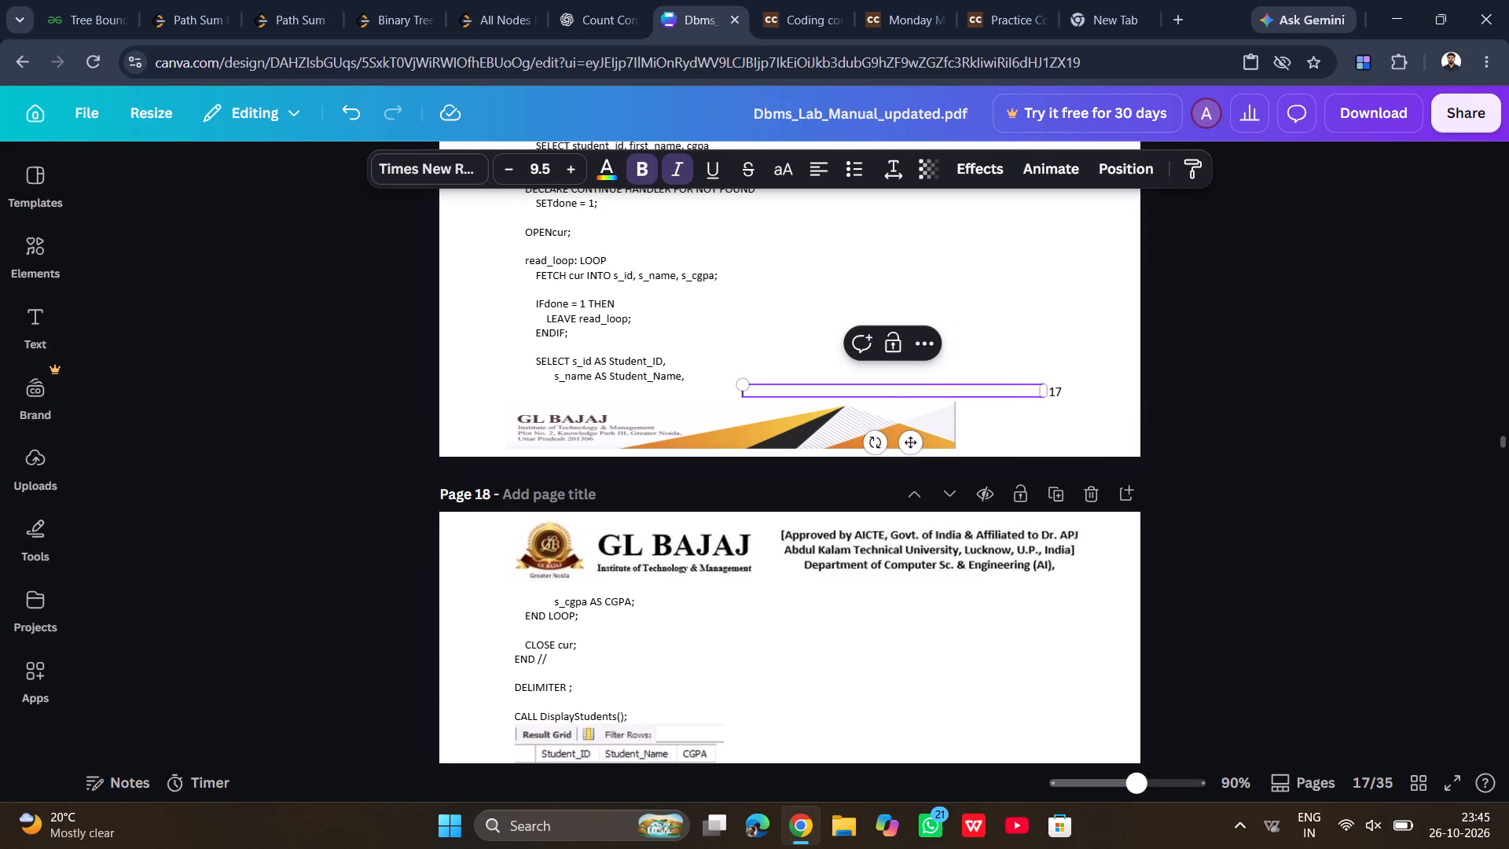
key(ctrl+v)
Replace the previous student's details in page 16's footer, below the normalized table outputs, with the copied personalised line.
scroll(1026, 385, up, 1)
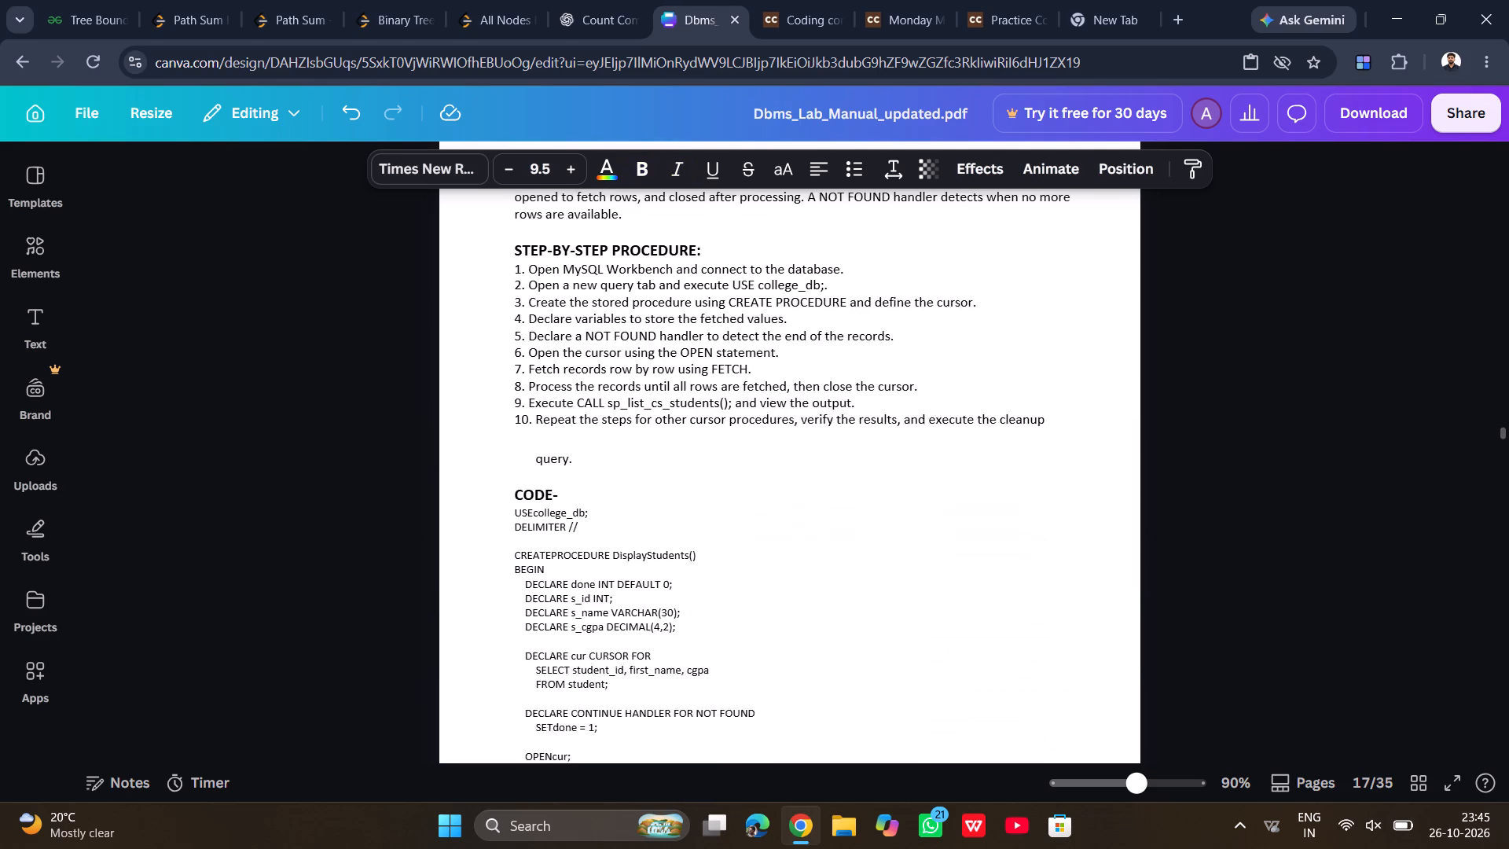
click(972, 556)
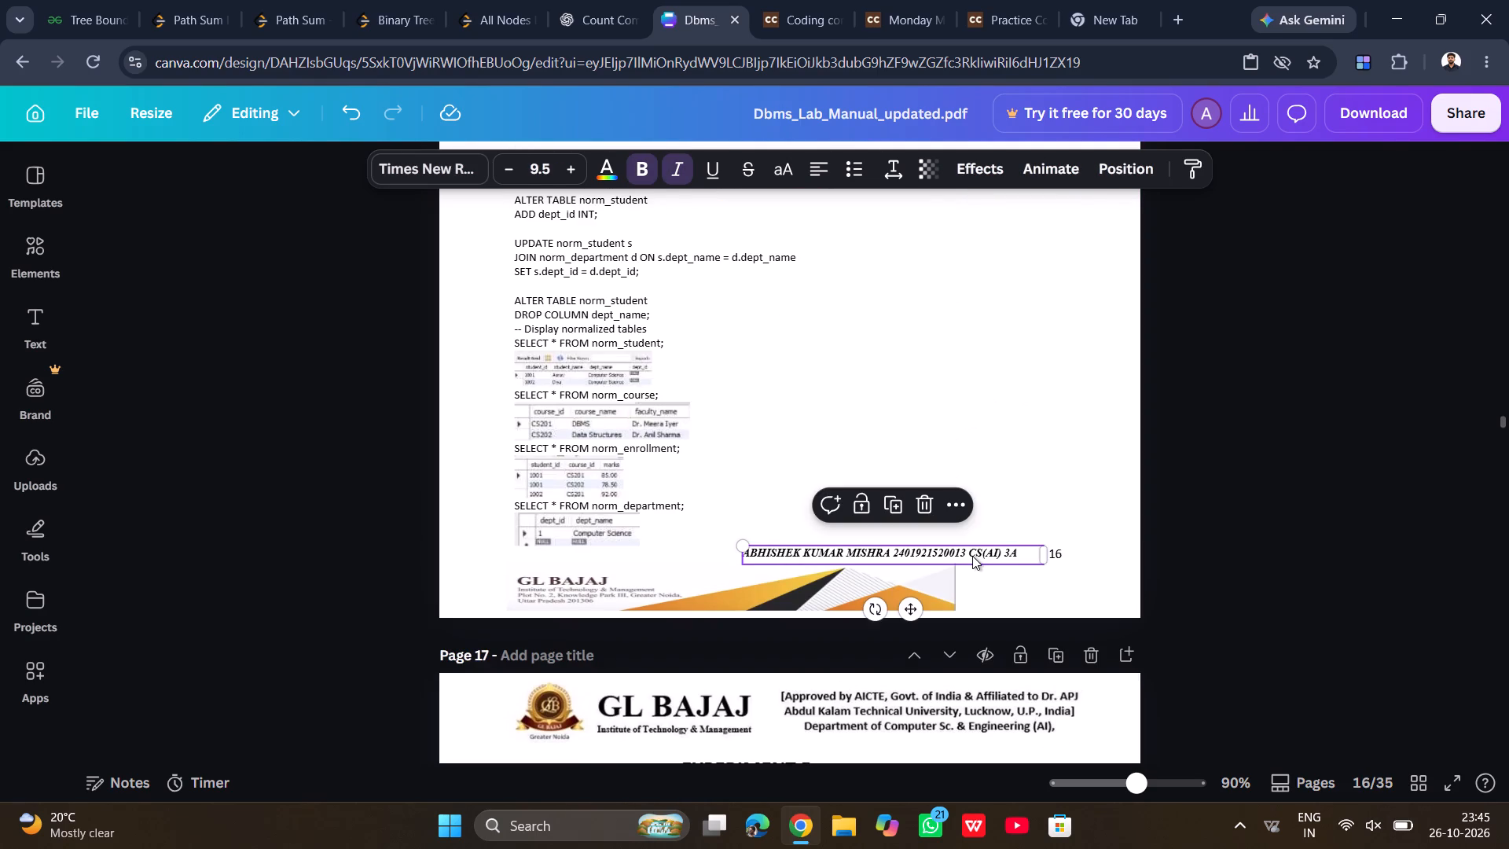
click(1020, 550)
key(BackSpace)
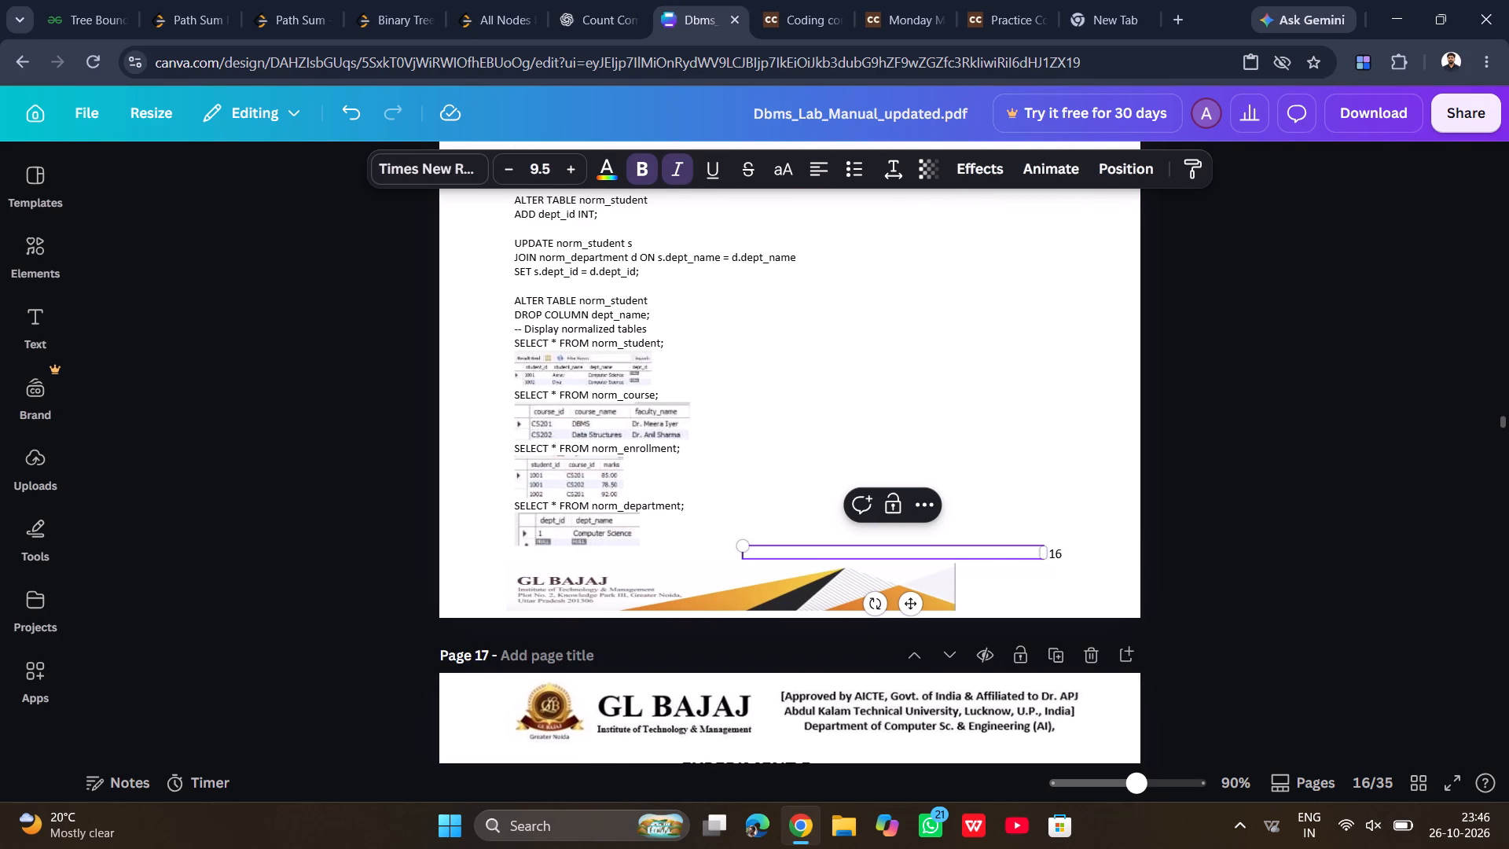
key(ctrl+v)
click(1020, 550)
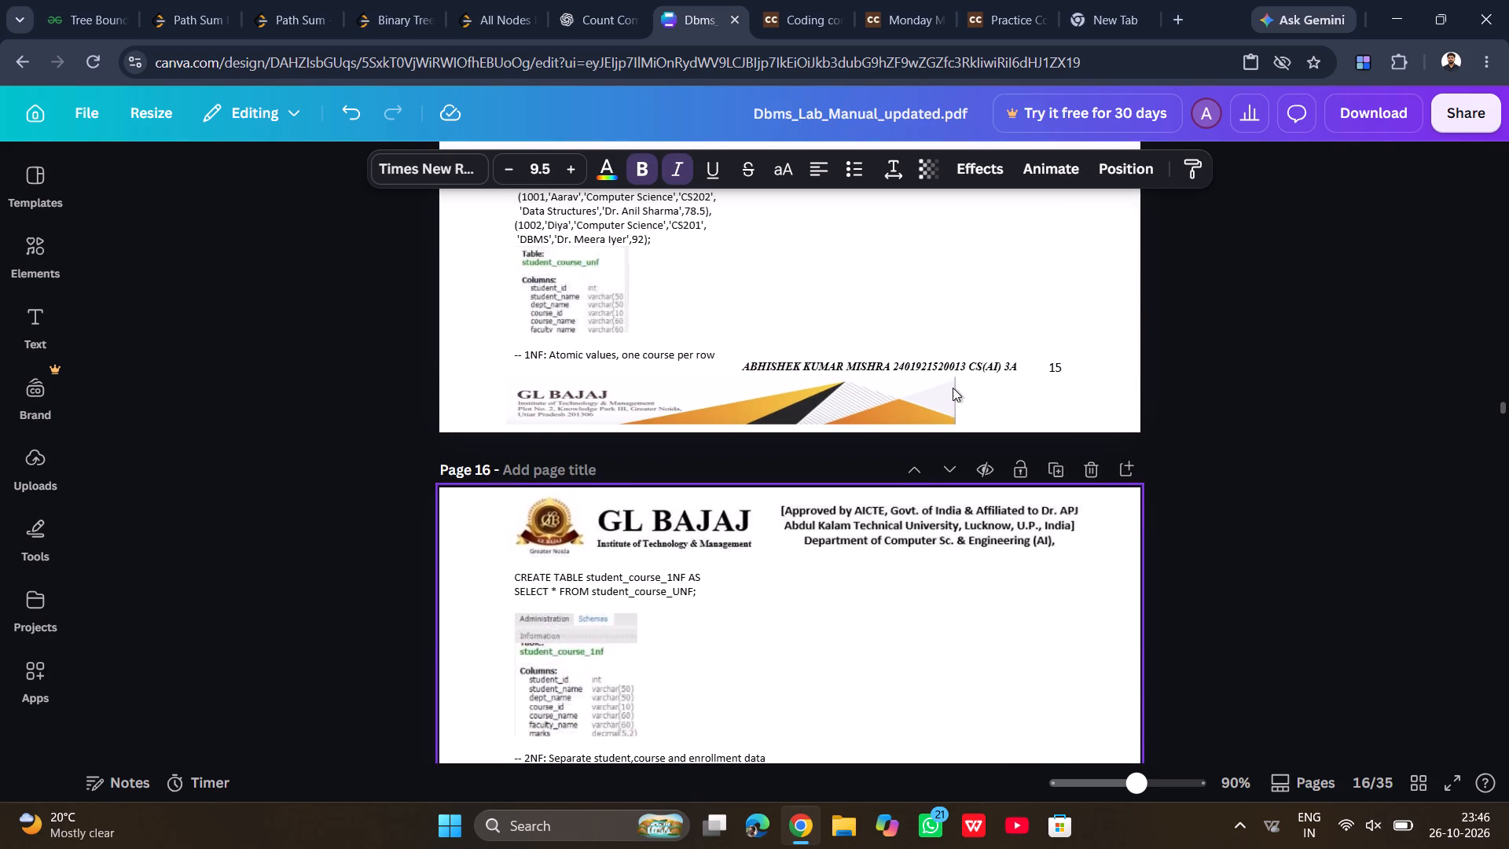
Replace the previous student's name, roll number and section in page 15's footer with the copied personalised line.
click(970, 367)
scroll(1018, 364, right, 1)
click(1018, 364)
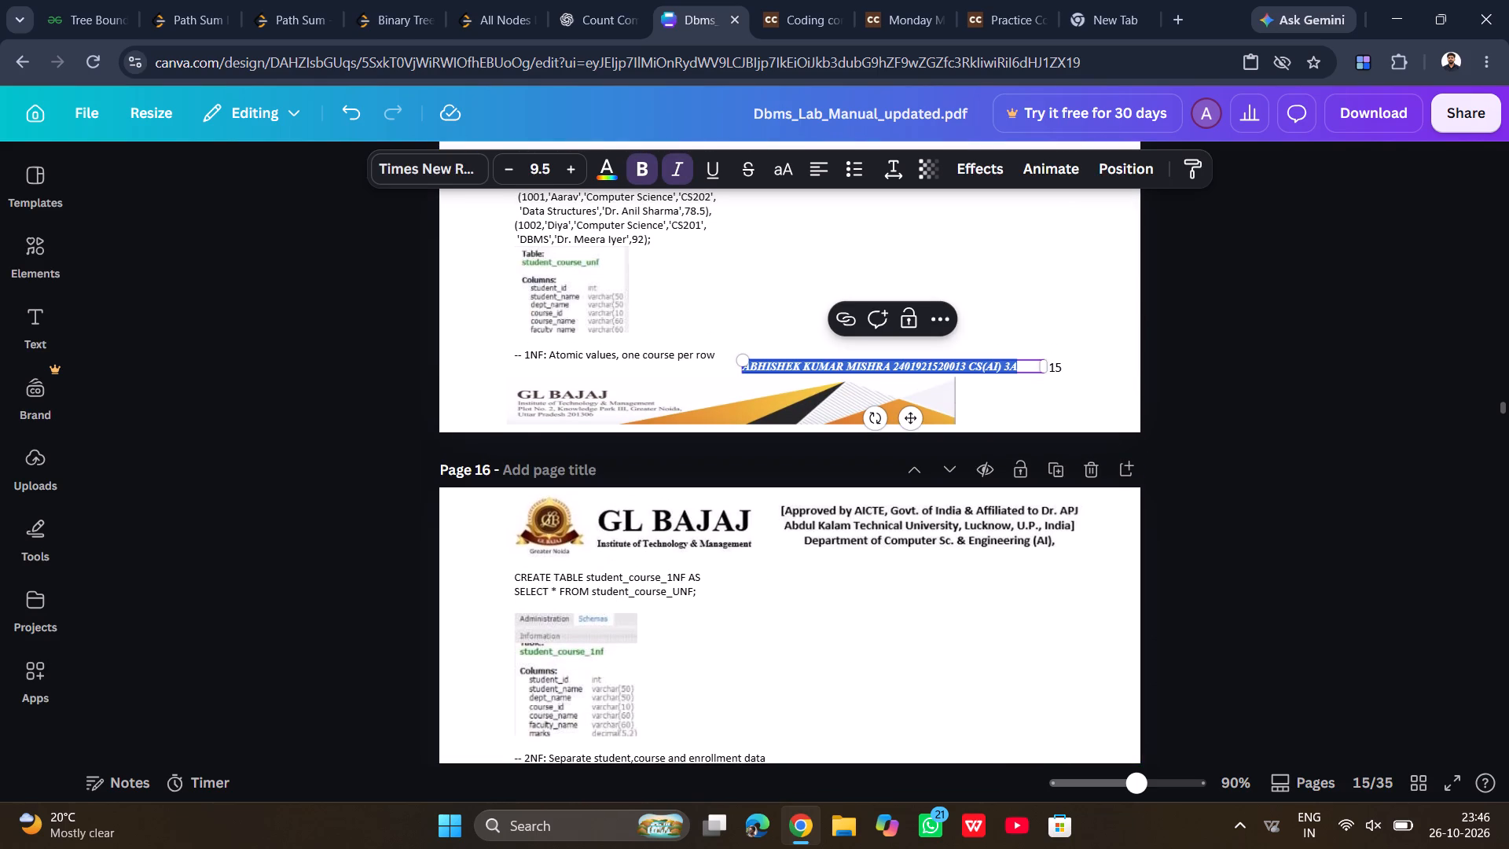
key(BackSpace)
key(ctrl+v)
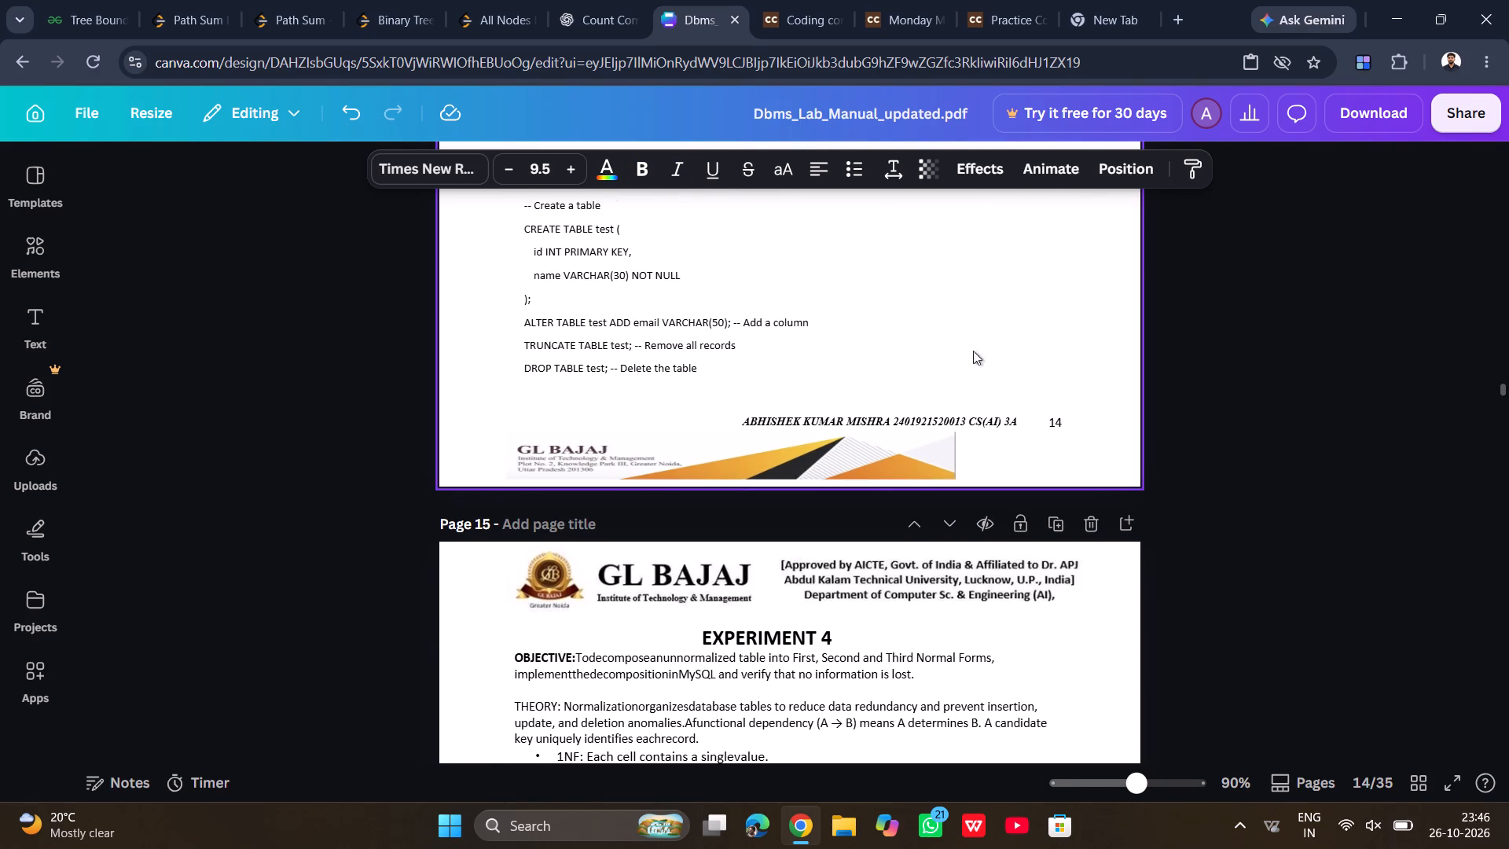
Replace the previous student's details in page 14's footer, below the table management code, with the copied personalised line.
click(982, 424)
click(1019, 418)
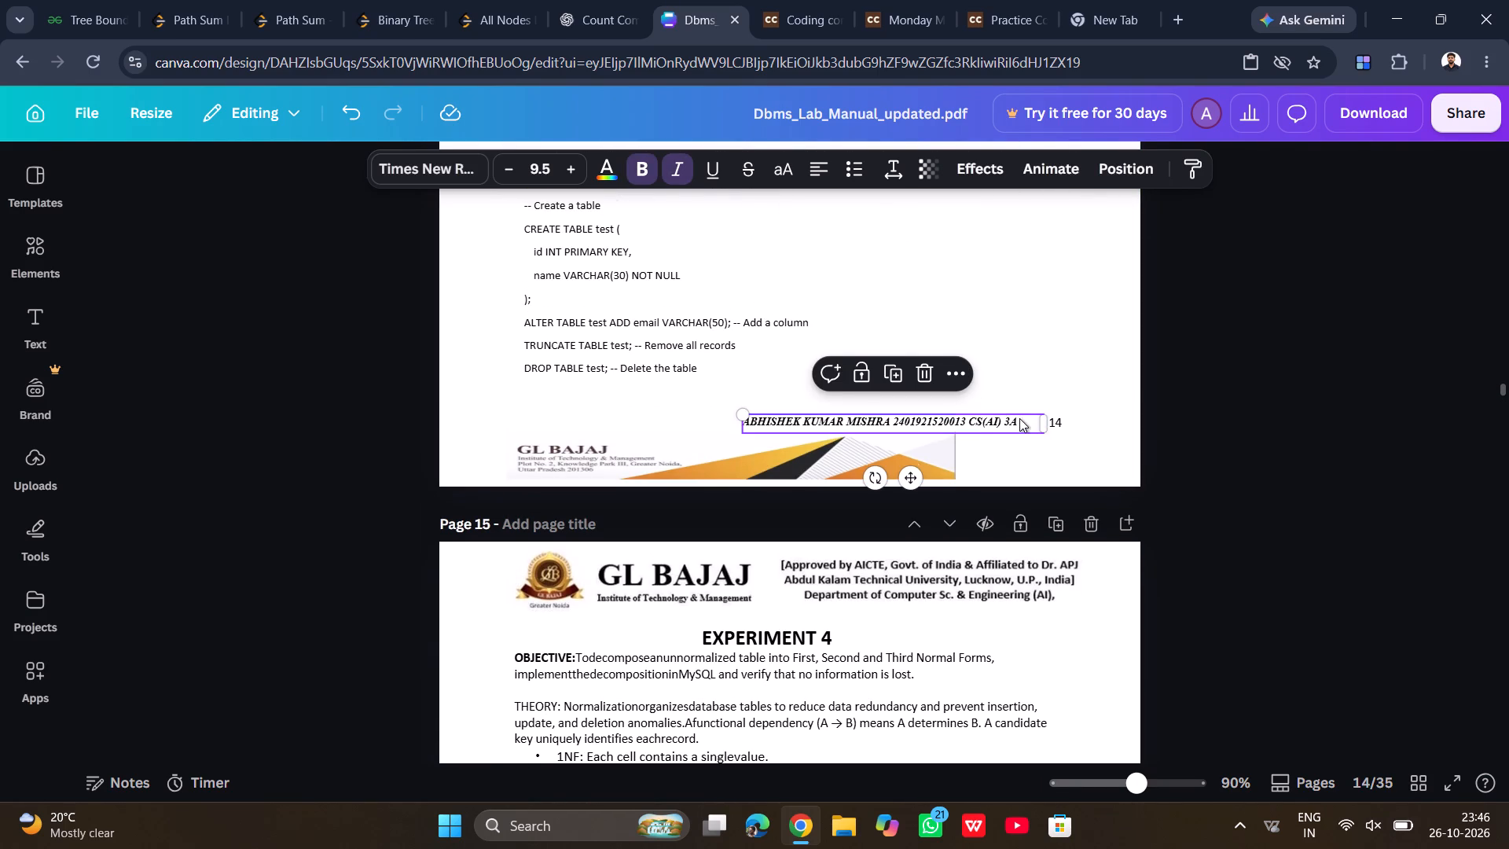
key(BackSpace)
key(ctrl+v)
Replace the previous student's name, roll number and section in page 13's footer with the copied personalised line.
scroll(1019, 418, up, 1)
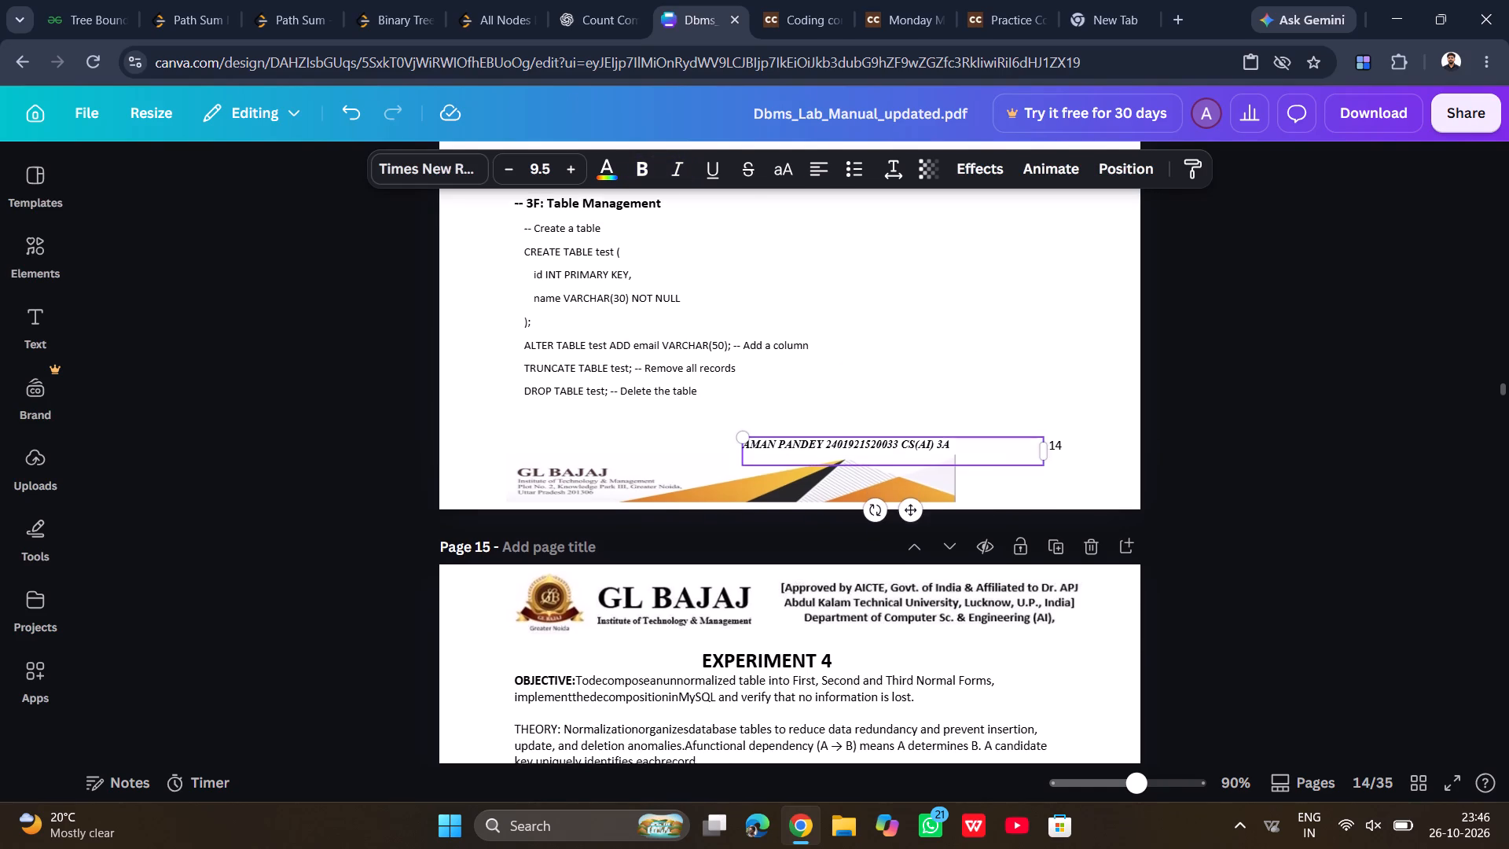
scroll(1019, 418, up, 7)
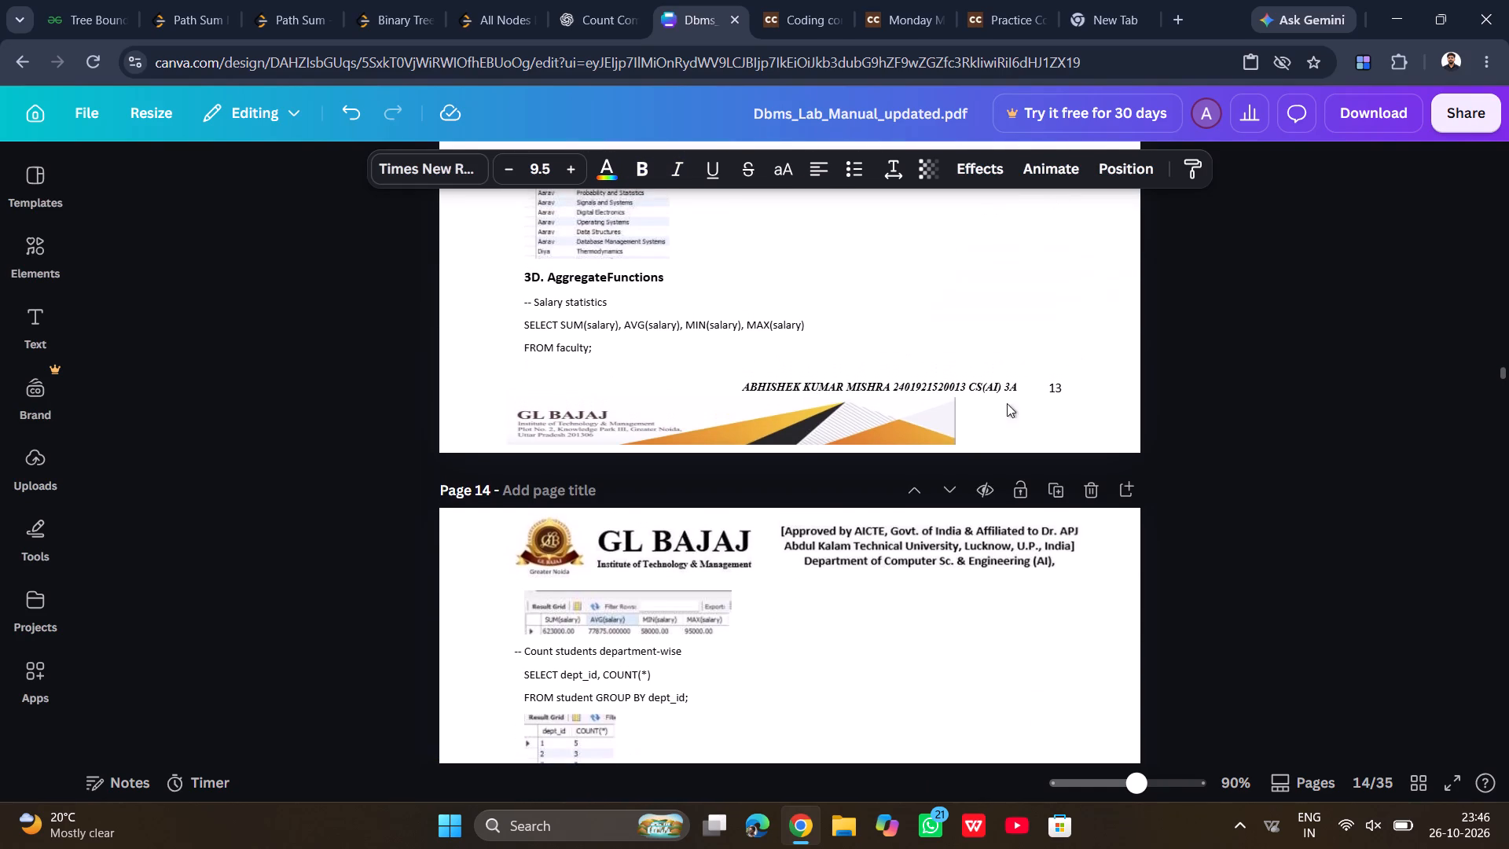
click(951, 391)
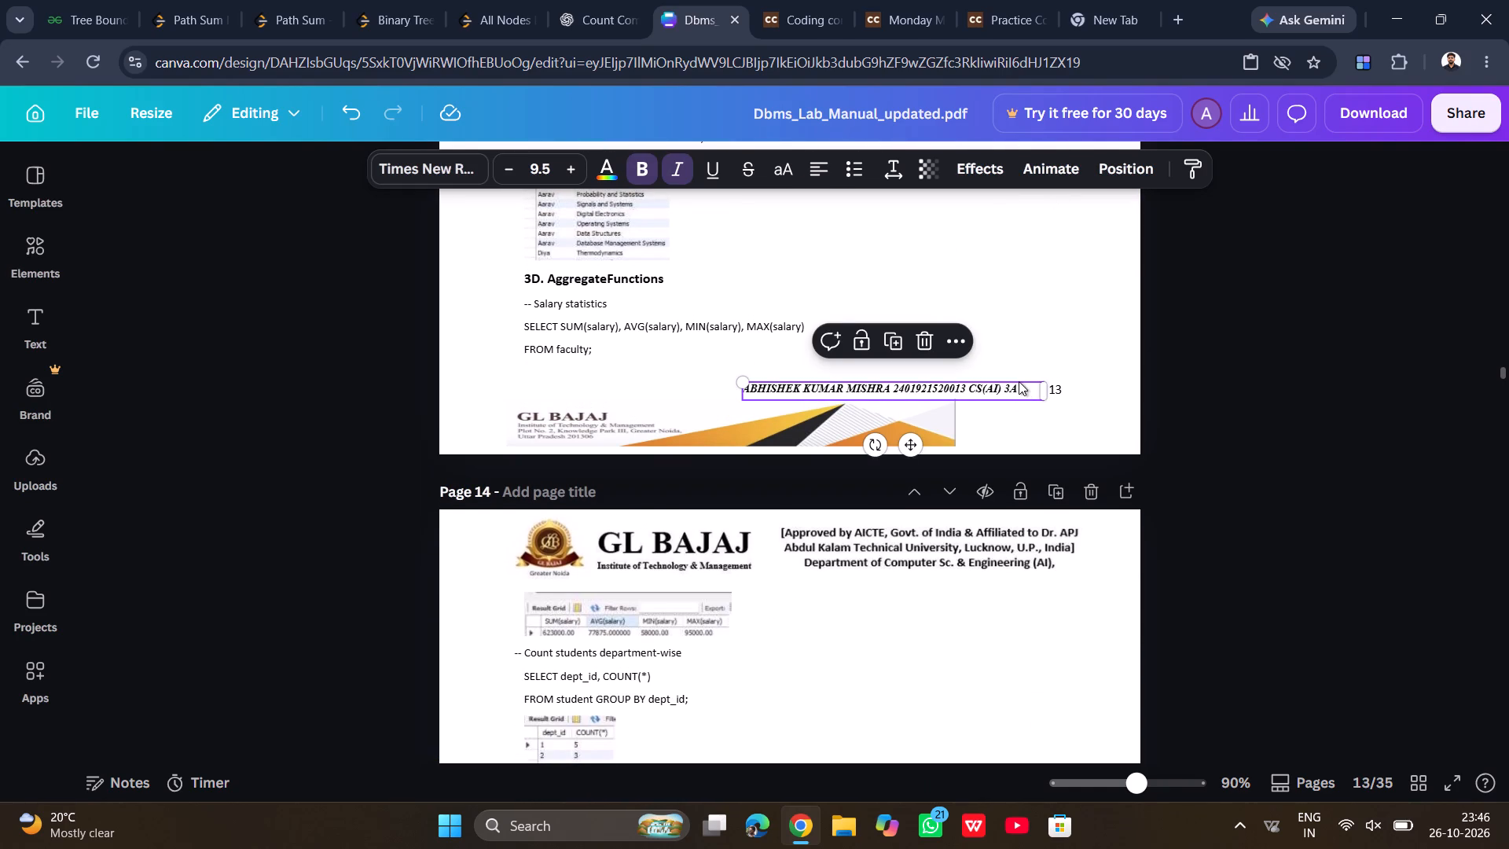
click(1019, 381)
key(BackSpace)
key(ctrl+v)
ctrl+click(1019, 381)
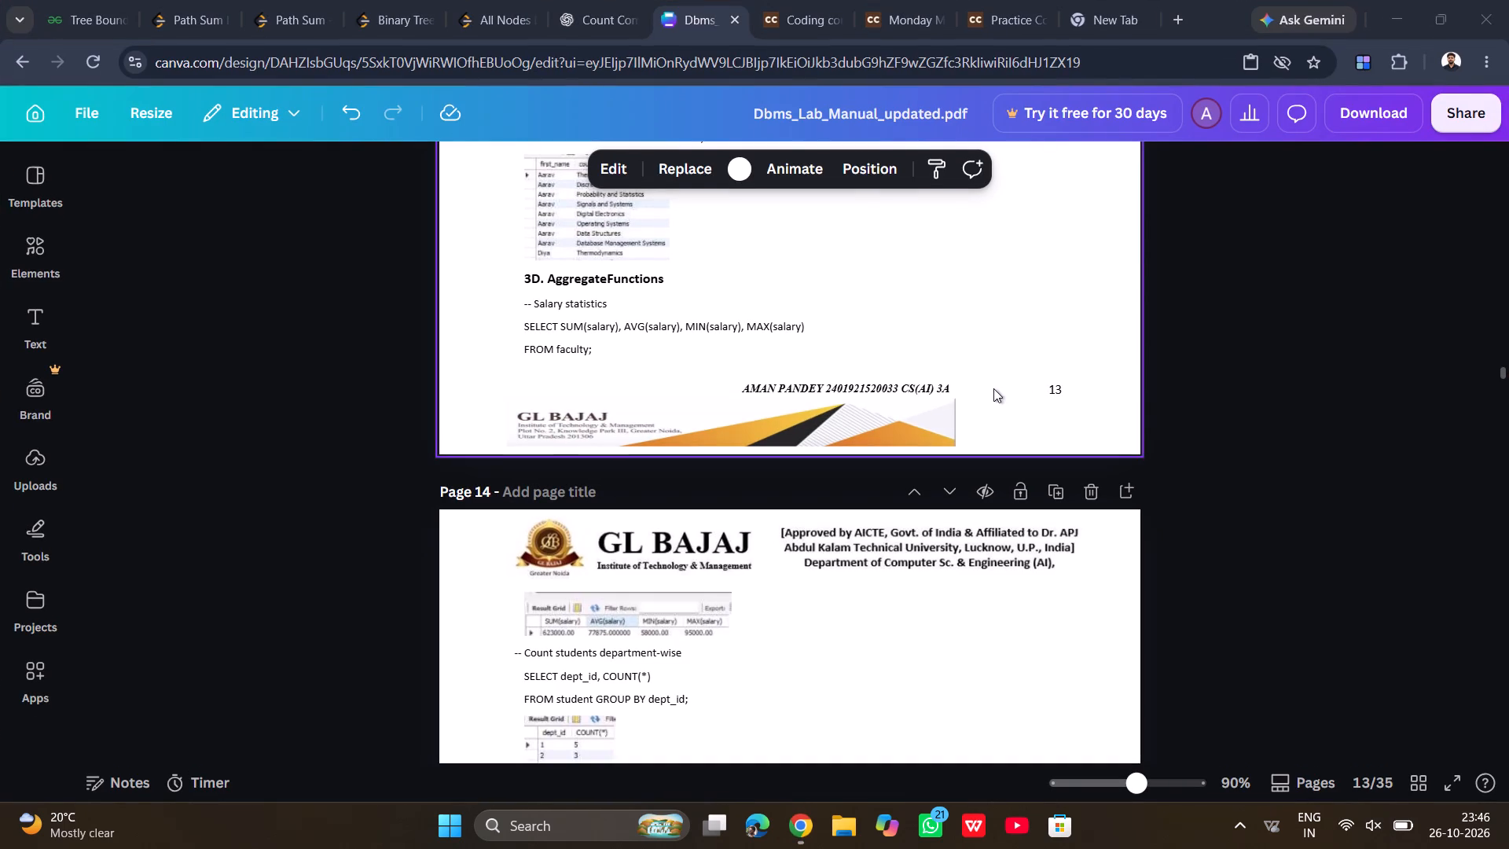
Replace the previous student's details in page 12's footer, below the RIGHT JOIN query, with the copied personalised line.
scroll(948, 334, up, 2)
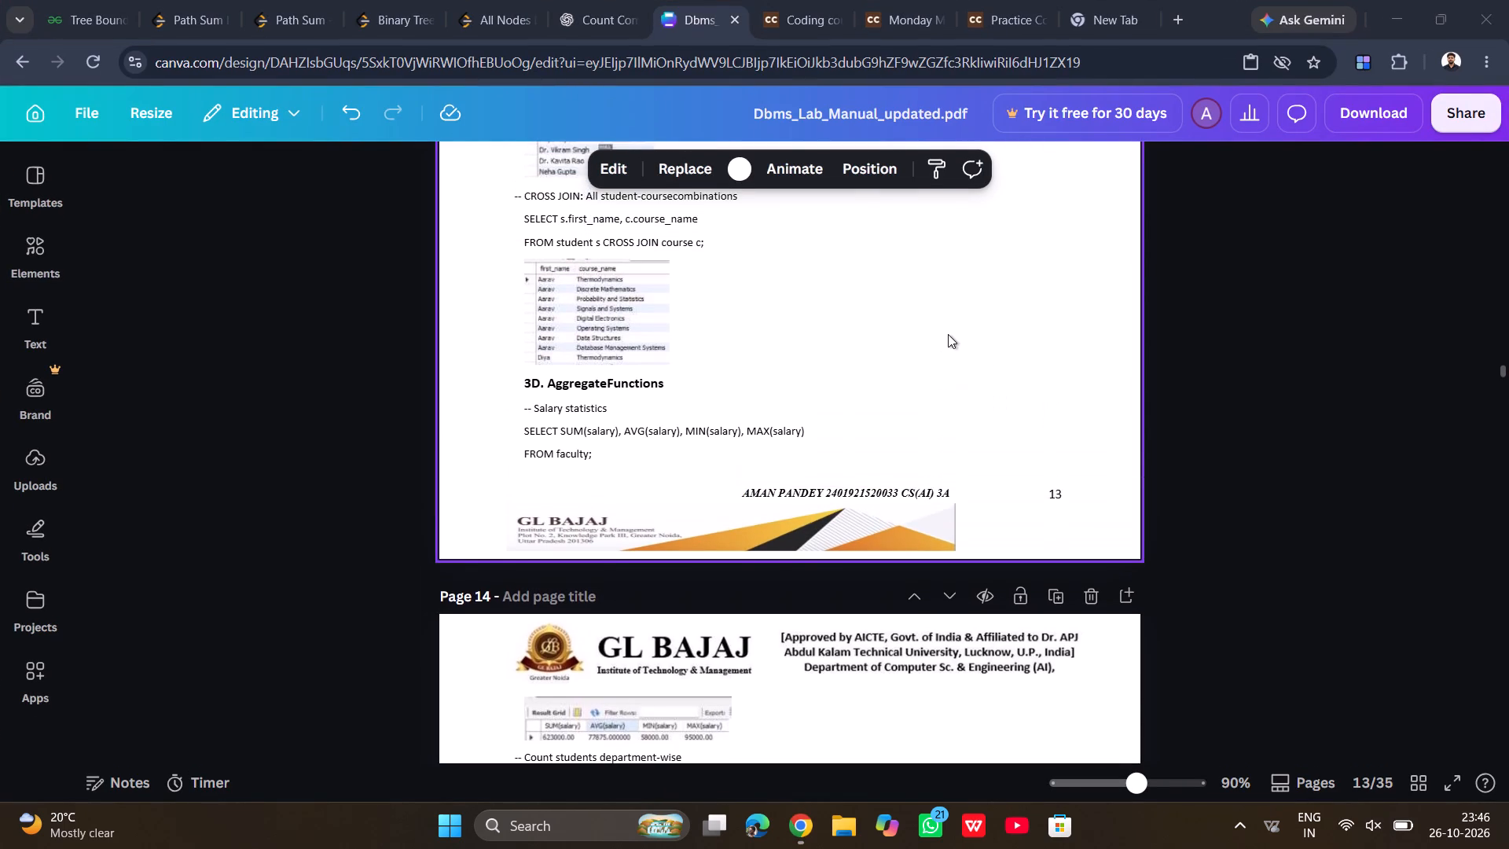
scroll(948, 334, up, 6)
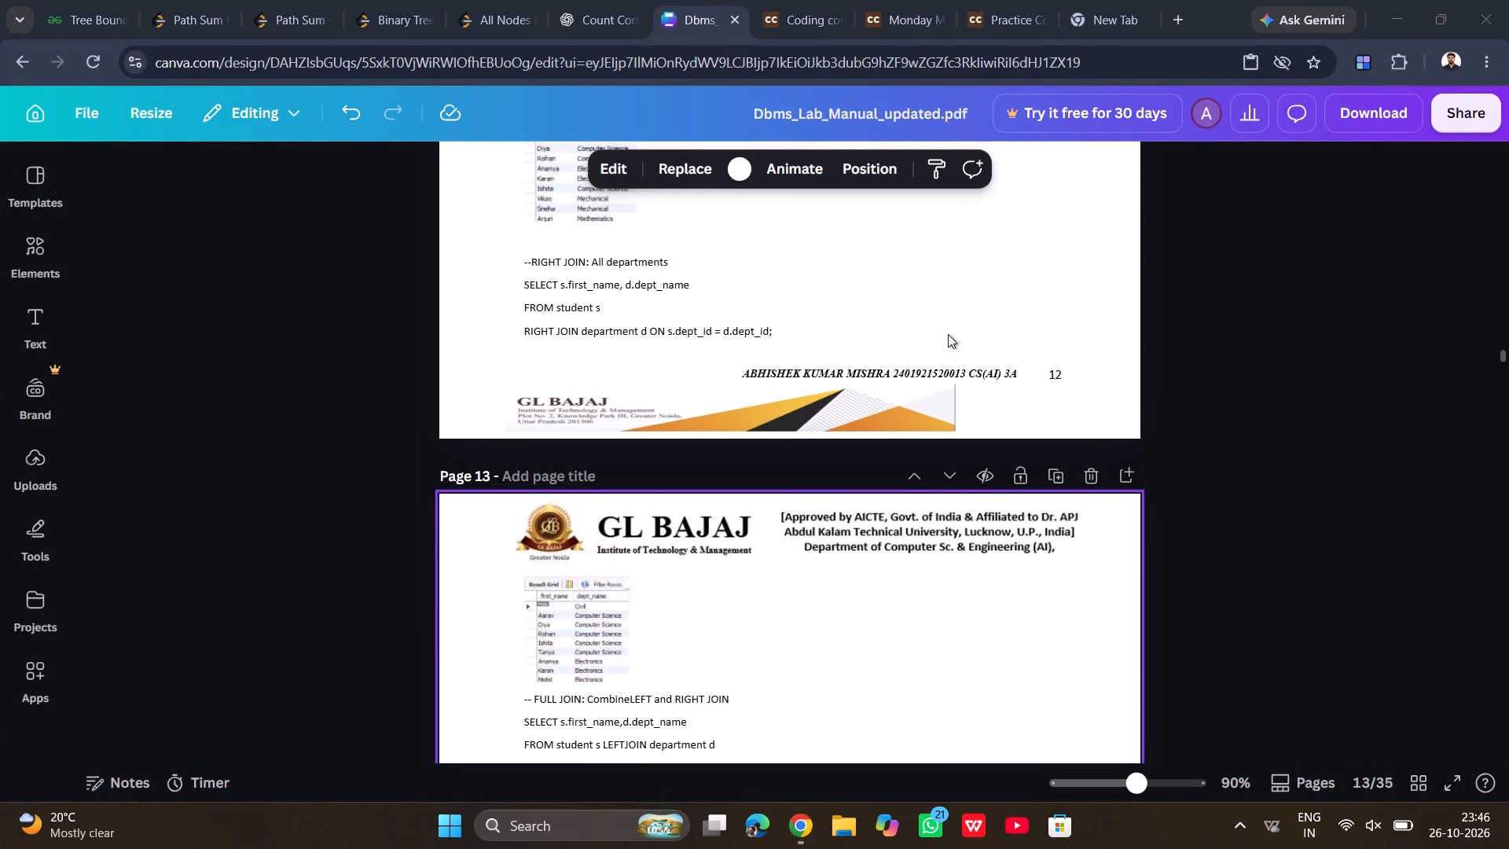
click(938, 372)
click(1028, 370)
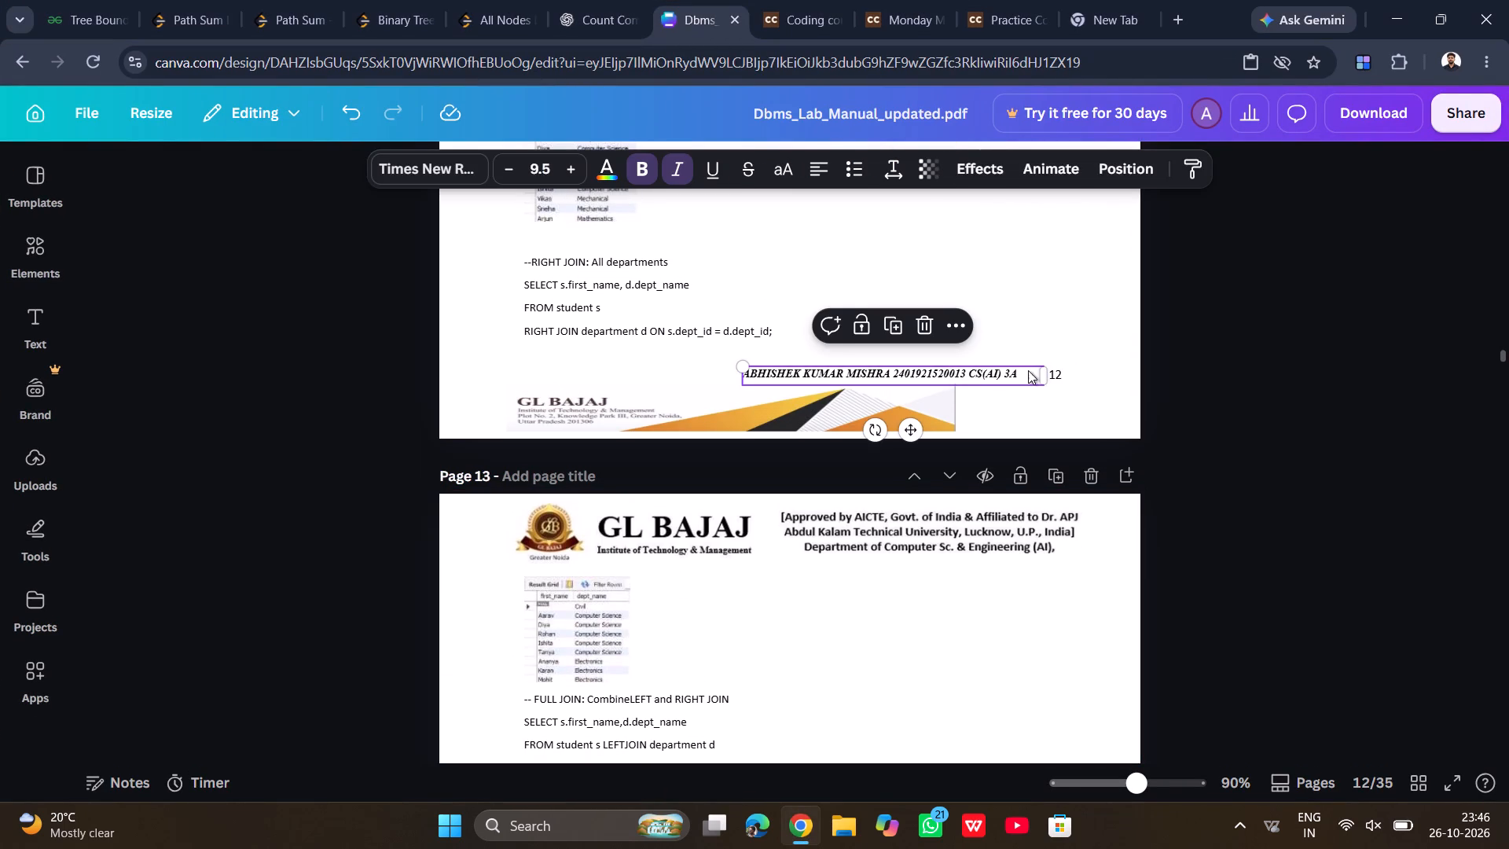
key(BackSpace)
key(ctrl+v)
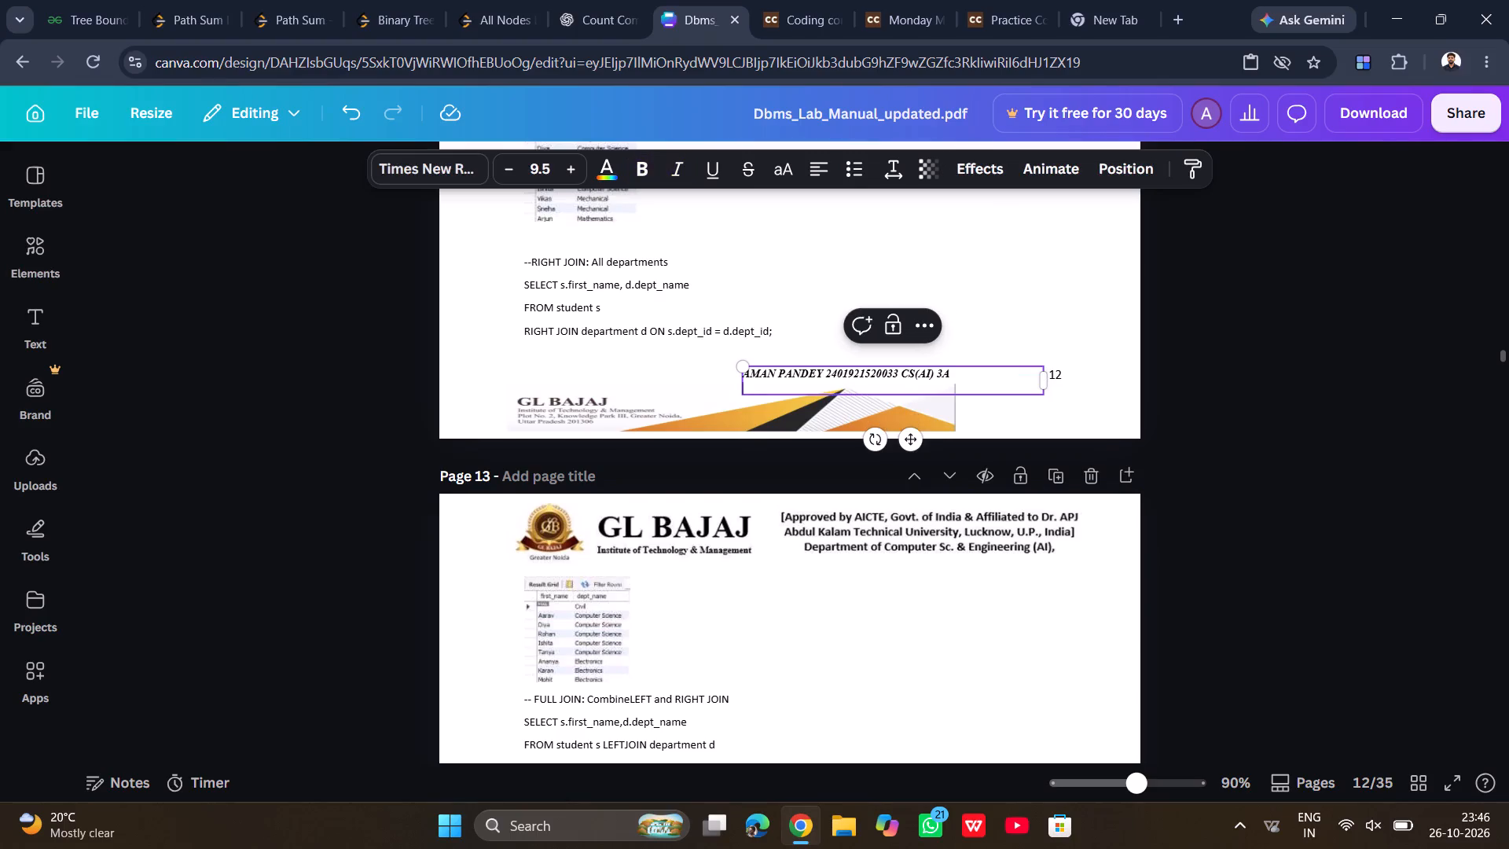
Correct the misspelled surname in page 11's footer by deleting its extra letter D.
scroll(1028, 370, up, 6)
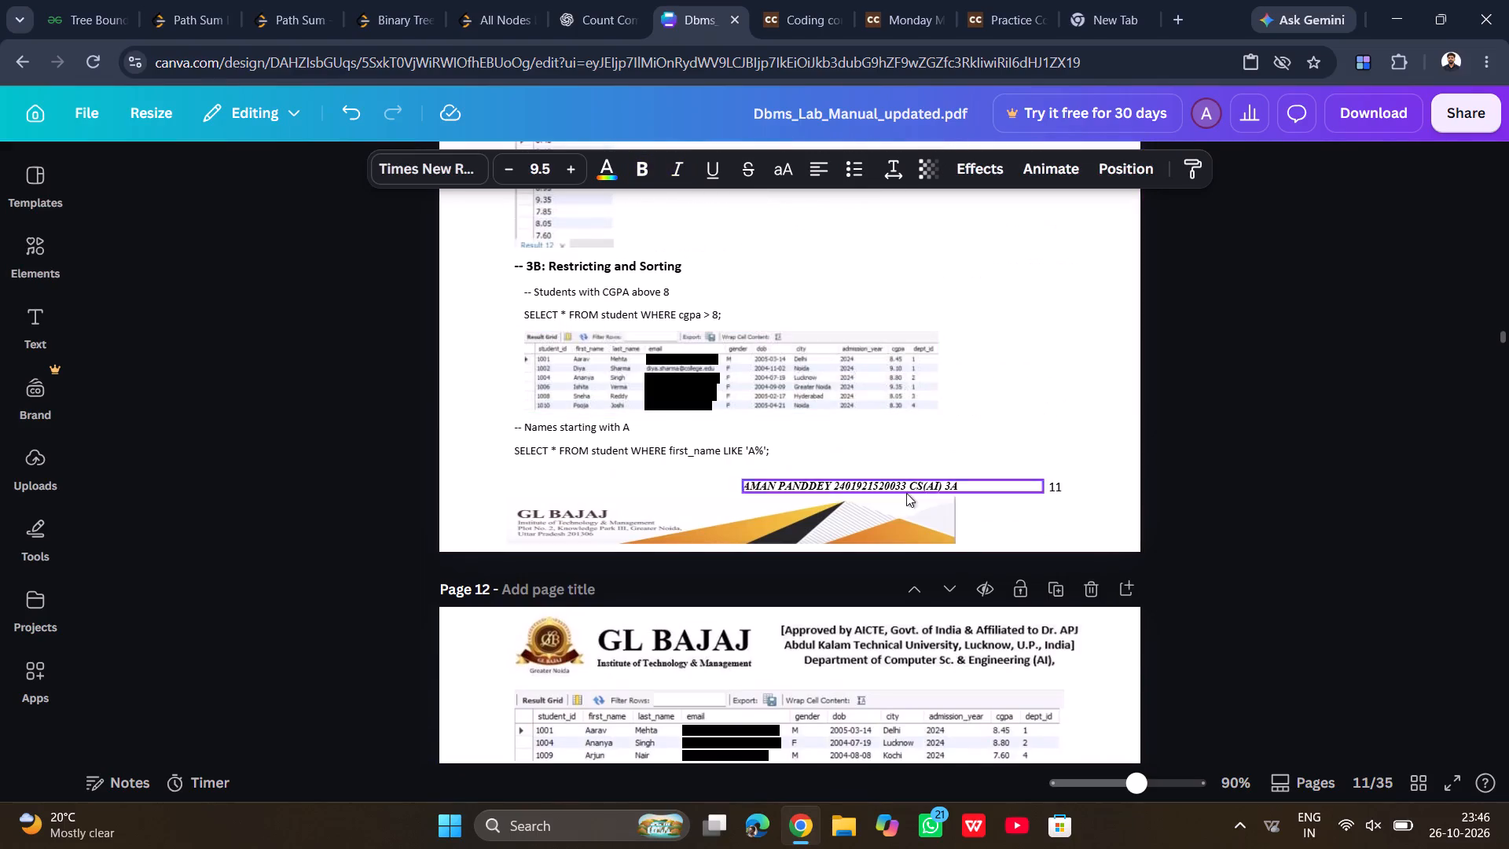
click(879, 483)
scroll(879, 483, down, 3)
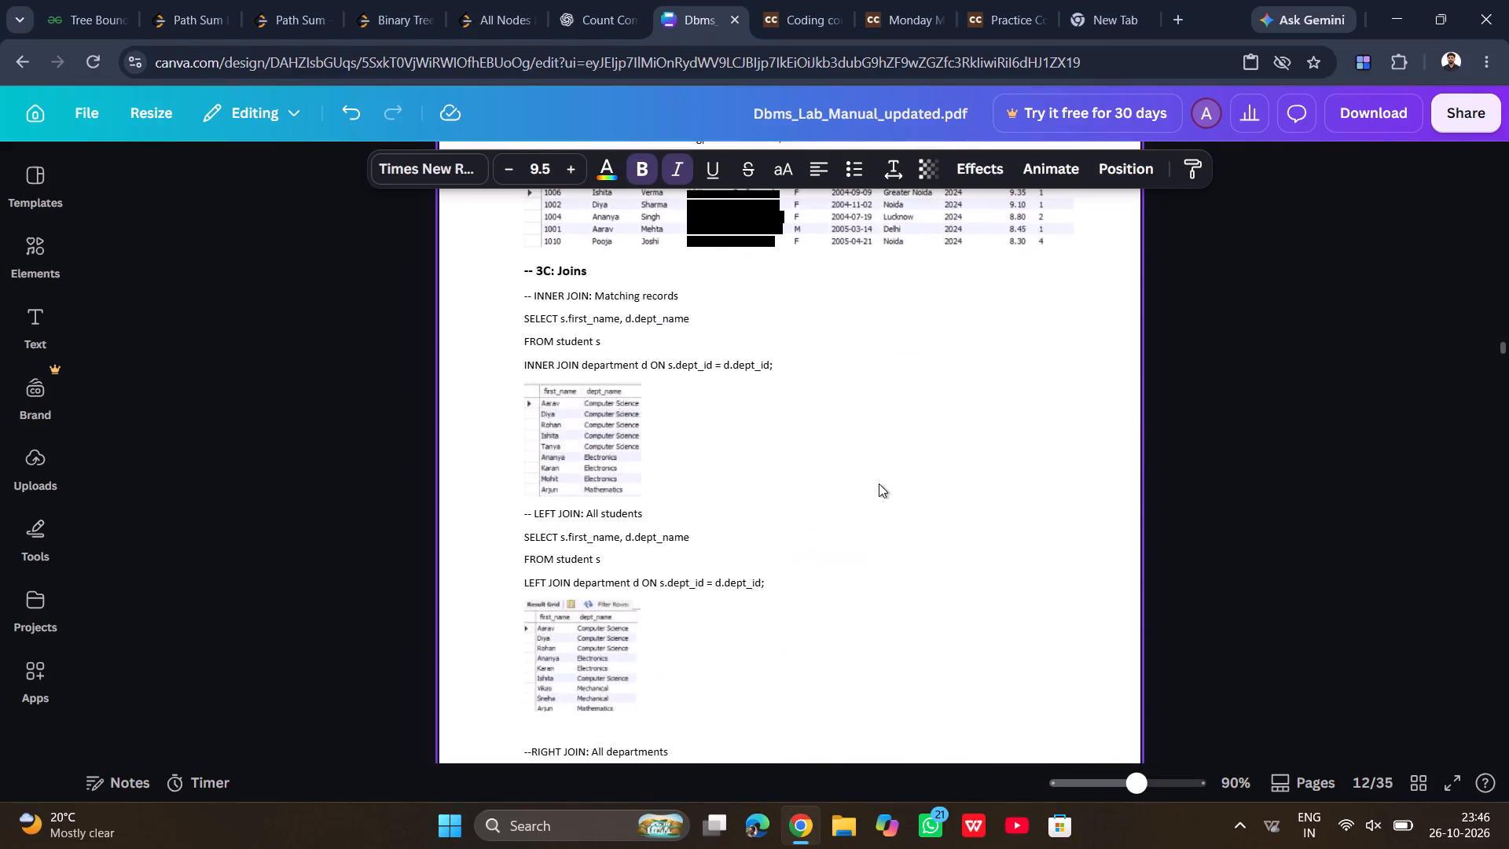
scroll(879, 483, up, 1)
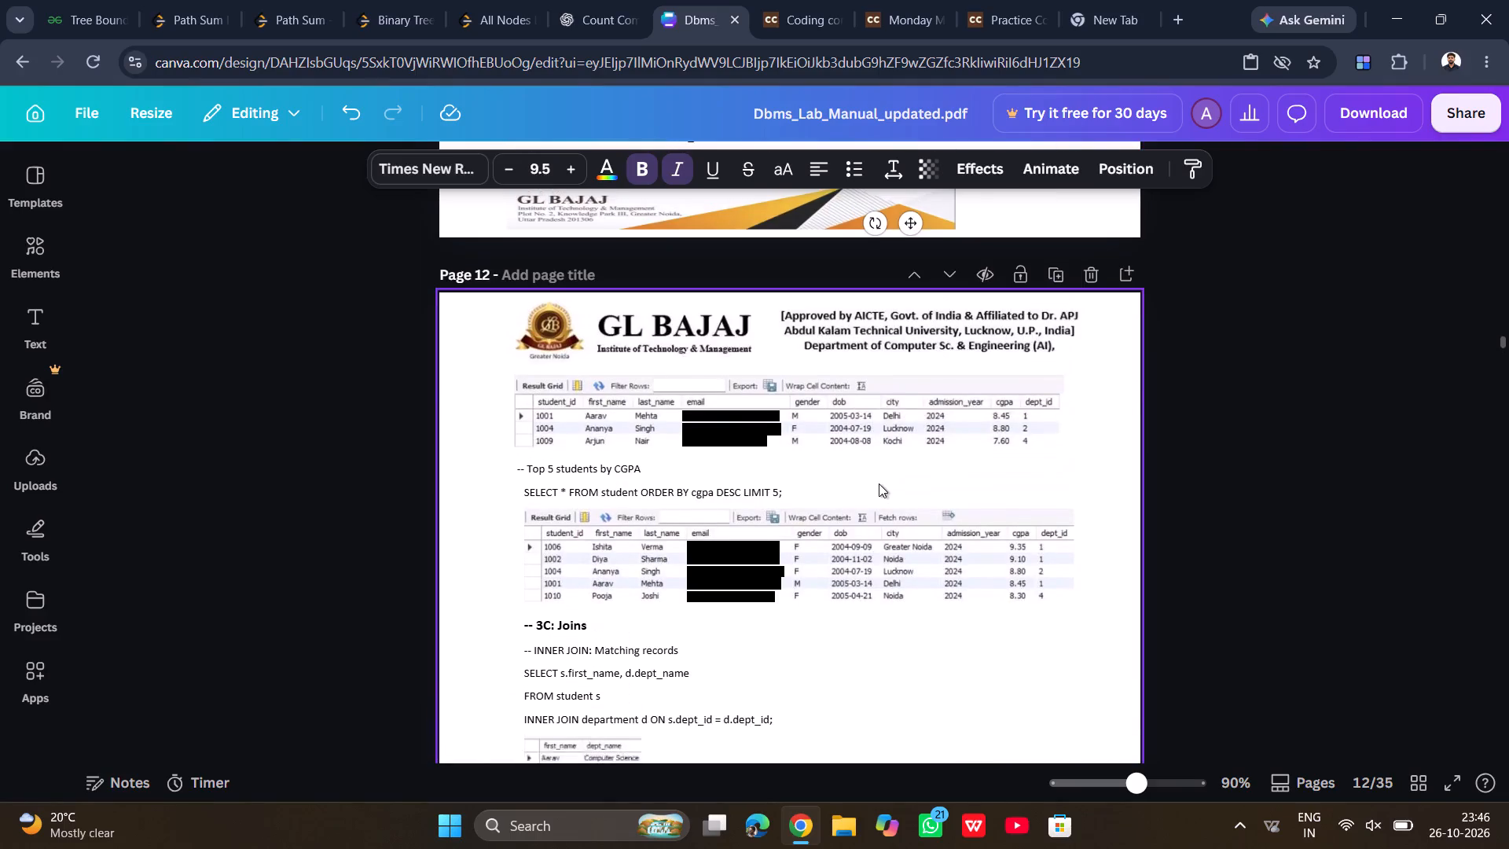
scroll(879, 483, up, 2)
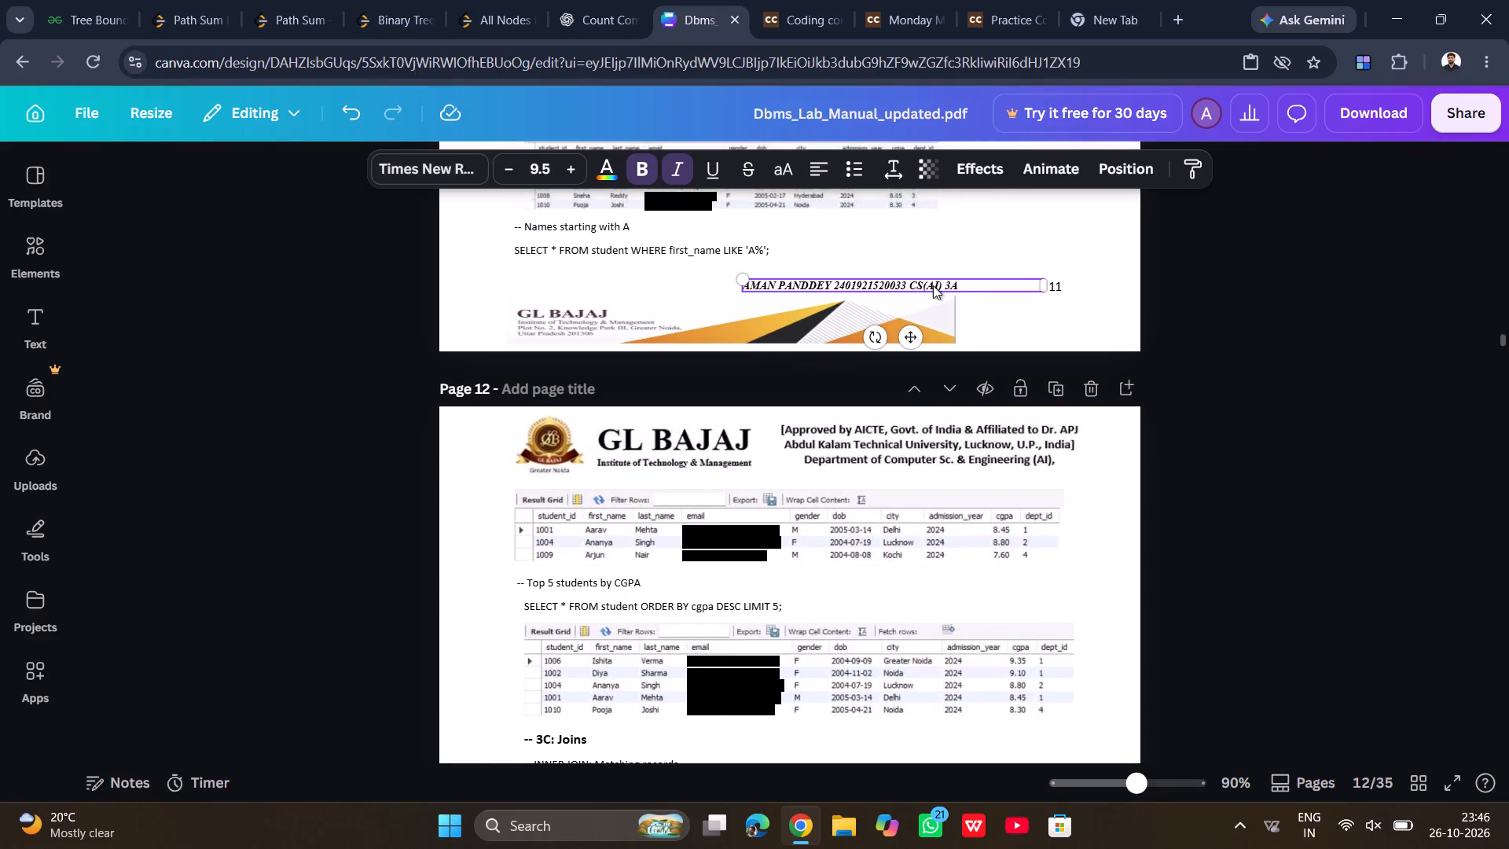
click(910, 285)
click(910, 285)
key(Left)
key(Left)
key(Left)
key(Left)
key(Left)
key(Left)
key(Left)
key(Left)
key(Left)
key(Left)
key(Left)
key(Left)
key(Left)
key(Left)
key(Left)
key(Left)
key(Left)
key(BackSpace)
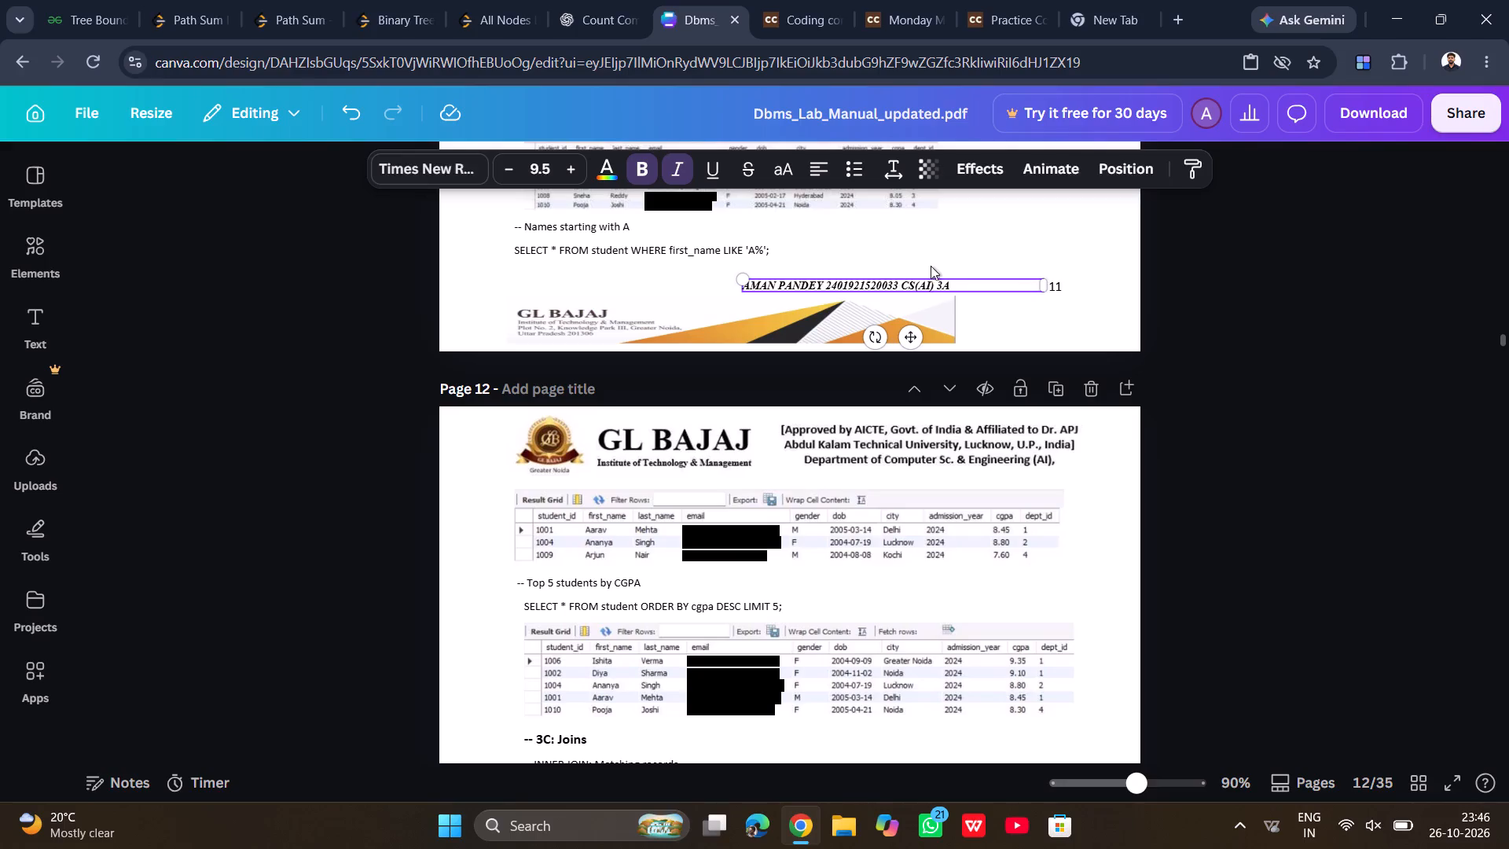
click(965, 246)
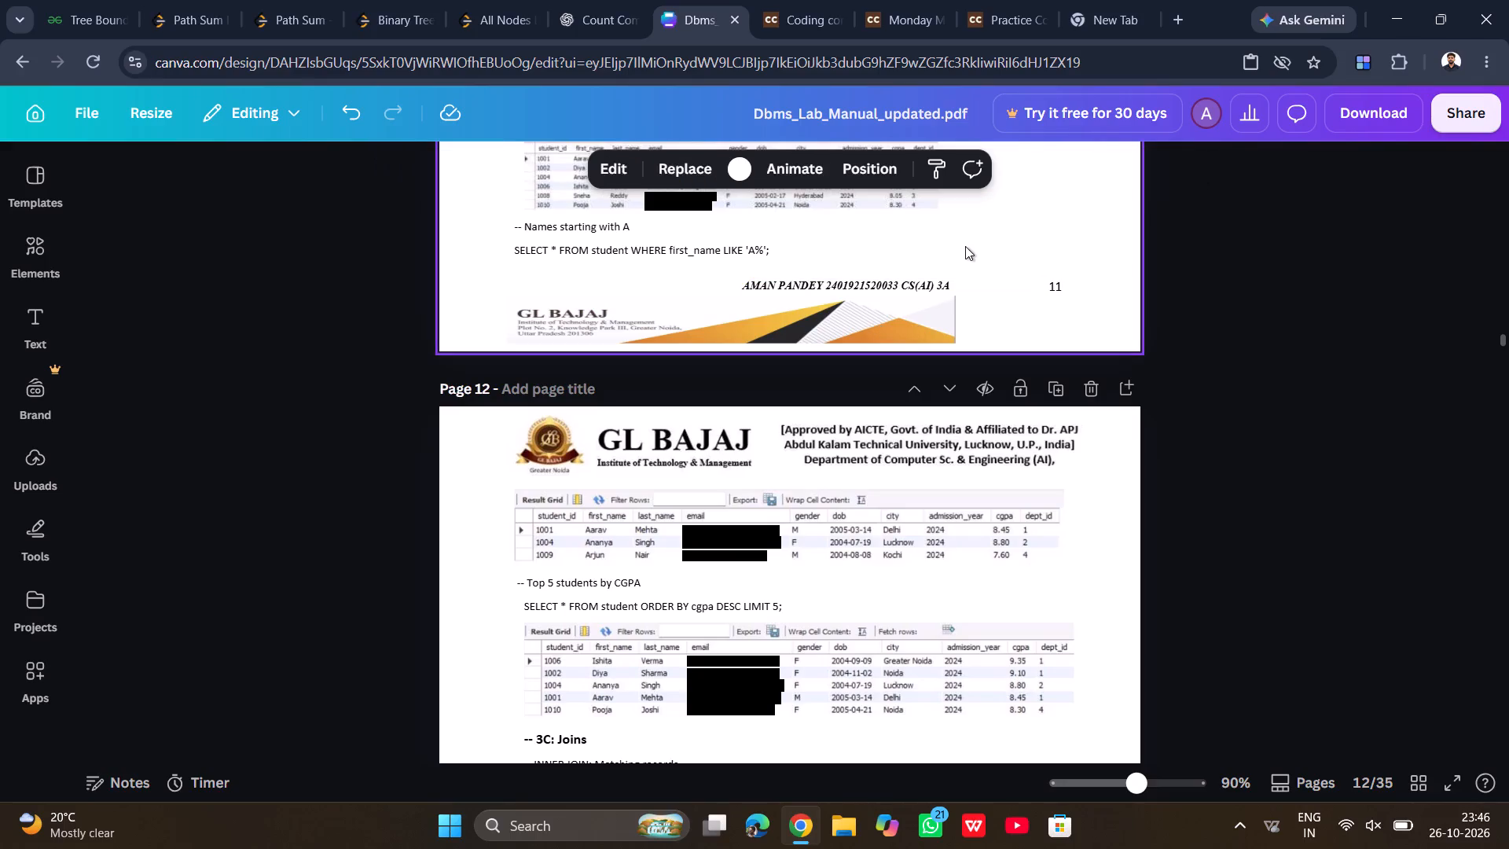
Check the student's name, roll number and section in the footers from page 11 back to page 1, plus the cover's submission details.
scroll(965, 246, up, 5)
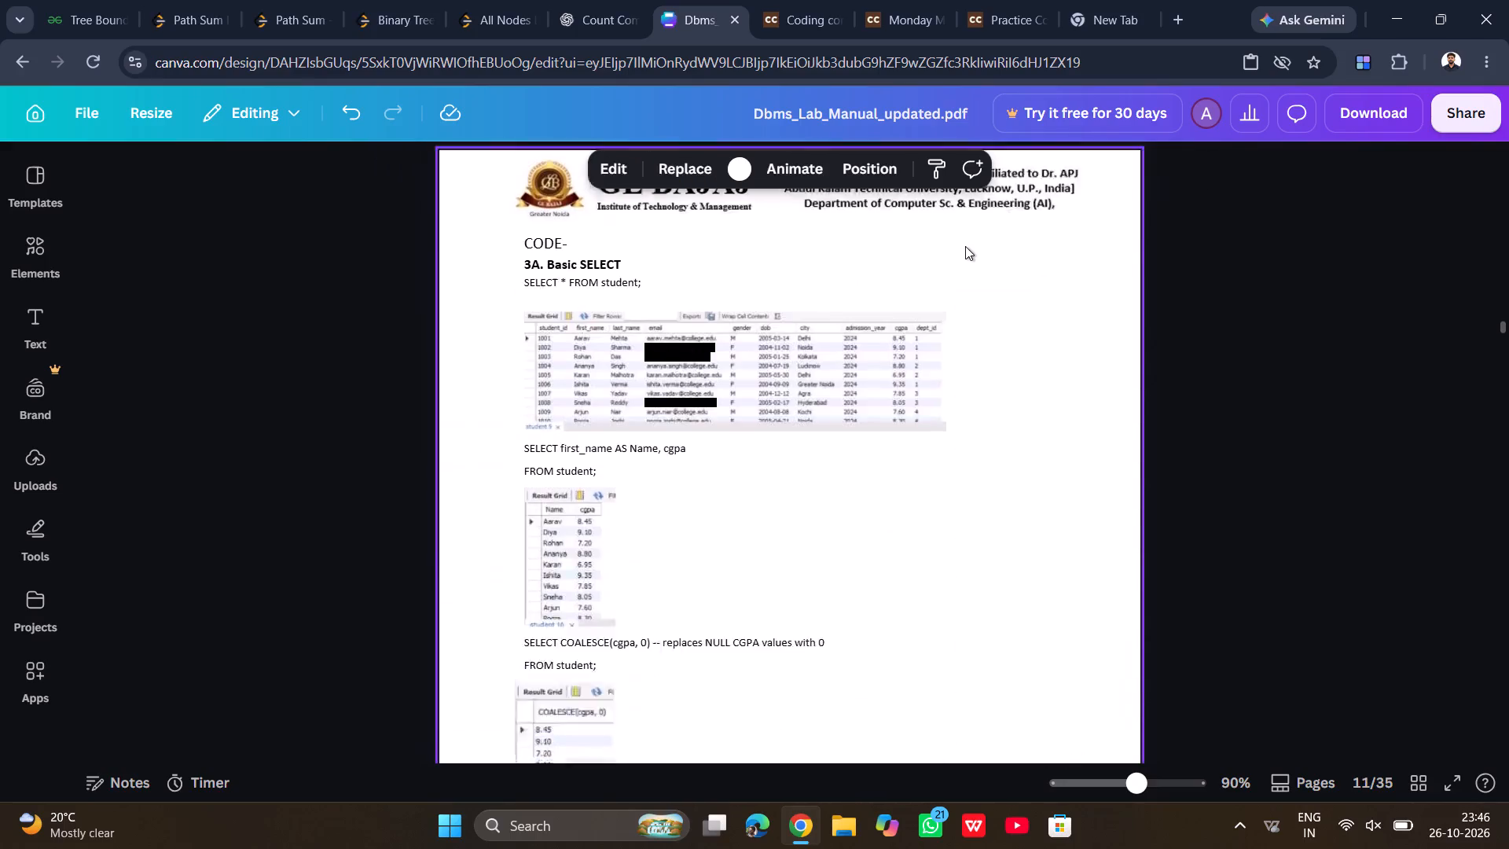
scroll(965, 246, up, 3)
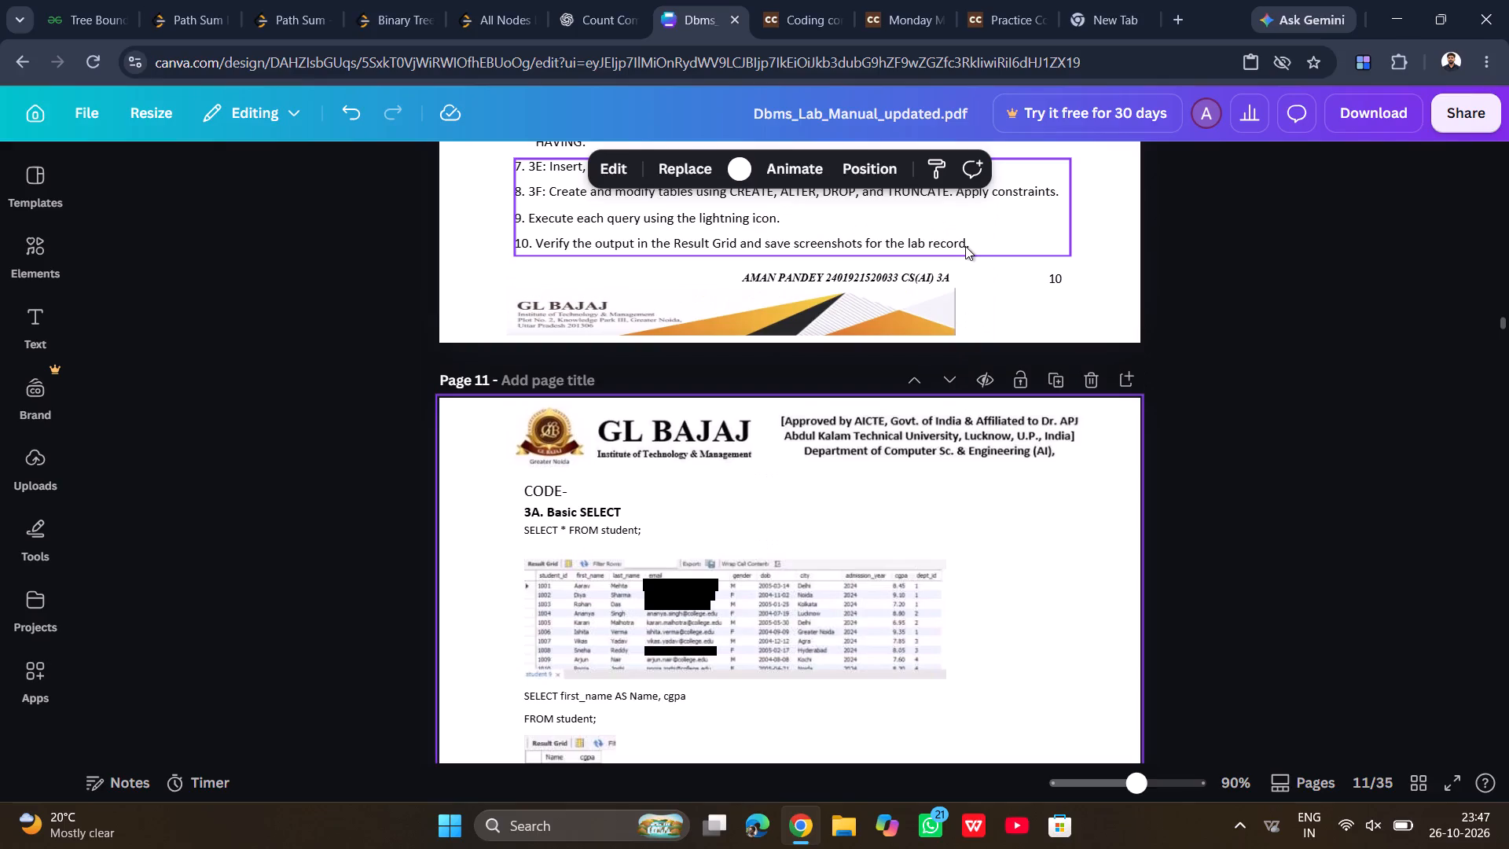
scroll(965, 246, up, 1)
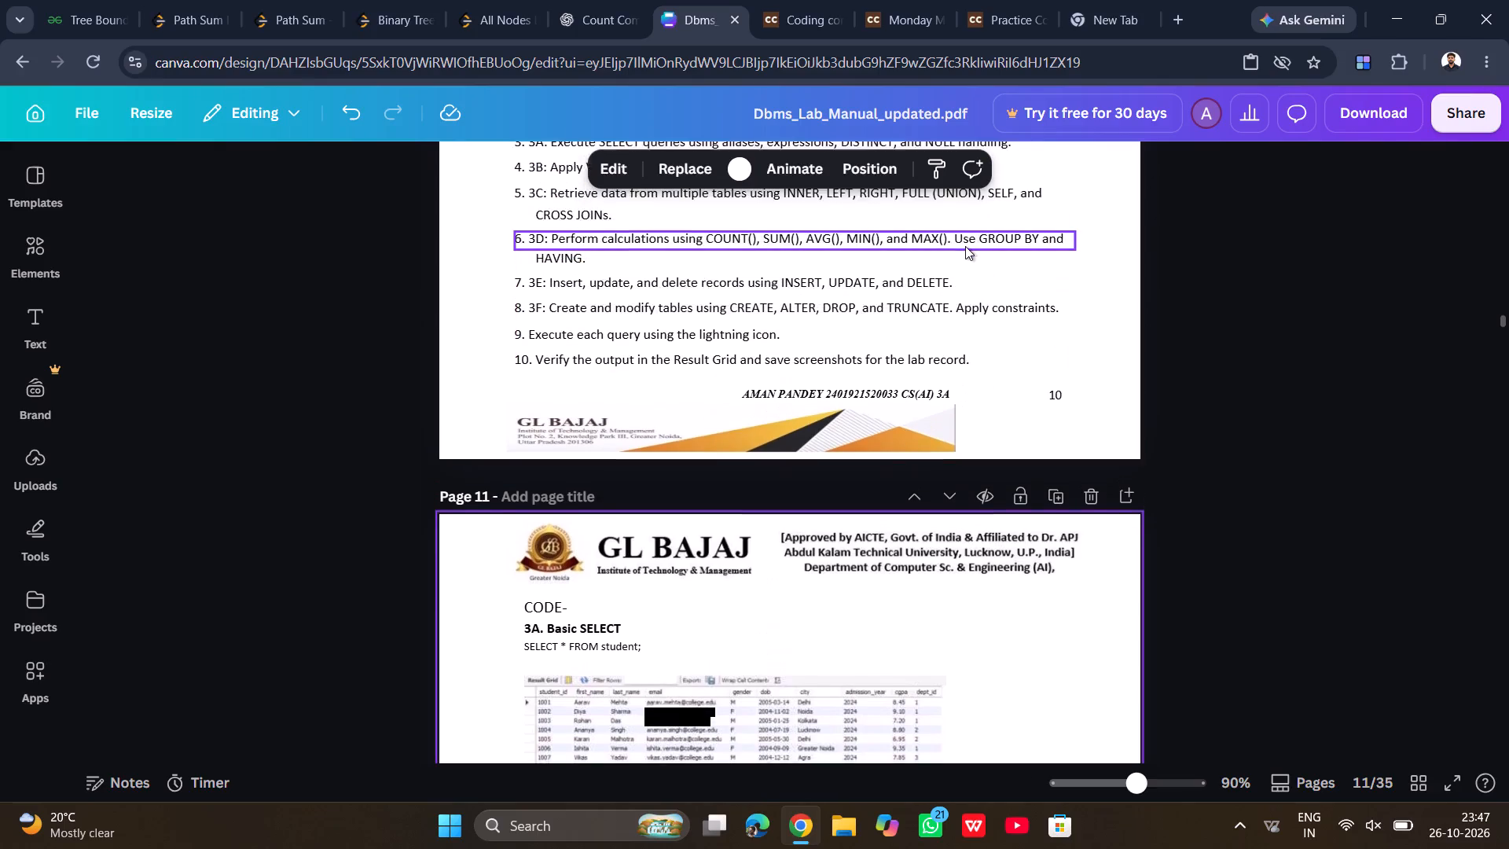
scroll(965, 246, up, 3)
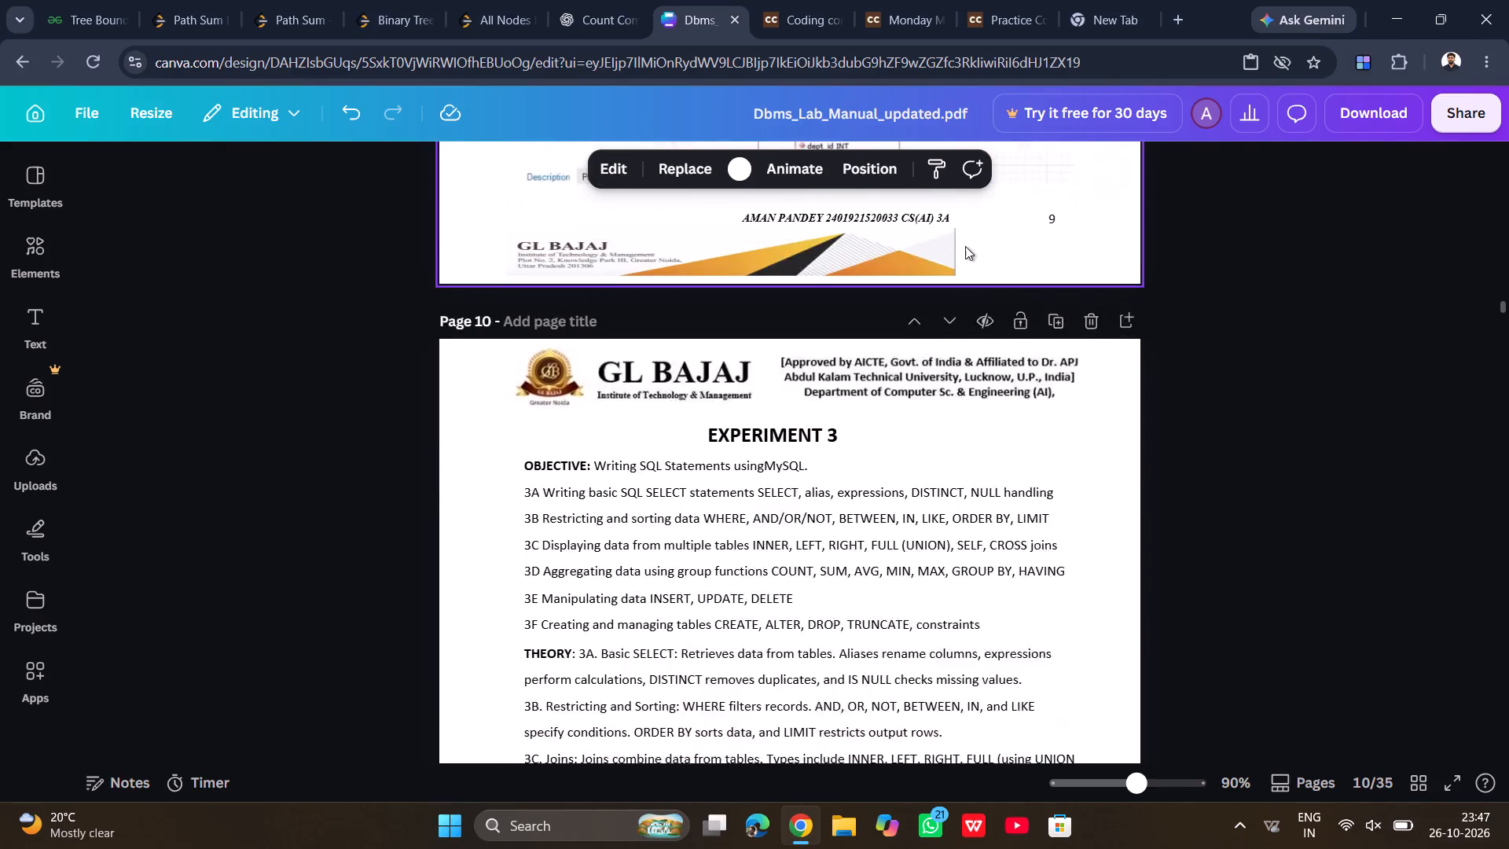
scroll(965, 246, up, 4)
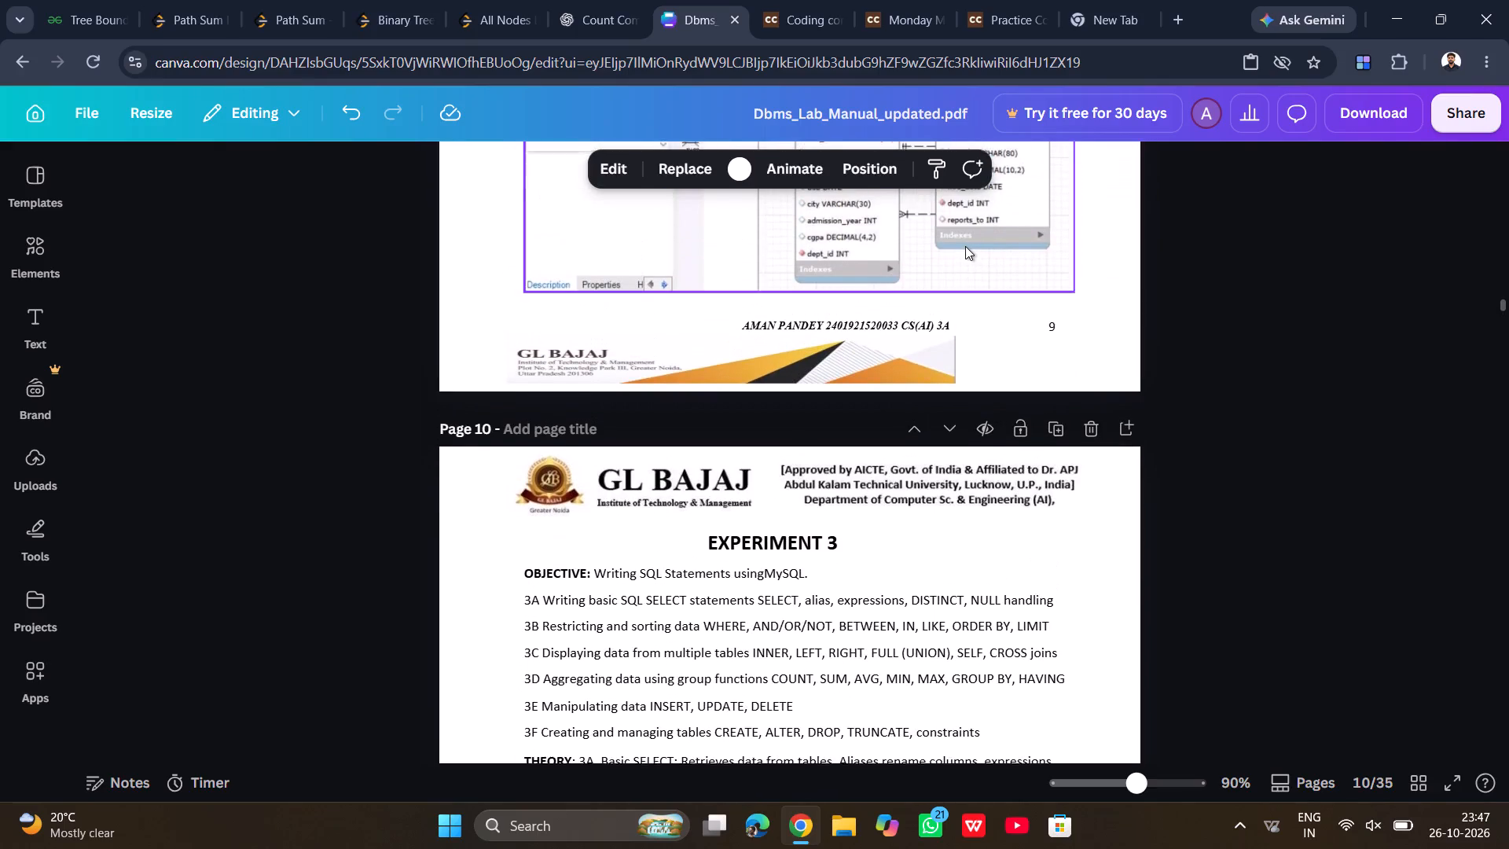
scroll(965, 246, up, 4)
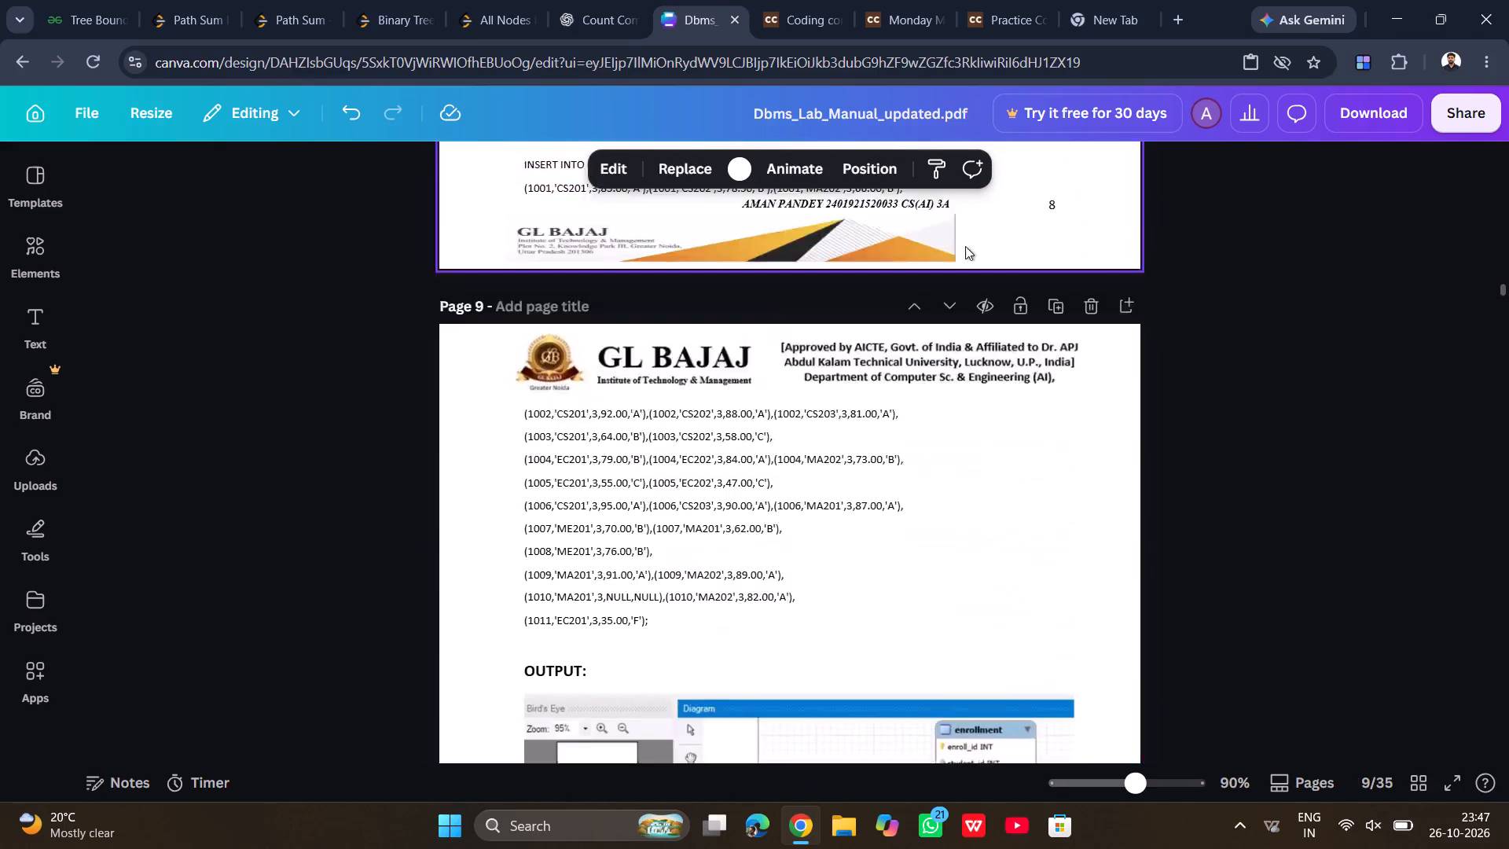
scroll(965, 246, up, 3)
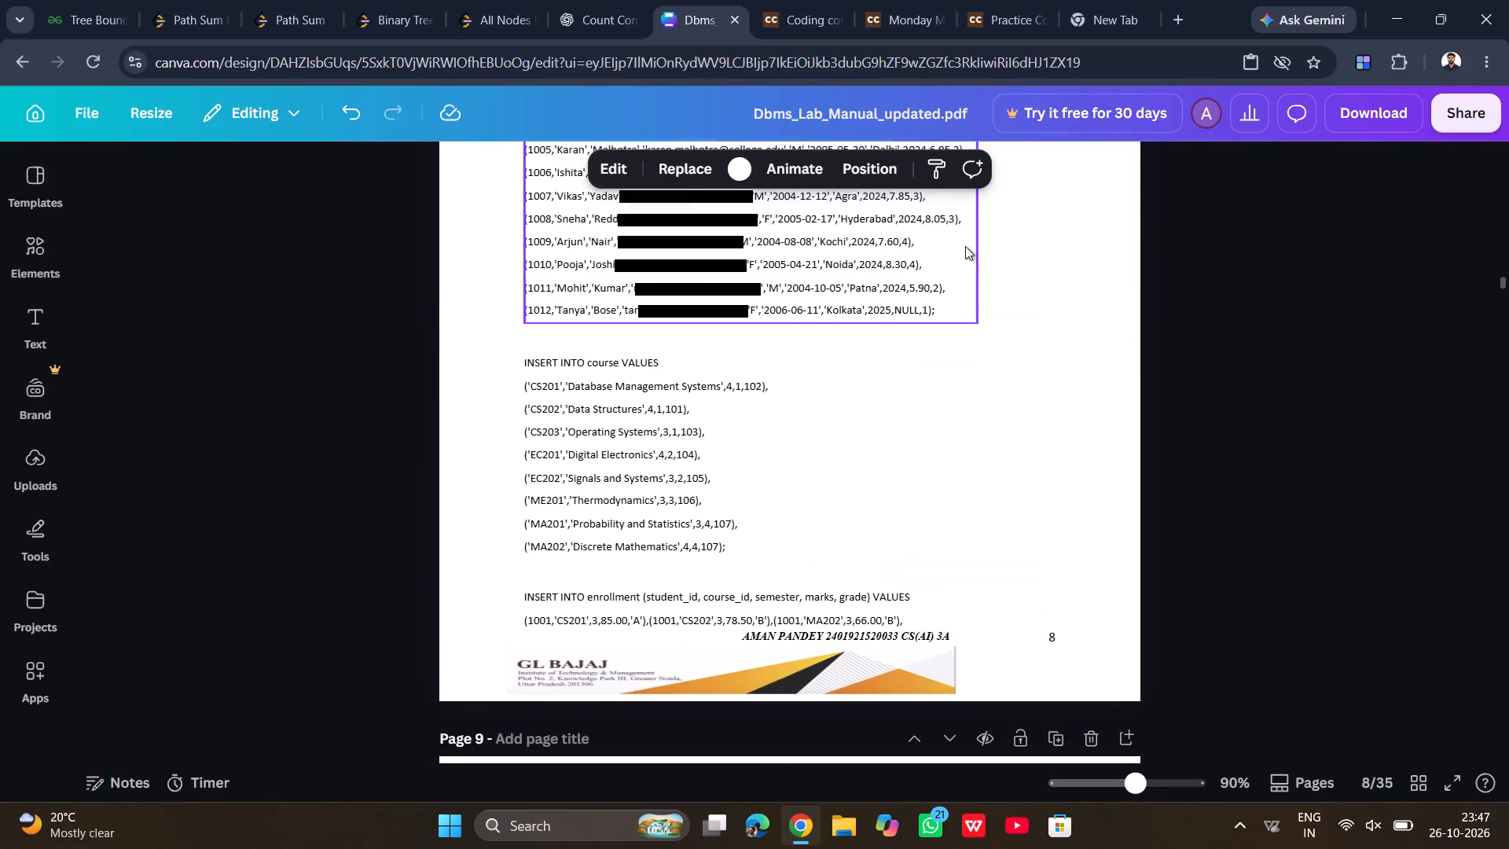
scroll(965, 246, up, 4)
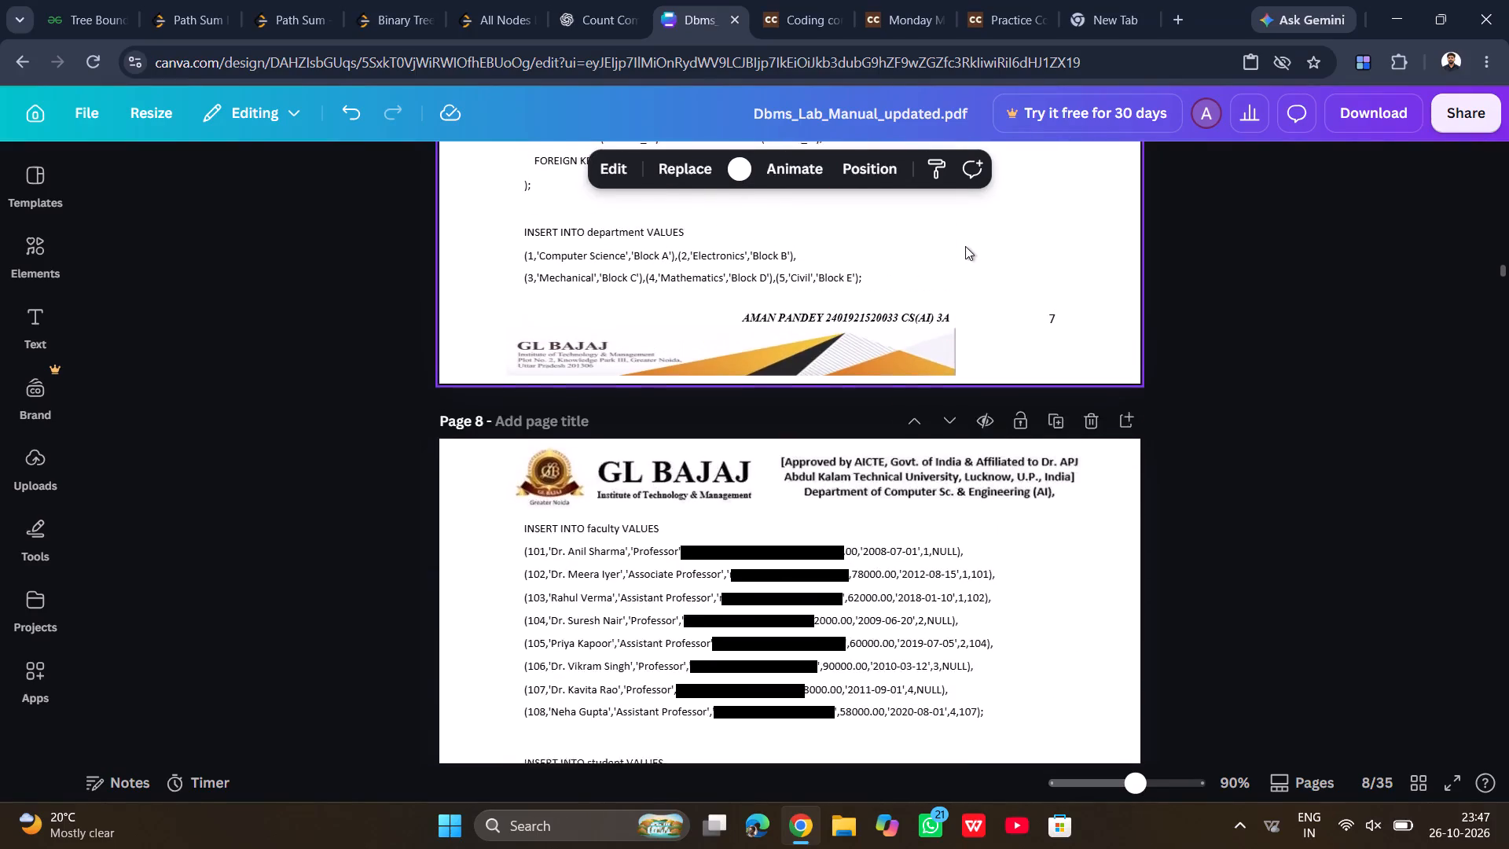
scroll(965, 246, up, 4)
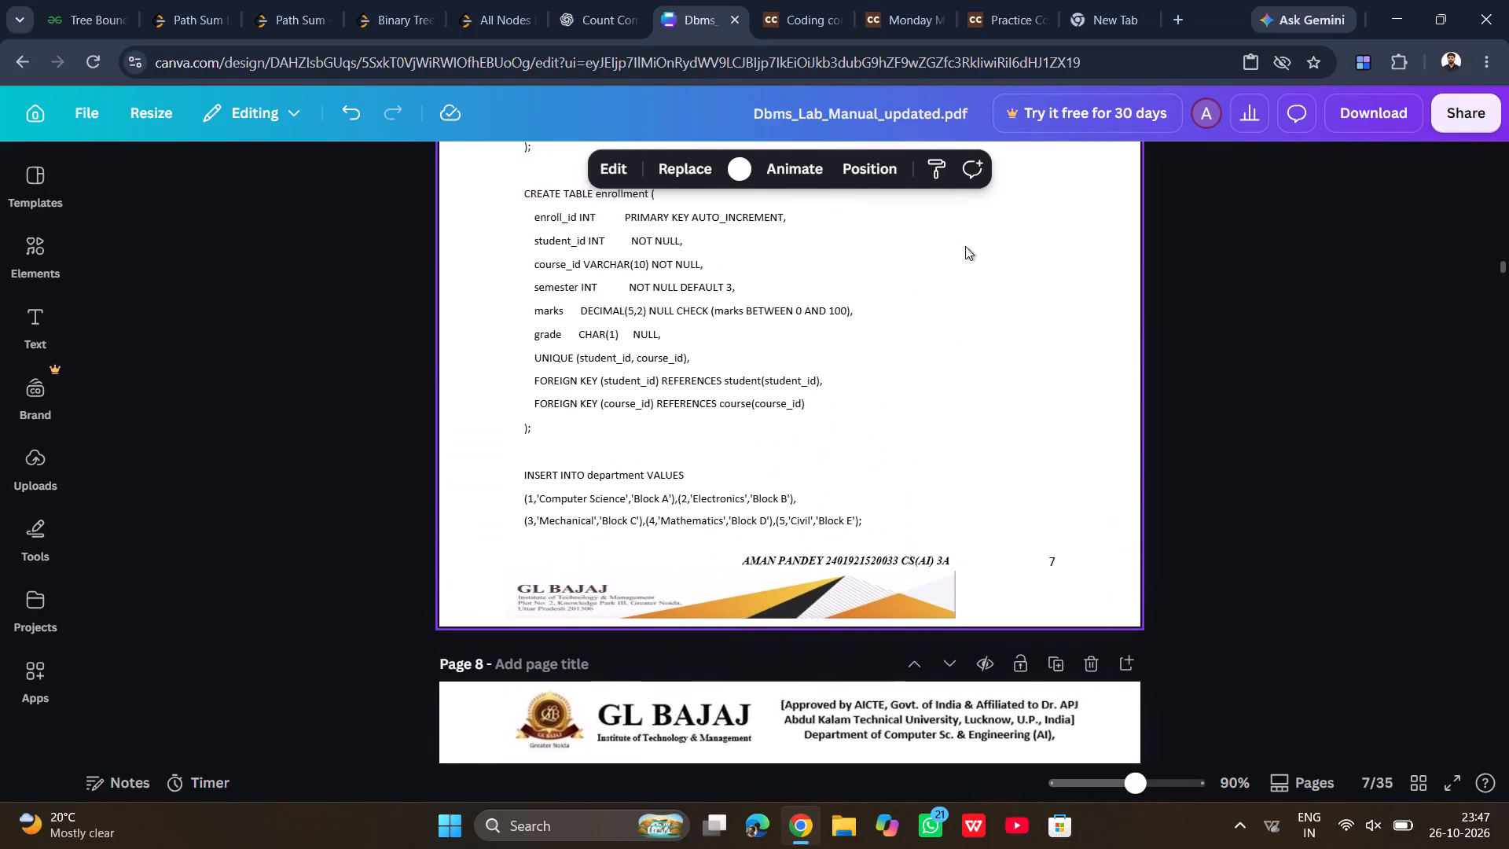
scroll(965, 246, up, 3)
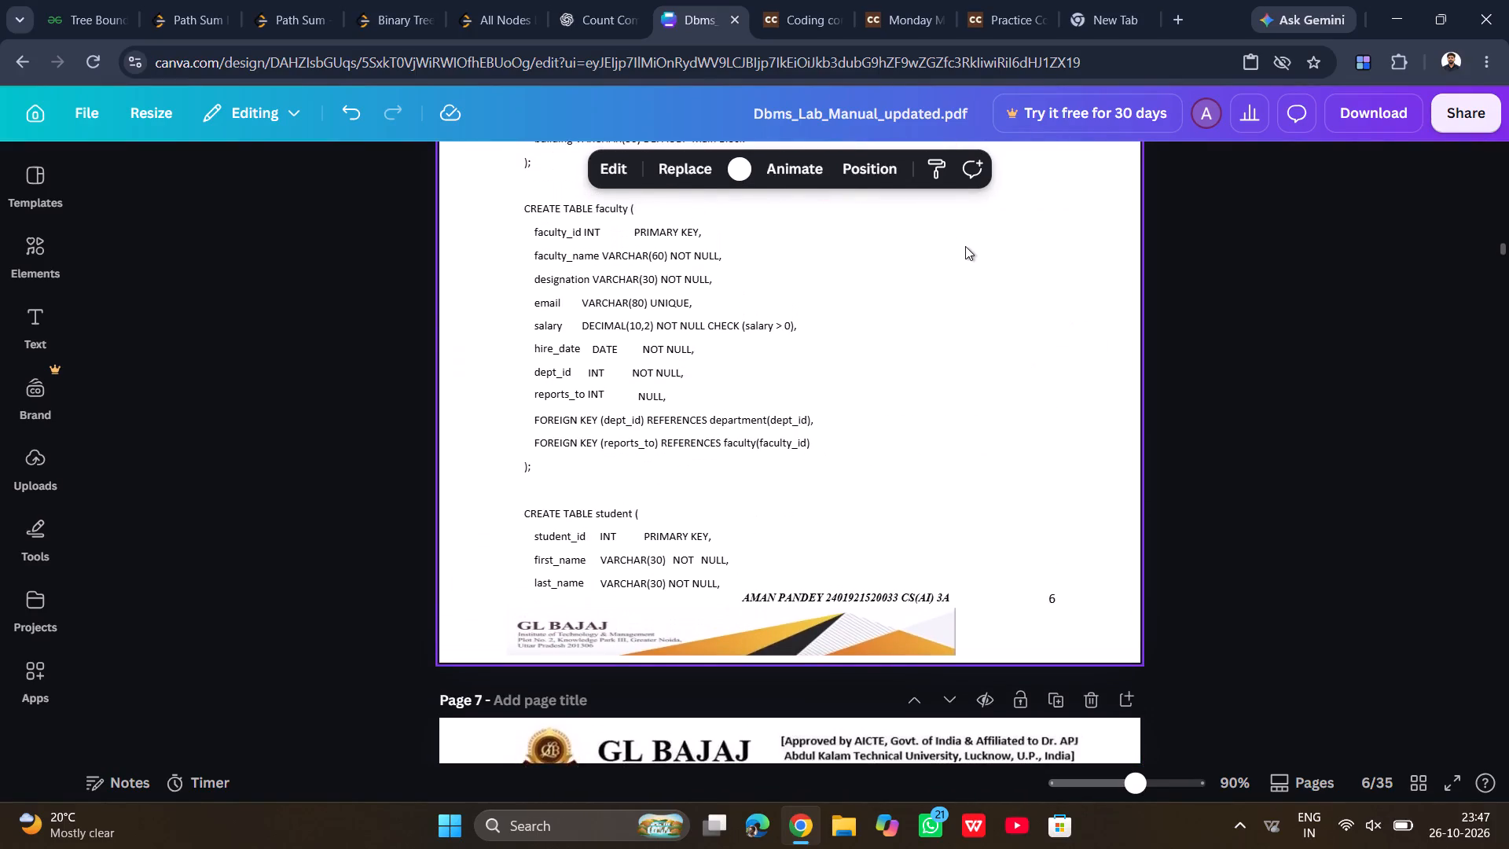
scroll(965, 246, up, 3)
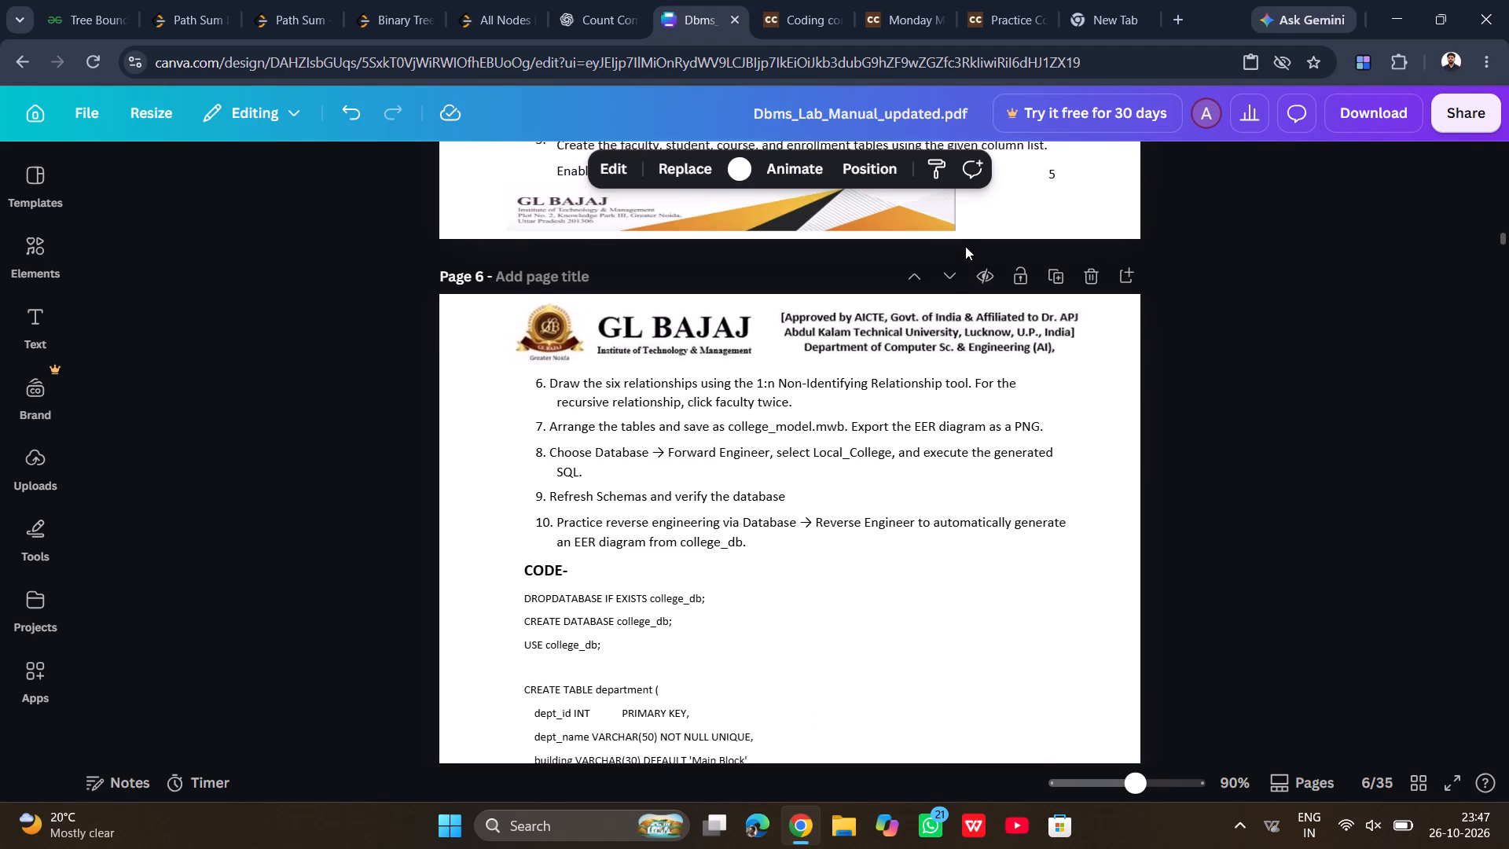
scroll(965, 246, up, 3)
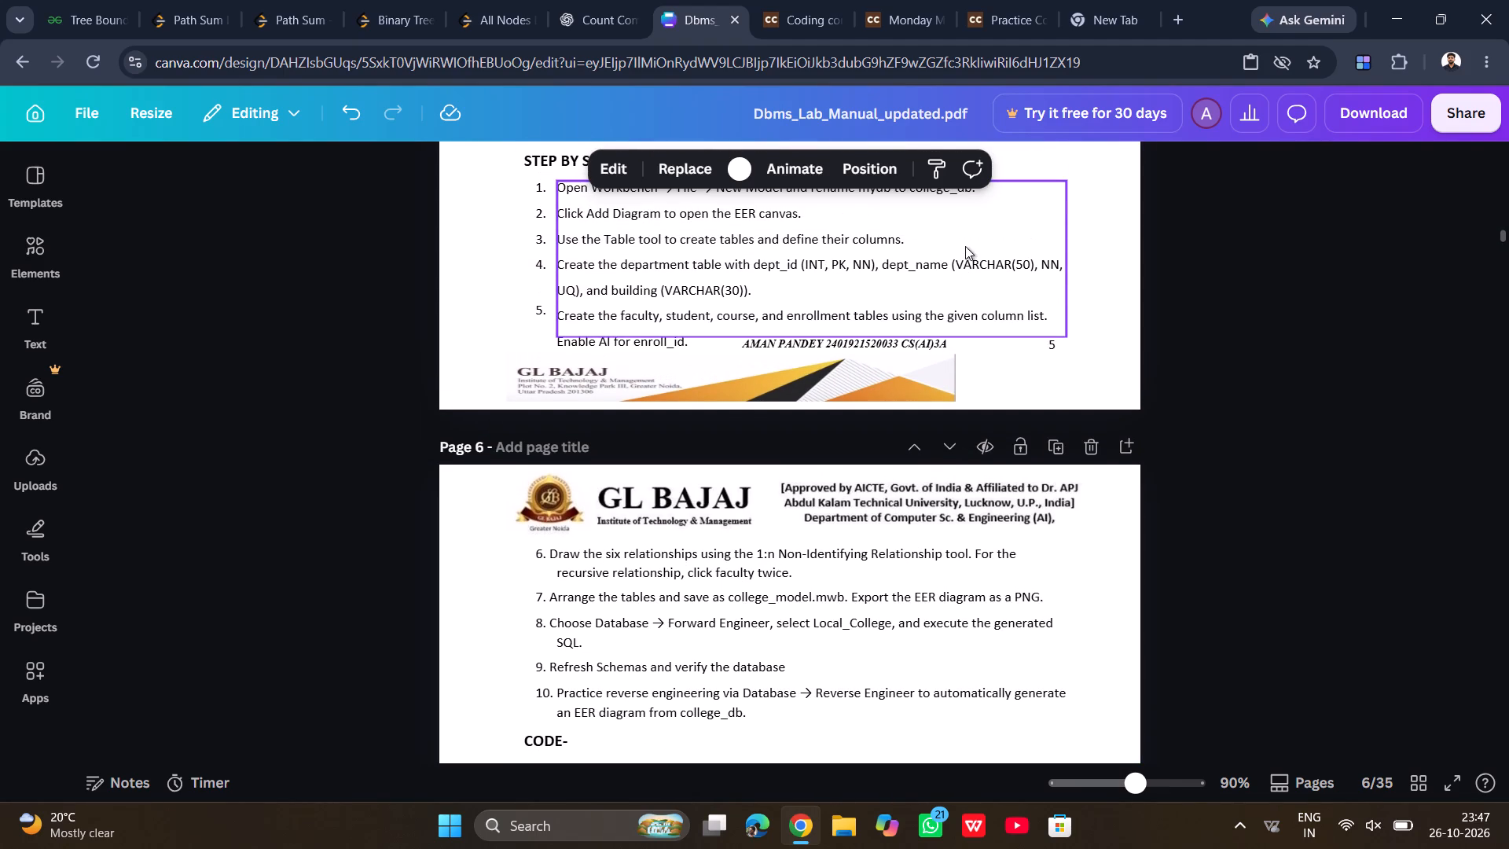
scroll(965, 246, up, 5)
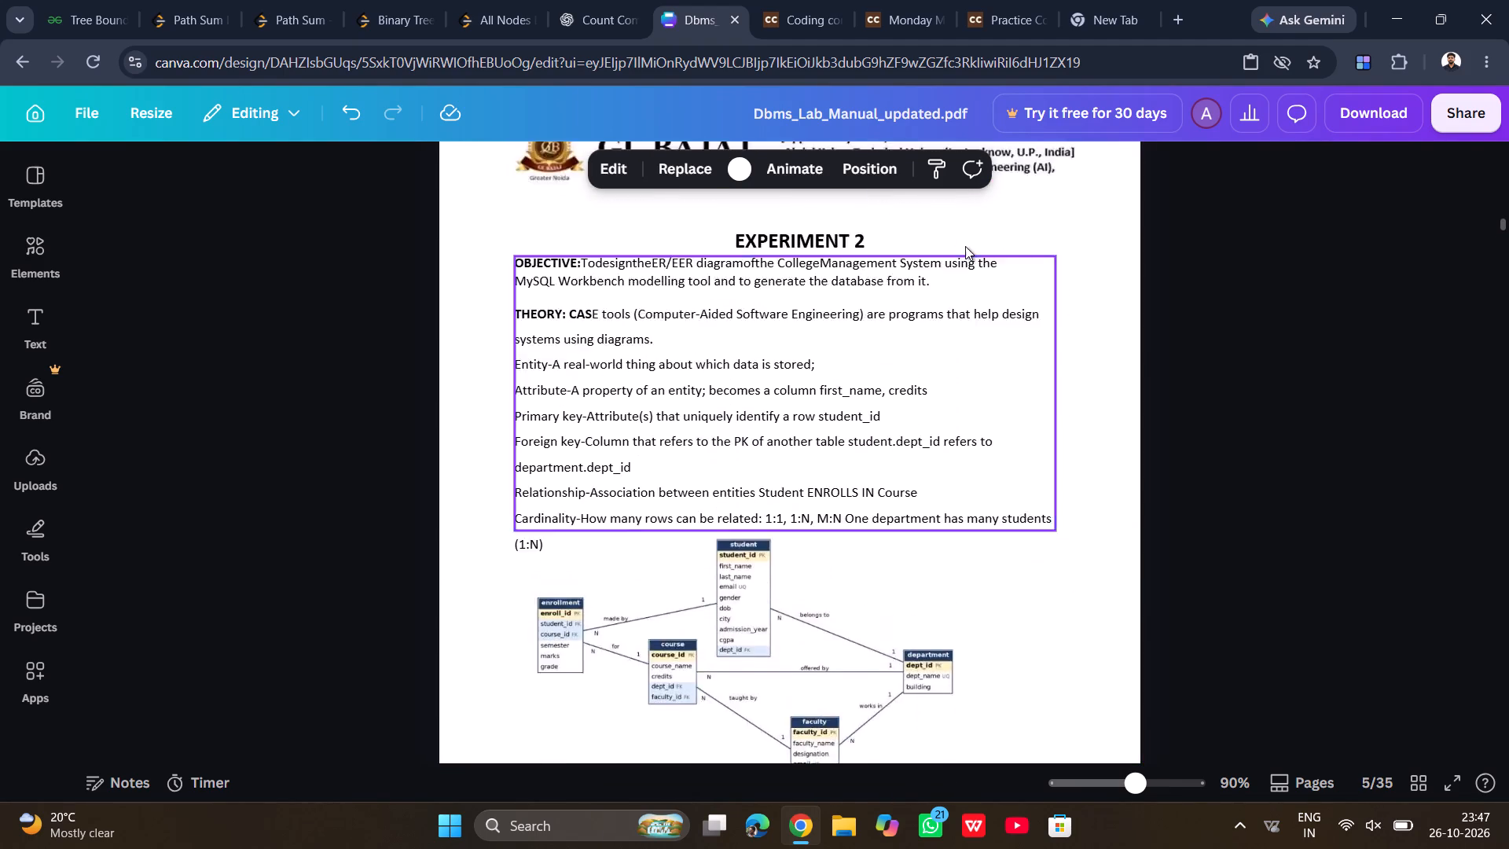
scroll(965, 246, up, 2)
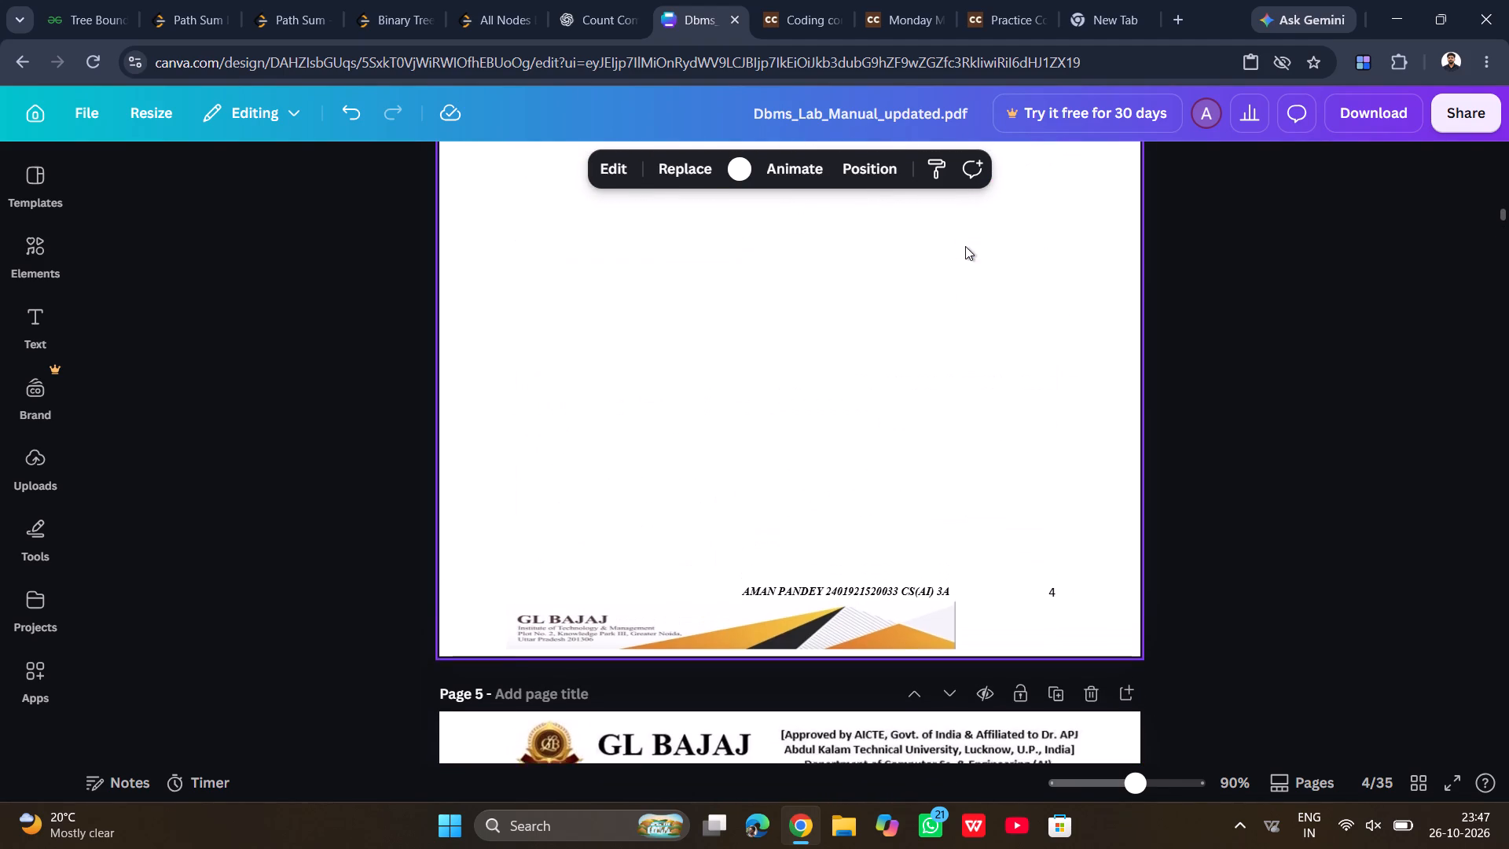
scroll(965, 246, up, 4)
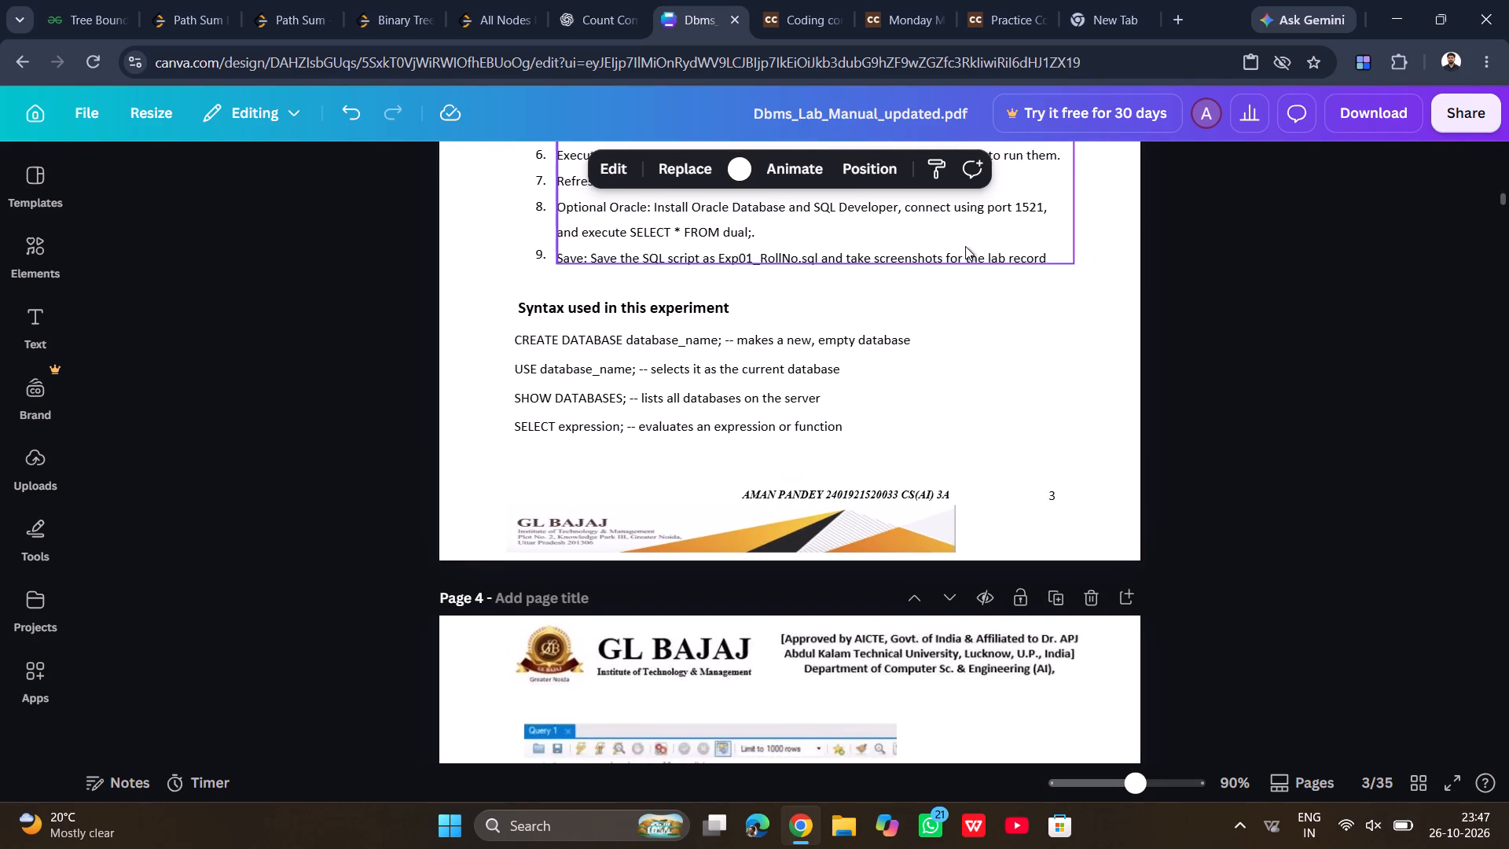
scroll(965, 246, up, 2)
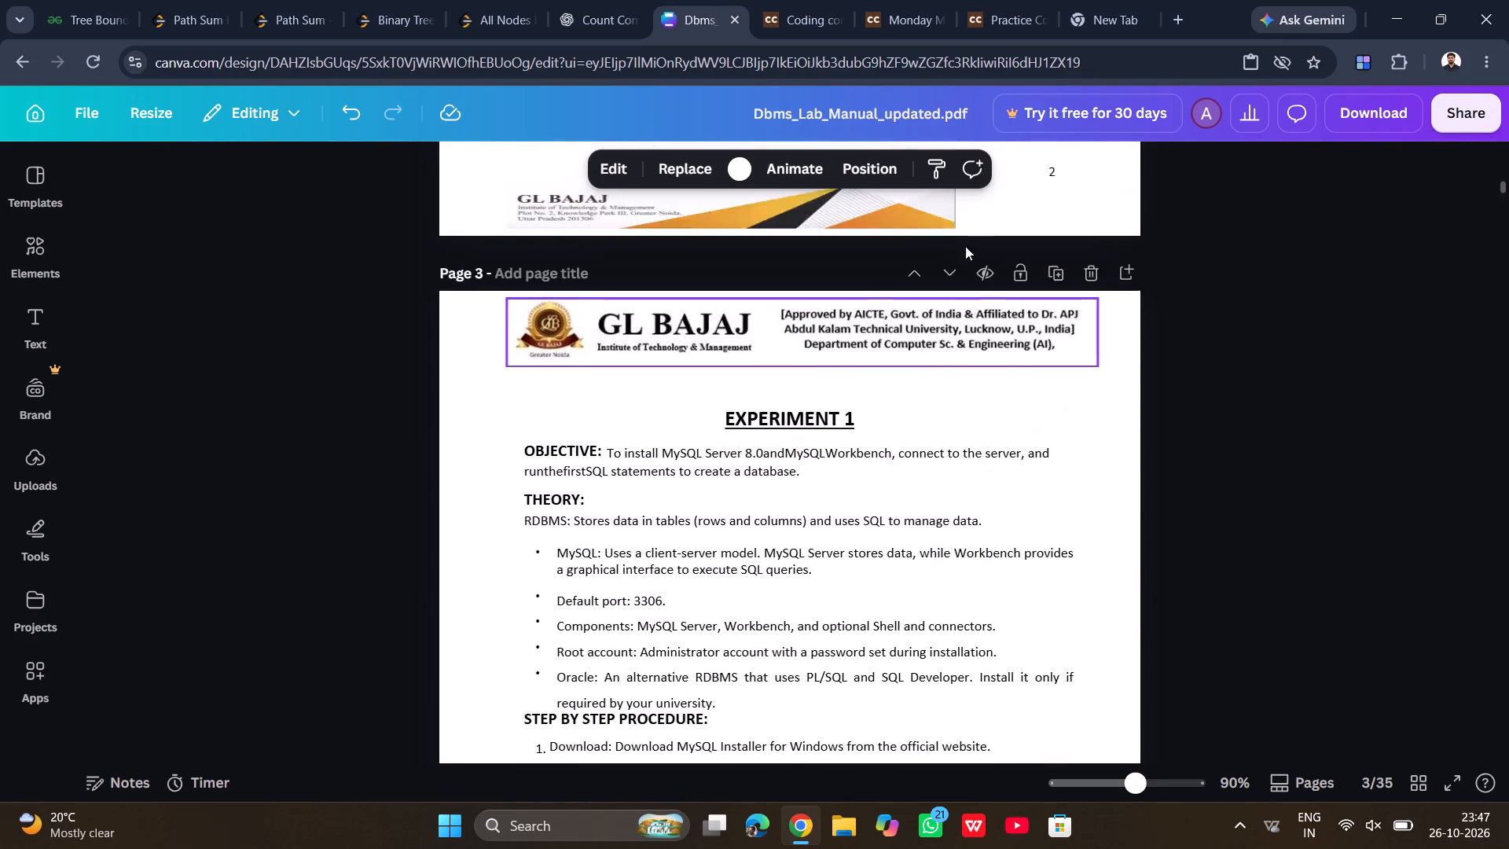
scroll(965, 246, up, 4)
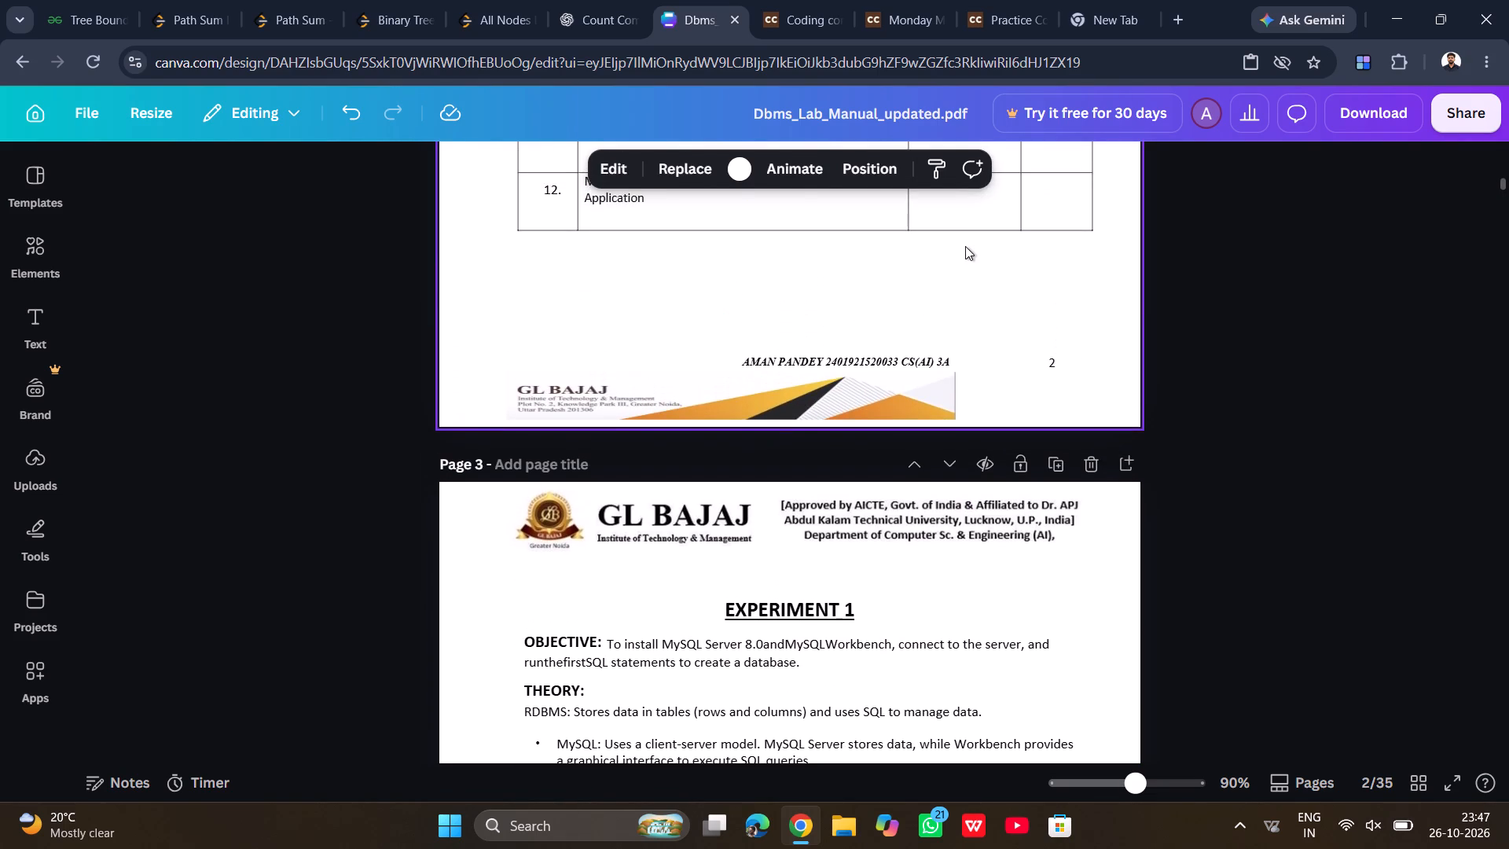
scroll(965, 246, up, 5)
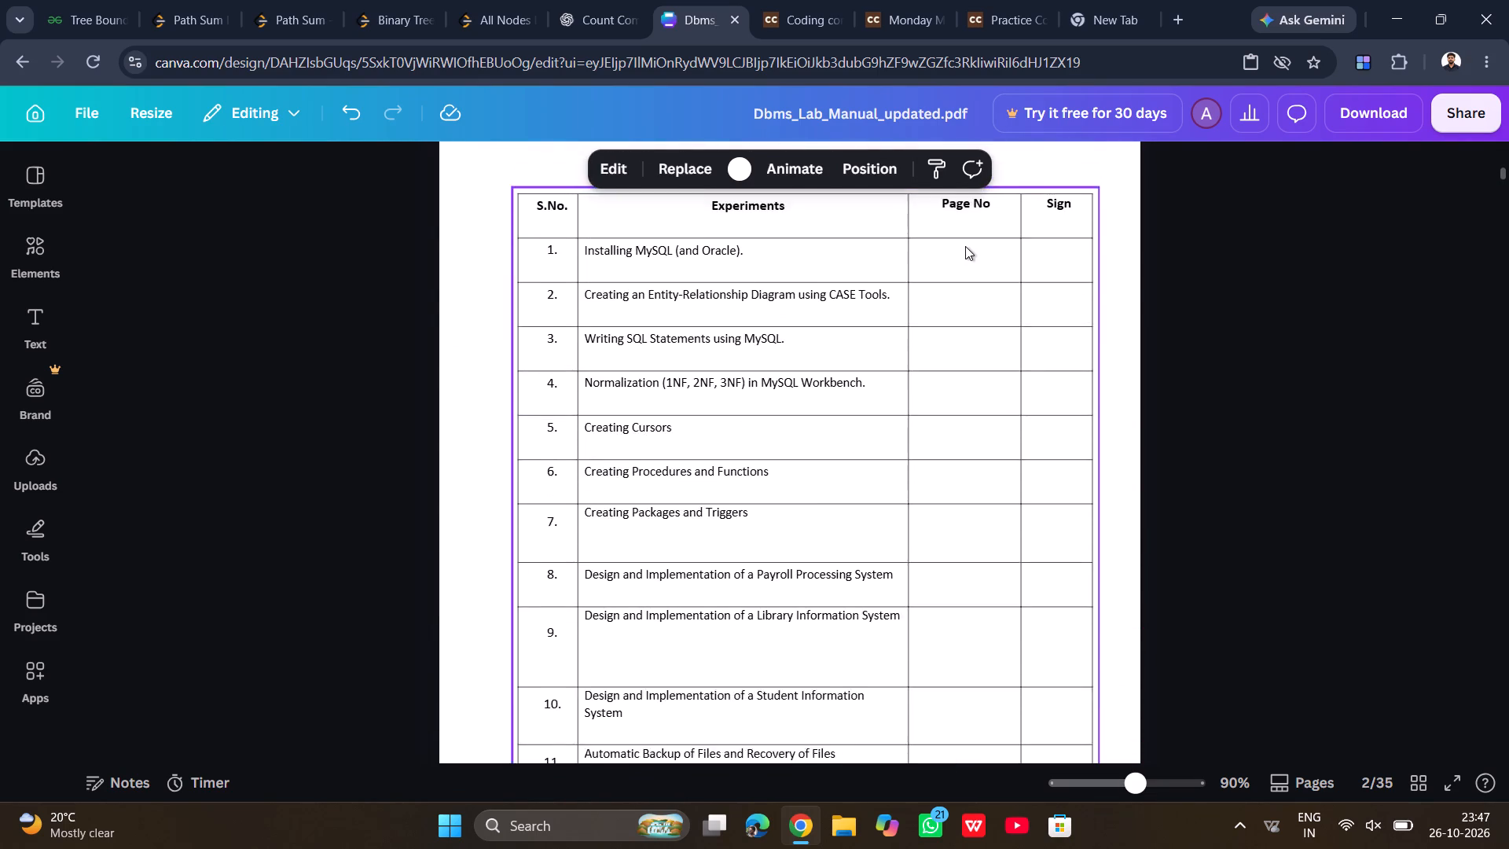
scroll(965, 246, up, 3)
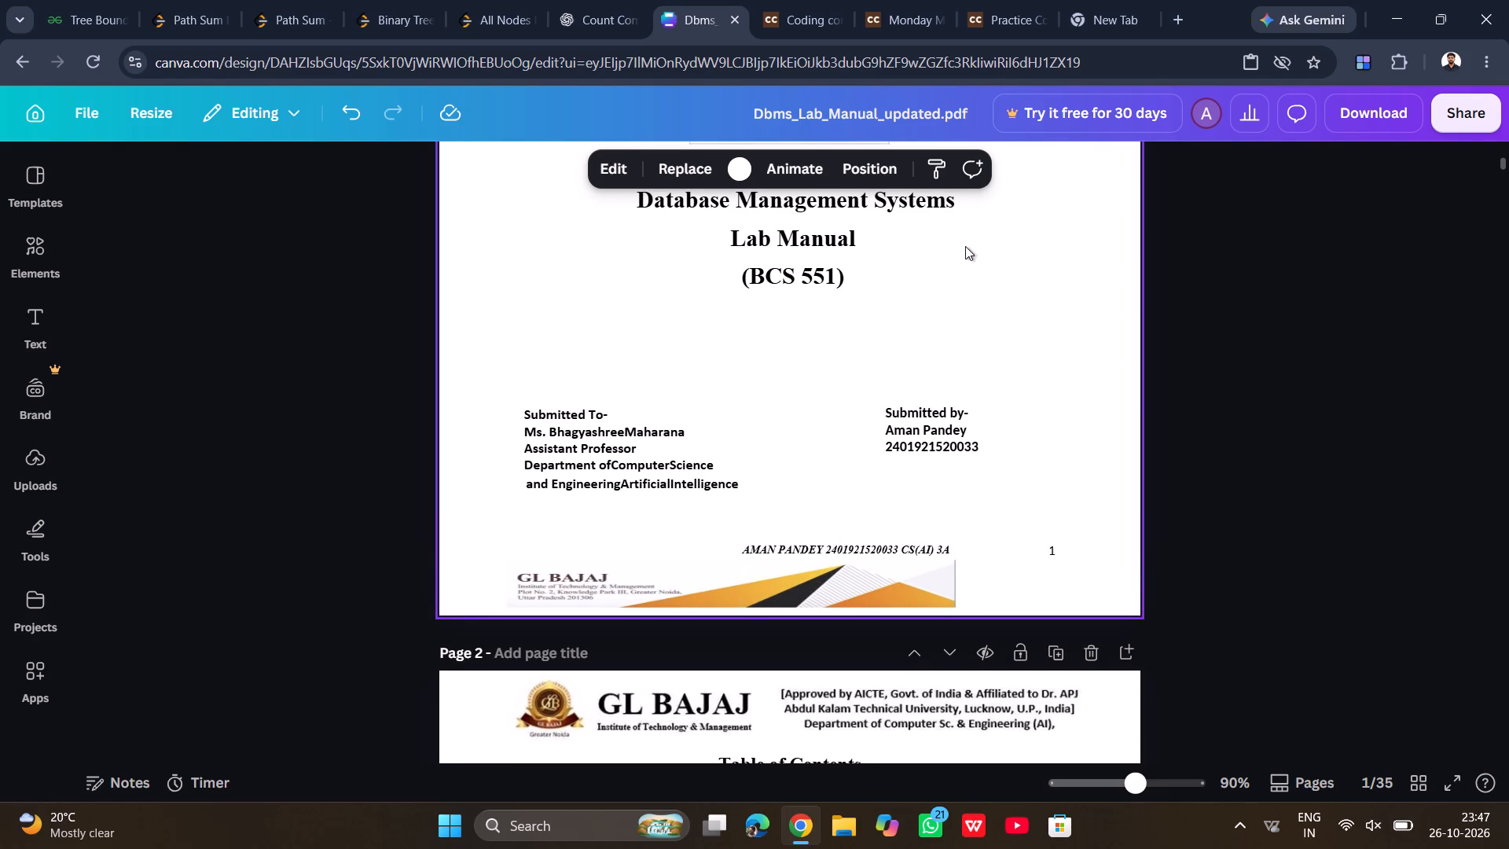
scroll(965, 246, up, 1)
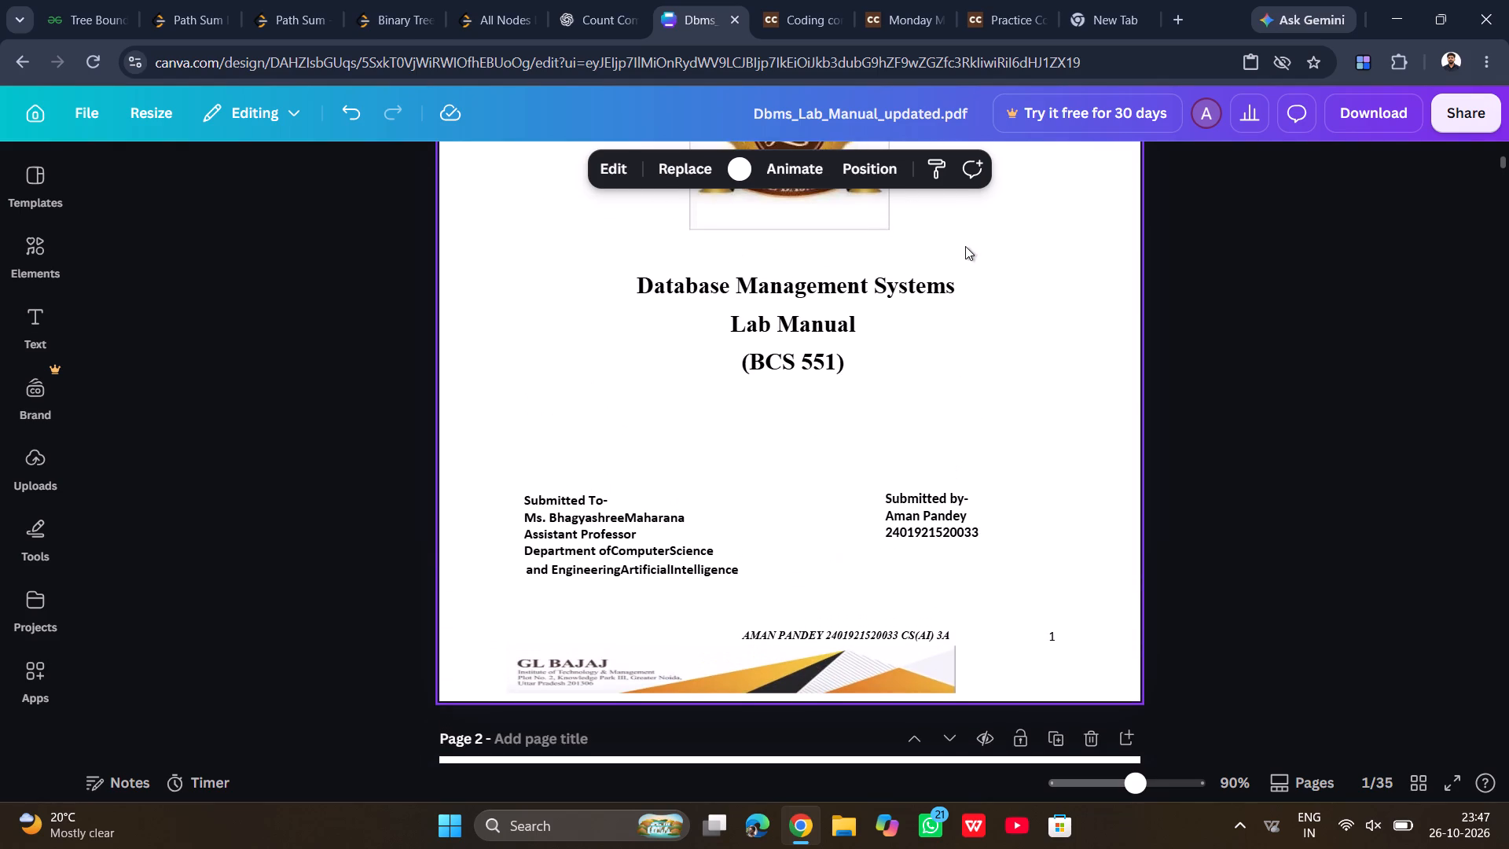
scroll(965, 246, up, 2)
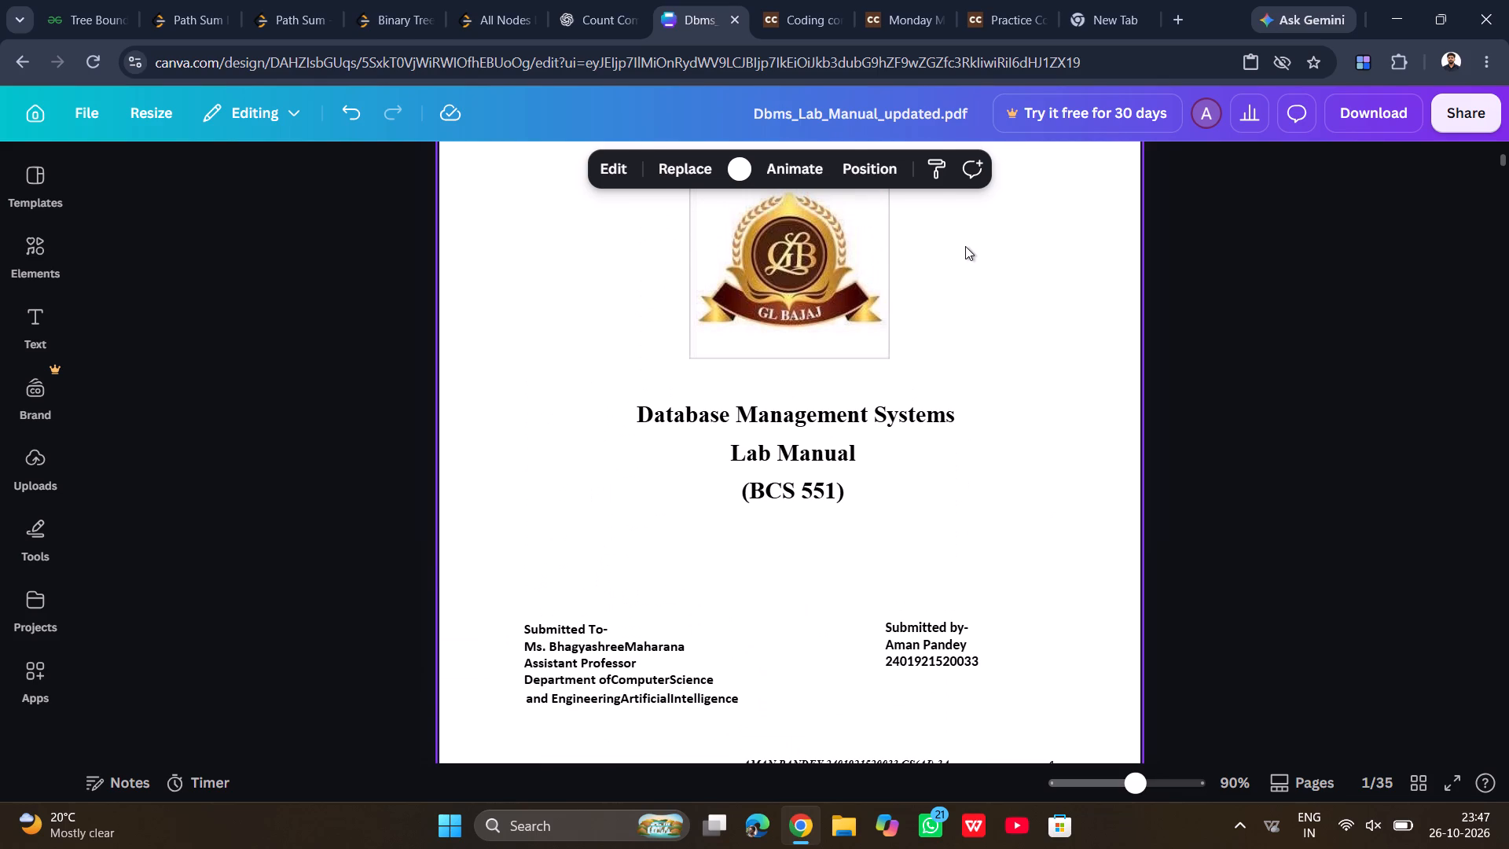
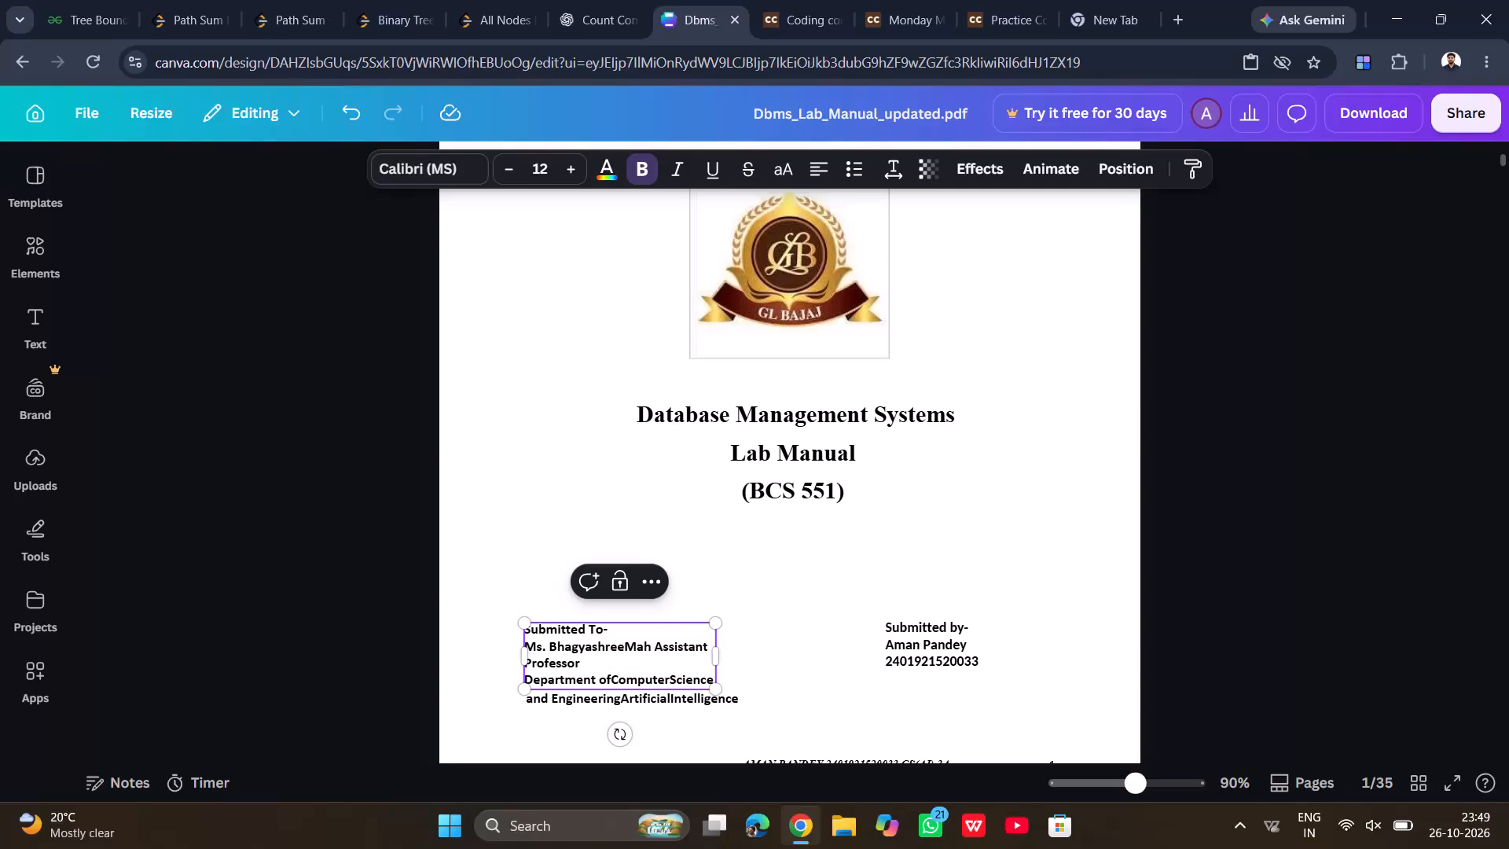
Delete the previous instructor's name from the cover's Submitted To block and change the title before Assistant Professor to "Mr.".
key(BackSpace)
key(BackSpace)
key(BackSpace)
key(BackSpace)
key(BackSpace)
key(BackSpace)
key(BackSpace)
key(BackSpace)
key(BackSpace)
key(BackSpace)
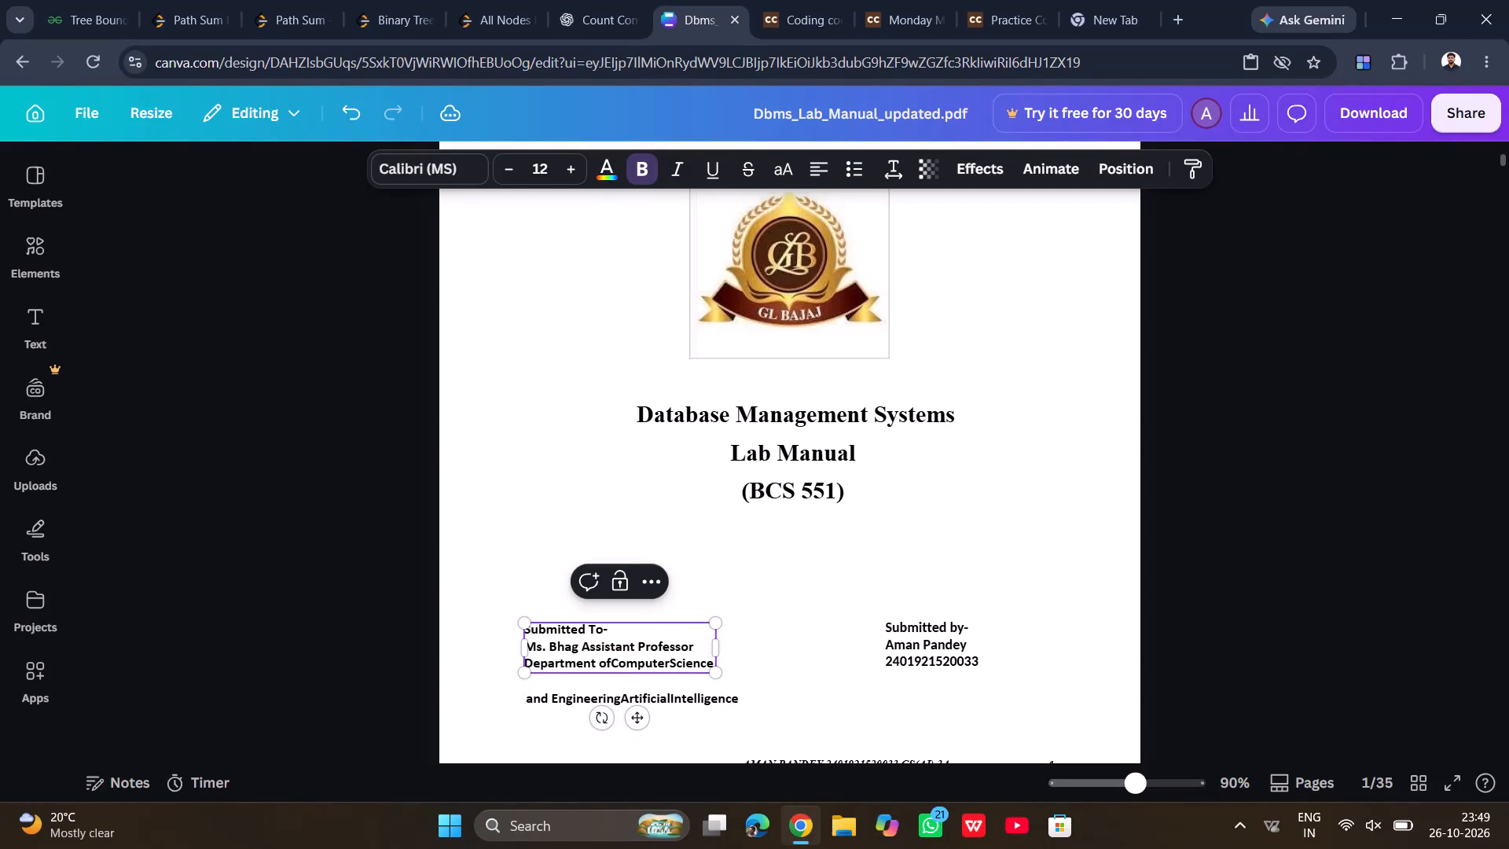
key(BackSpace)
key(BackSpace)
key(BackSpace)
key(BackSpace)
key(BackSpace)
key(BackSpace)
key(BackSpace)
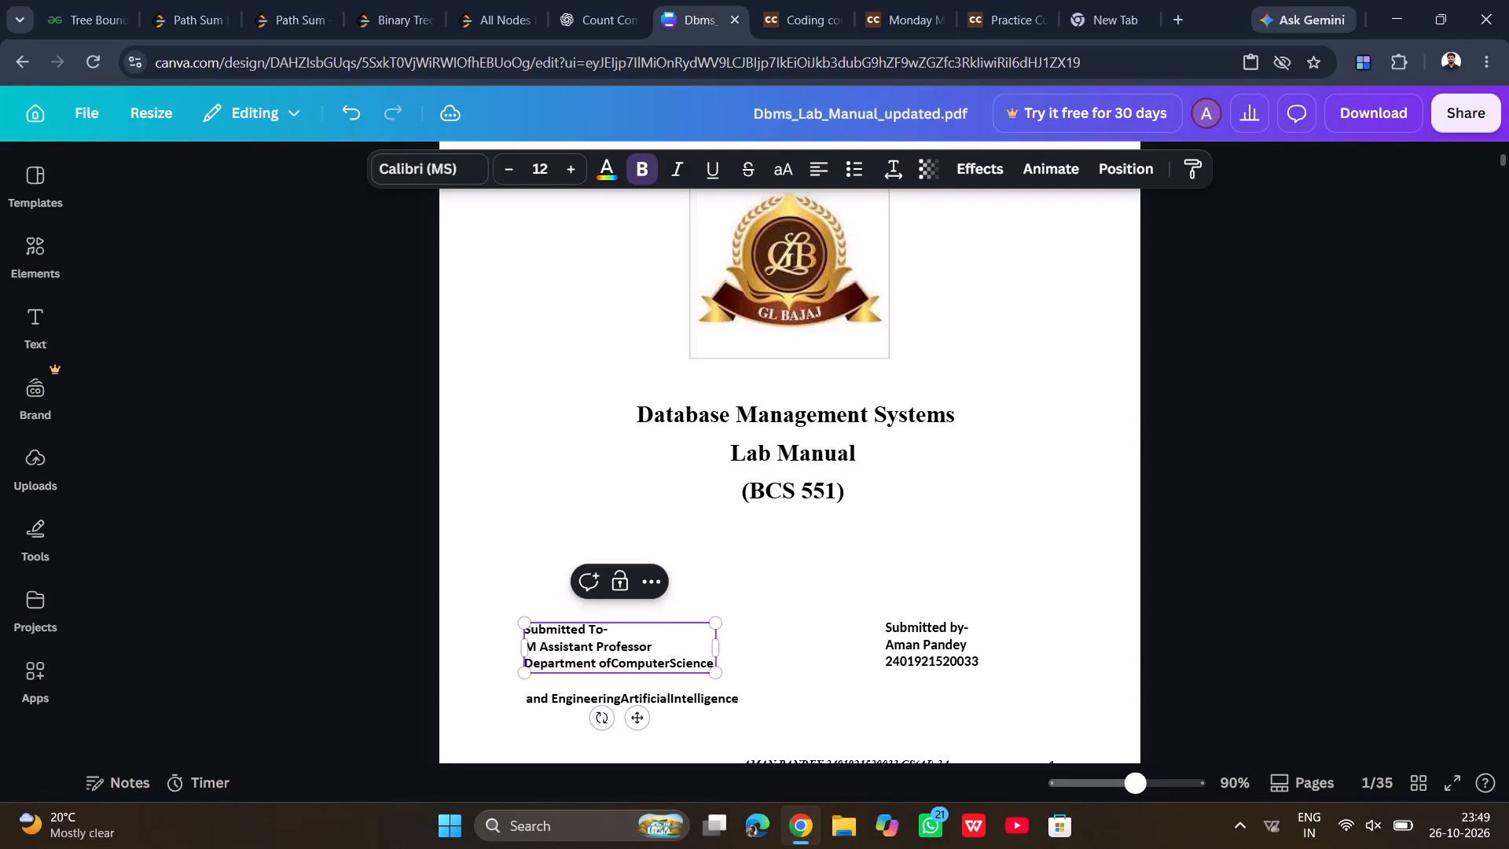
key(r)
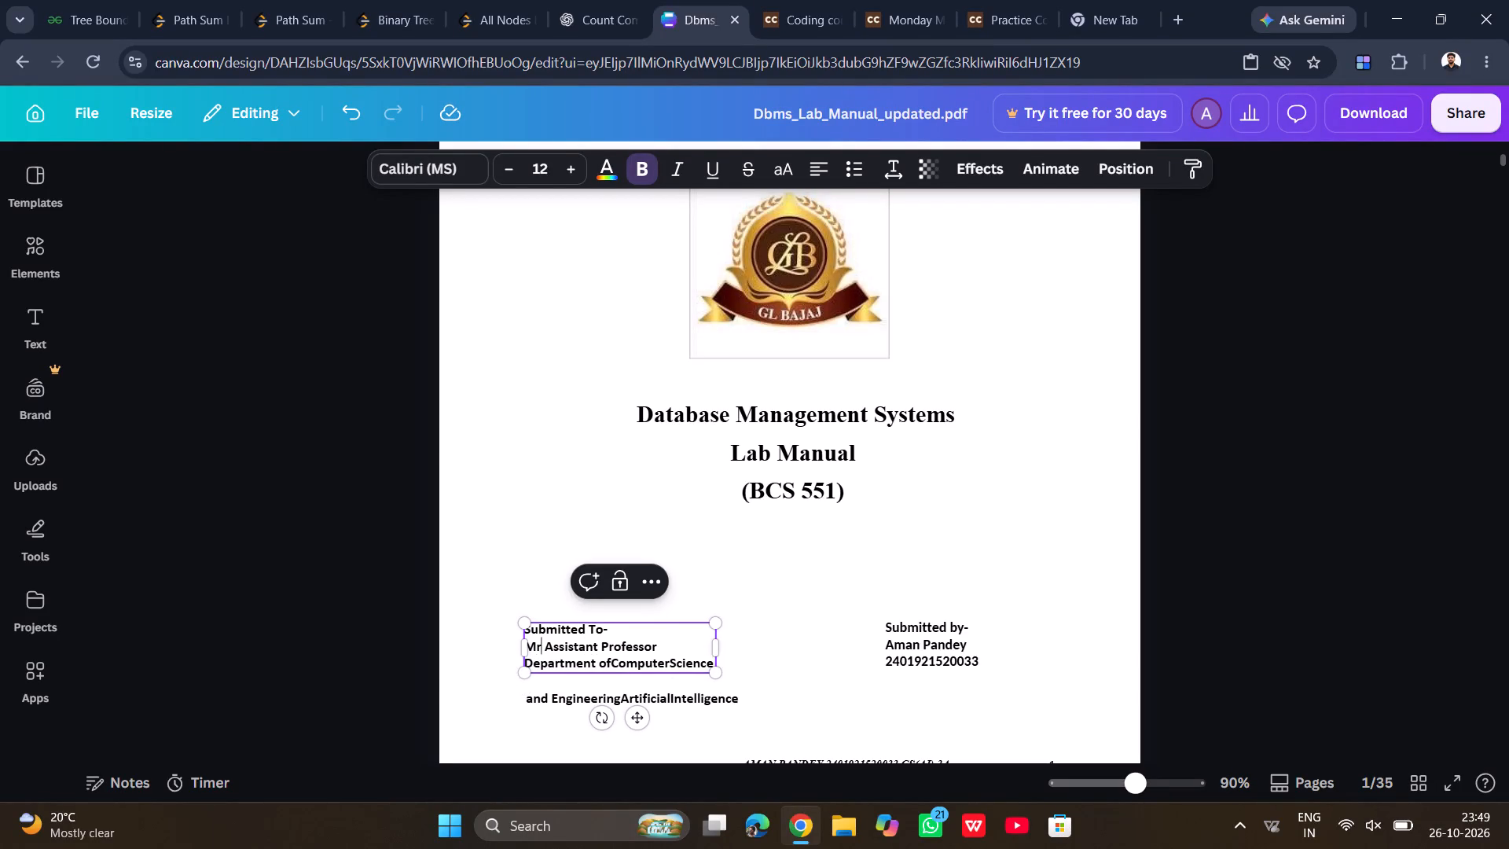
key(period)
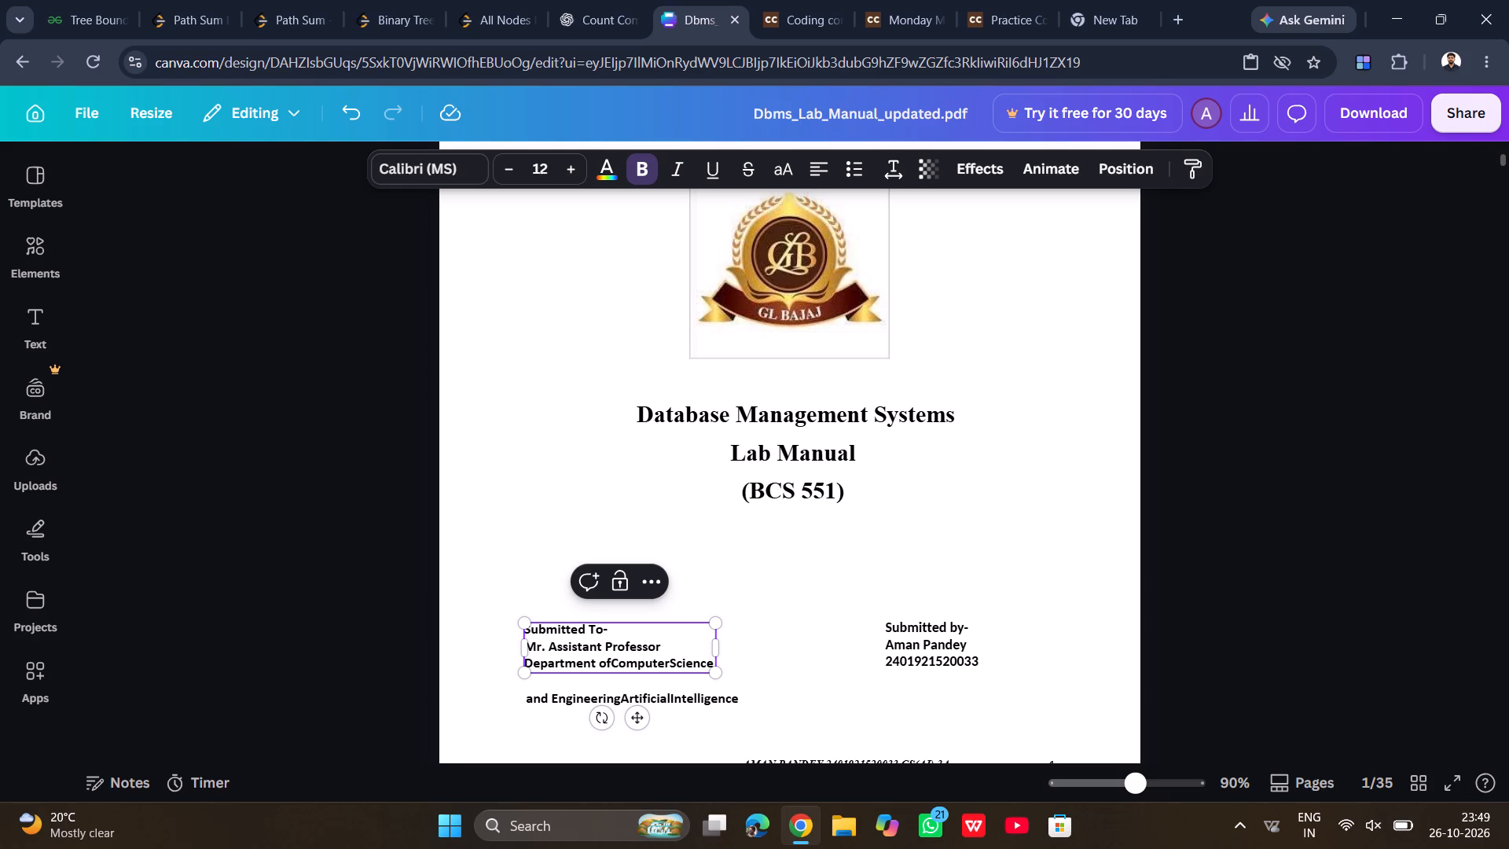
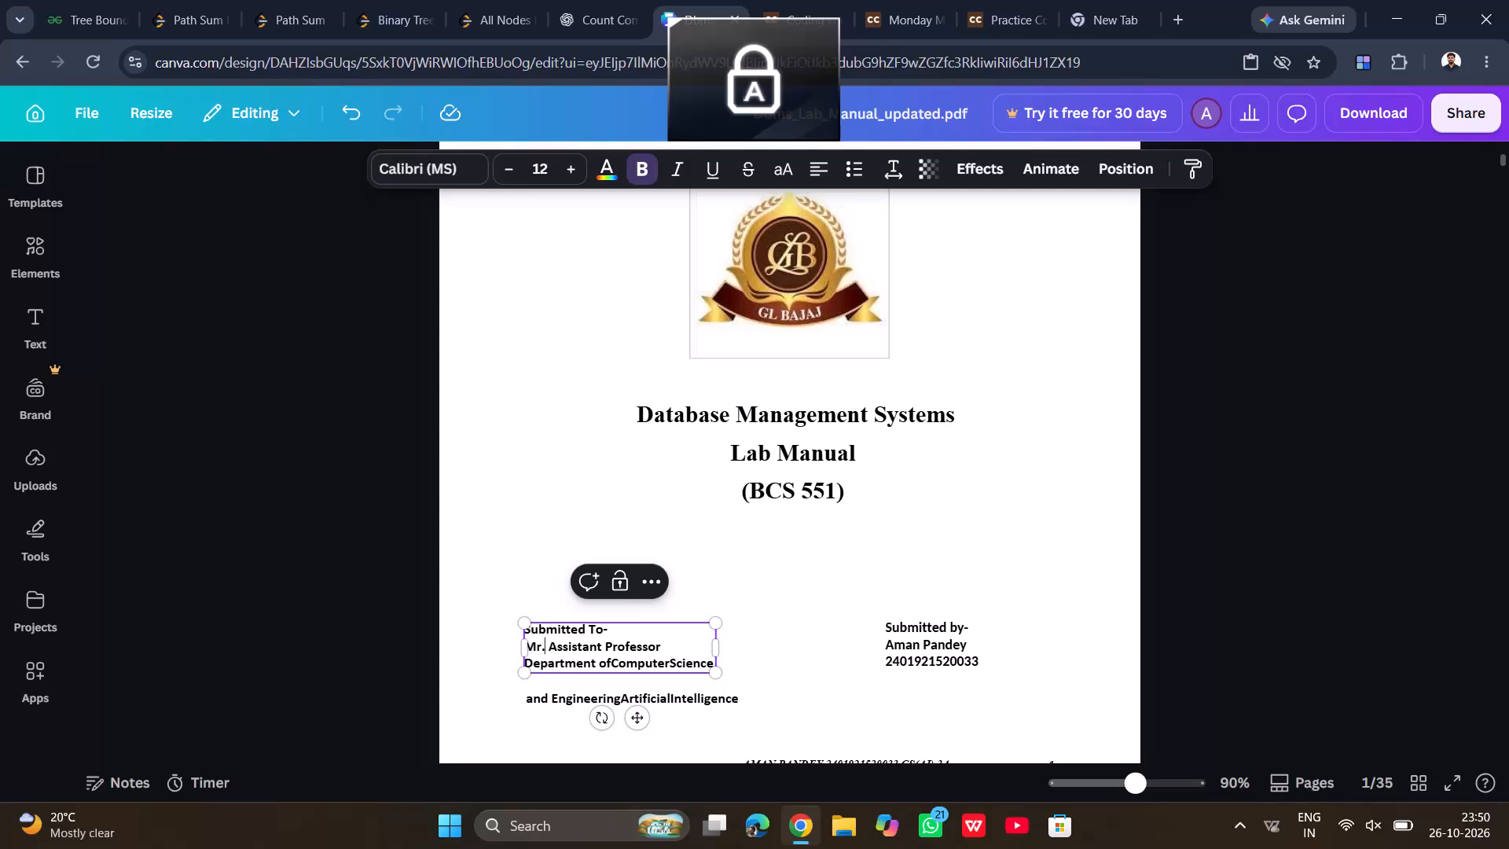
Enter the new instructor's full name after "Mr." and before Assistant Professor in the cover's Submitted To block.
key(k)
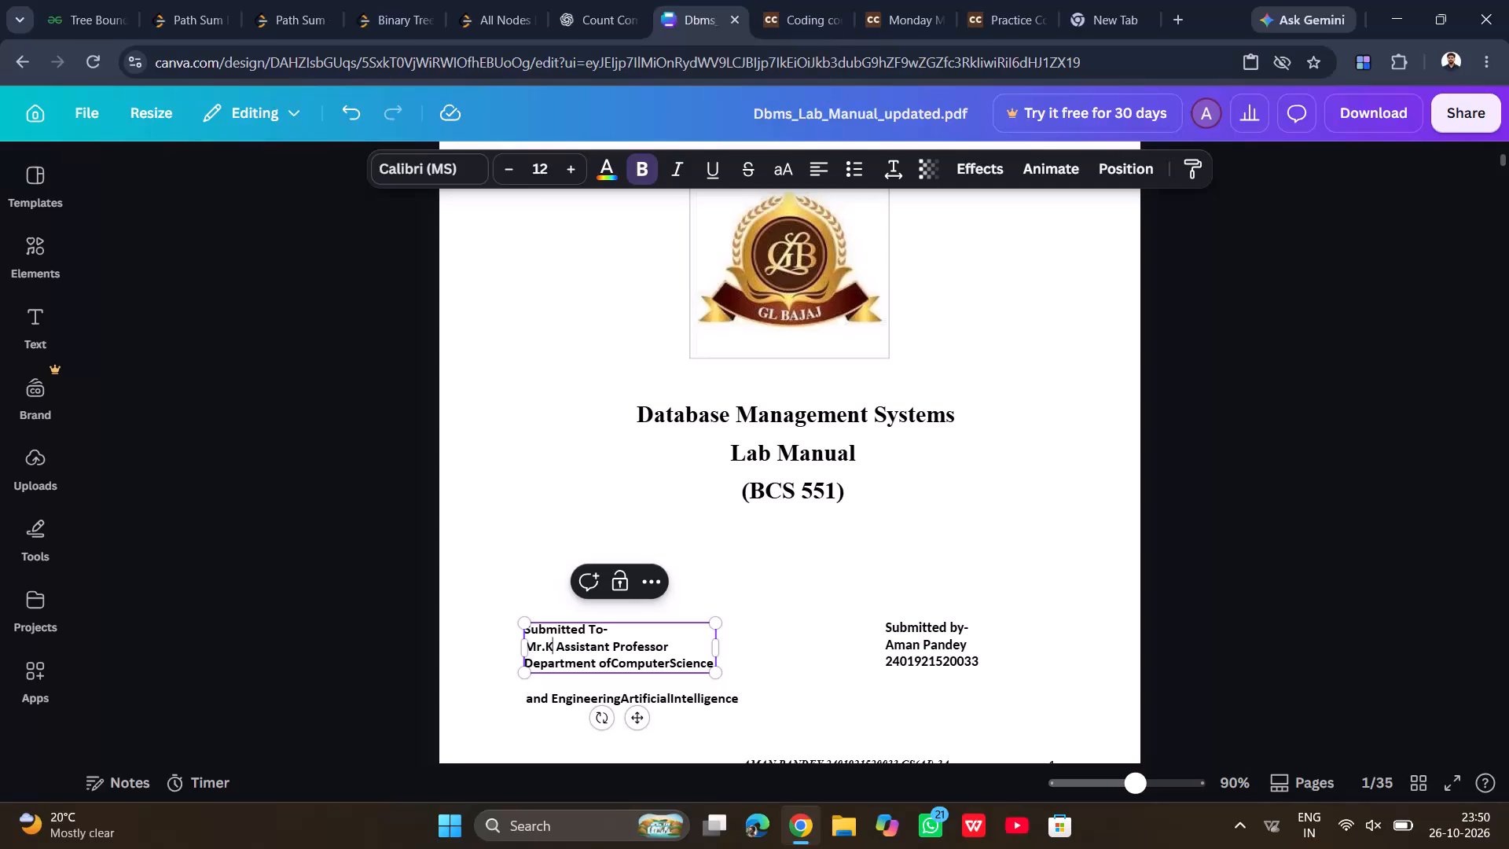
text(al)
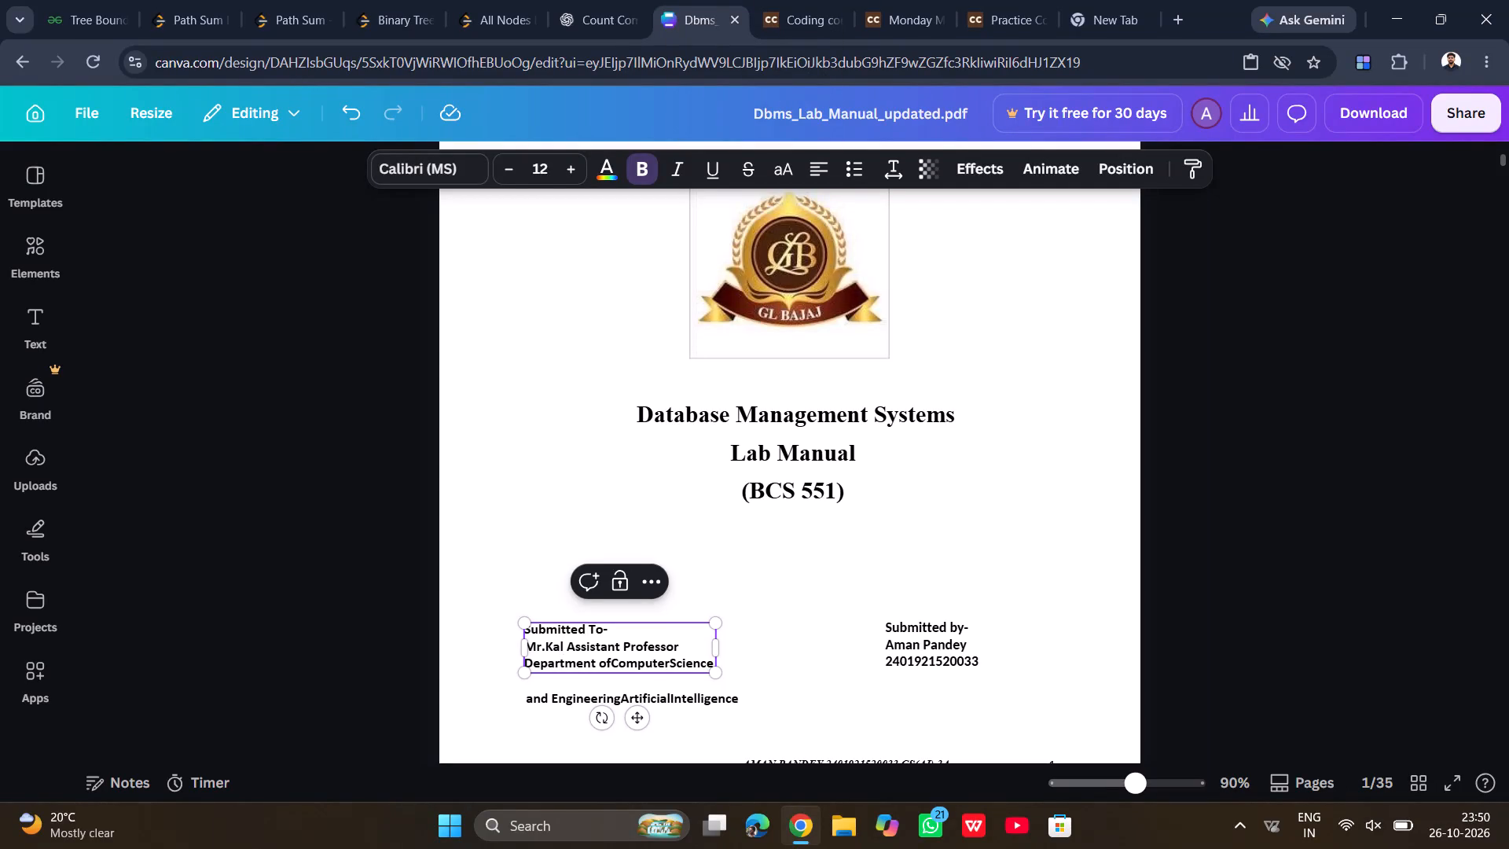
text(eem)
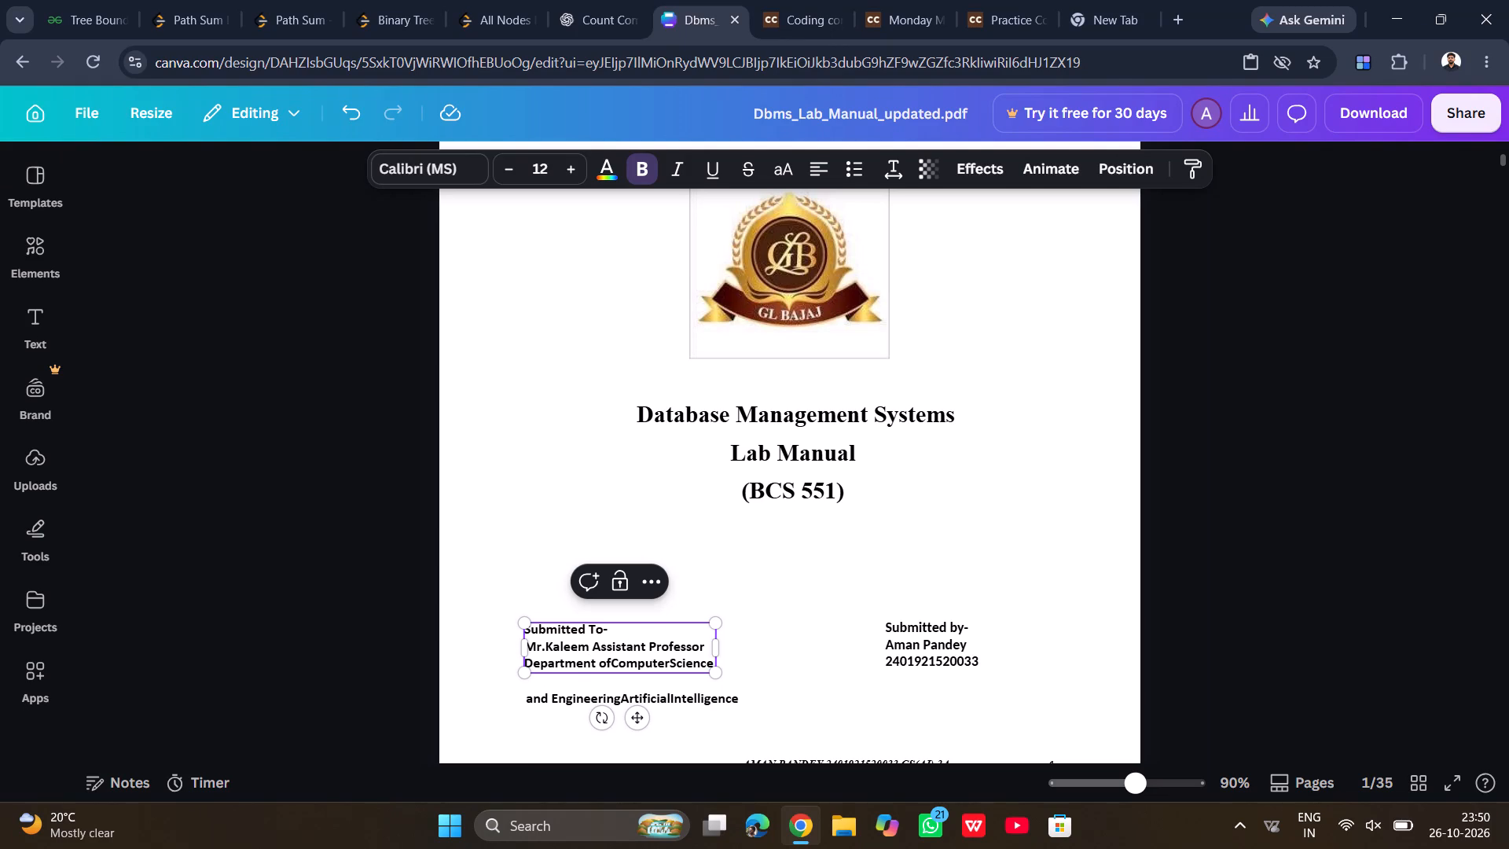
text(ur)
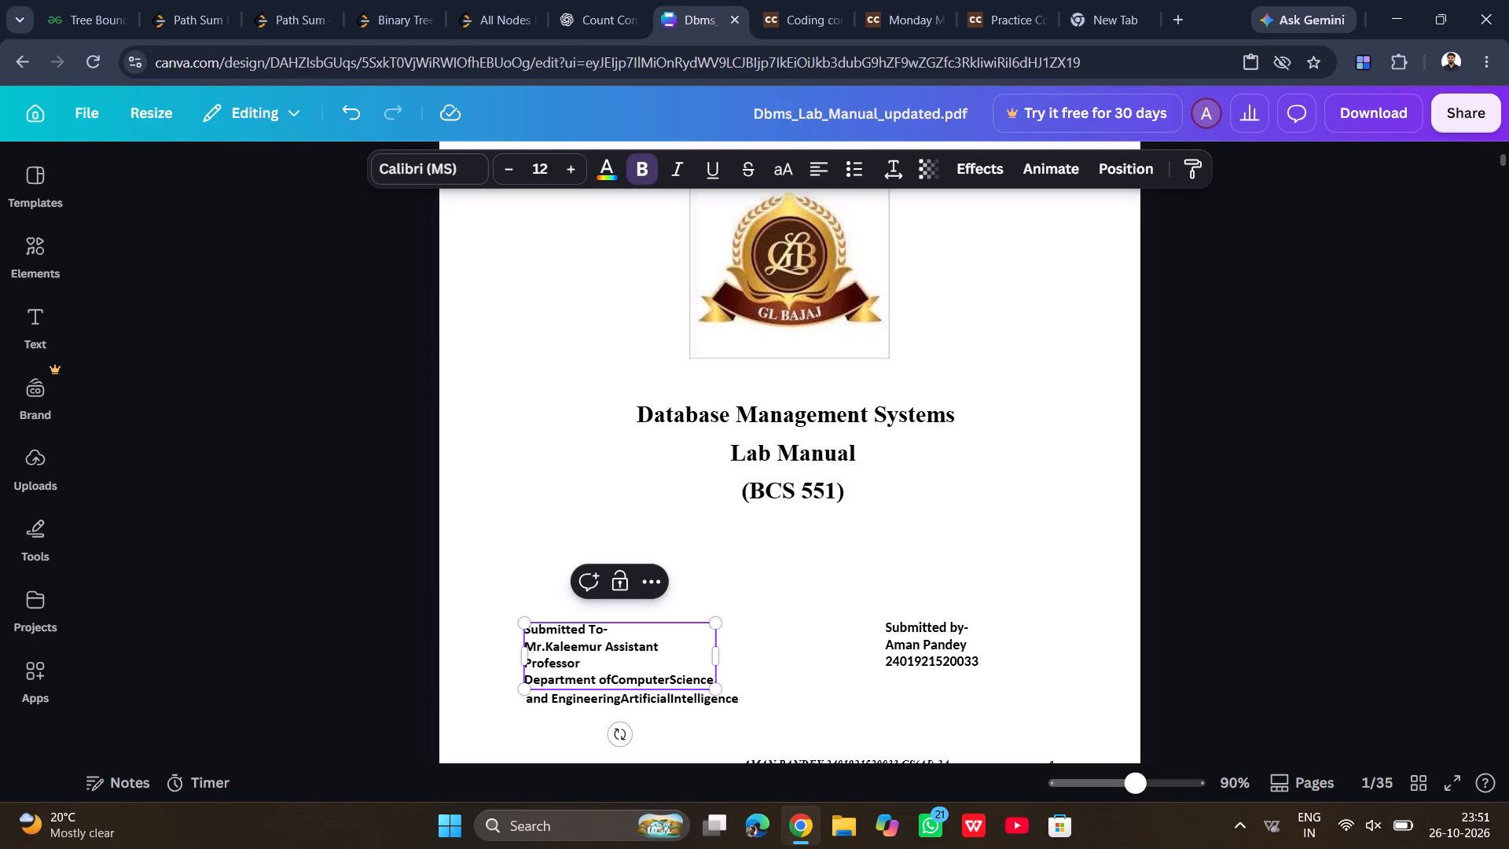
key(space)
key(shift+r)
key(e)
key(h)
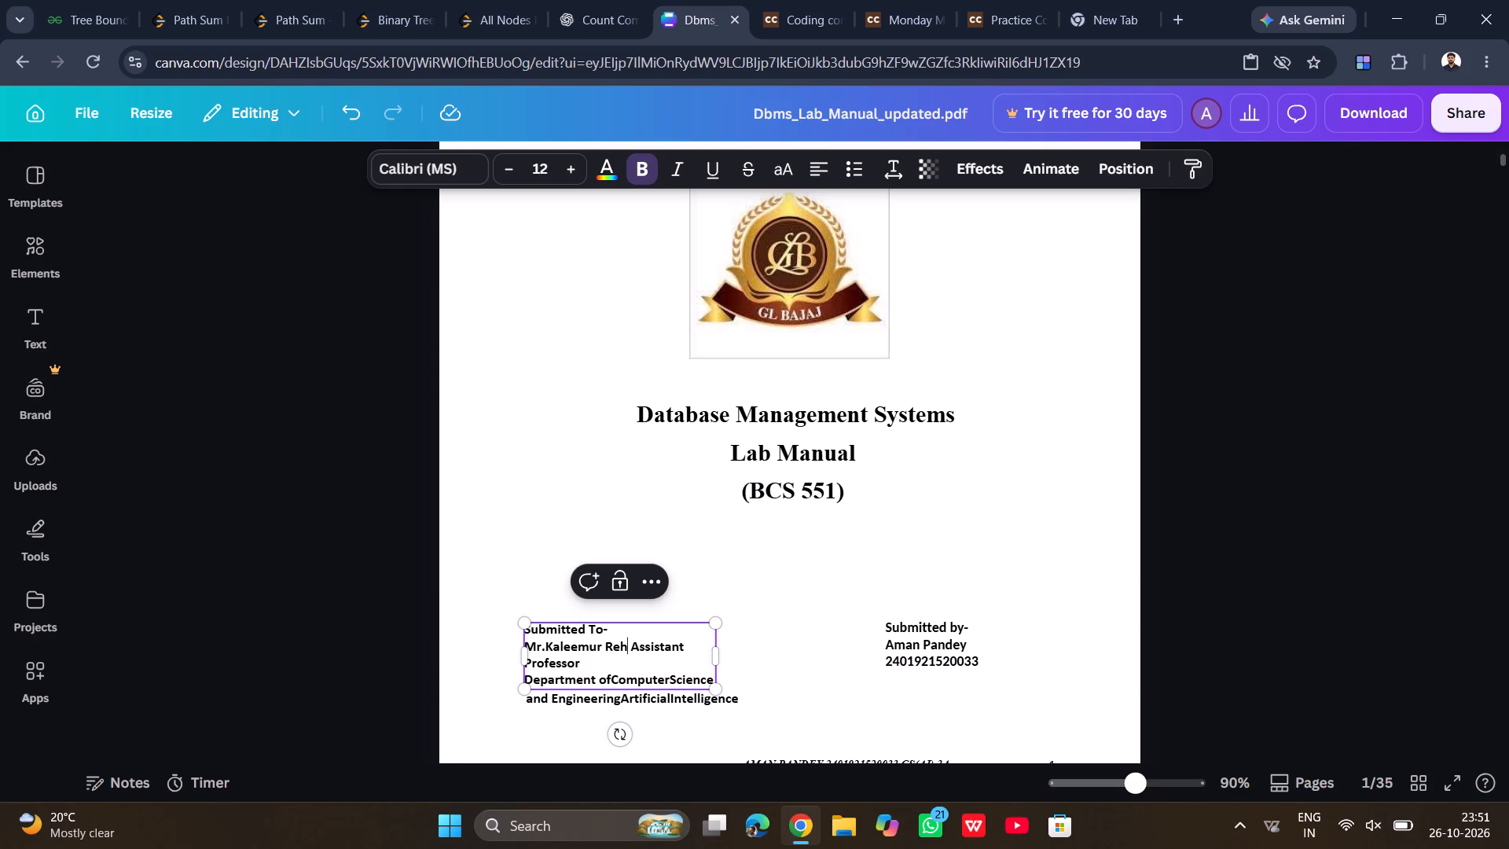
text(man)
Move "Assistant Professor" onto its own line below the instructor's name in the cover's Submitted To block.
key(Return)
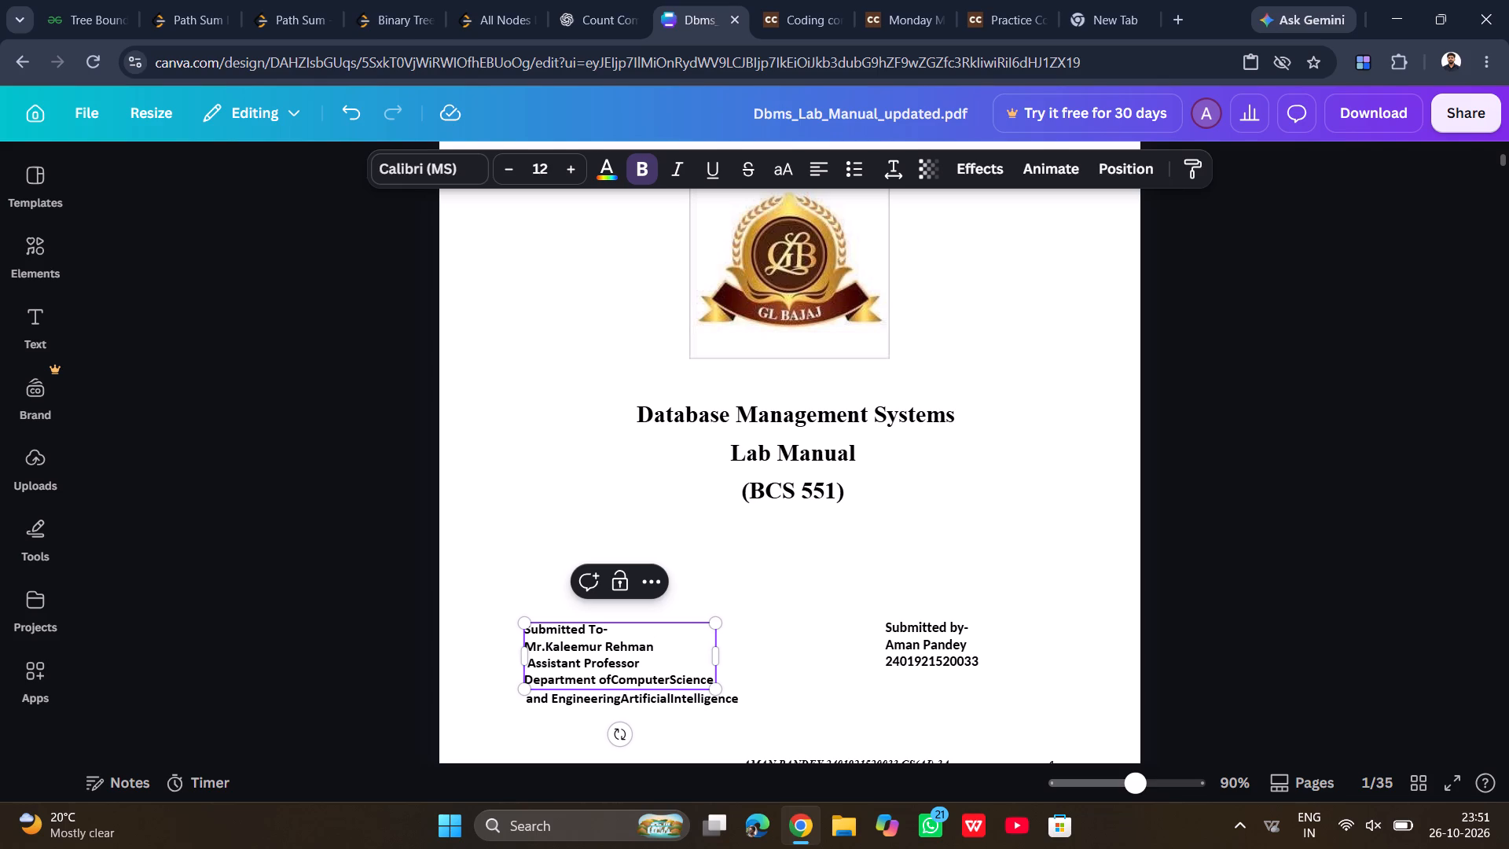
click(705, 652)
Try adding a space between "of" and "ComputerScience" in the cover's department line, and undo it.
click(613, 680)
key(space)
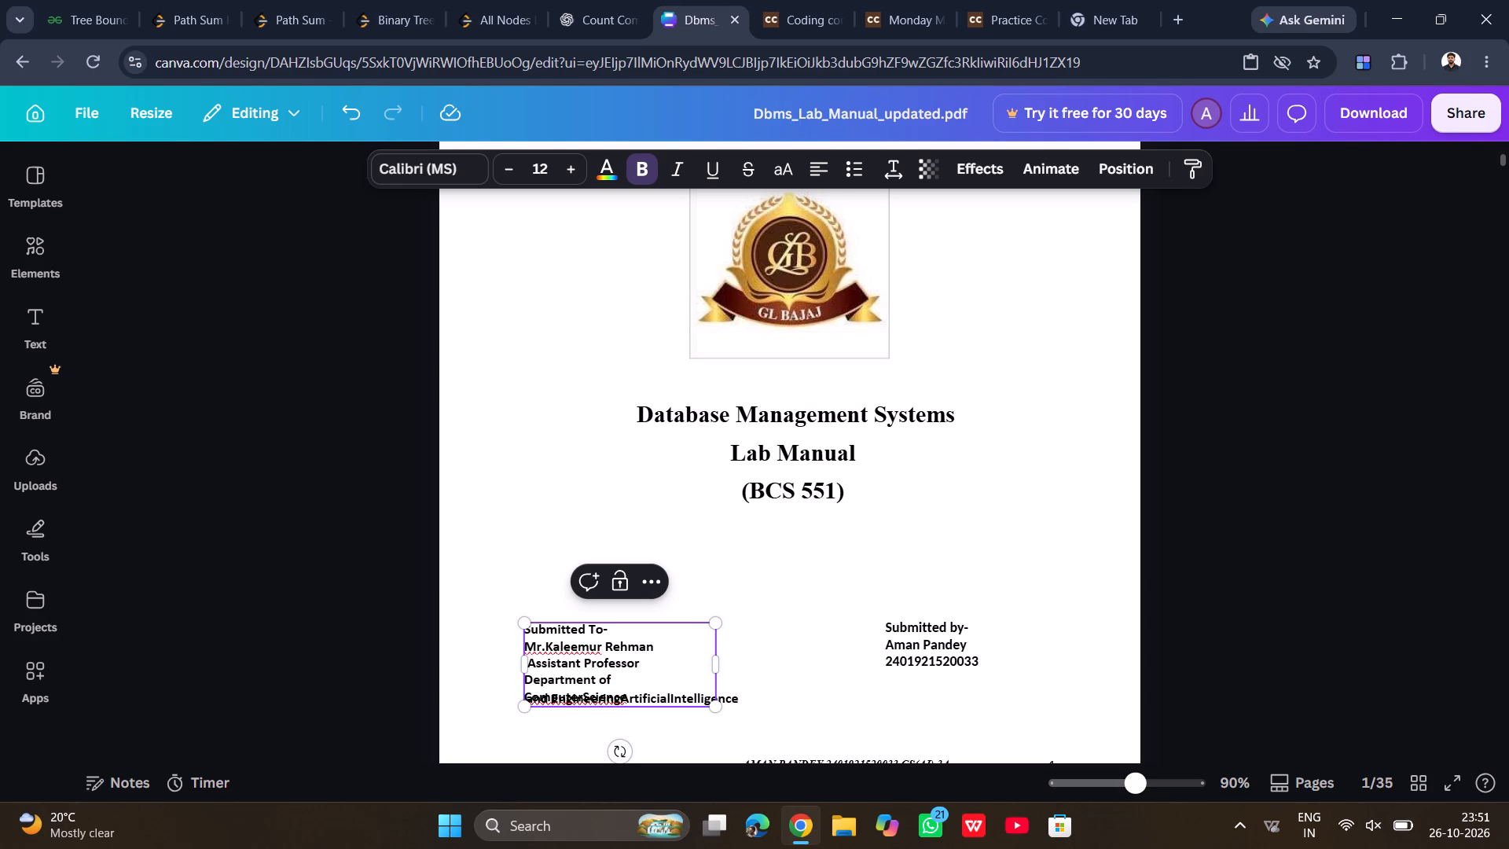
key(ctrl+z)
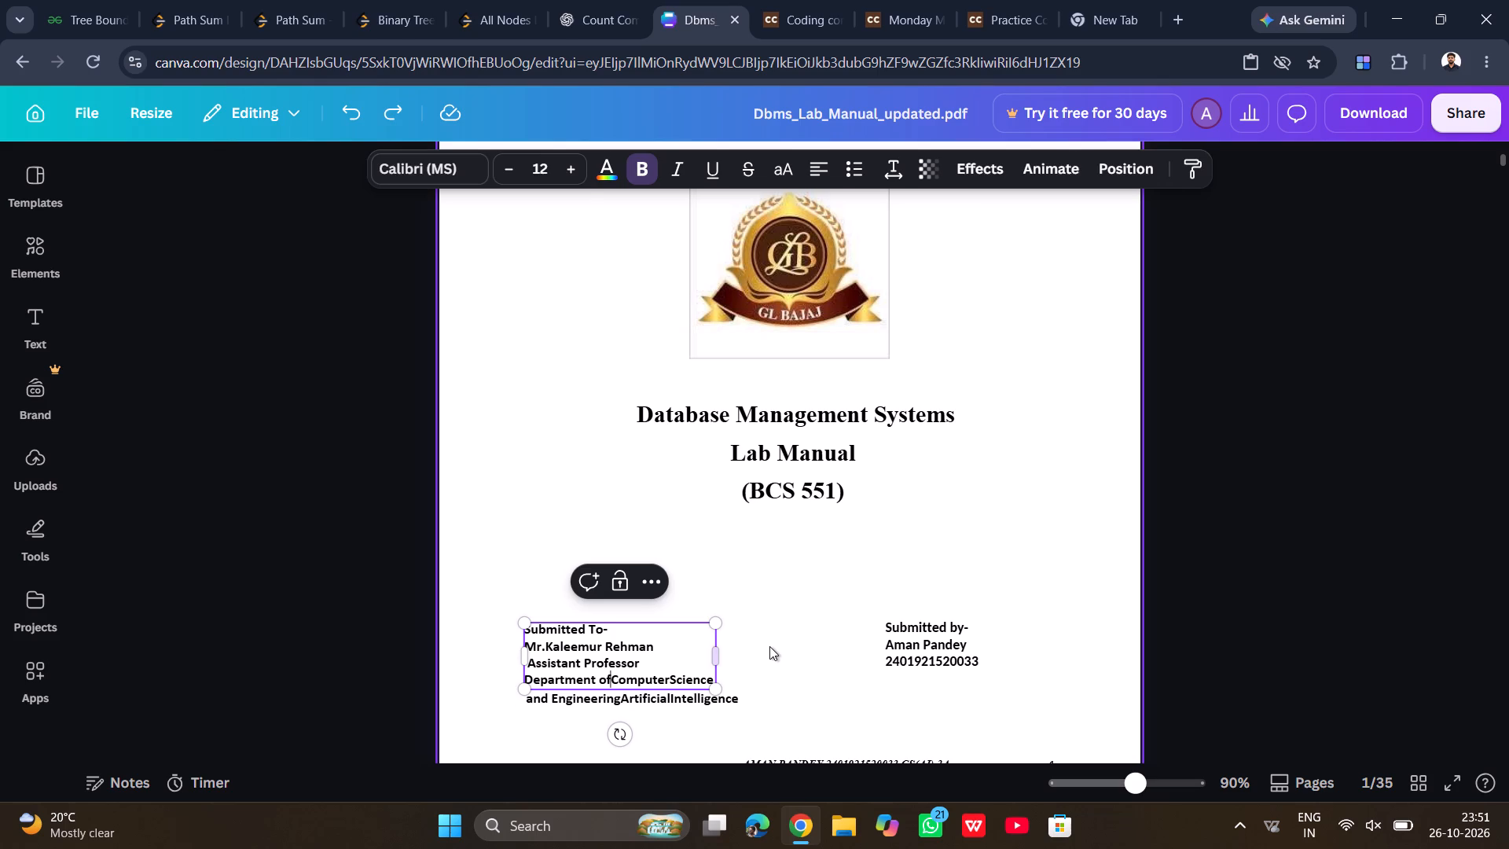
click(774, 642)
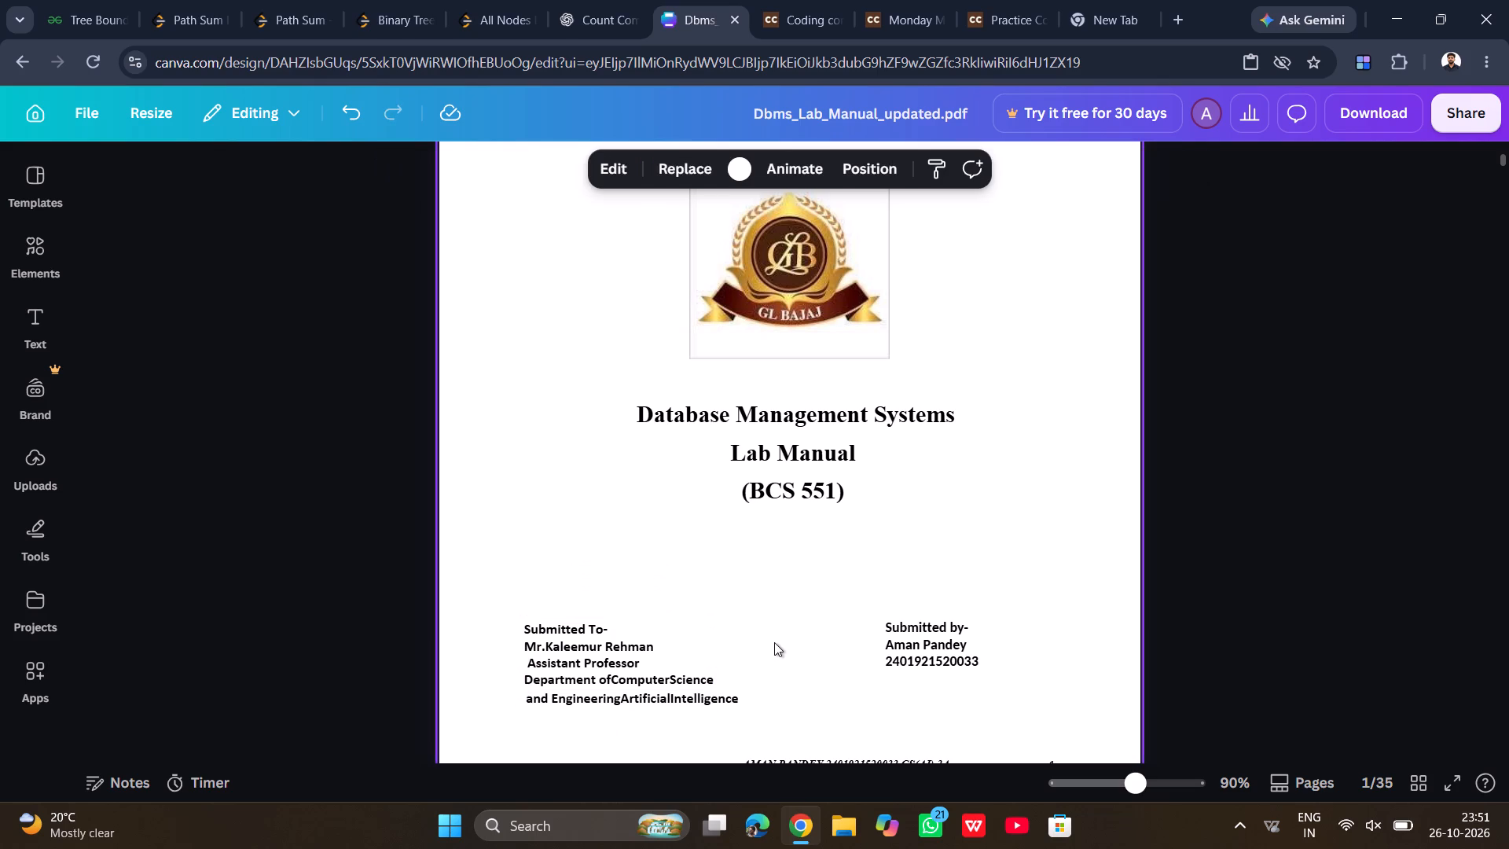
Insert a space between "Engineering" and "Artificial" in the last line of the cover's Submitted To block.
click(627, 699)
click(627, 696)
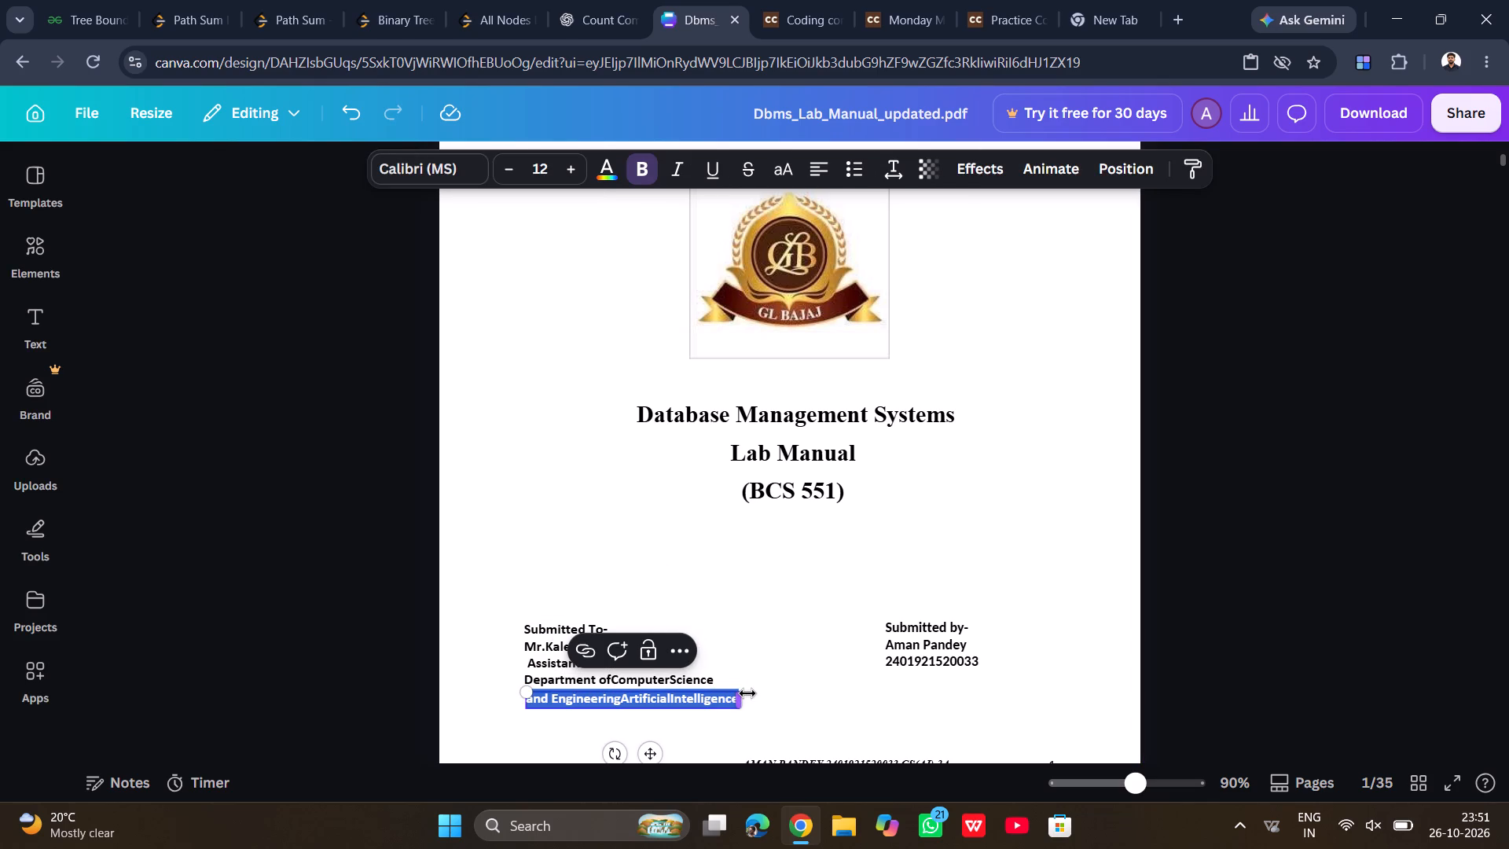
click(715, 702)
click(715, 702)
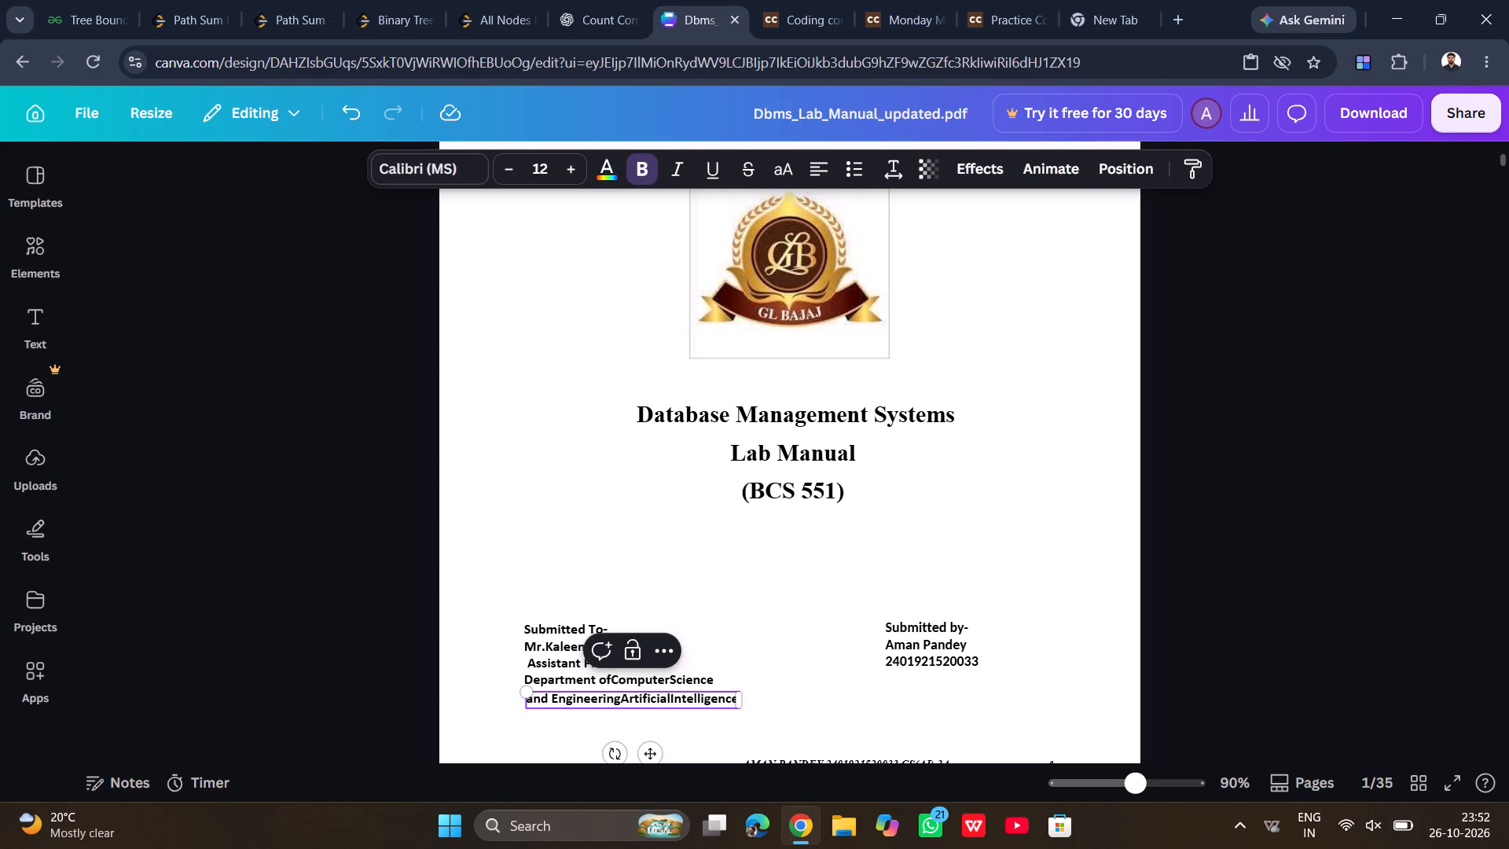
key(Left)
key(Left)
key(Left)
key(Left)
key(Left)
key(Left)
key(Left)
key(Left)
key(Left)
key(Left)
key(Left)
key(Left)
key(Left)
key(Left)
key(Left)
key(Left)
key(Left)
key(Left)
key(Left)
key(space)
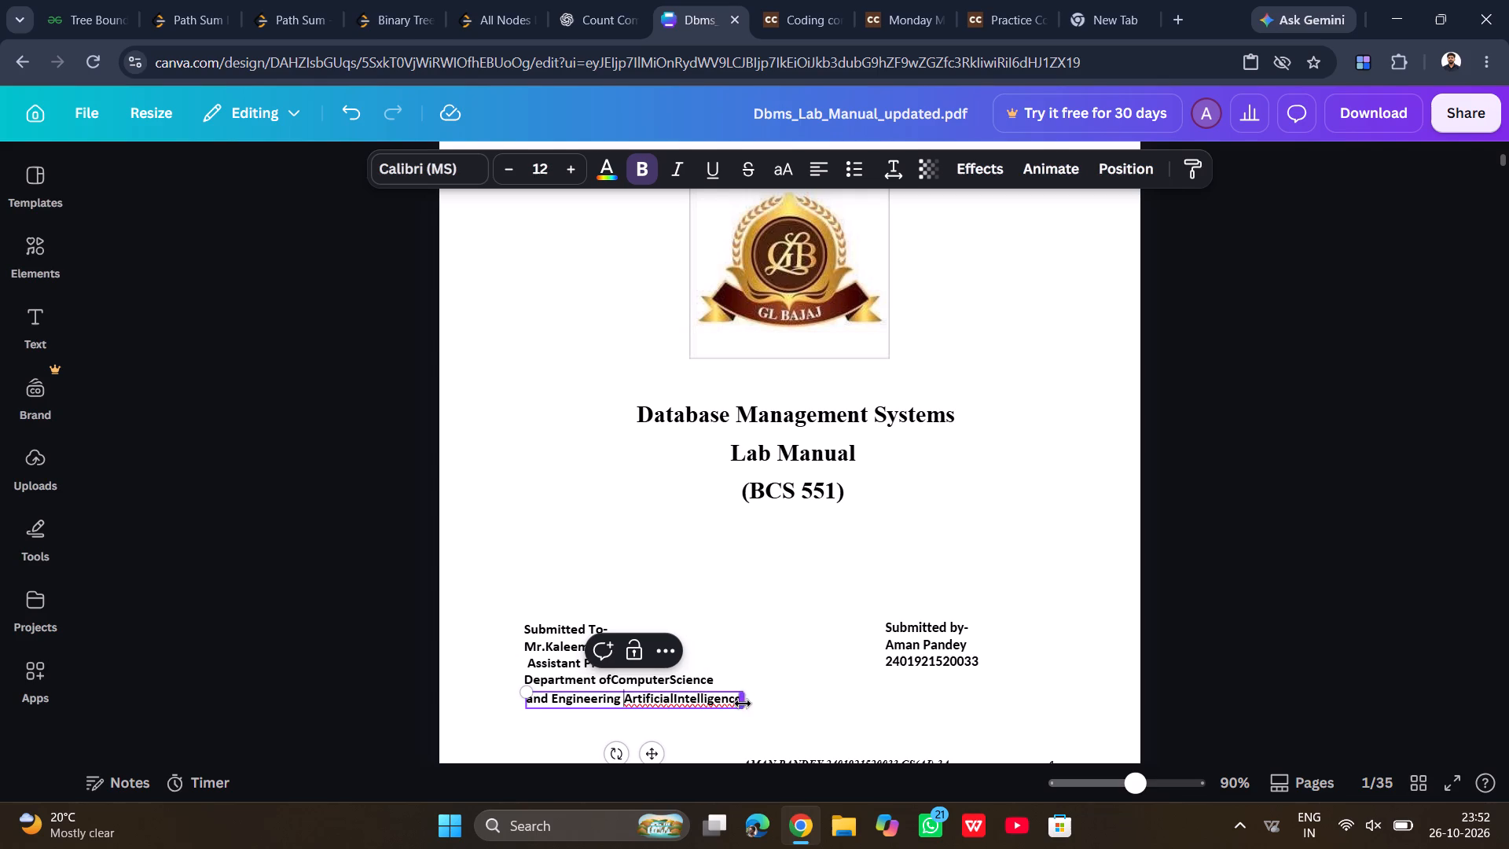
Insert a space between "Artificial" and "Intelligence" in the same line of the Submitted To block.
key(Right)
key(Right)
key(Right)
key(Right)
key(Right)
key(Right)
key(Right)
key(Right)
key(Right)
key(Right)
key(space)
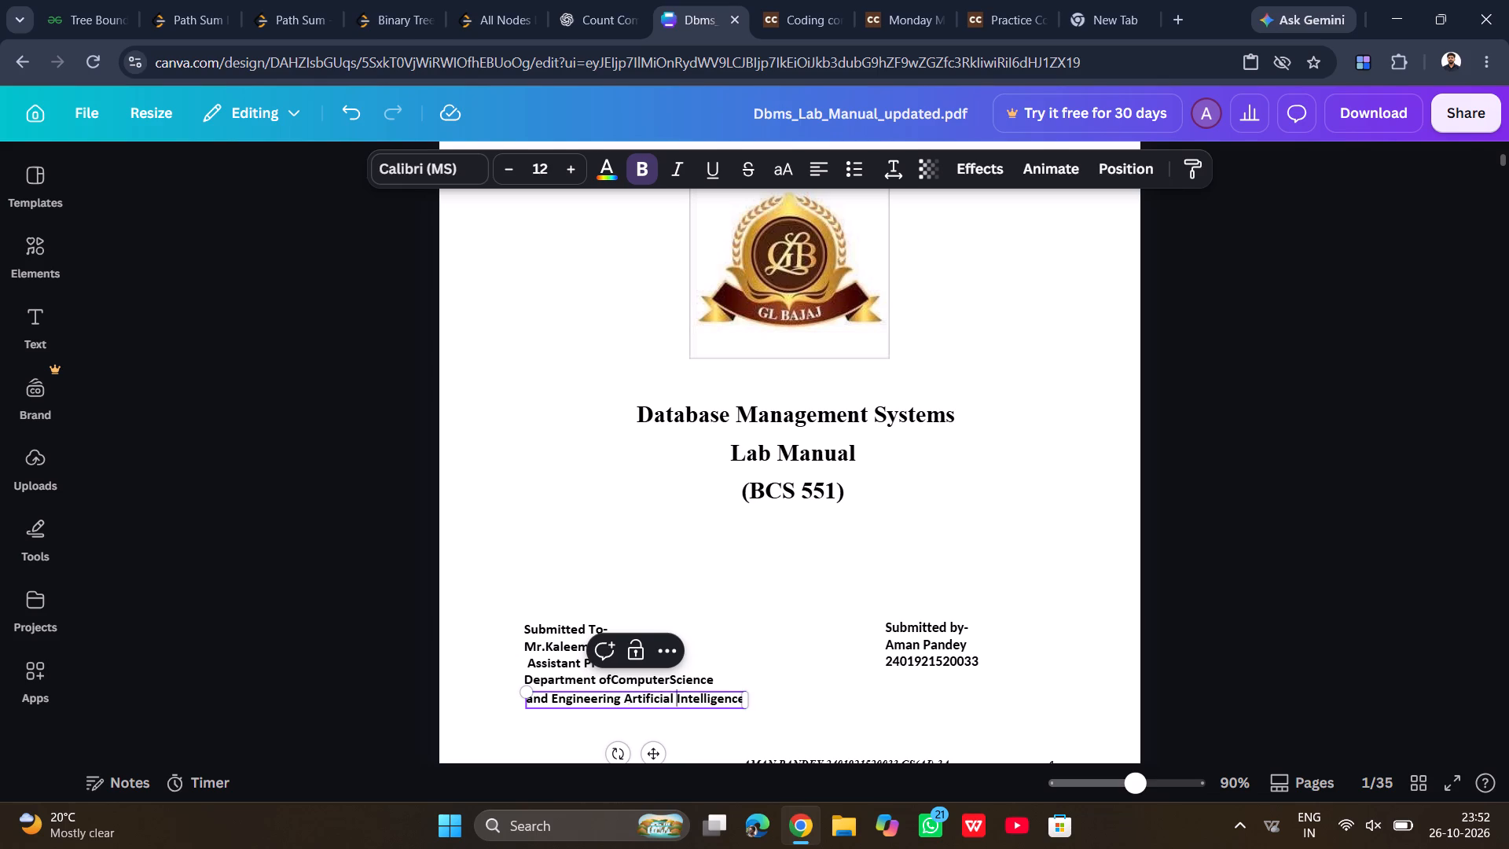
click(788, 642)
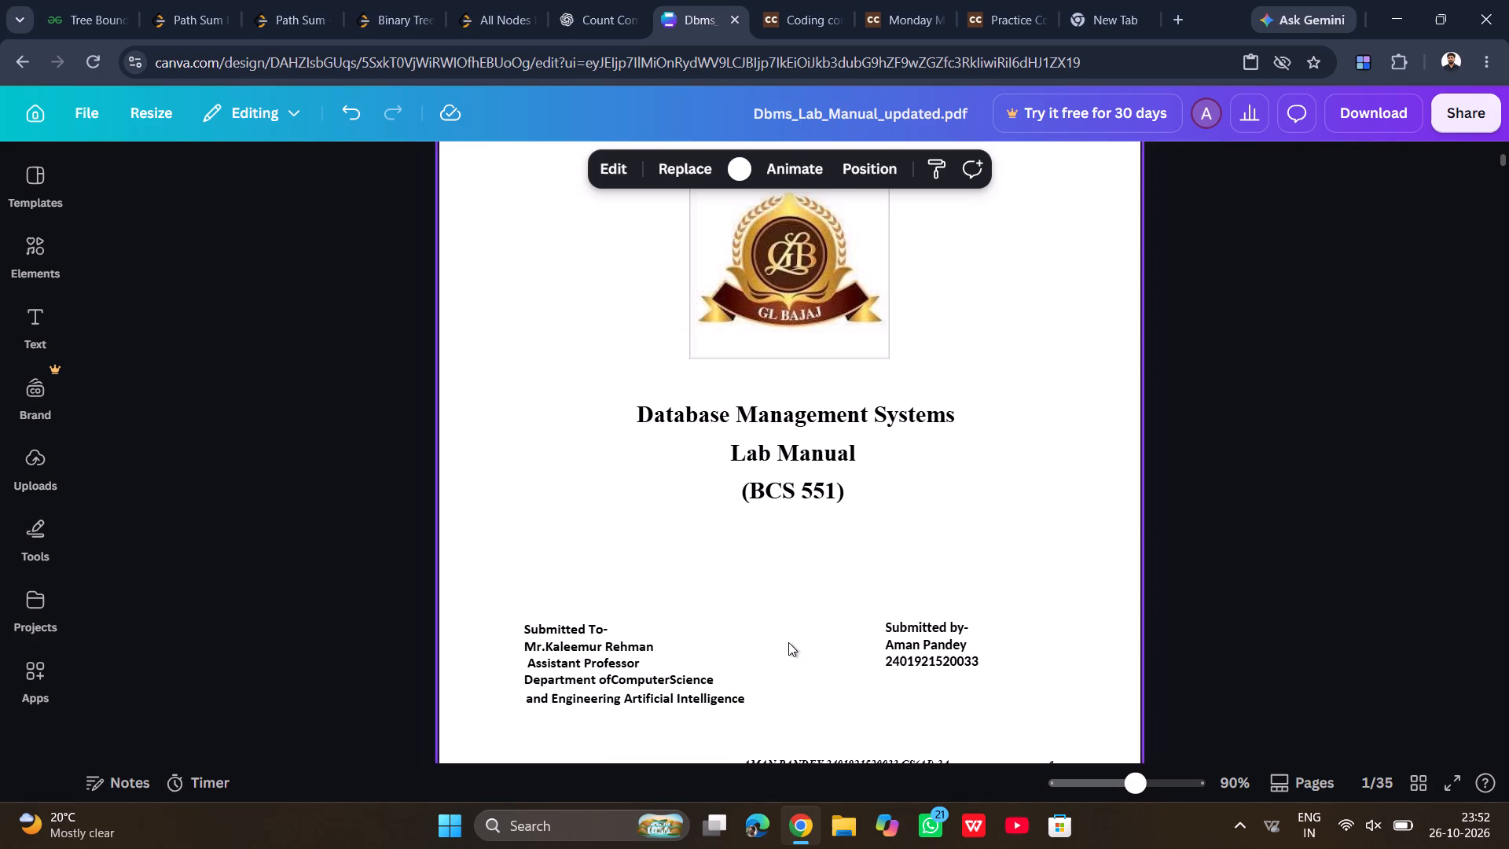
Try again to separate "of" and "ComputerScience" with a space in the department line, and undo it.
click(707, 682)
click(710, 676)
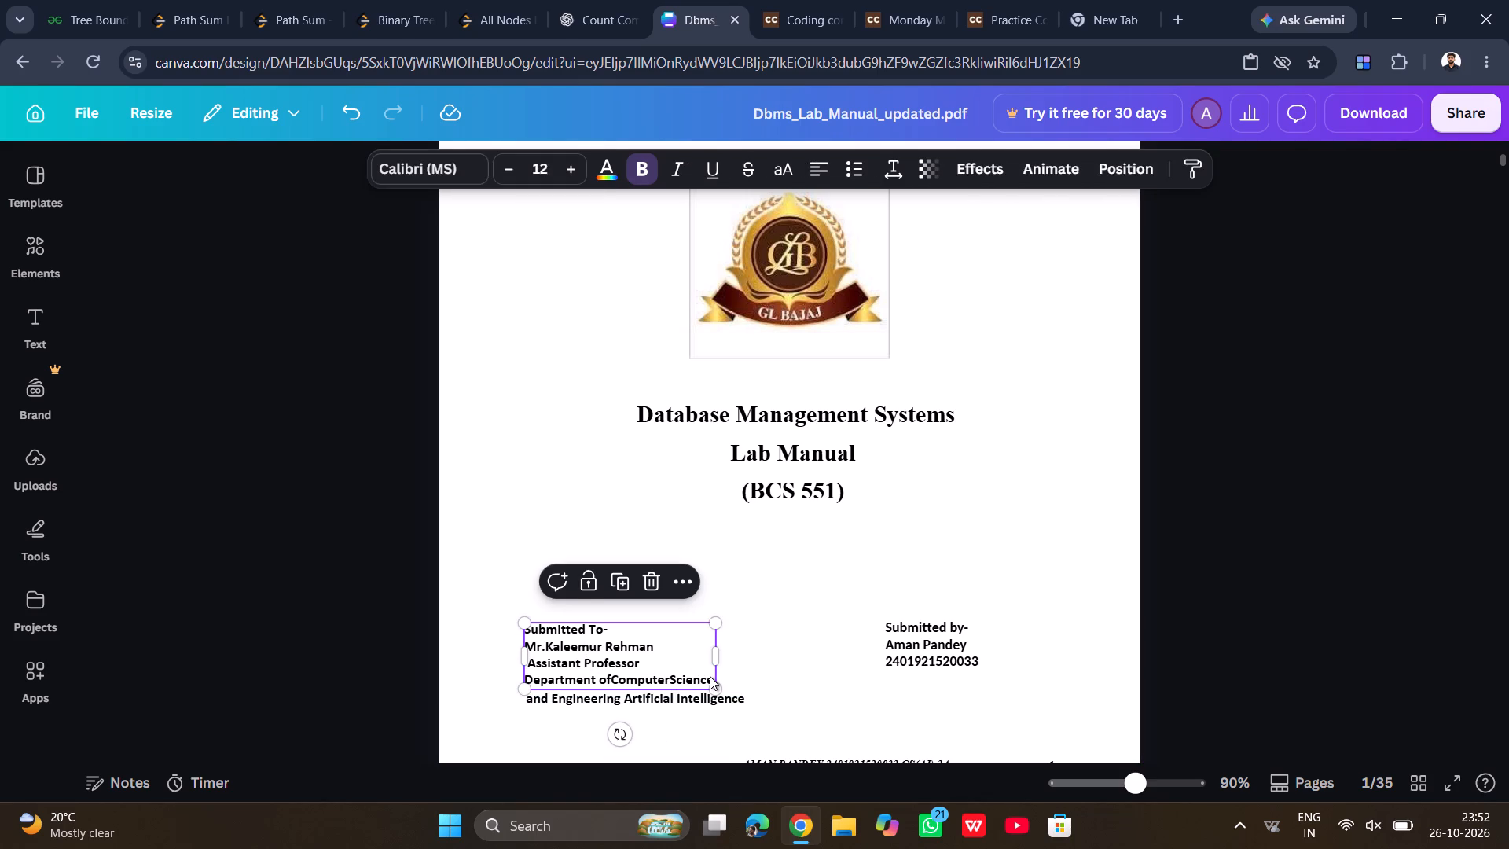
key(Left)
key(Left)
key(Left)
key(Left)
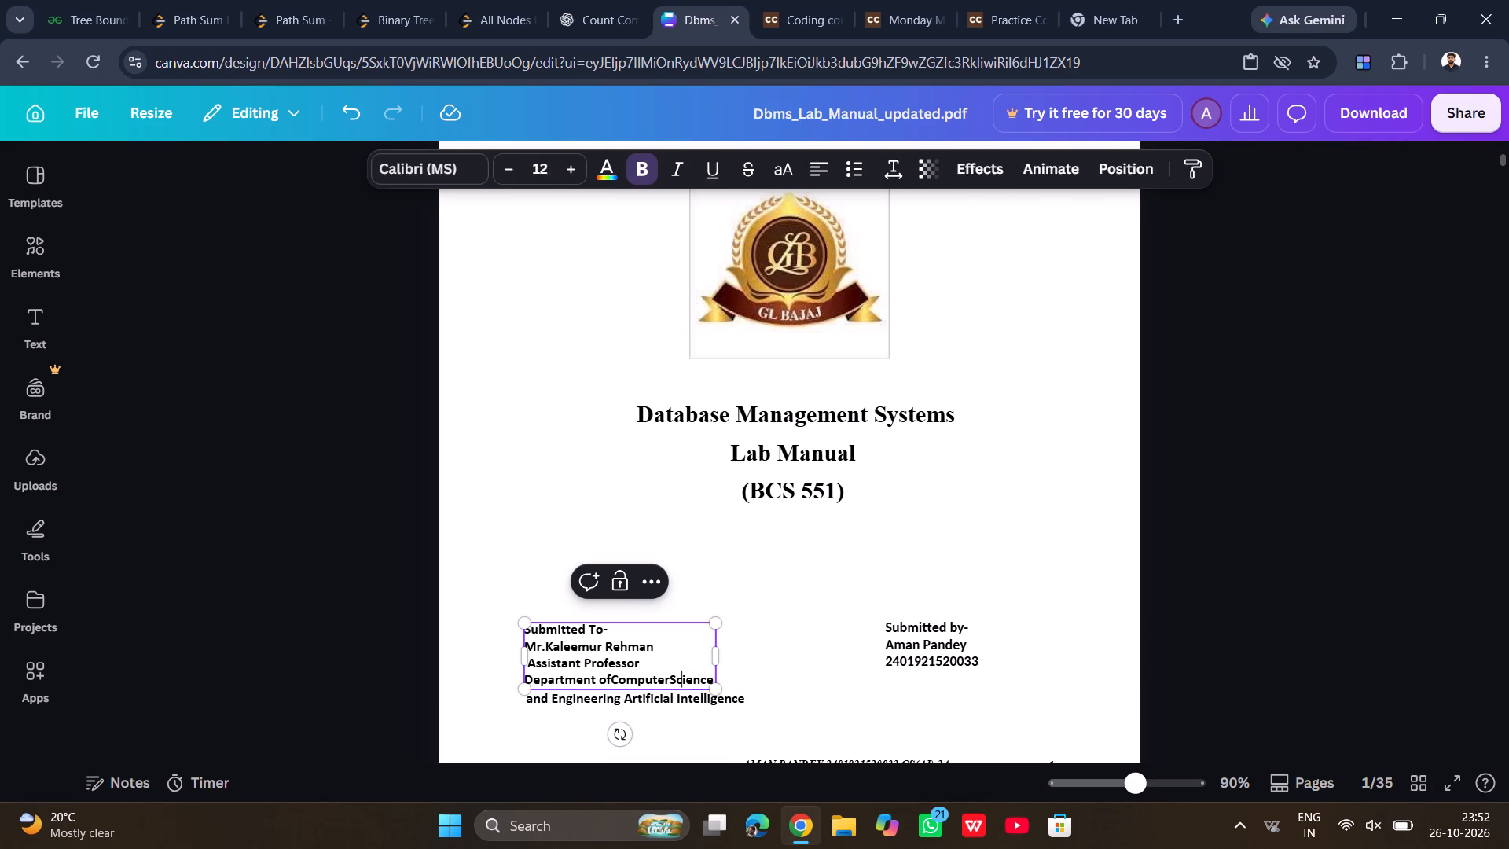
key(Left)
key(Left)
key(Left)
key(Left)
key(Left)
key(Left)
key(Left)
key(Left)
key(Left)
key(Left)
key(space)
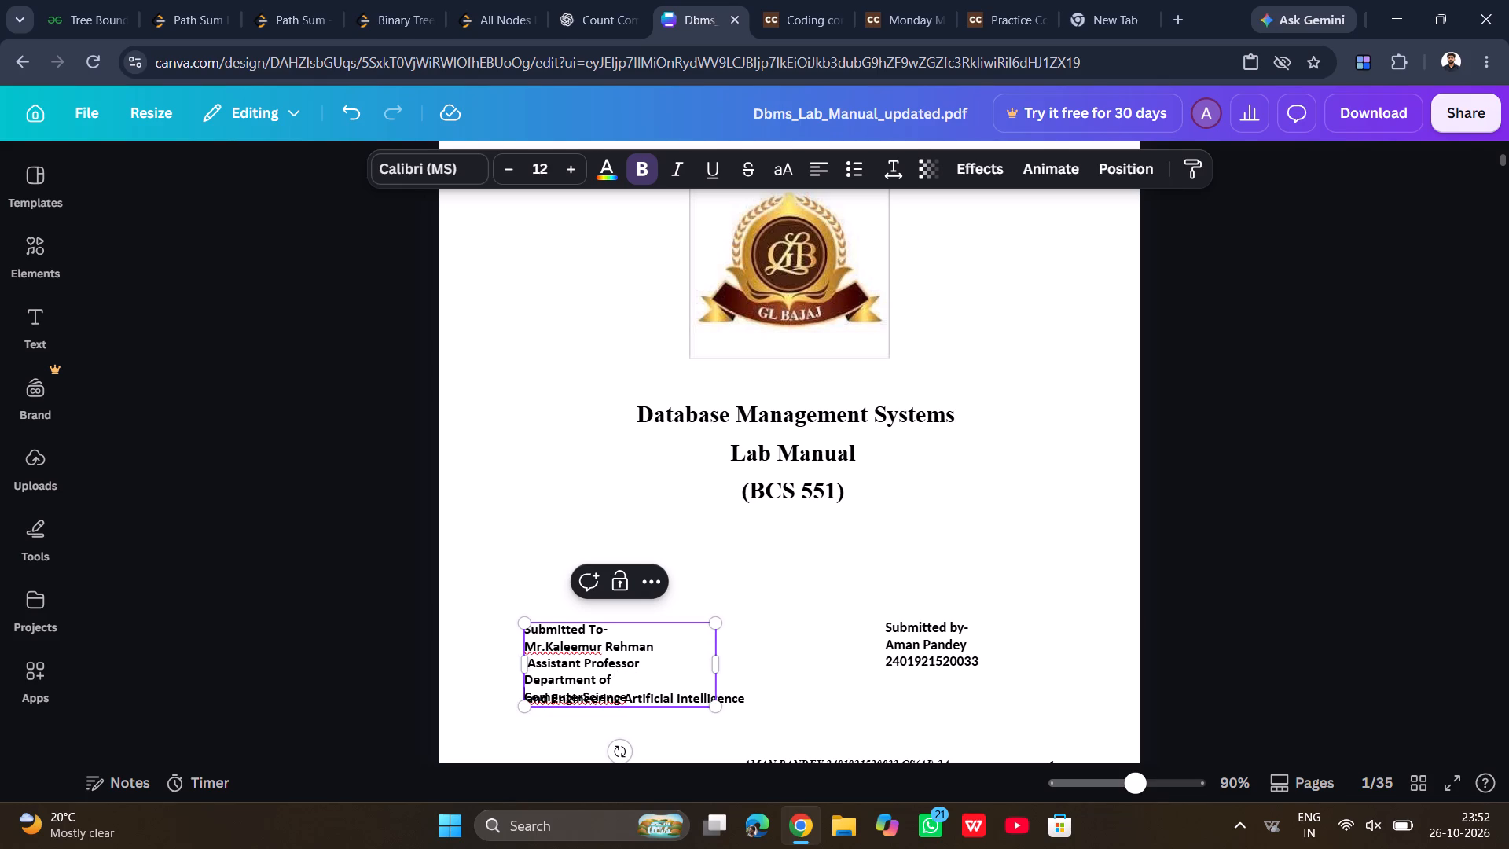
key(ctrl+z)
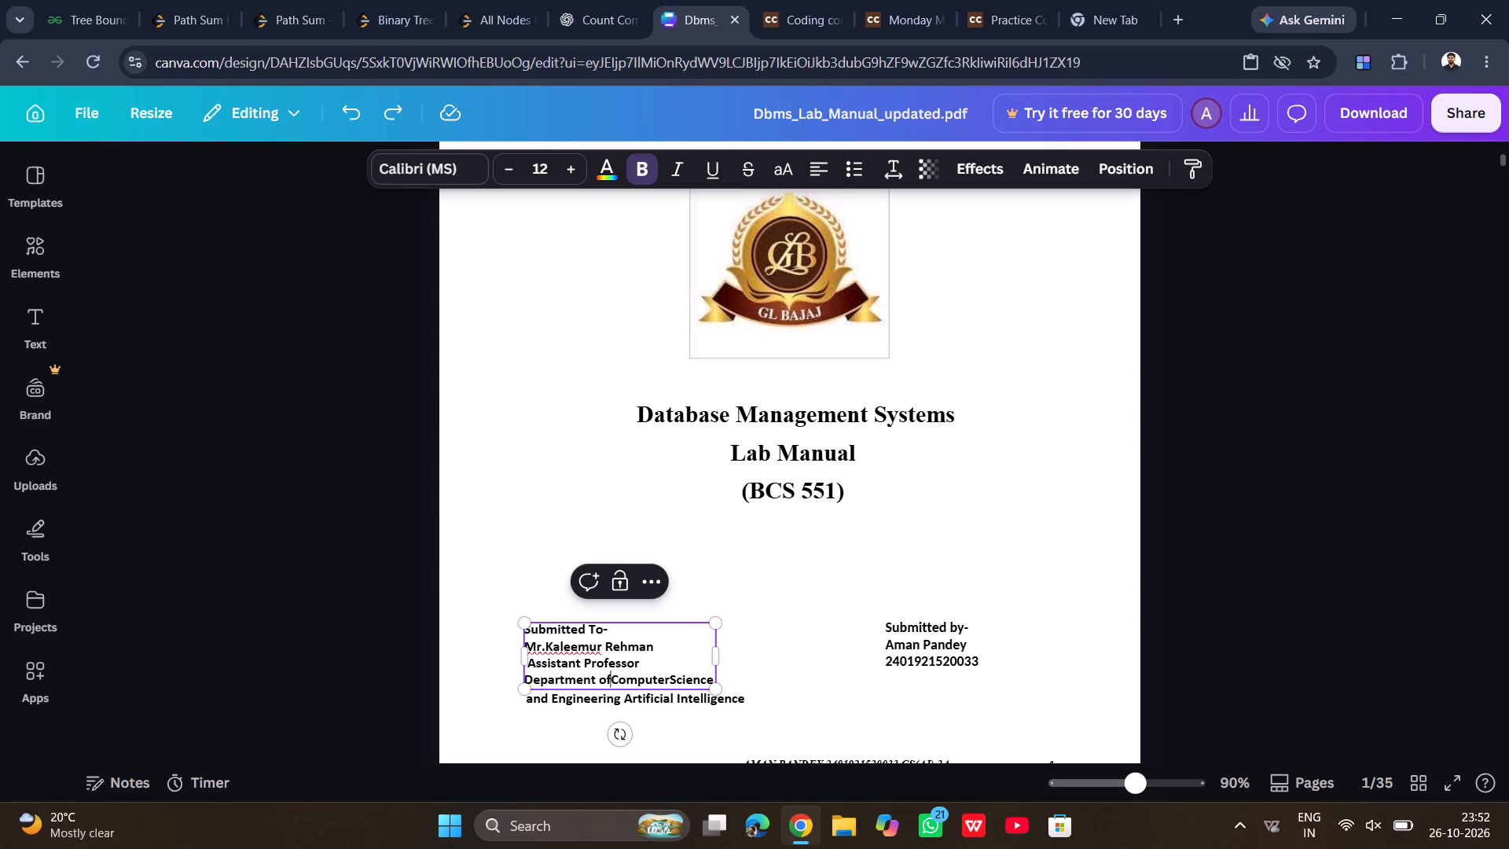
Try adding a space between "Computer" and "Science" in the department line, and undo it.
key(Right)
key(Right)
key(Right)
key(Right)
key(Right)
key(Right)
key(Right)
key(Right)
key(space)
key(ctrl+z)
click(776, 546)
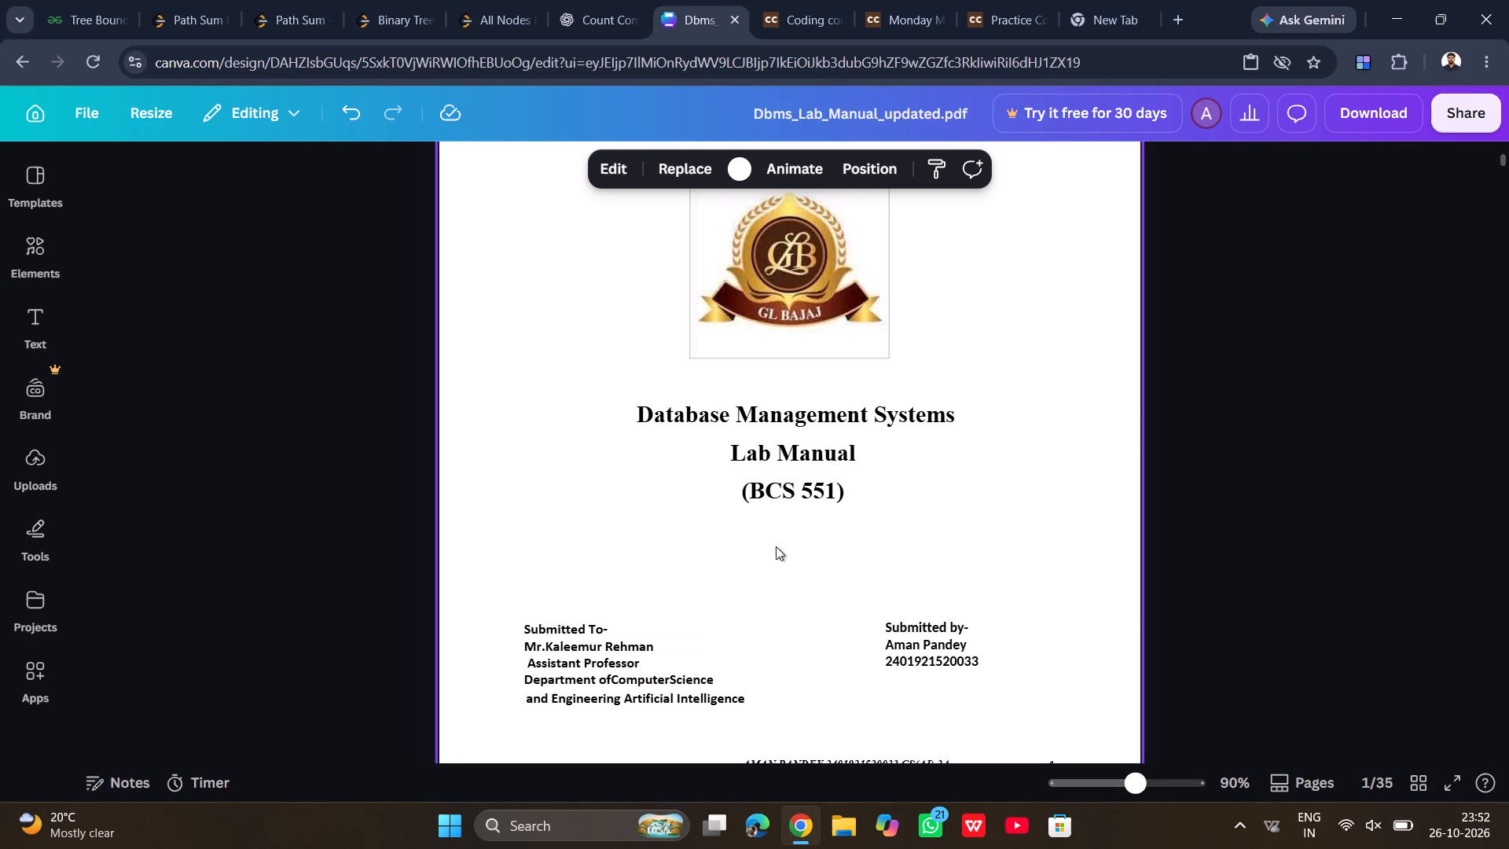
Delete the extra leading space before "Assistant Professor" in the cover's Submitted To block.
click(527, 656)
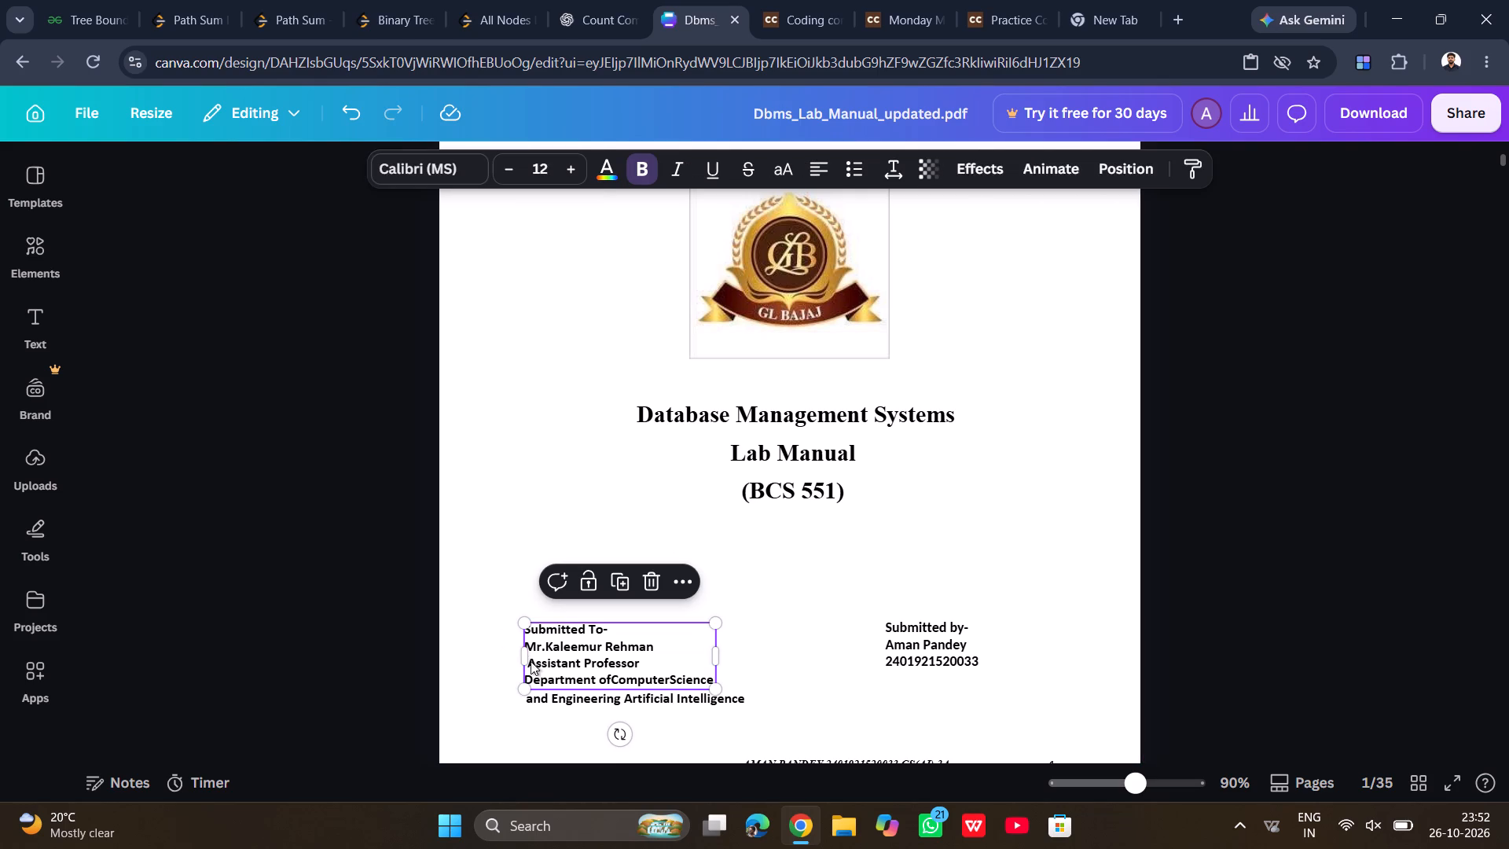
click(531, 663)
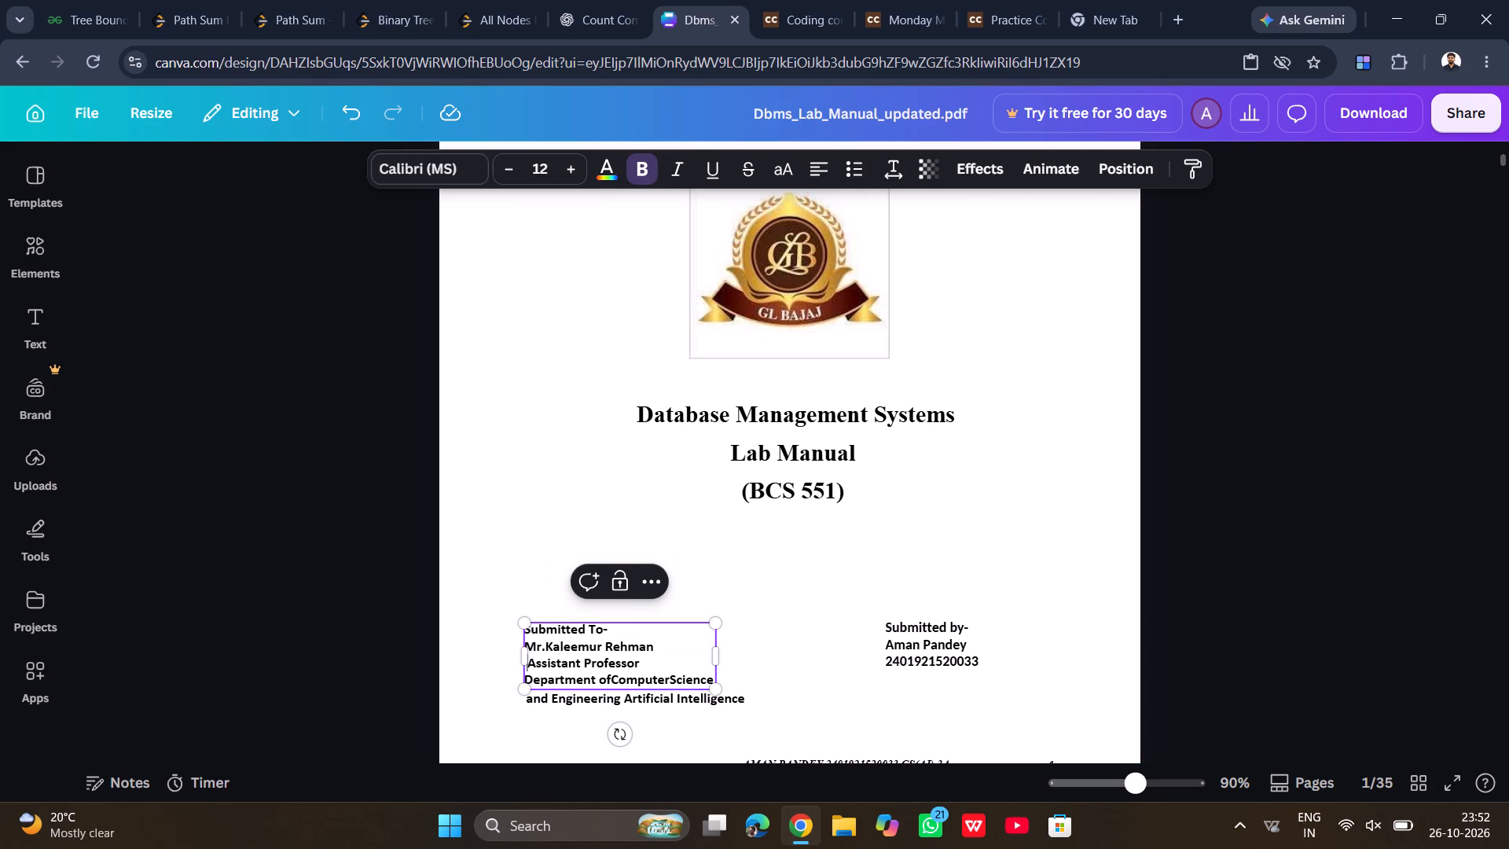
key(BackSpace)
click(708, 585)
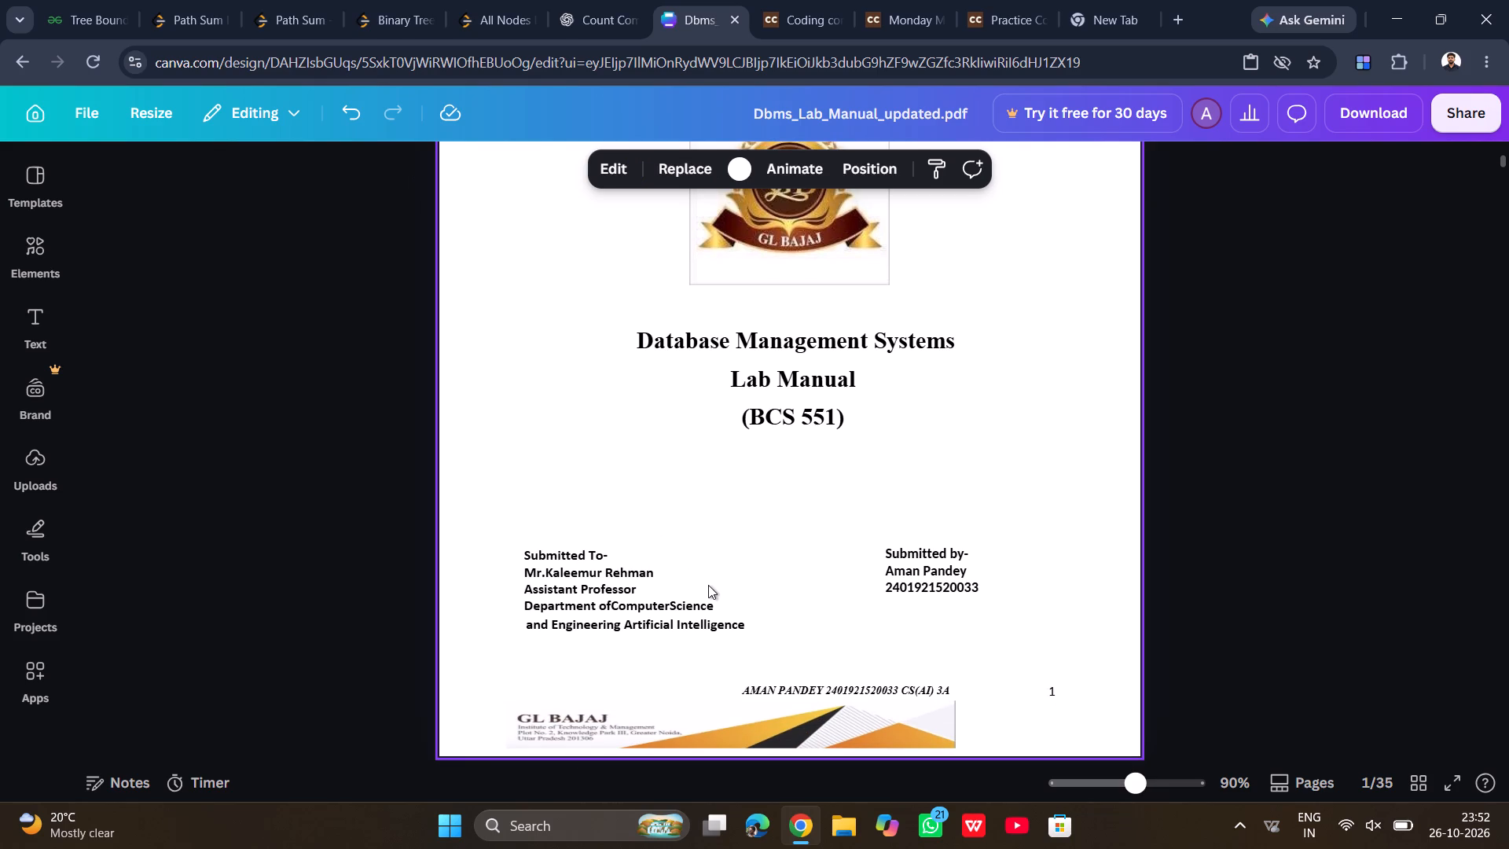
Review the edited cover page and the Table of Contents page, checking the submission details and footers.
scroll(708, 585, up, 3)
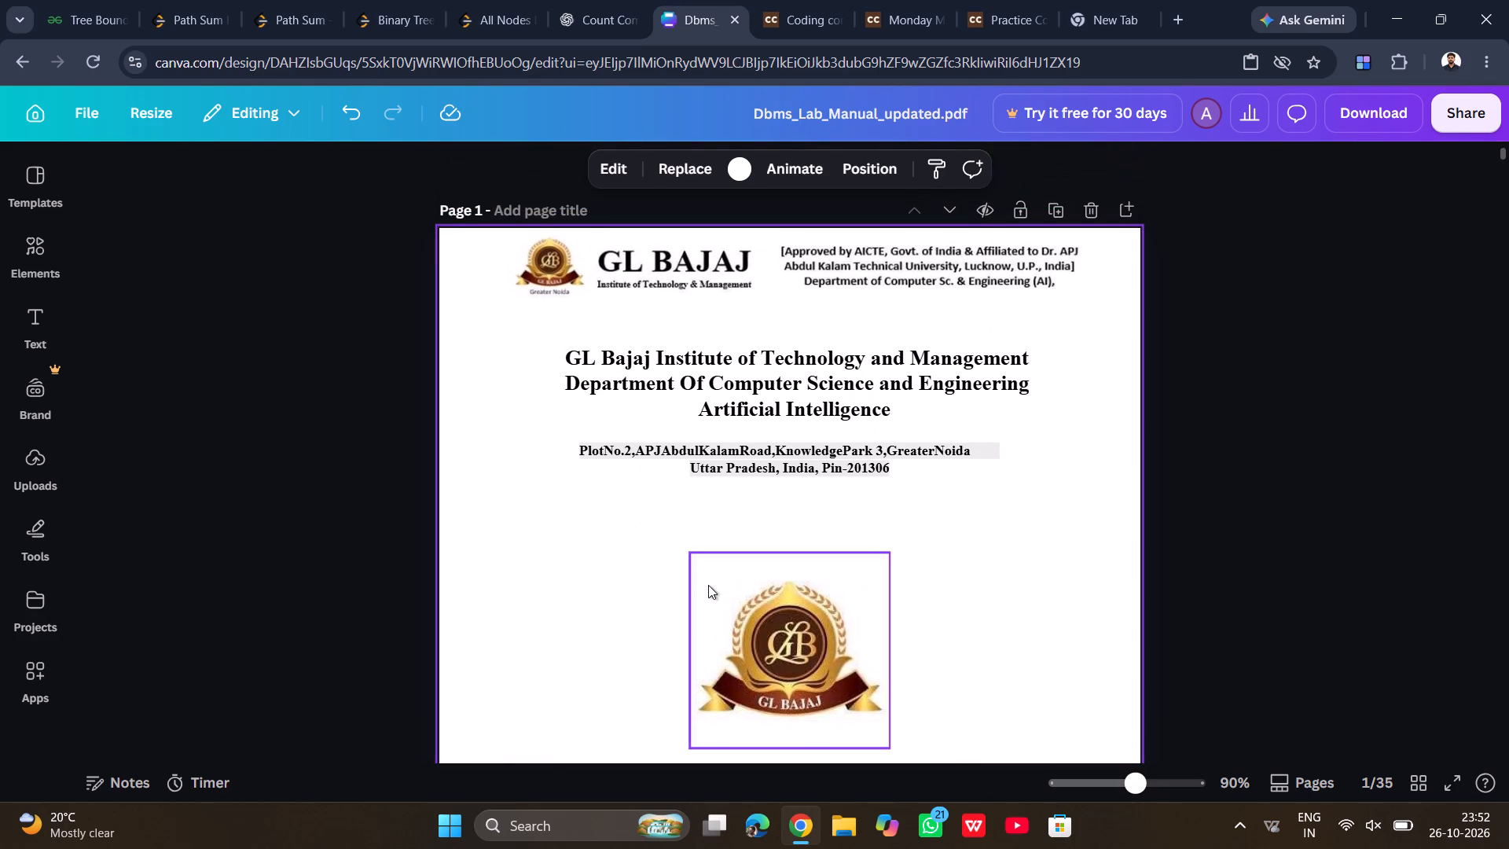
scroll(545, 504, down, 1)
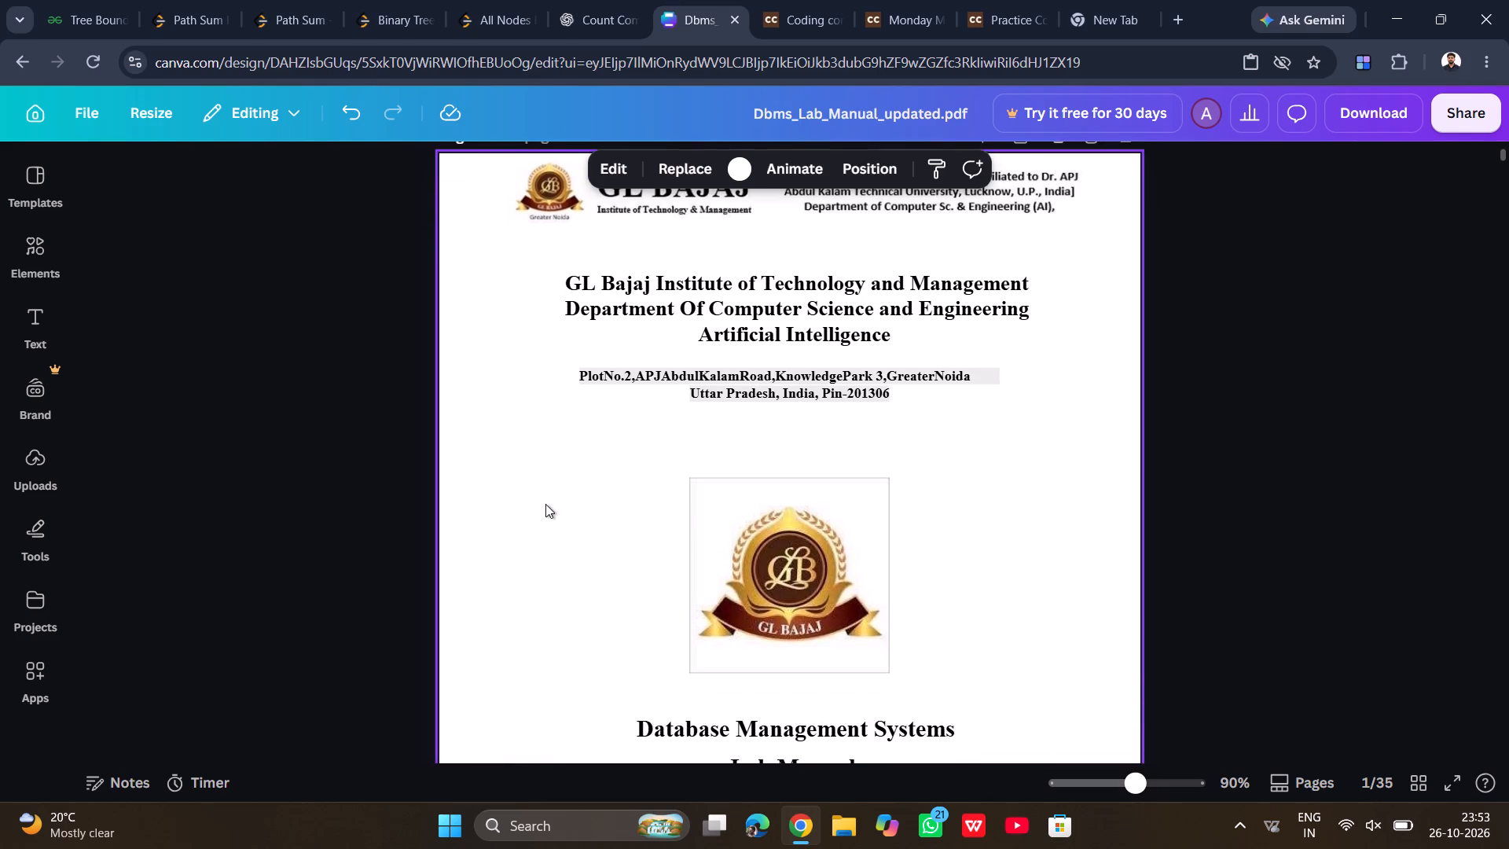
scroll(545, 504, down, 3)
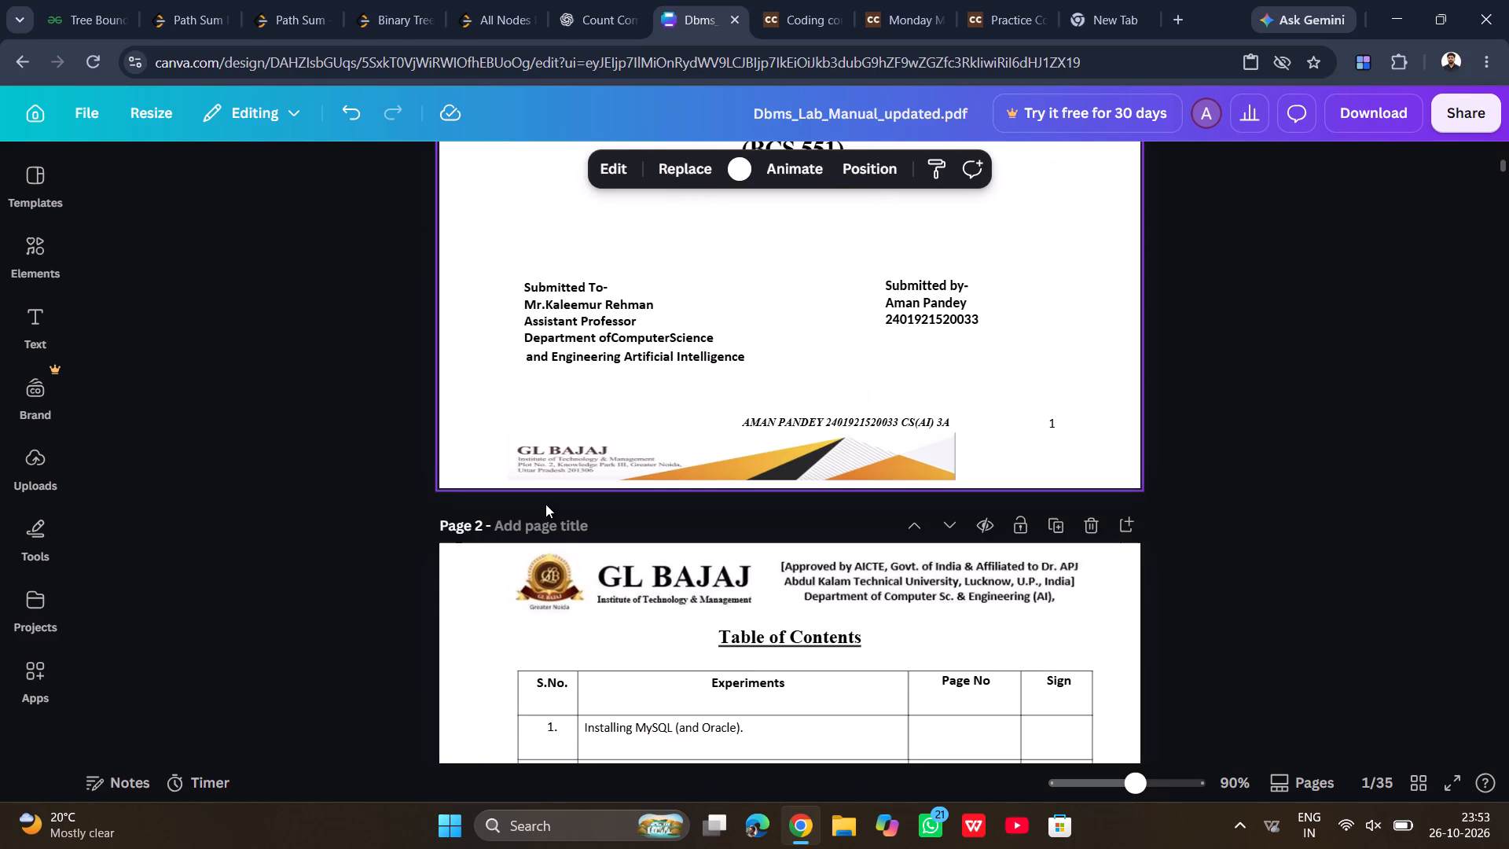
scroll(545, 504, down, 1)
click(545, 504)
scroll(545, 504, up, 1)
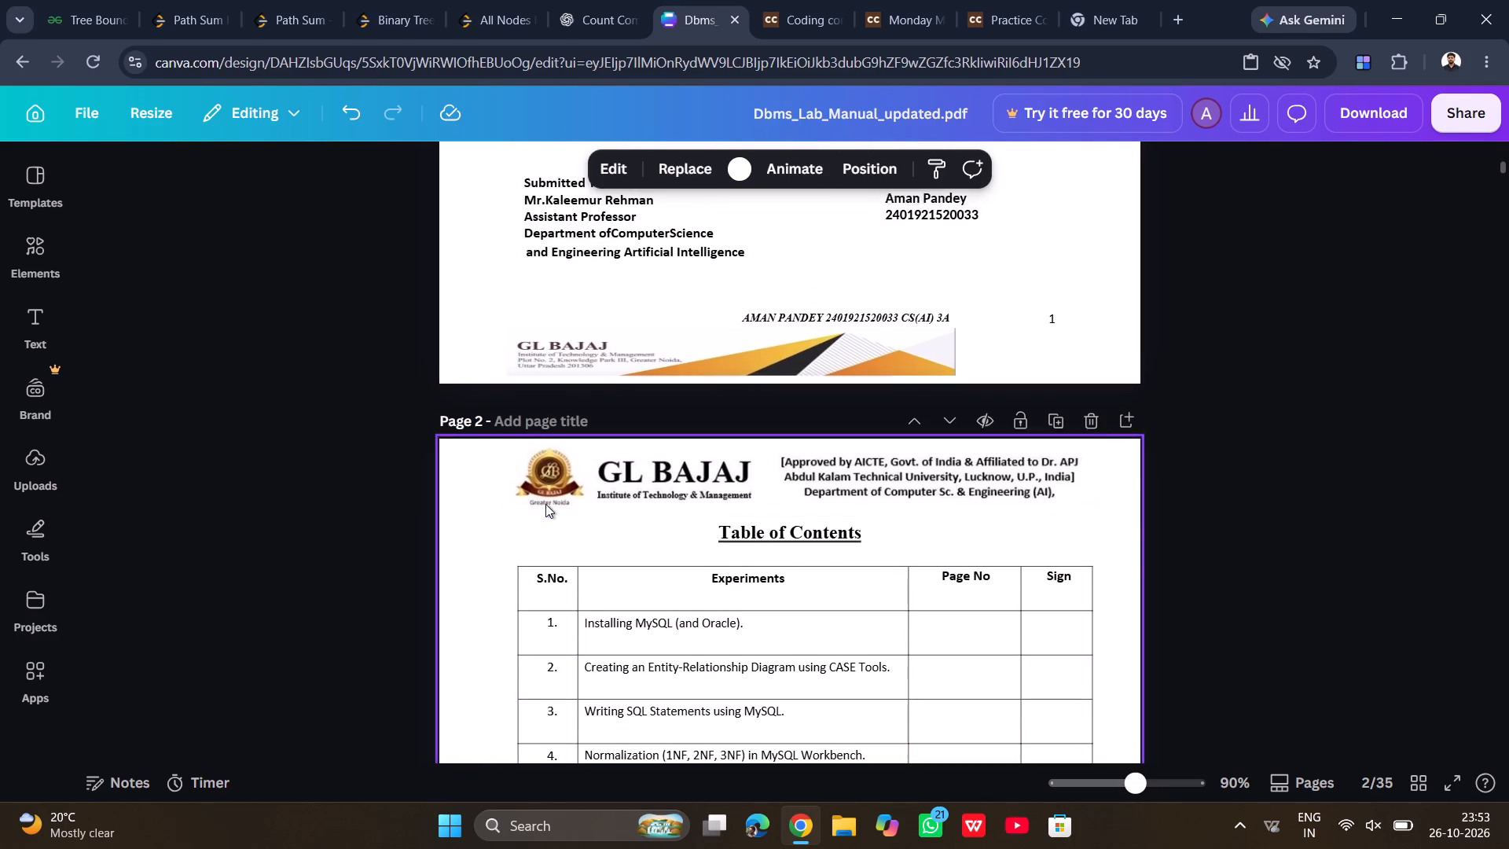
scroll(545, 504, up, 1)
scroll(545, 504, down, 5)
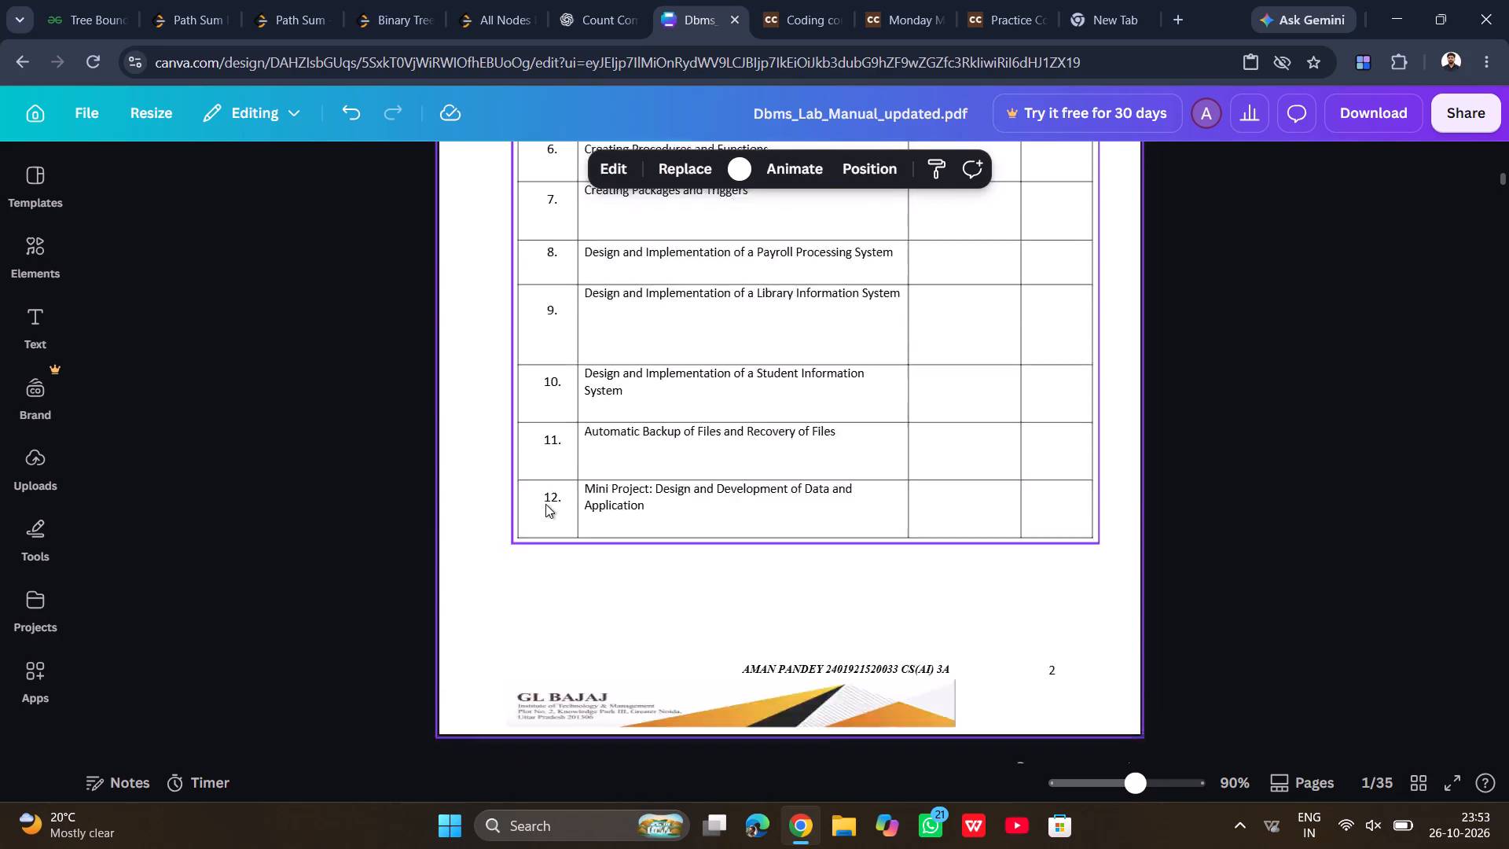
scroll(545, 504, up, 6)
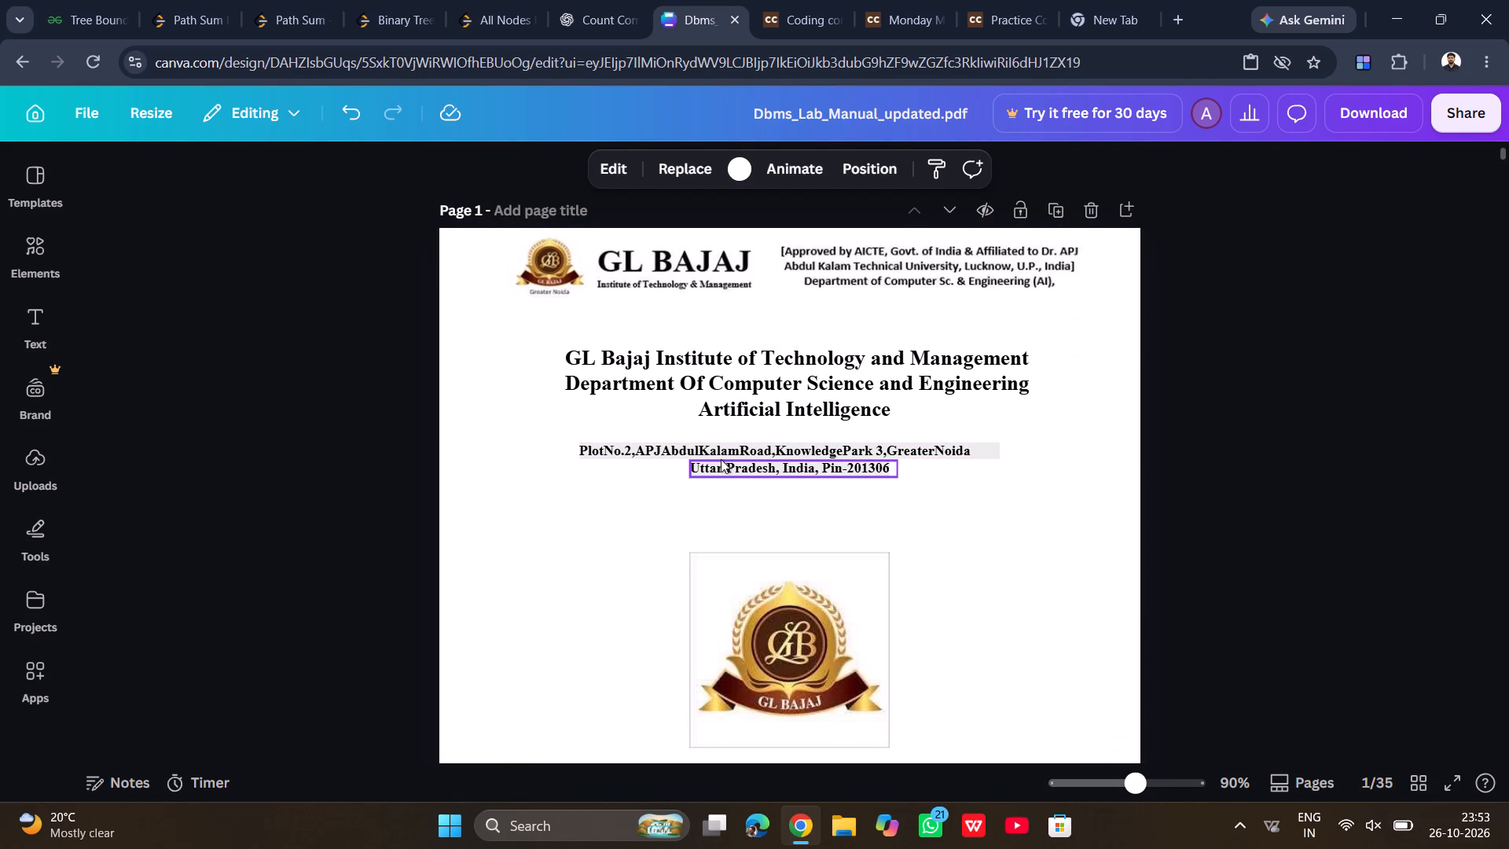
scroll(736, 490, down, 4)
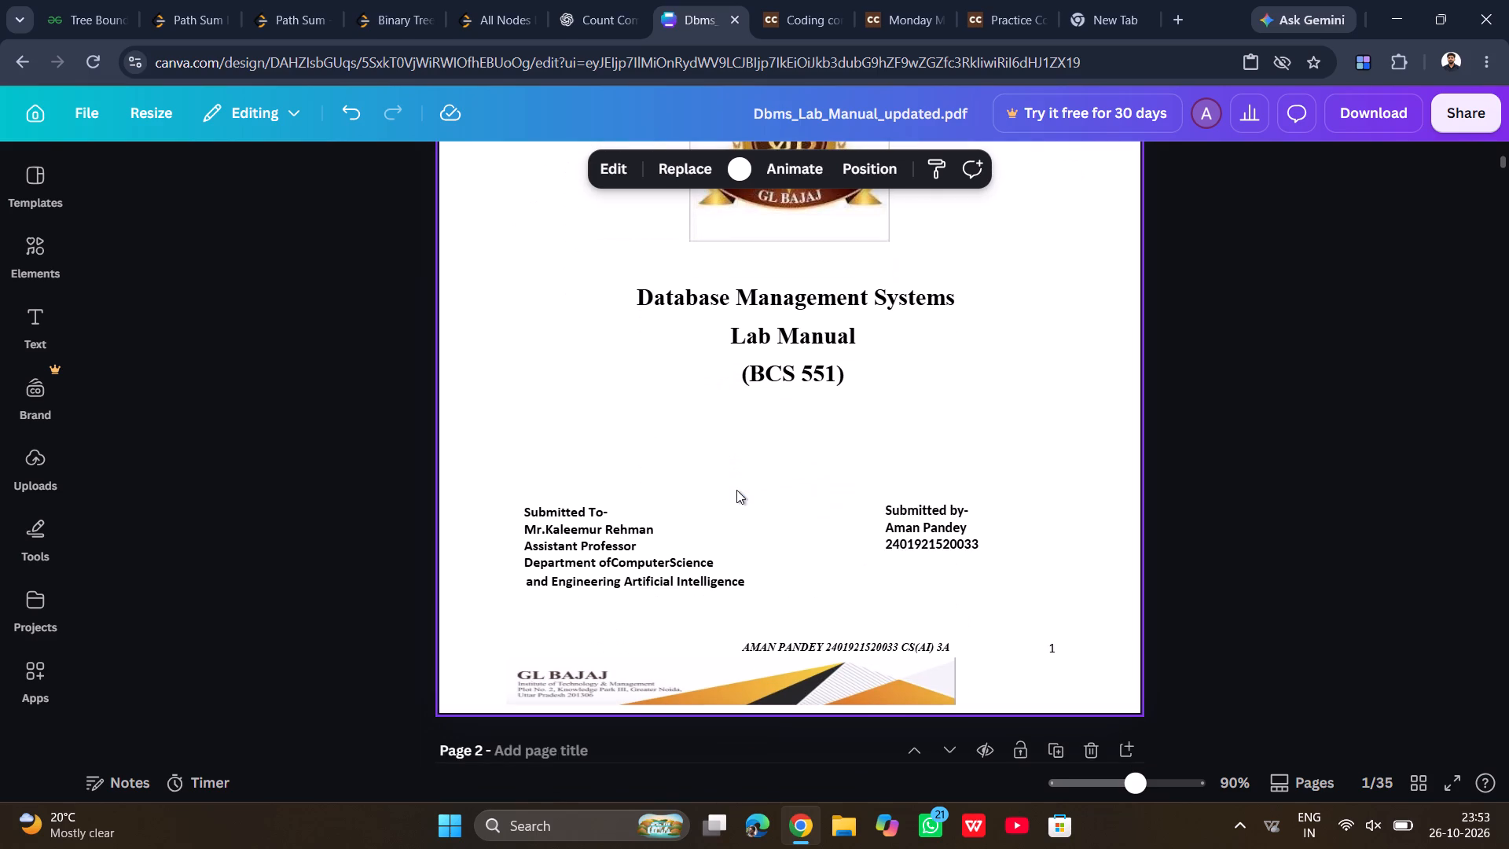
scroll(736, 490, down, 1)
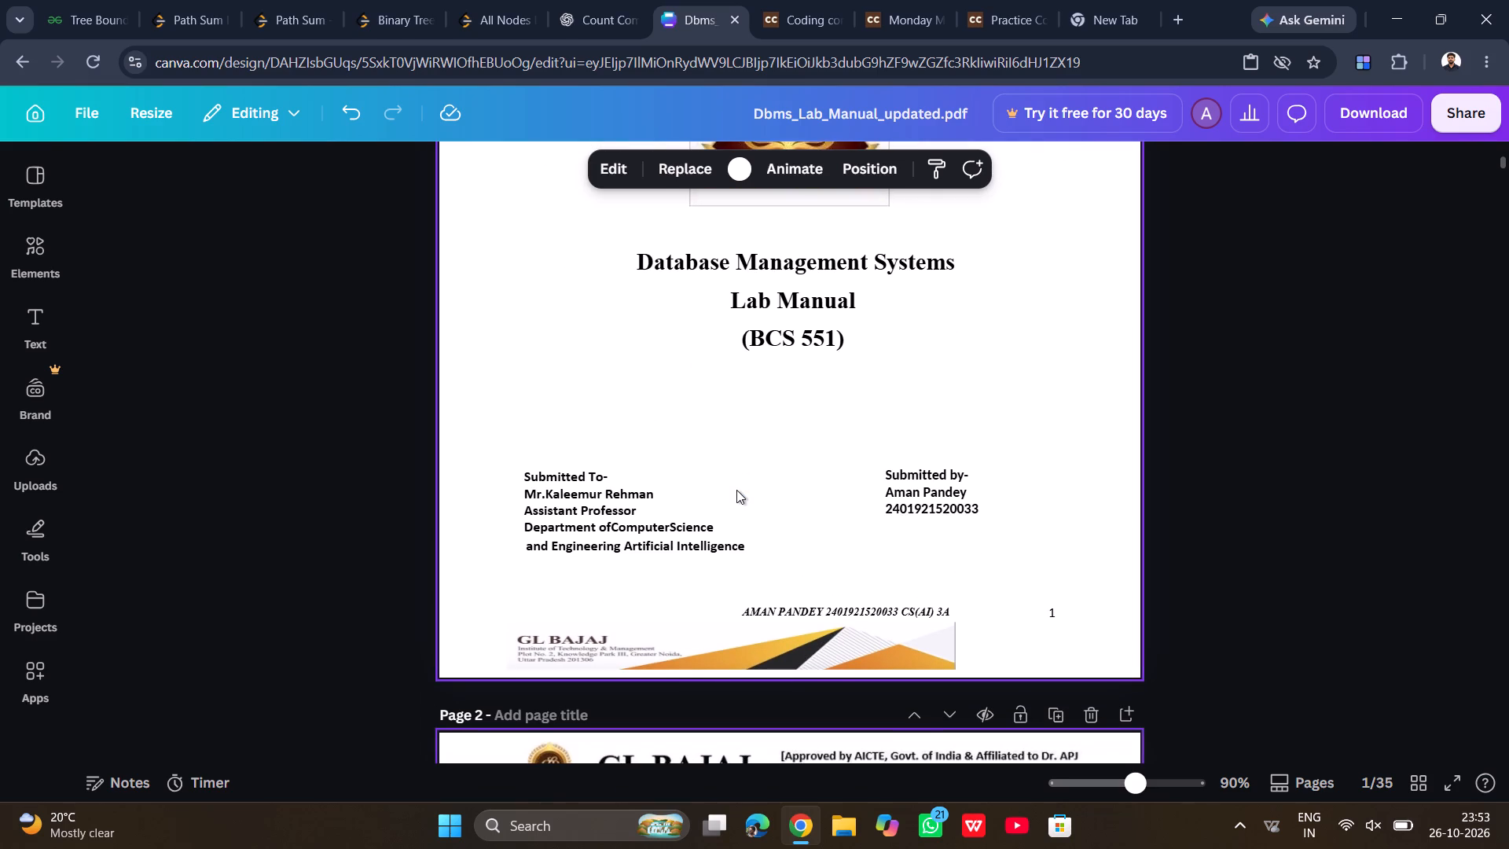
scroll(736, 490, down, 2)
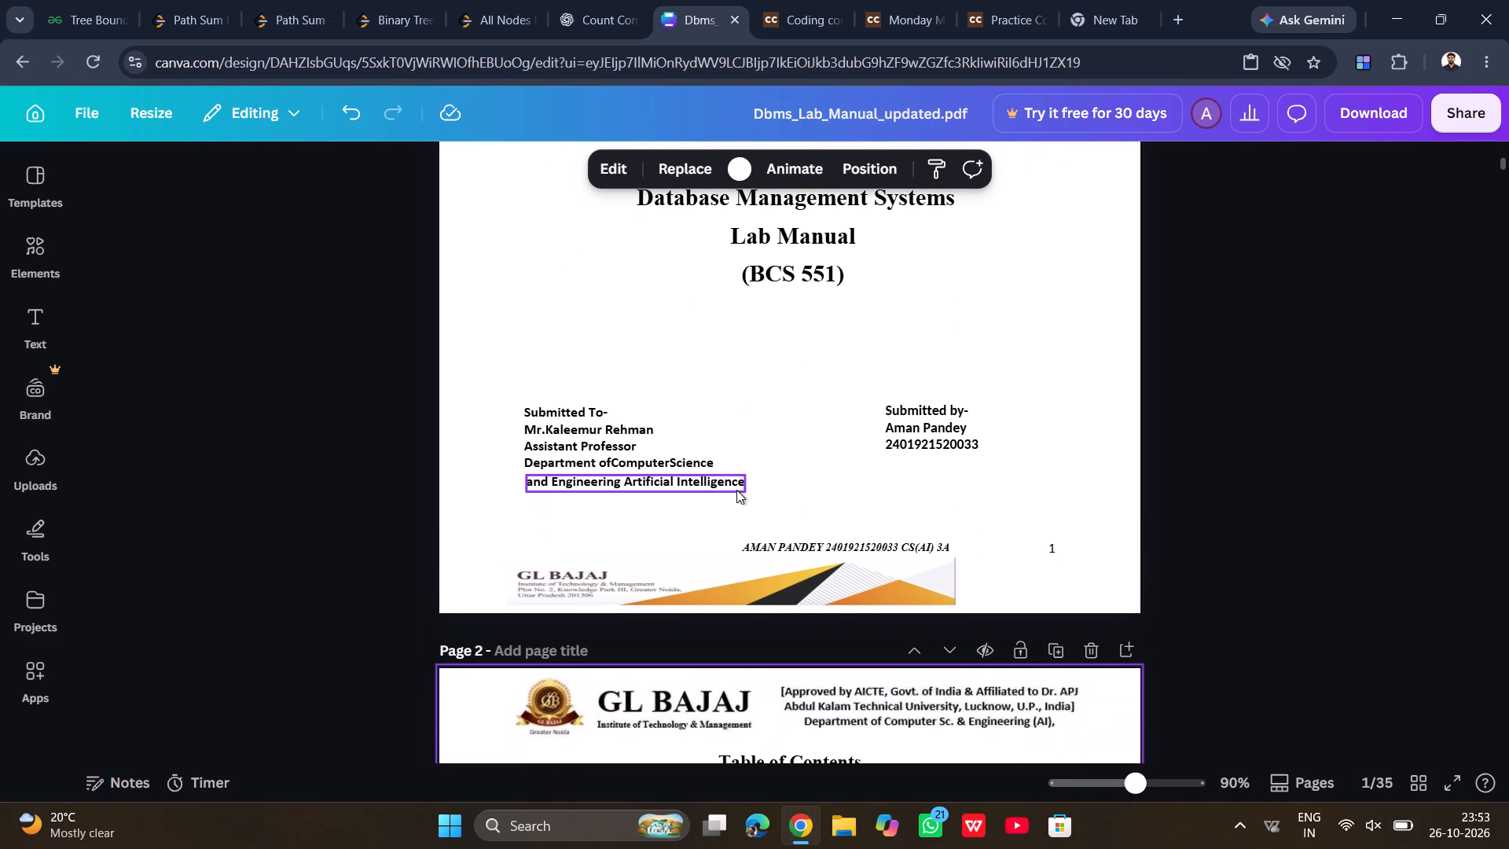
Review pages 1 to 4, from the cover through Experiment 1, checking the content and the student details in the footers.
scroll(736, 490, down, 1)
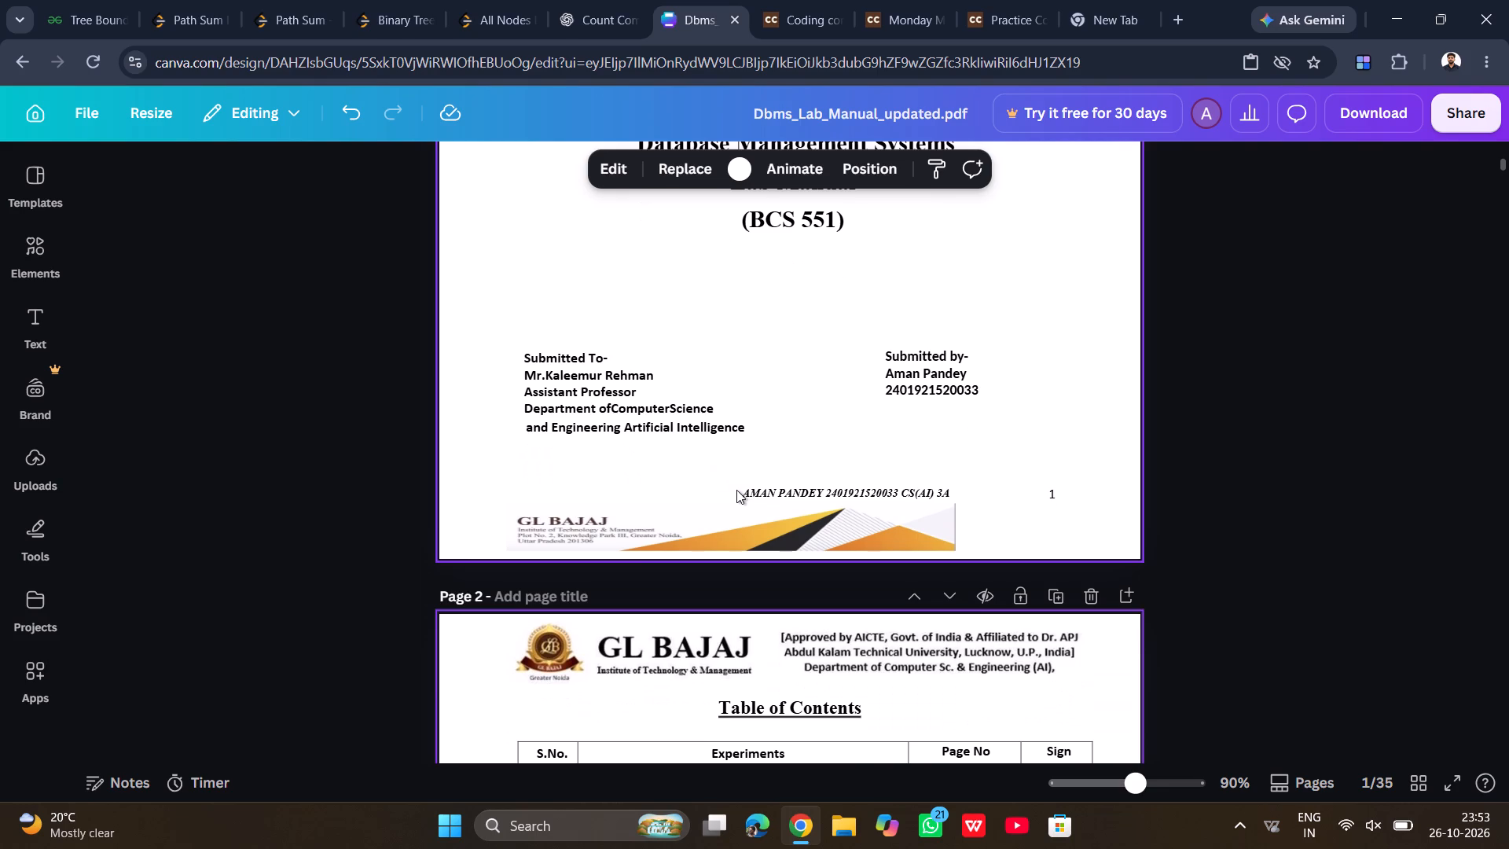
scroll(734, 486, down, 1)
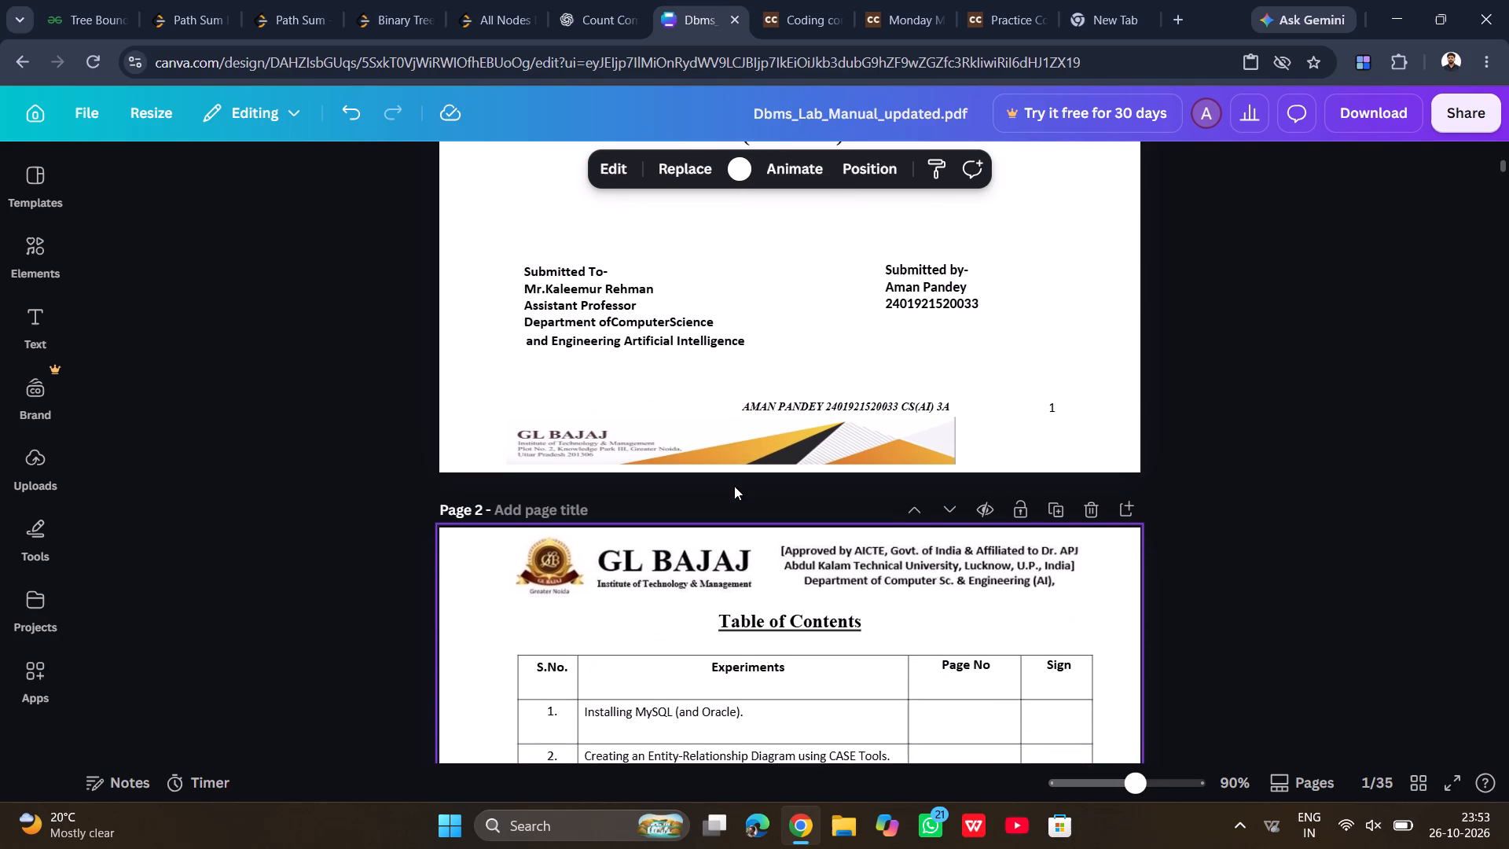
scroll(734, 486, down, 5)
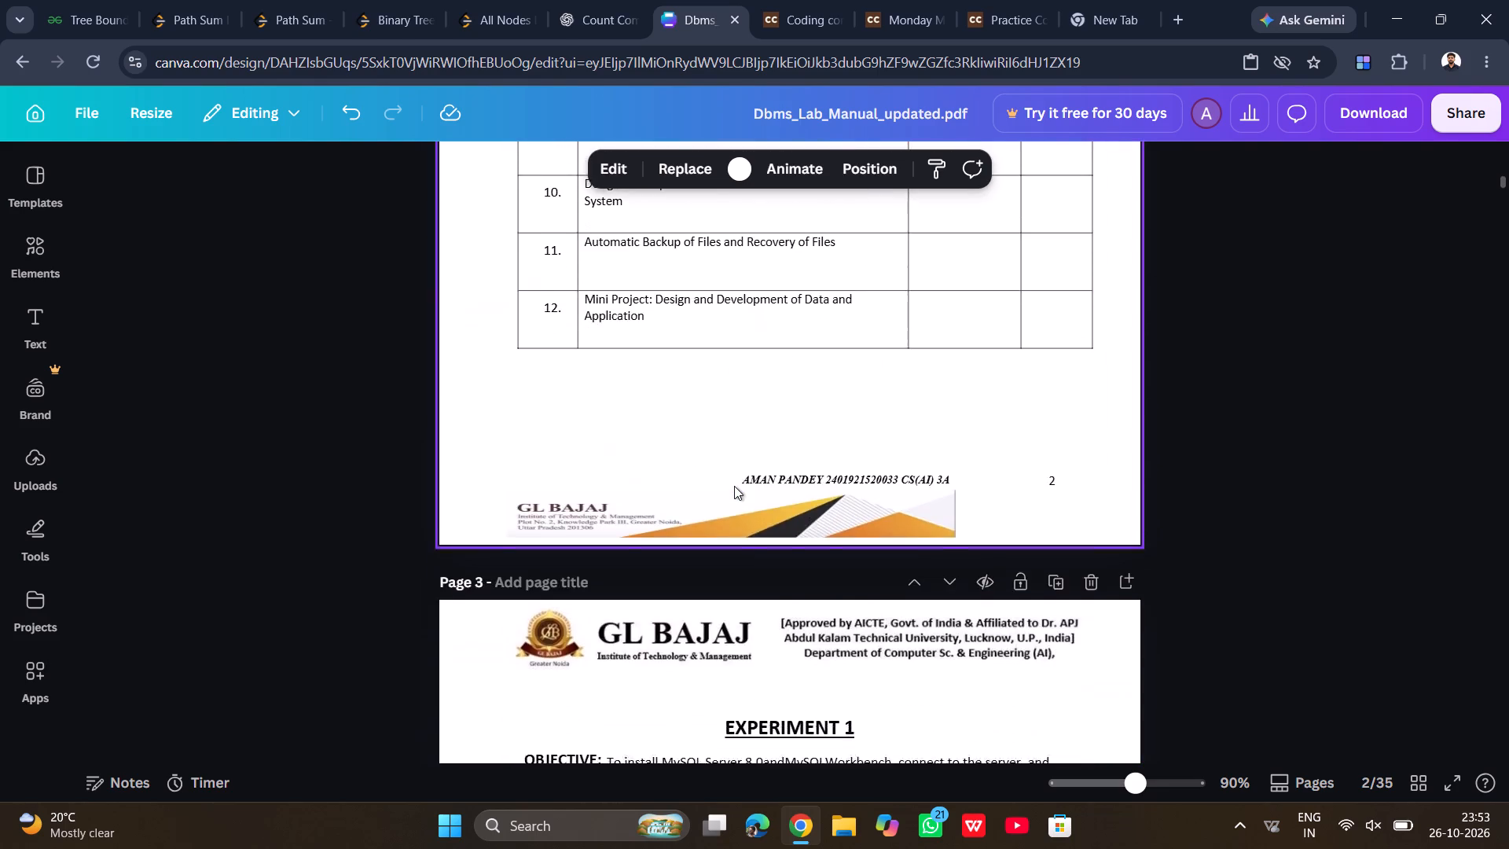
scroll(734, 486, down, 4)
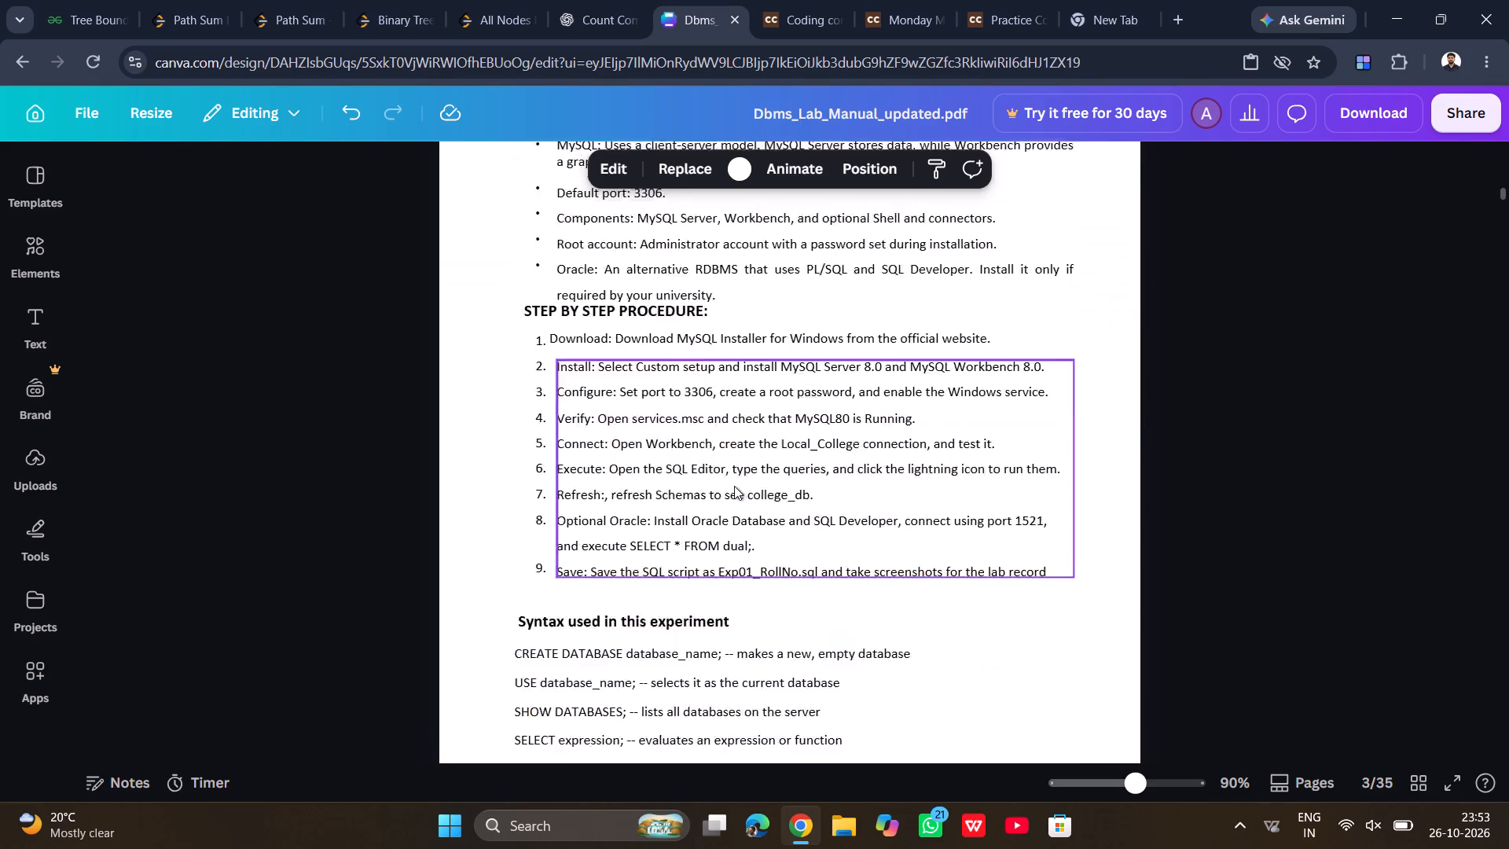
scroll(734, 486, down, 8)
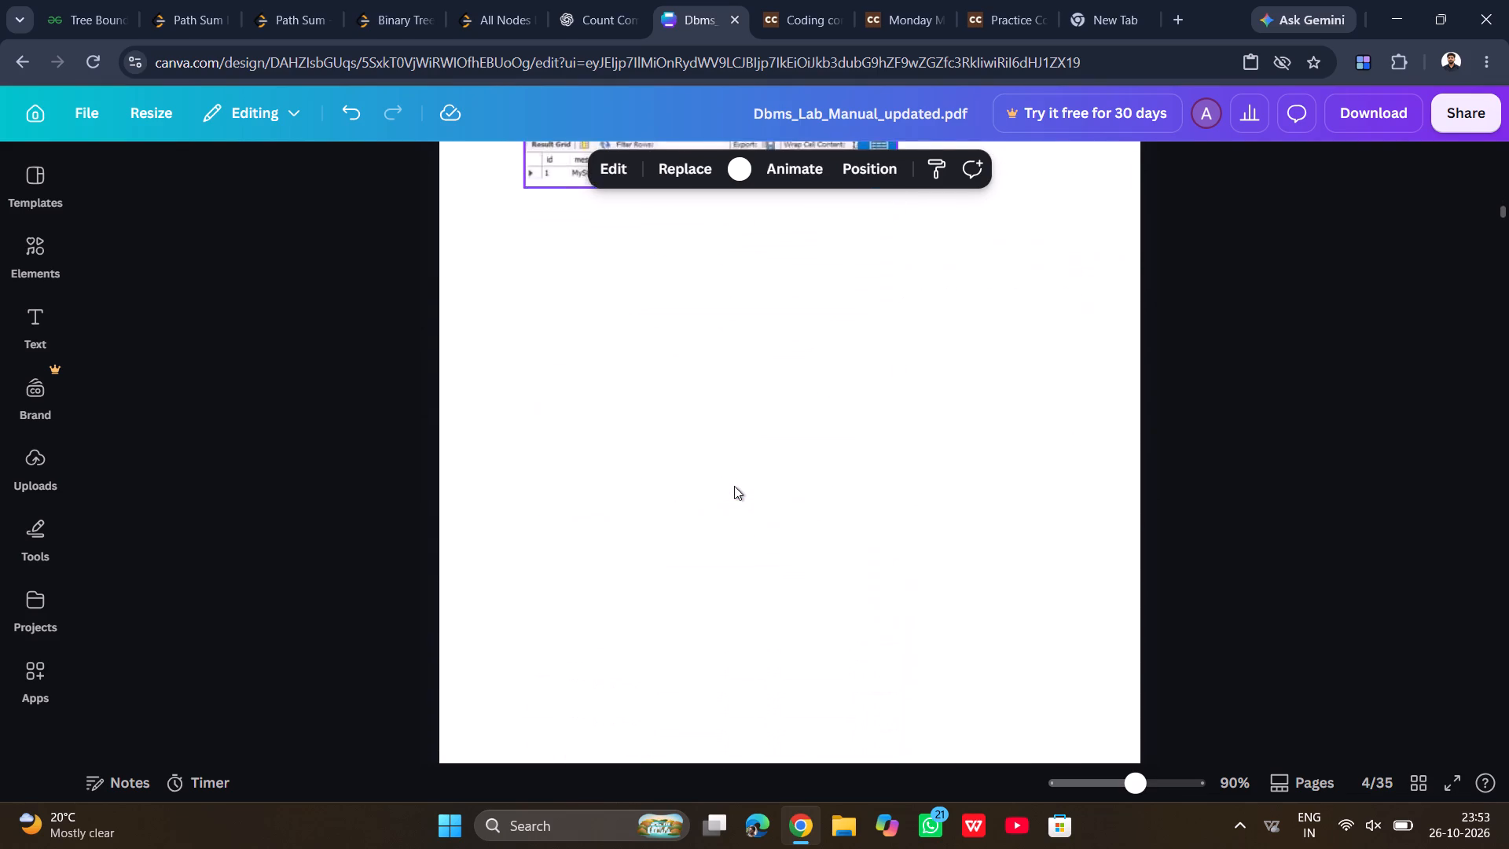
scroll(734, 486, down, 7)
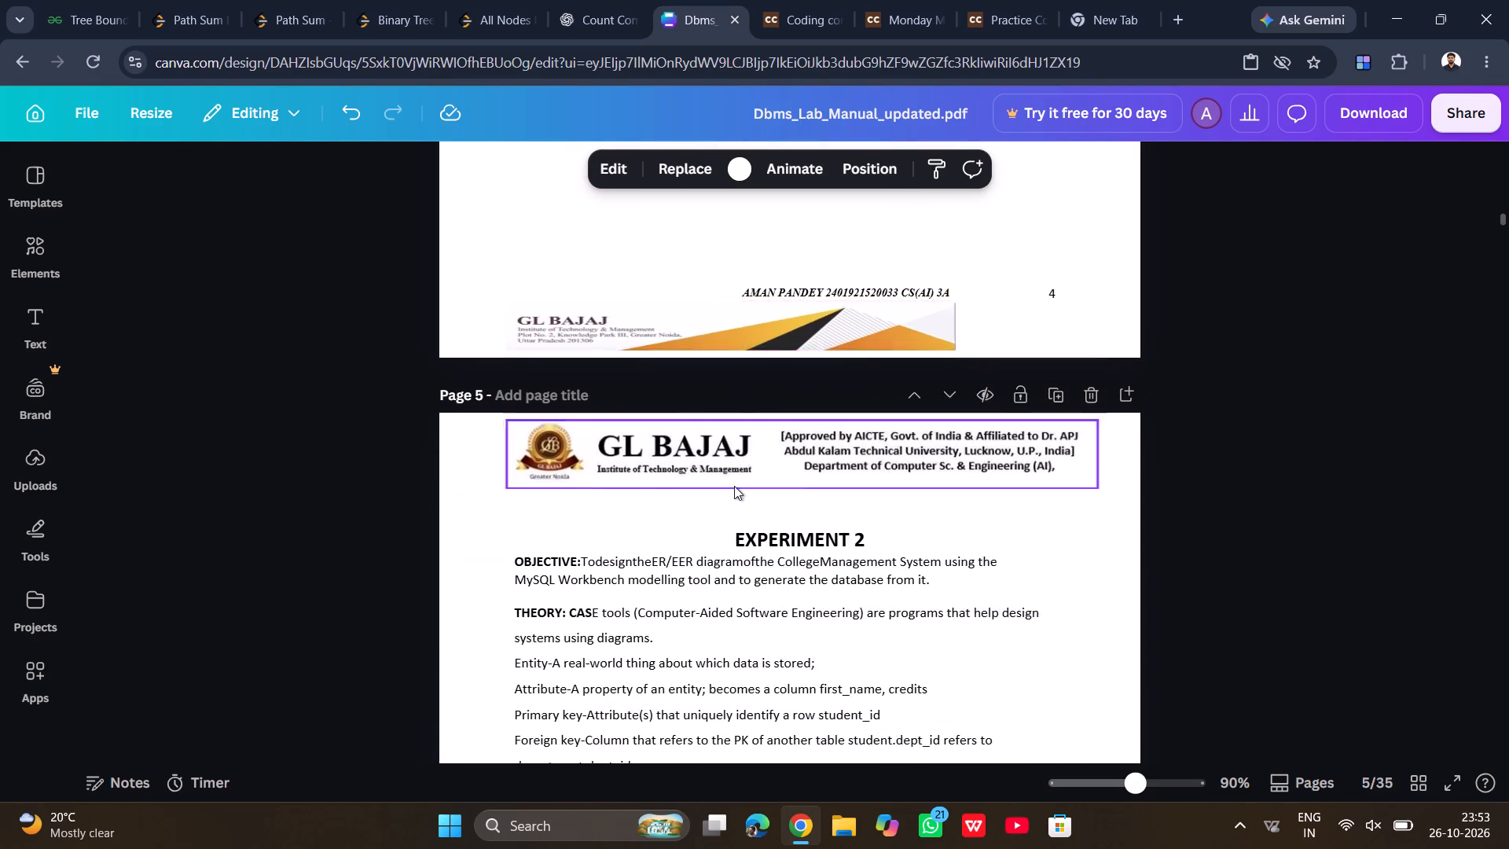
Review Experiment 2 on pages 5 to 9, checking the procedure, SQL code, EER diagram output and page footers.
scroll(734, 486, down, 2)
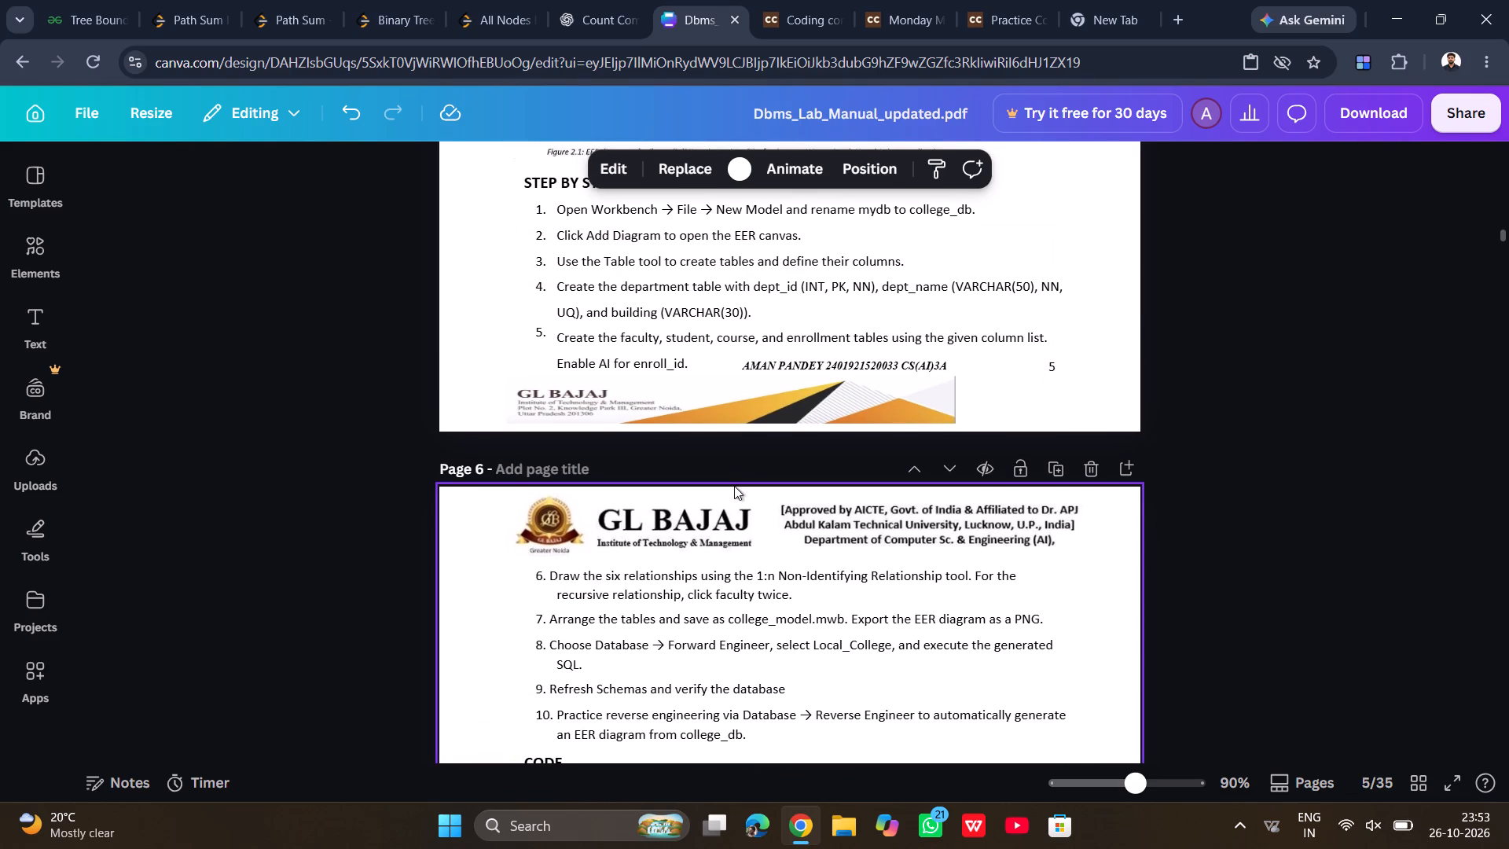
scroll(734, 486, down, 5)
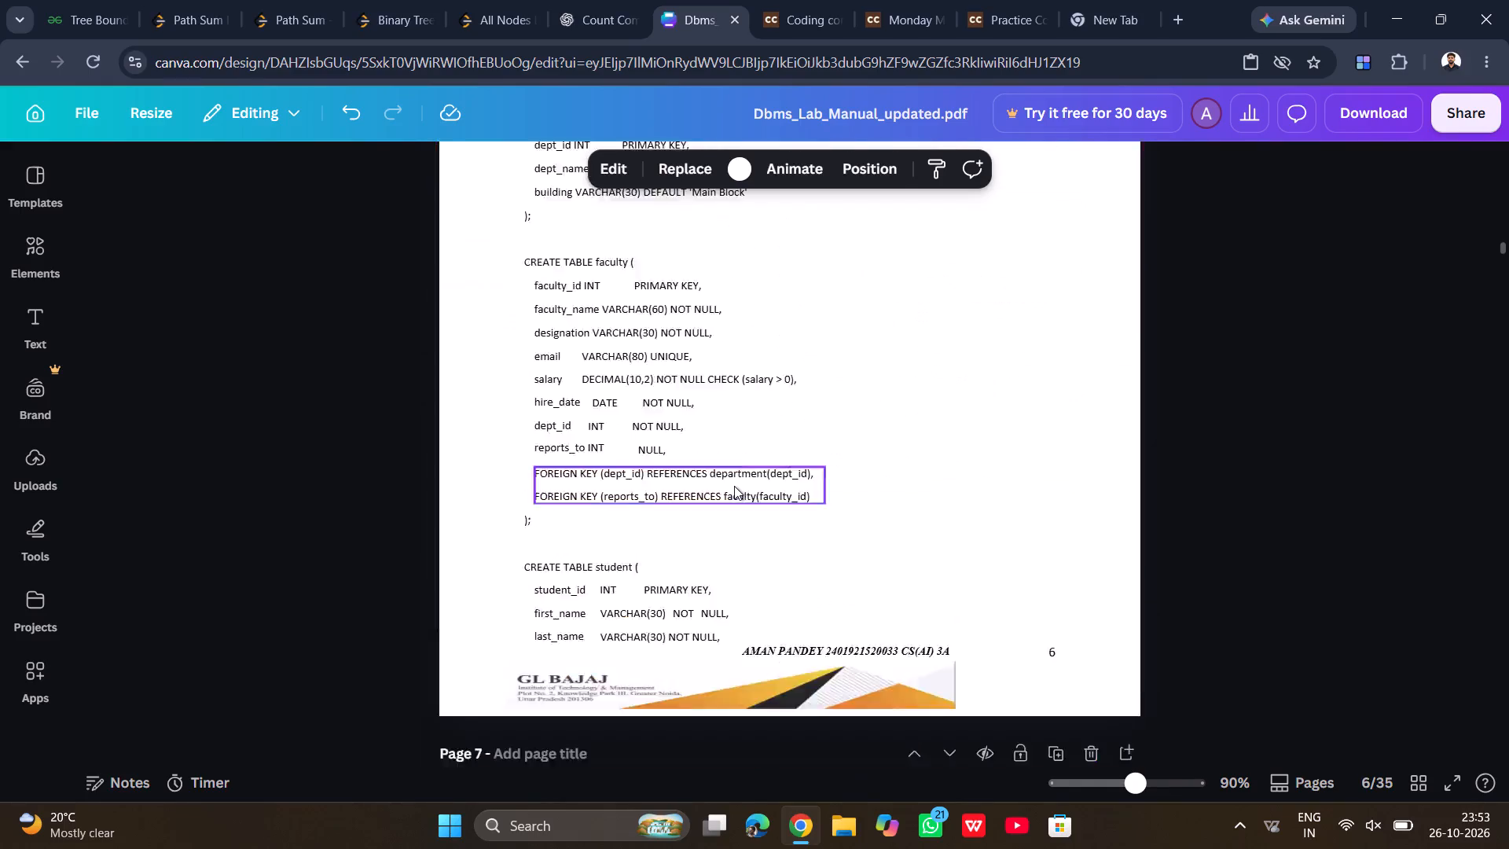
scroll(734, 486, down, 5)
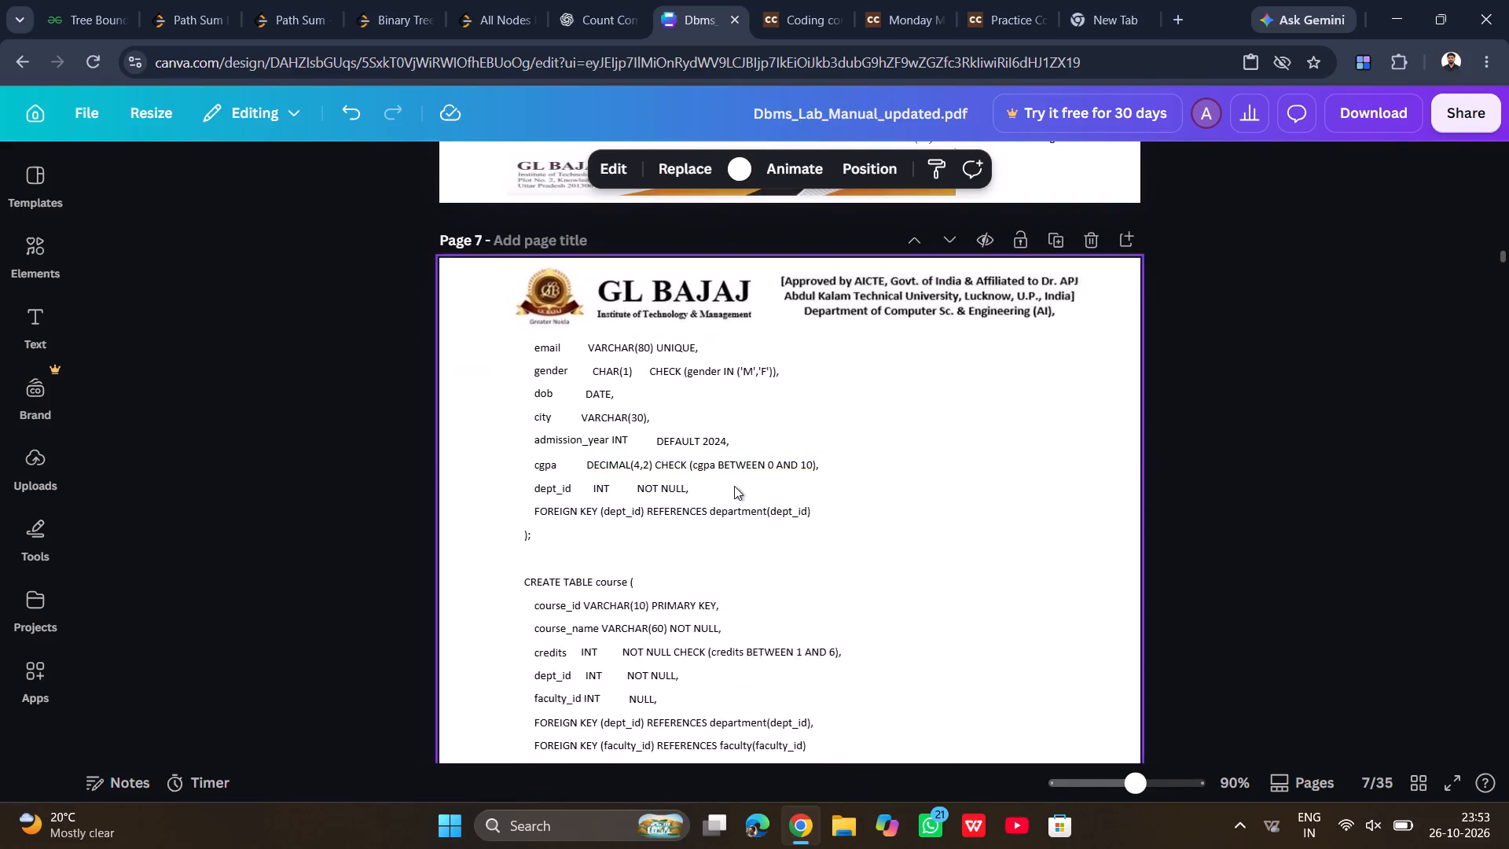
scroll(734, 486, down, 4)
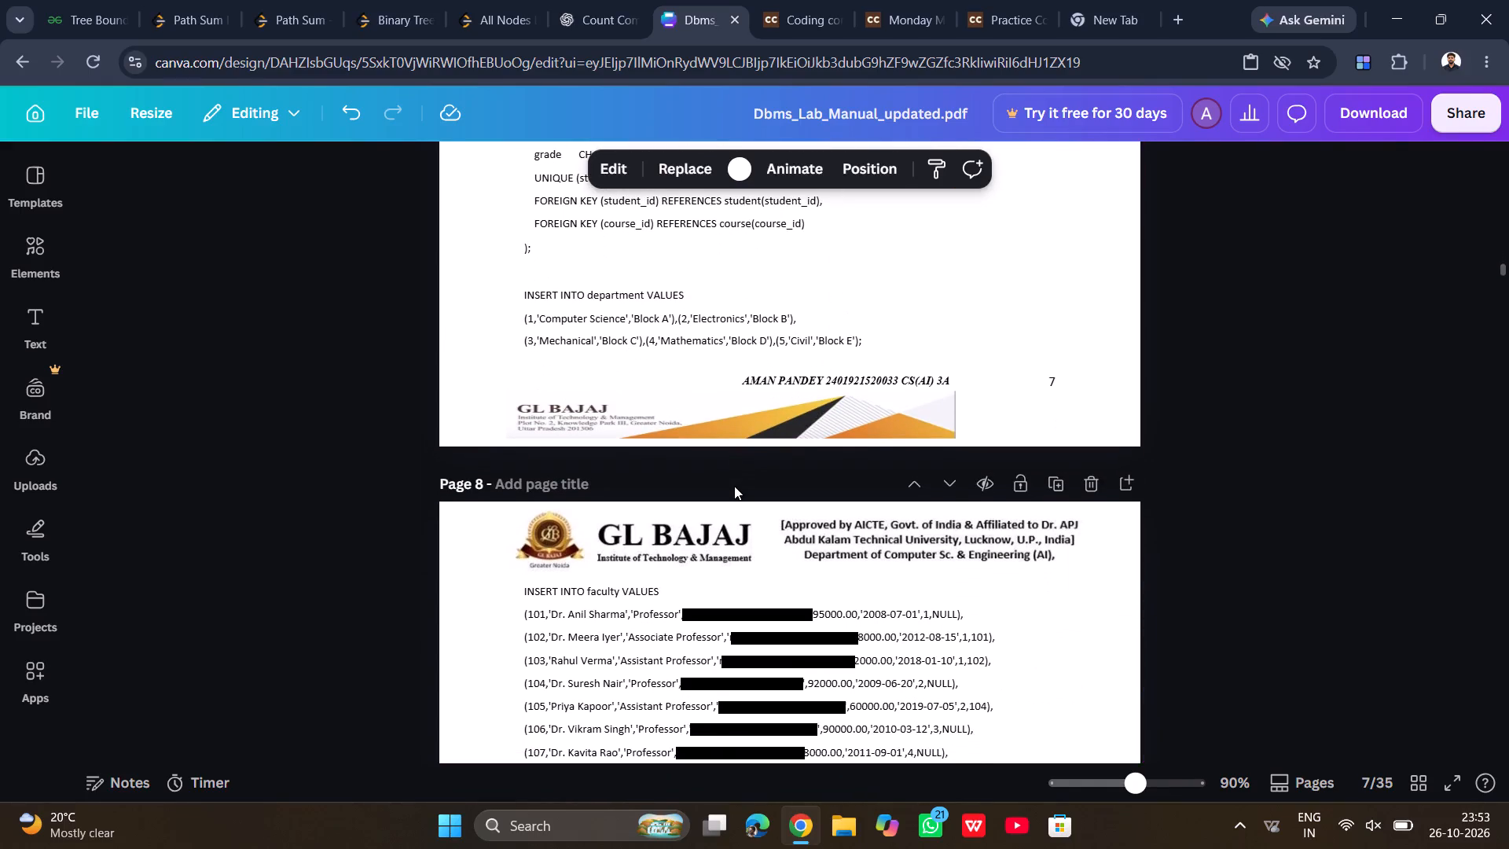
scroll(734, 486, down, 5)
scroll(734, 486, up, 1)
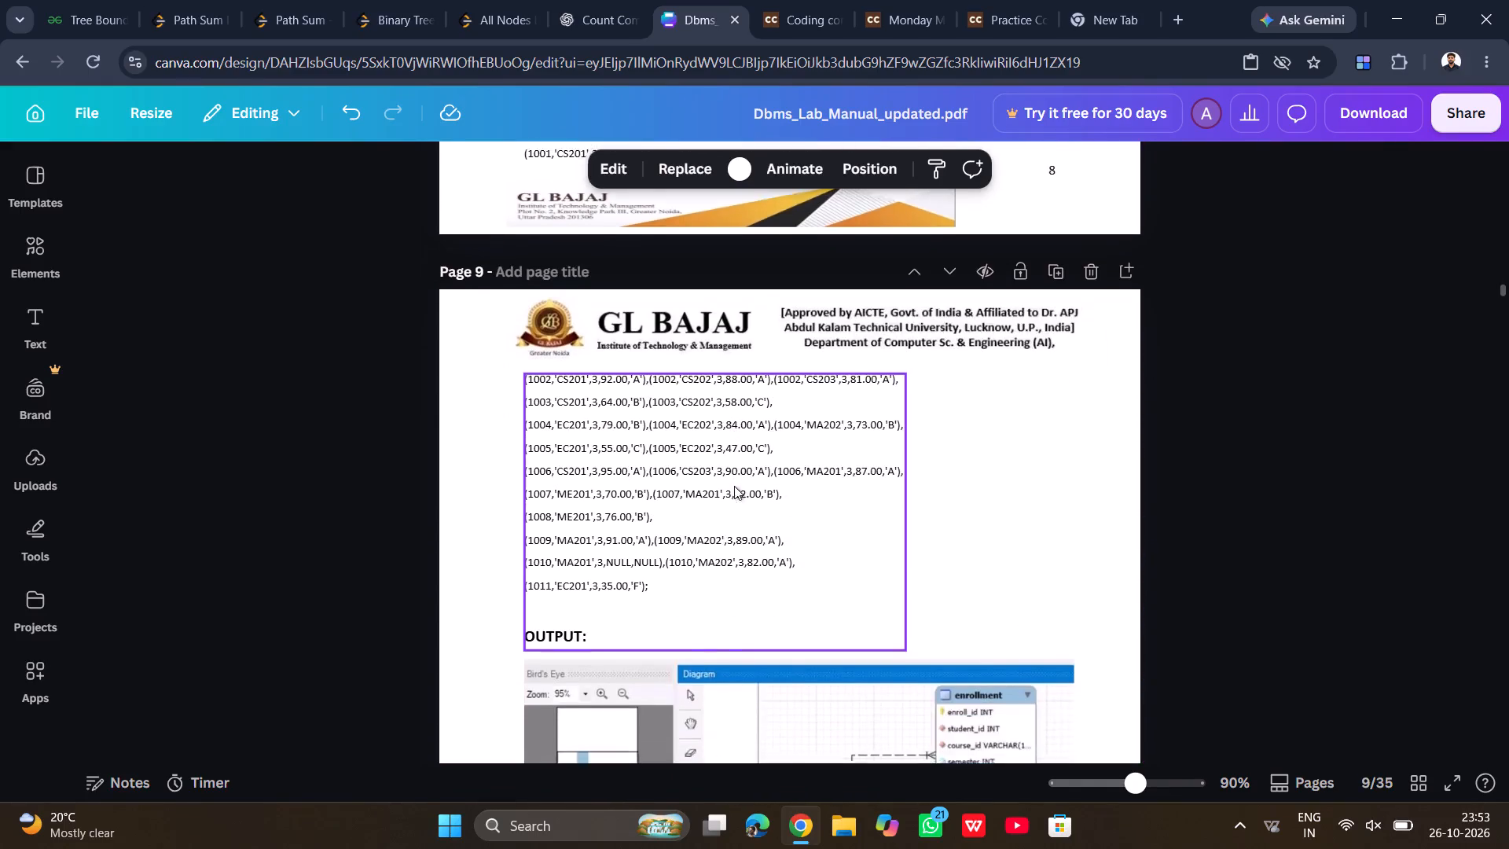
scroll(734, 486, up, 1)
scroll(734, 486, down, 4)
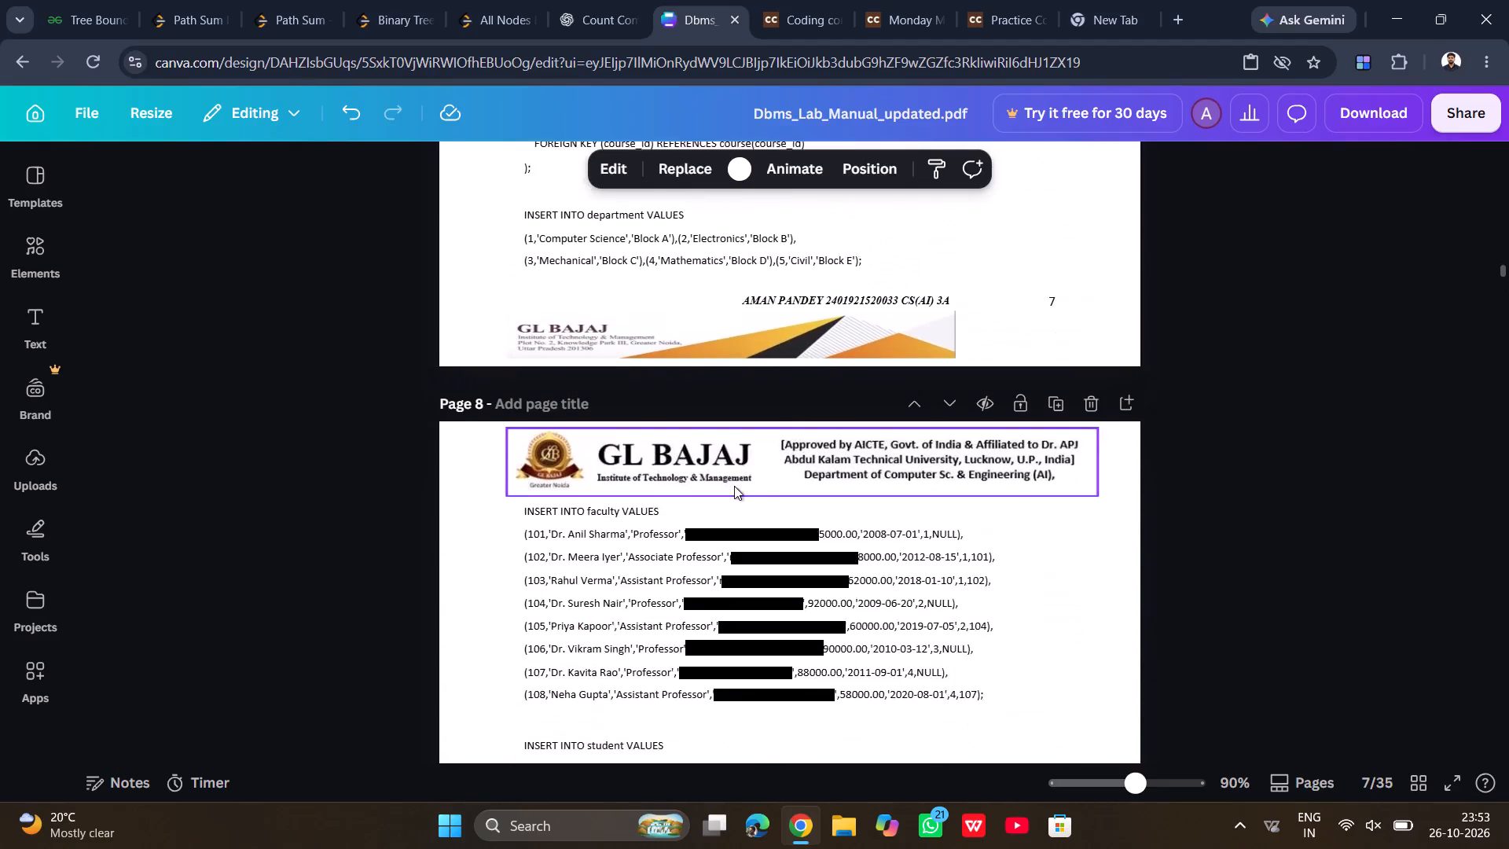
scroll(734, 486, down, 6)
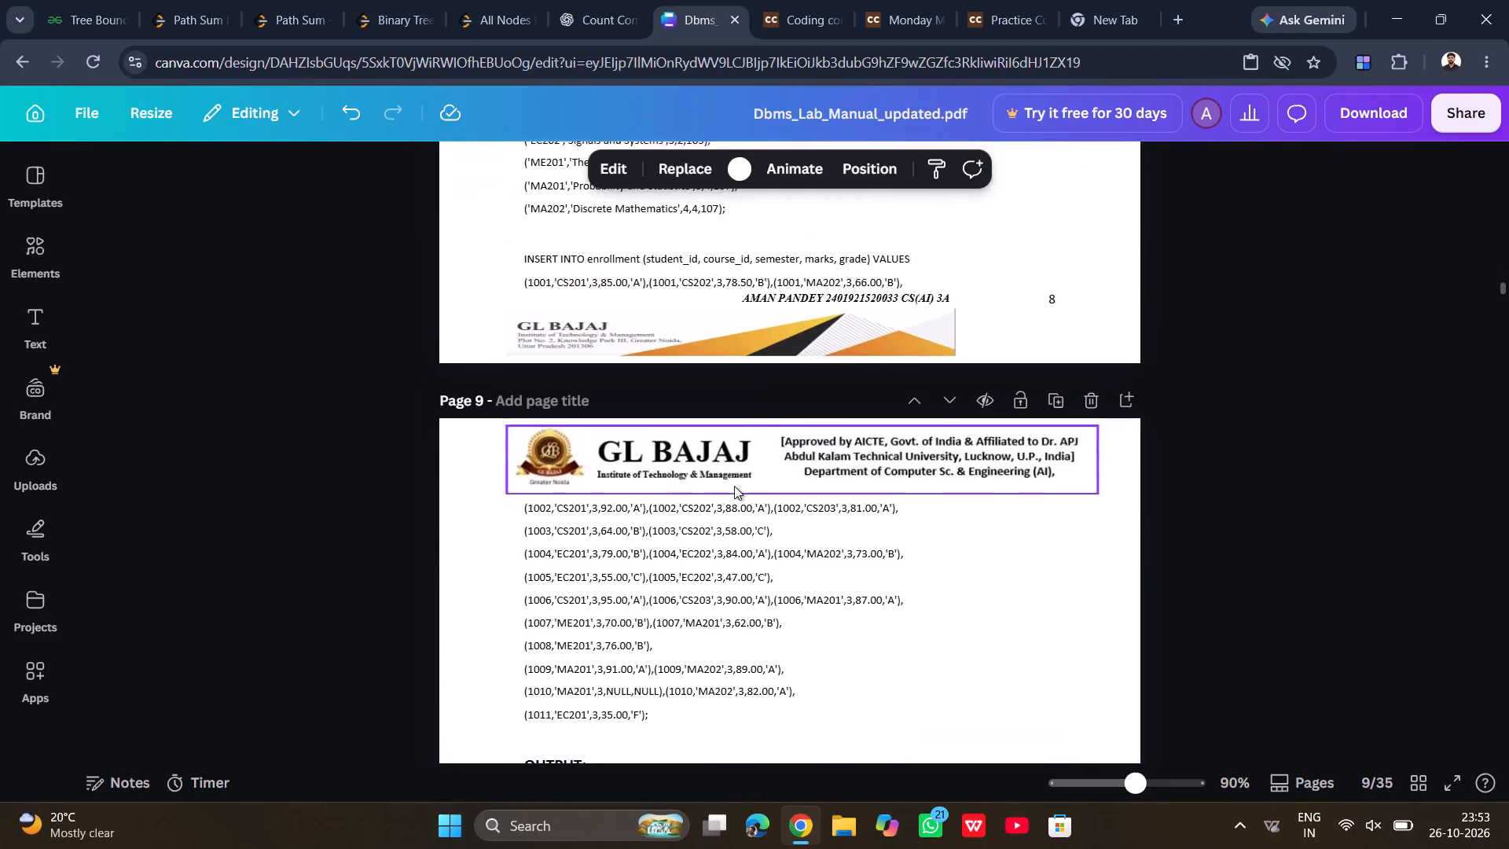
scroll(734, 486, down, 2)
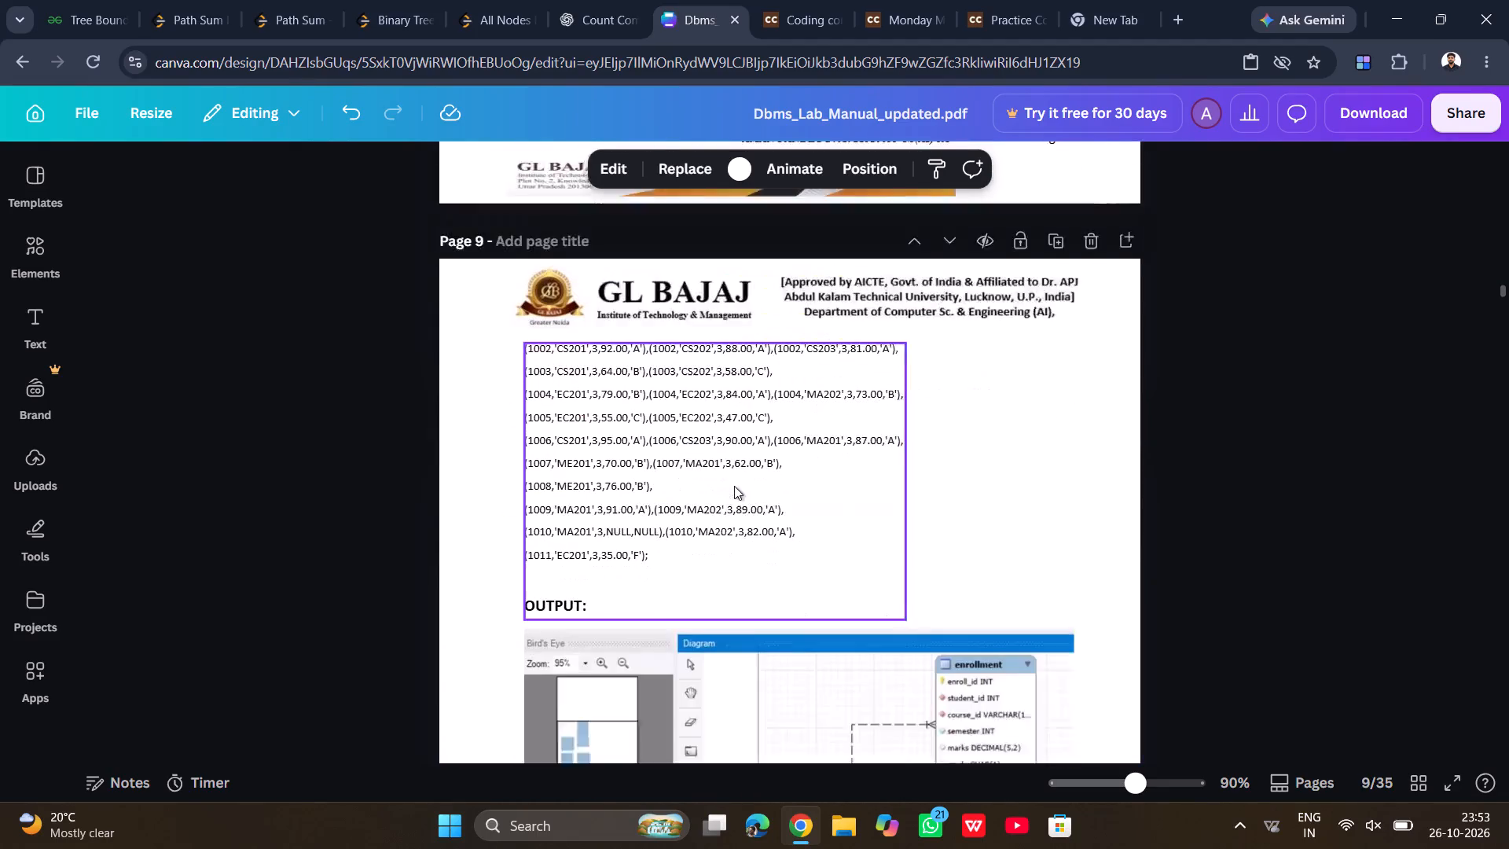
scroll(734, 486, down, 5)
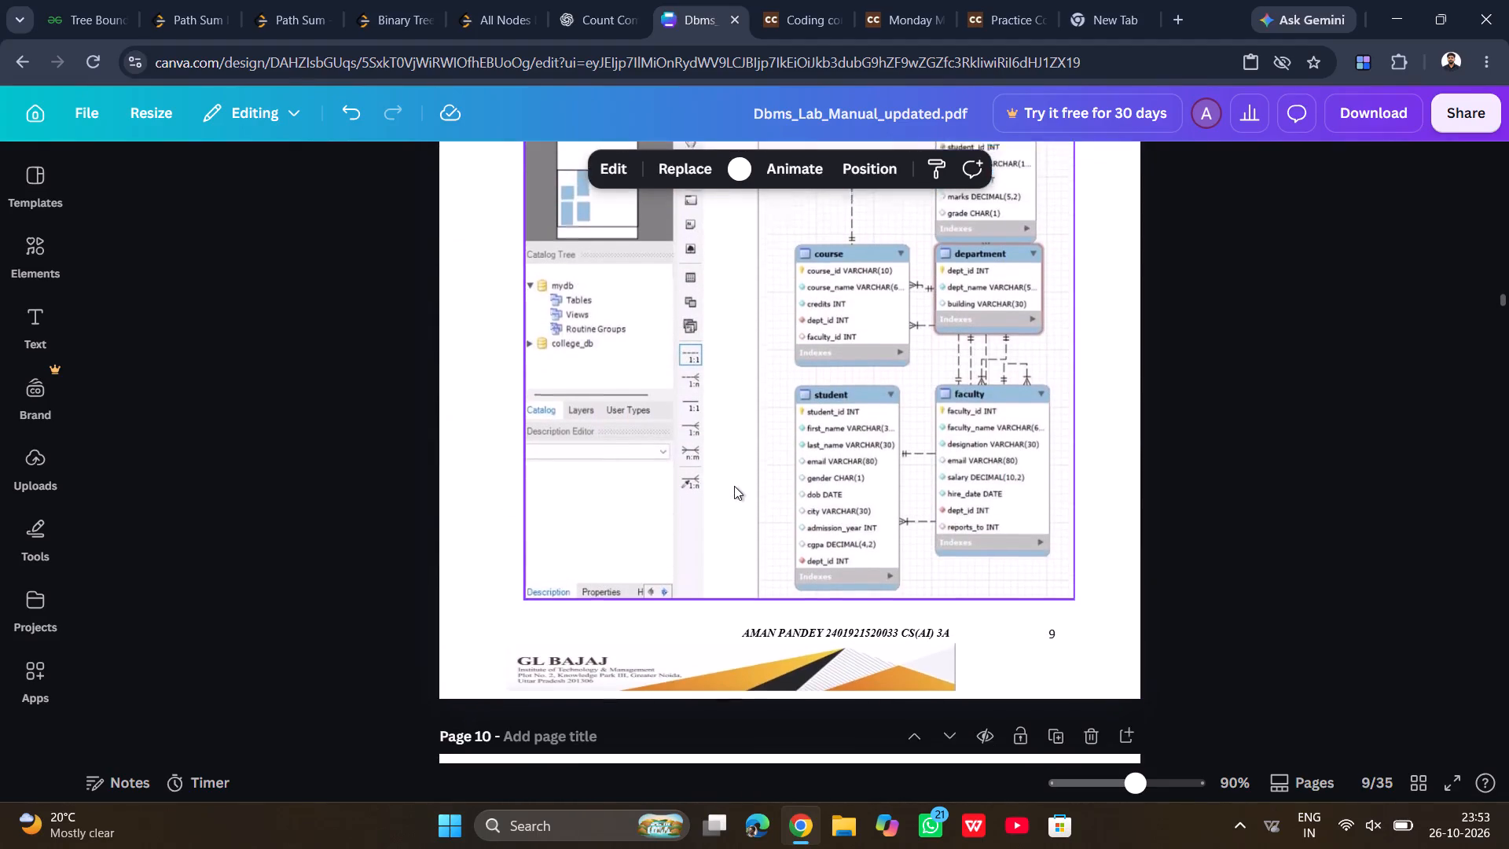
Review Experiment 3 on pages 10 to 14, checking the SQL queries, result images and page footers.
scroll(734, 486, down, 5)
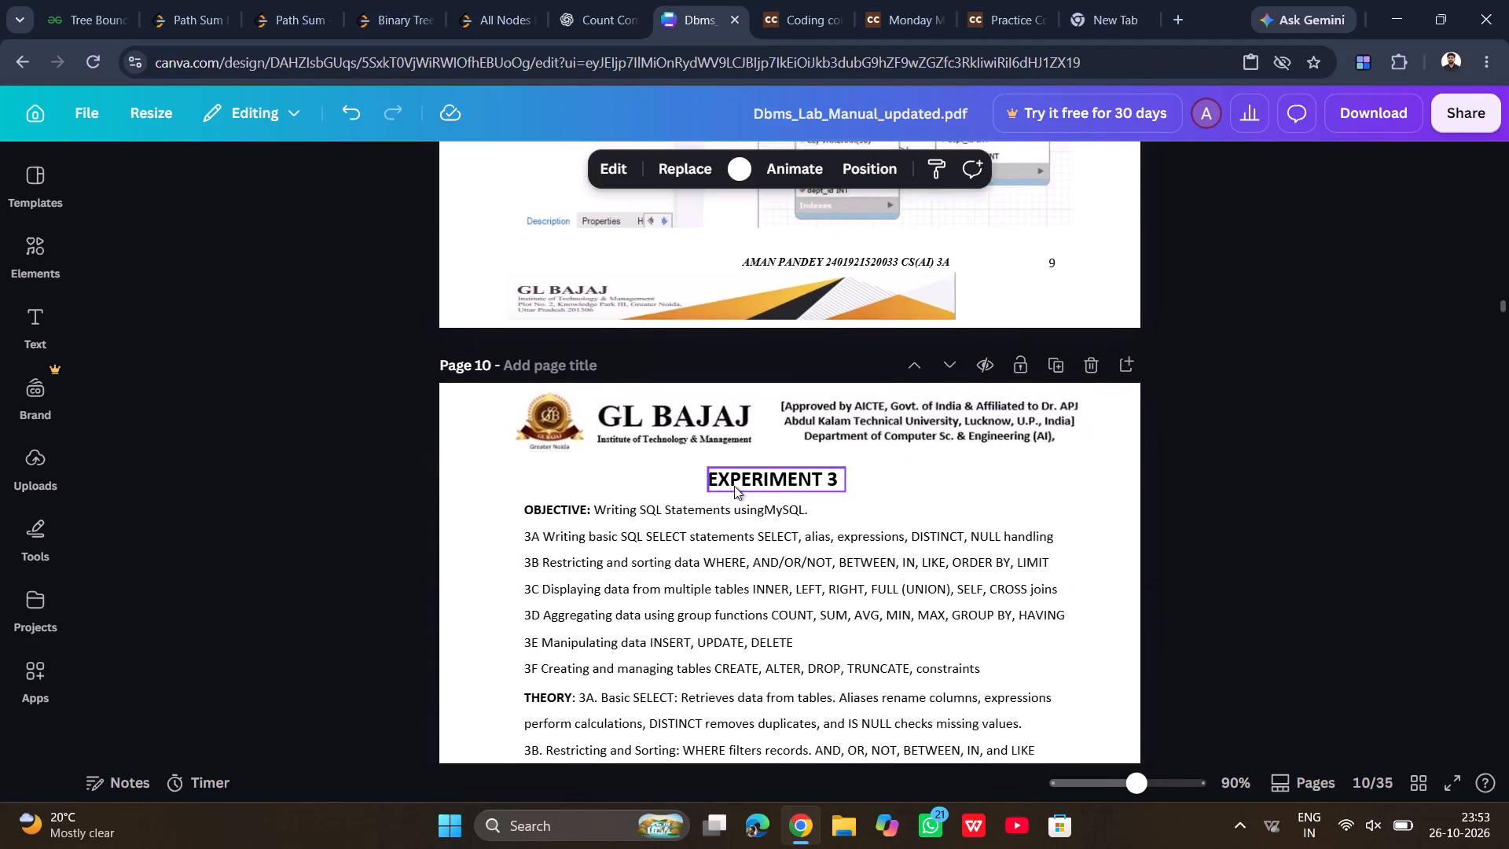
scroll(734, 486, down, 4)
scroll(734, 486, up, 1)
scroll(734, 486, down, 1)
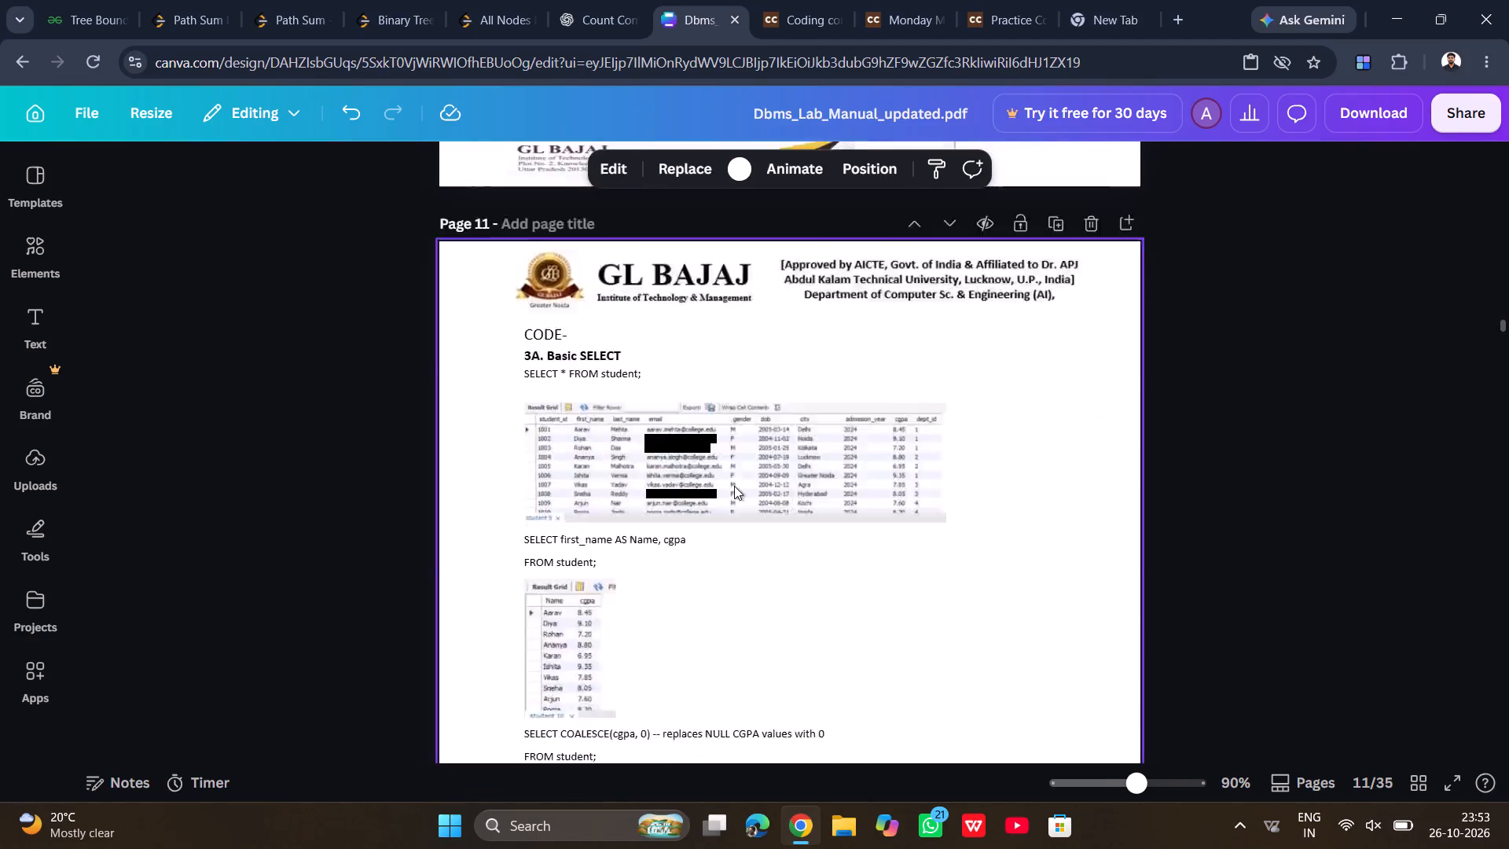
scroll(734, 486, down, 1)
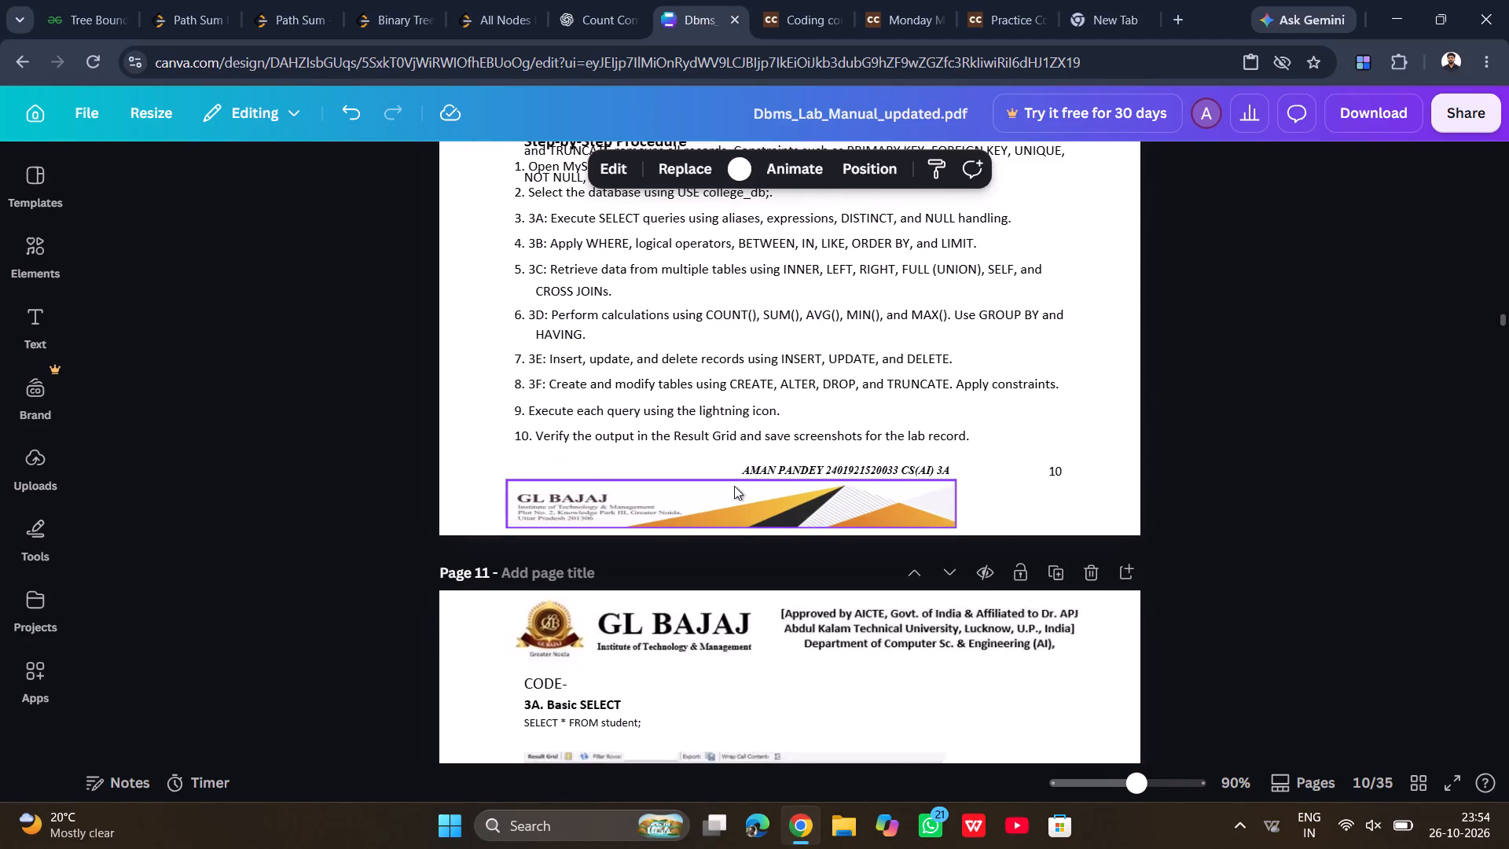
scroll(734, 486, down, 2)
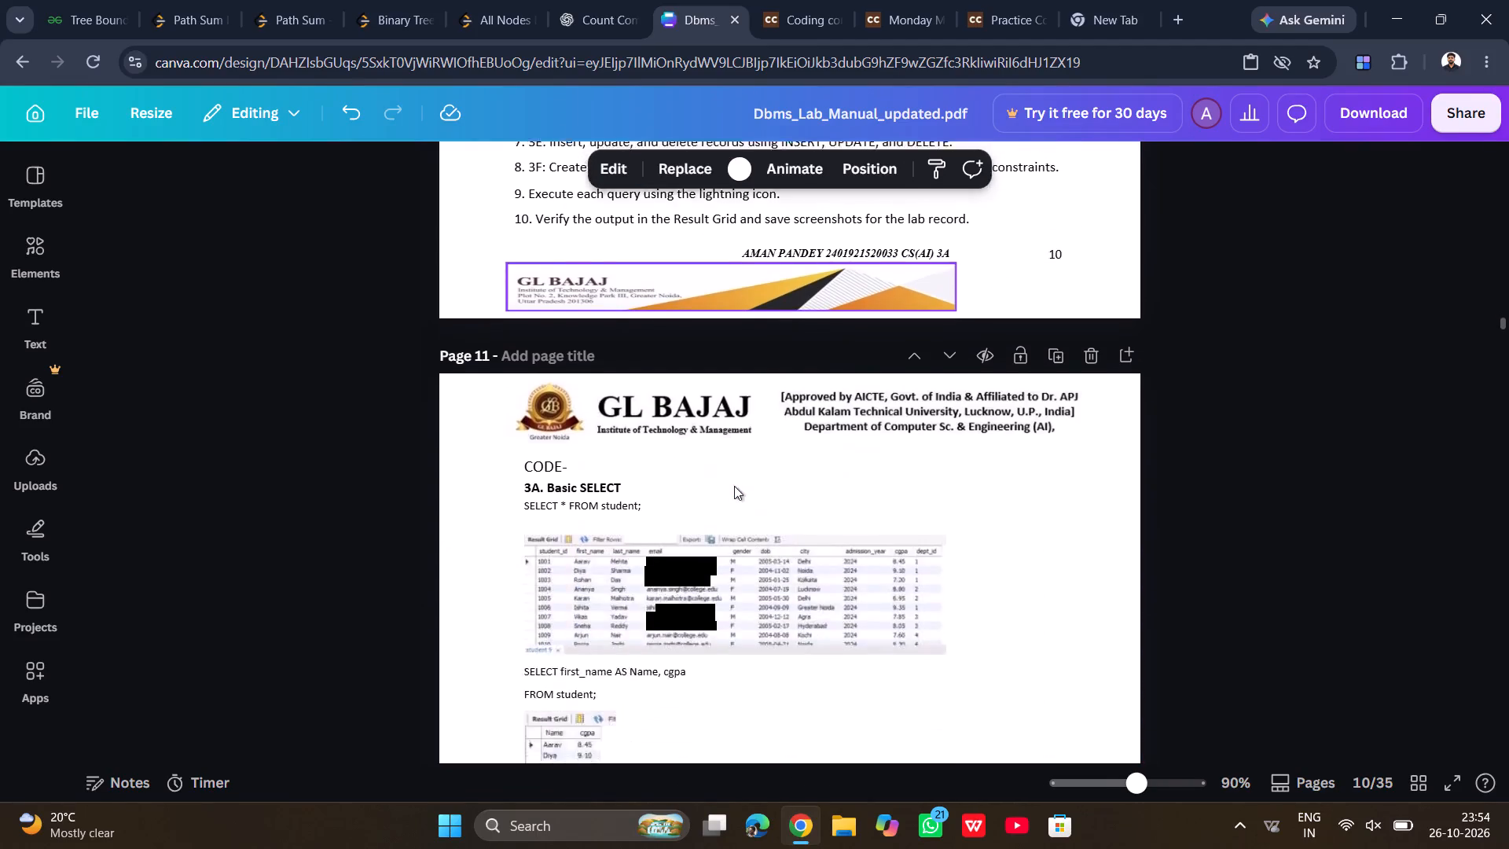
scroll(734, 486, down, 4)
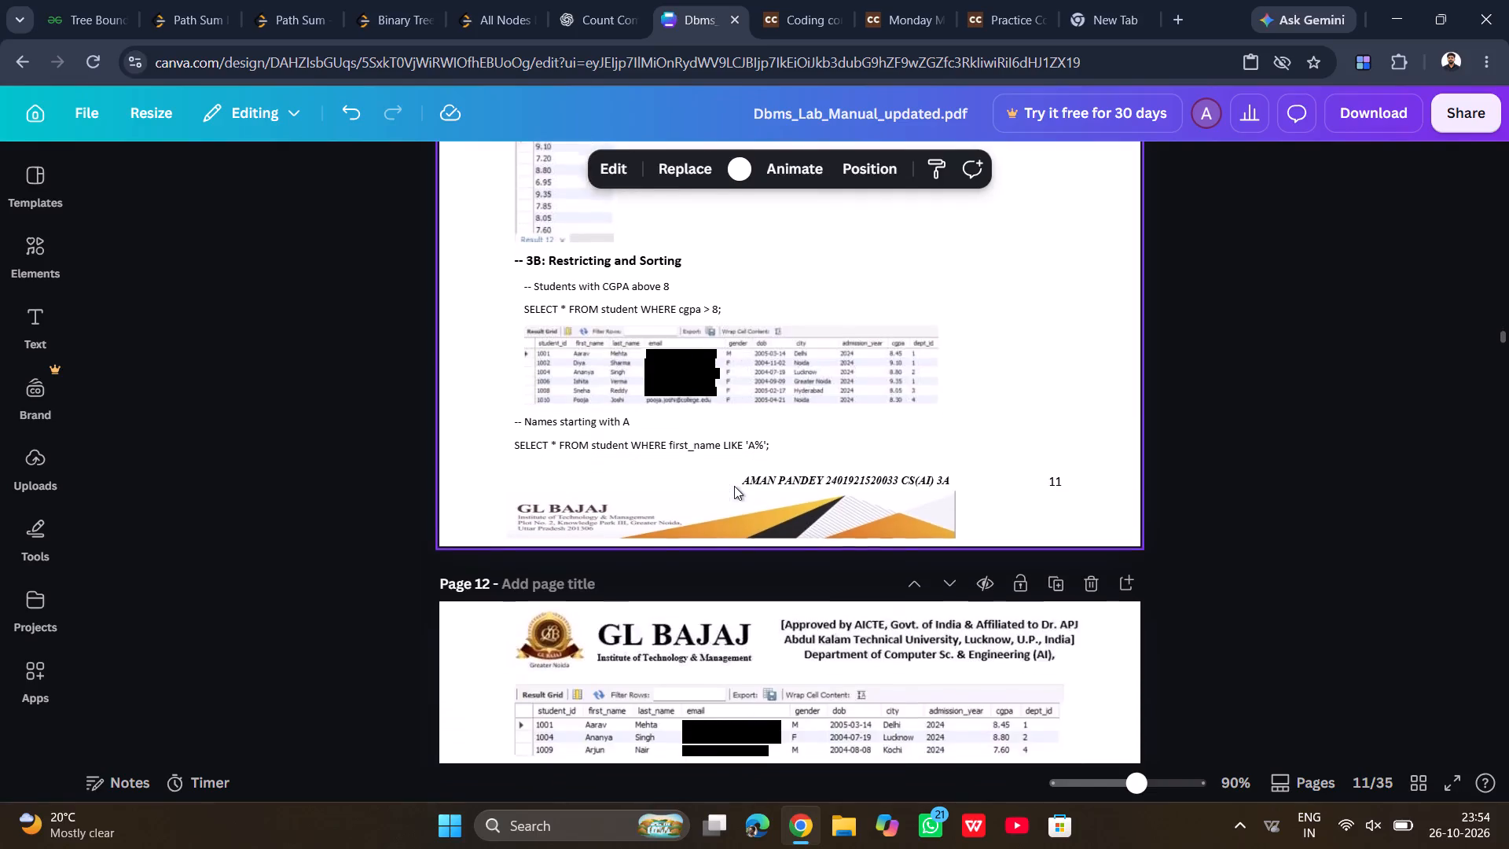
scroll(734, 486, down, 5)
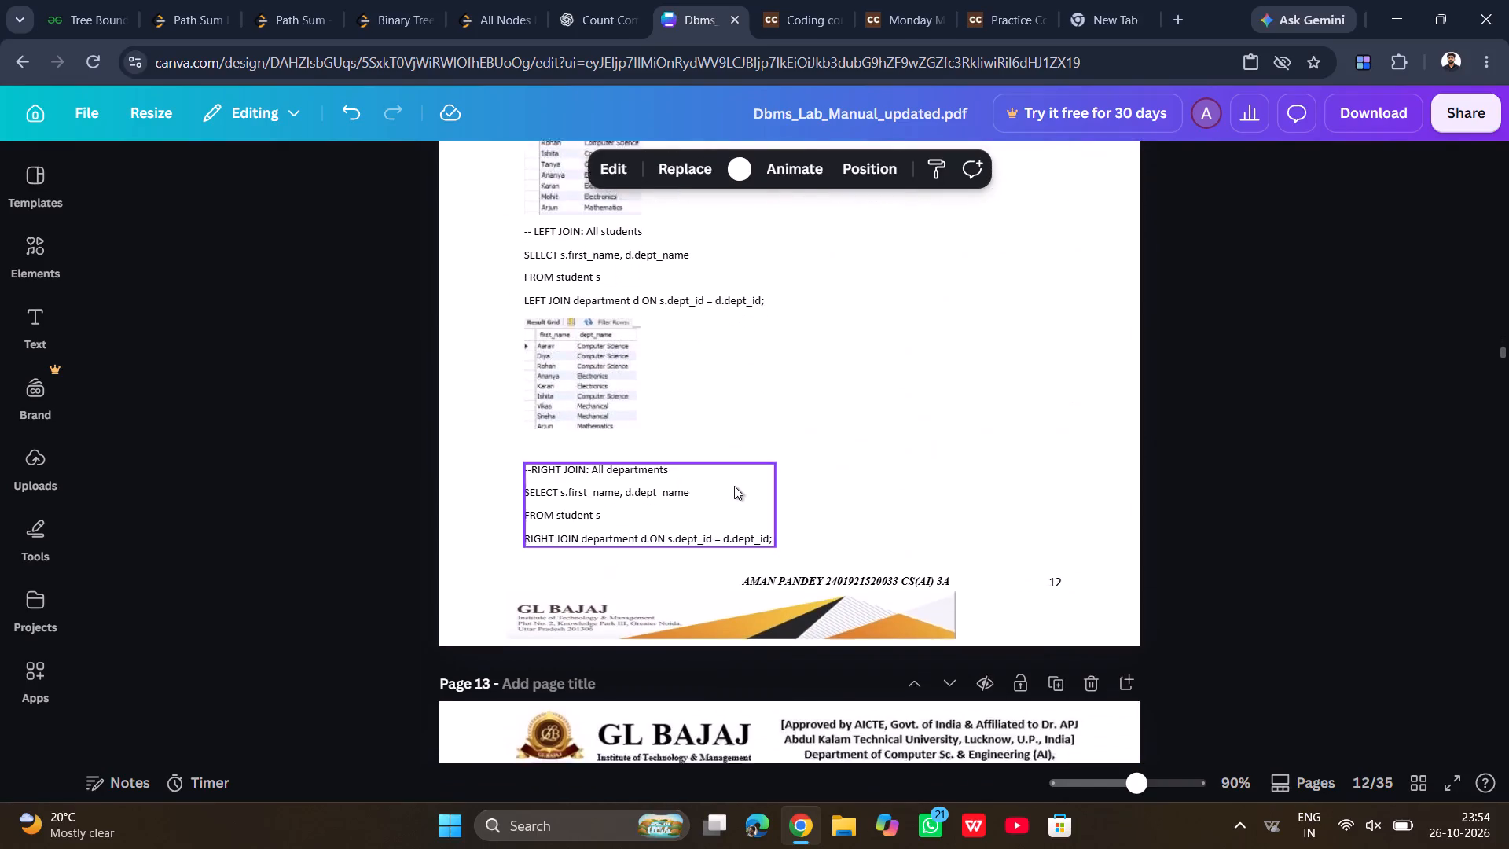
scroll(734, 486, down, 5)
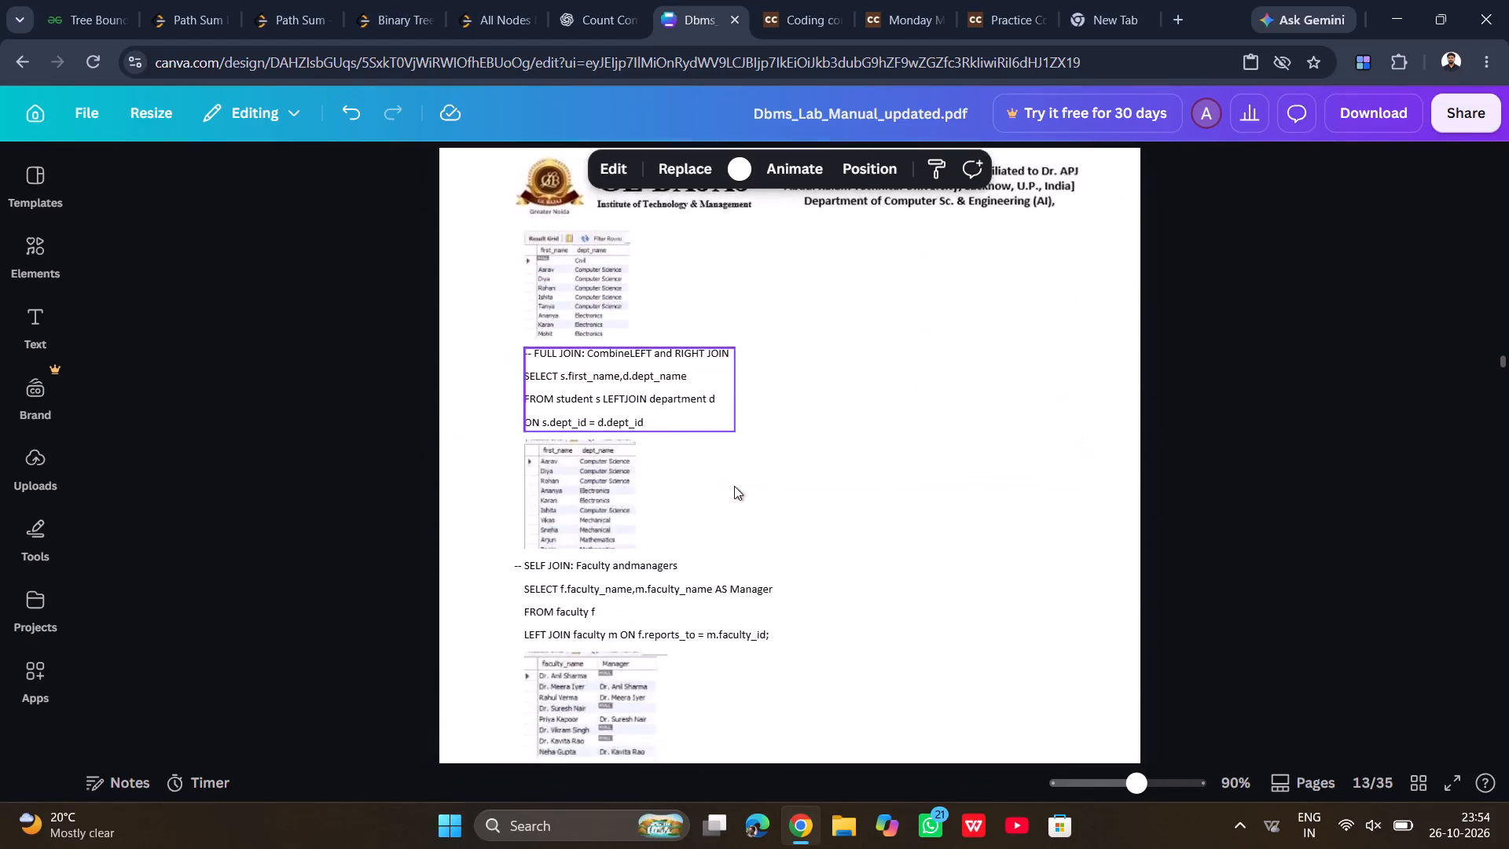
scroll(734, 486, down, 4)
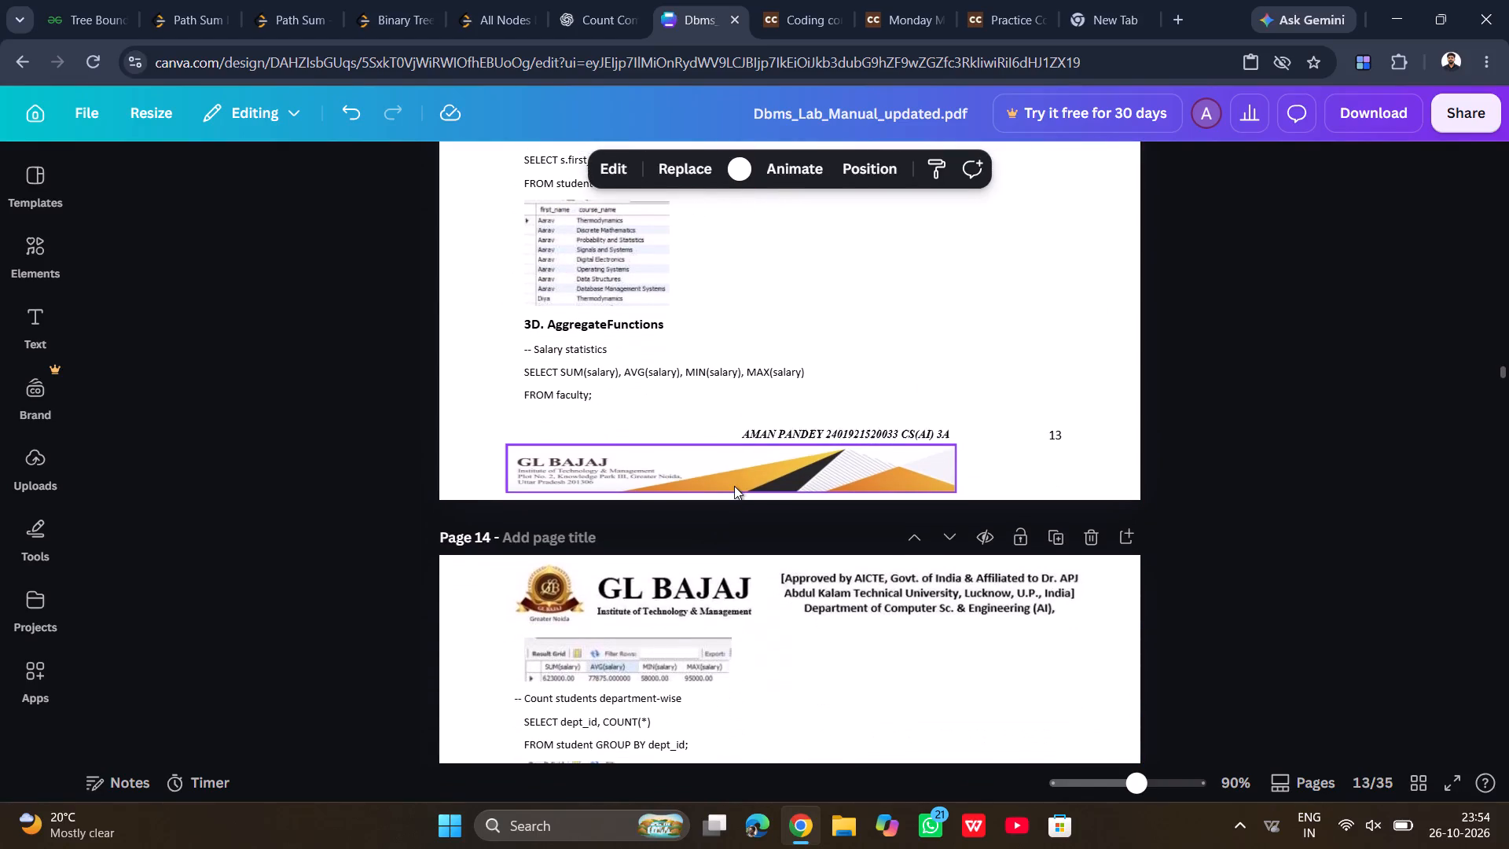
scroll(734, 486, down, 4)
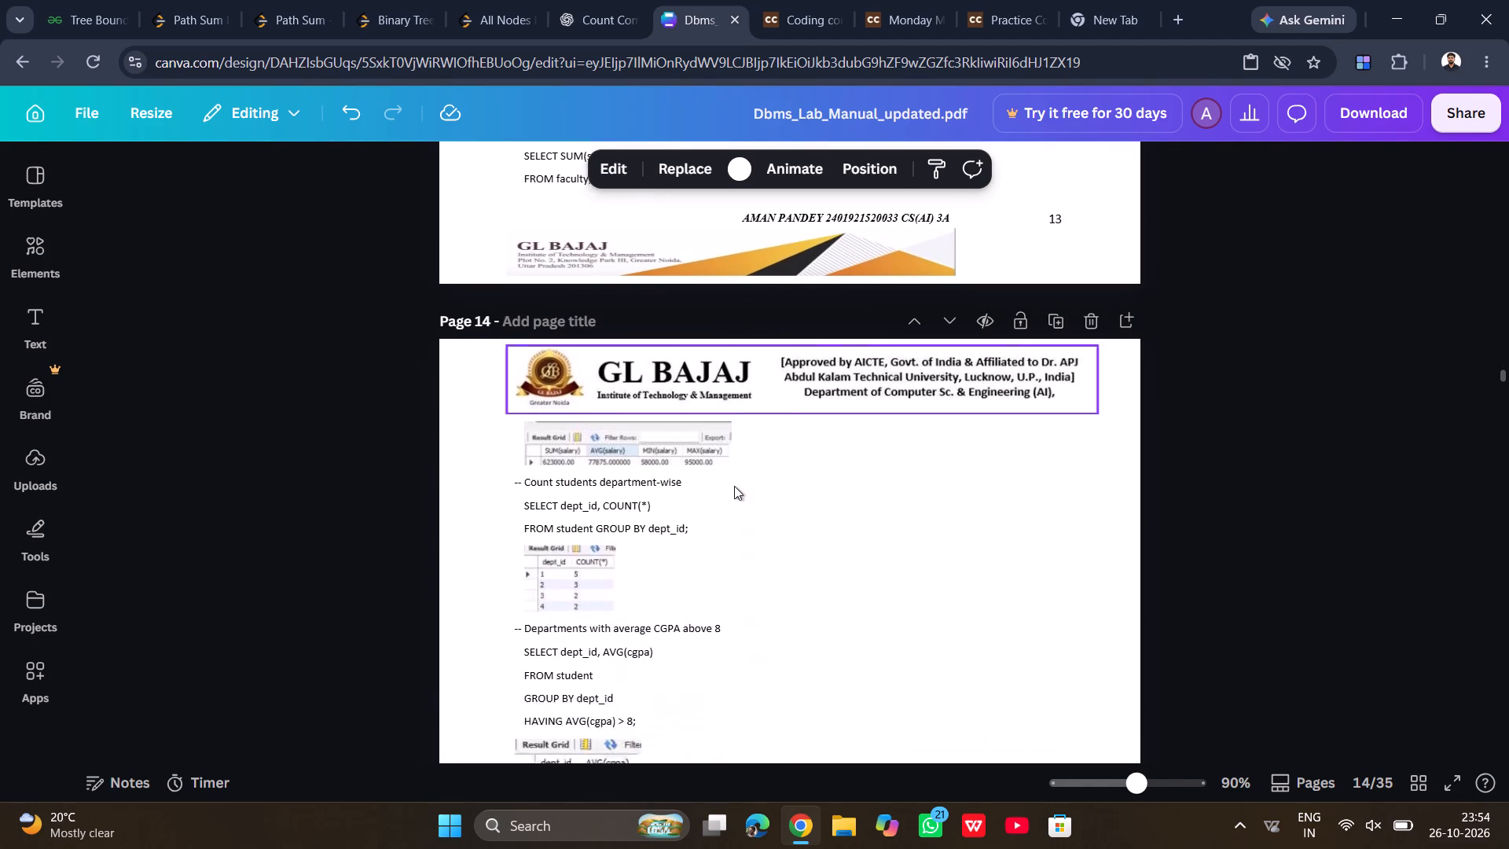
scroll(734, 486, down, 4)
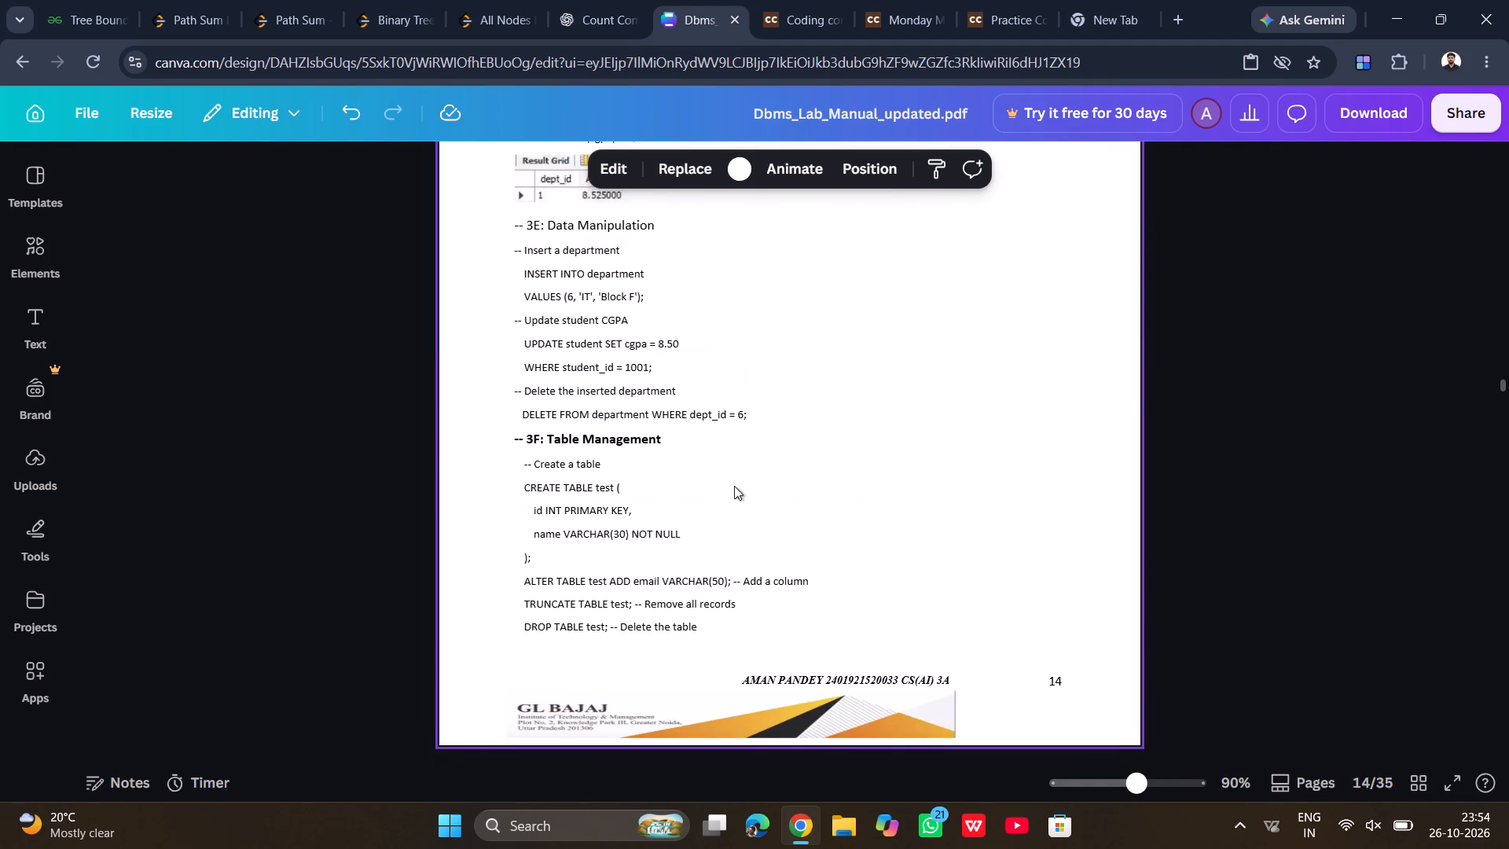
Review the normalization and cursor experiments on pages 15 to 18, checking the code and page footers.
scroll(734, 486, down, 3)
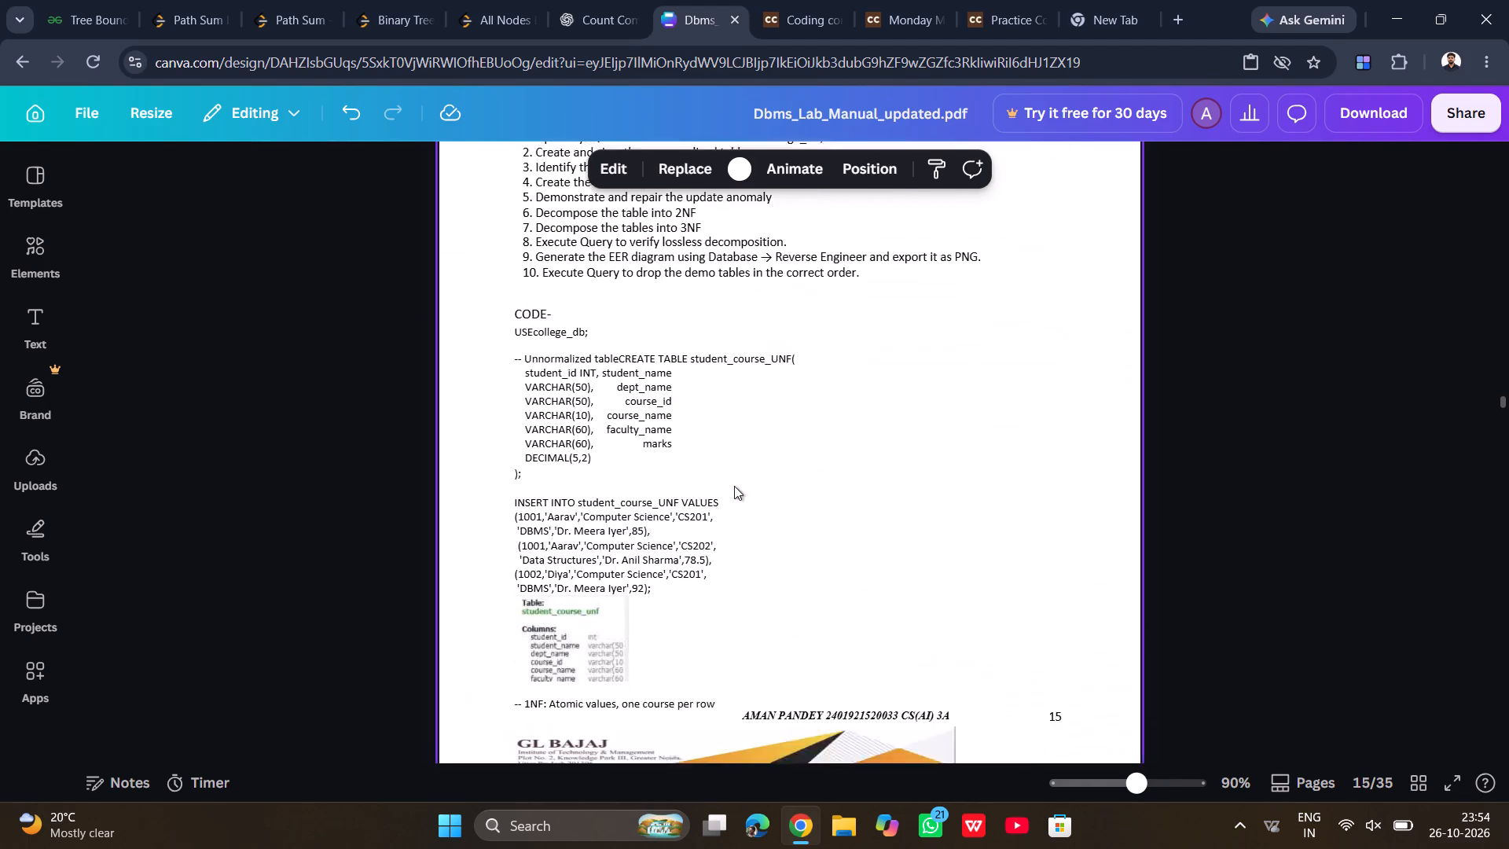
scroll(734, 486, down, 4)
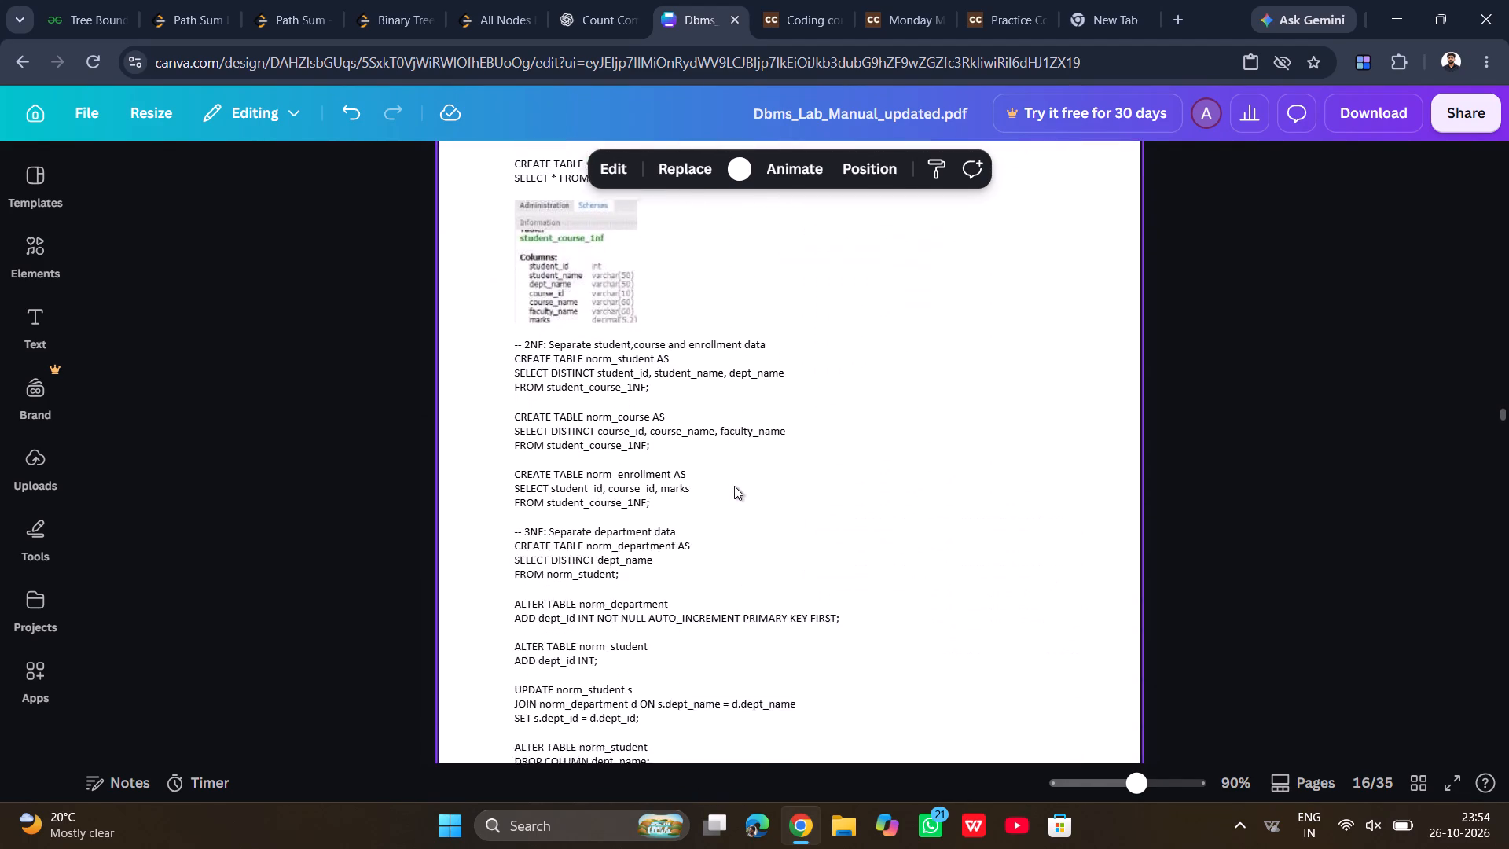
scroll(734, 486, down, 5)
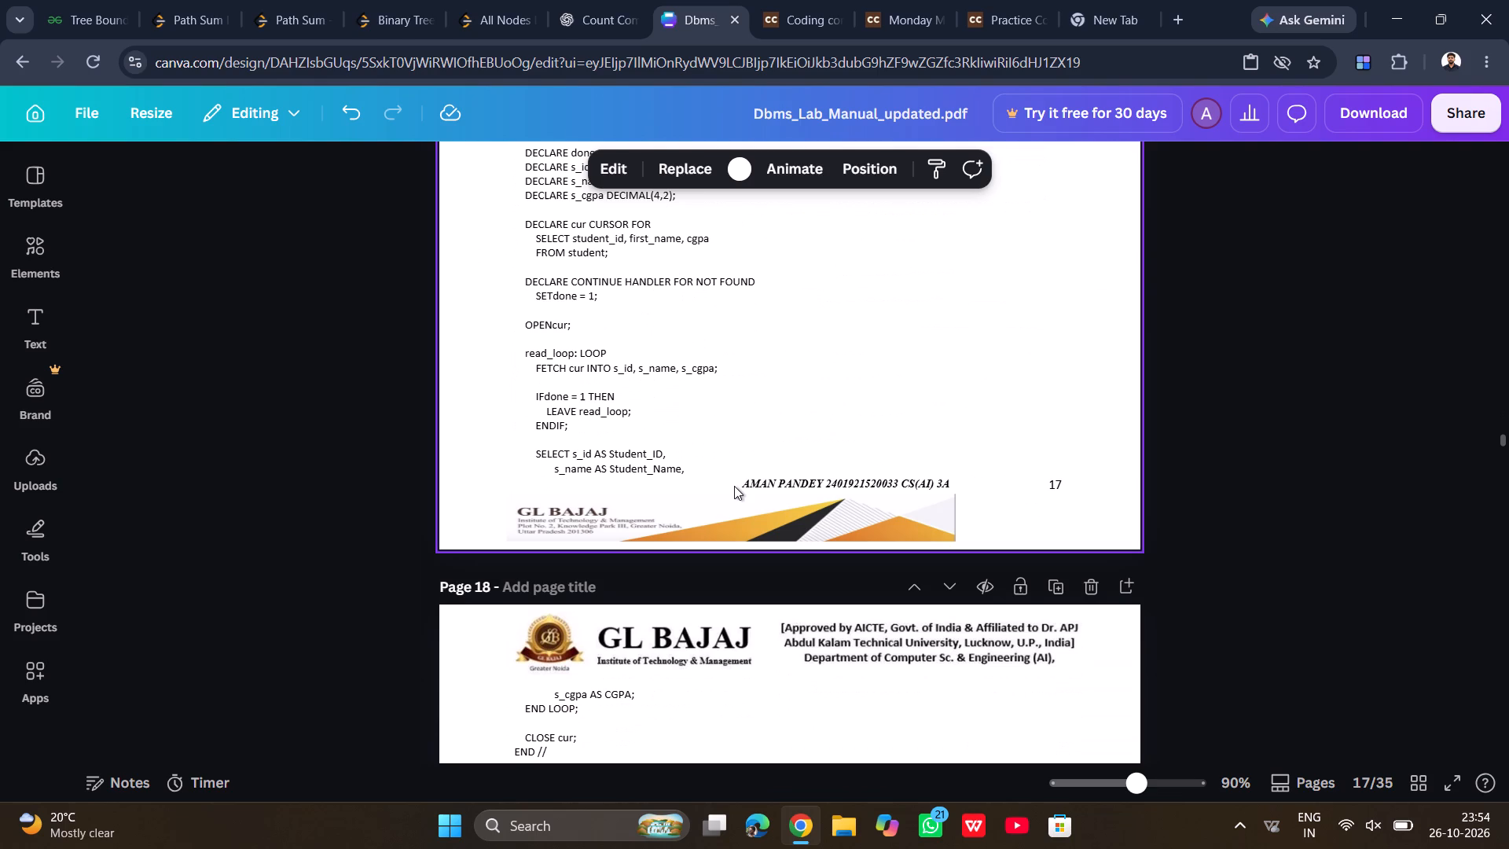
scroll(734, 486, down, 4)
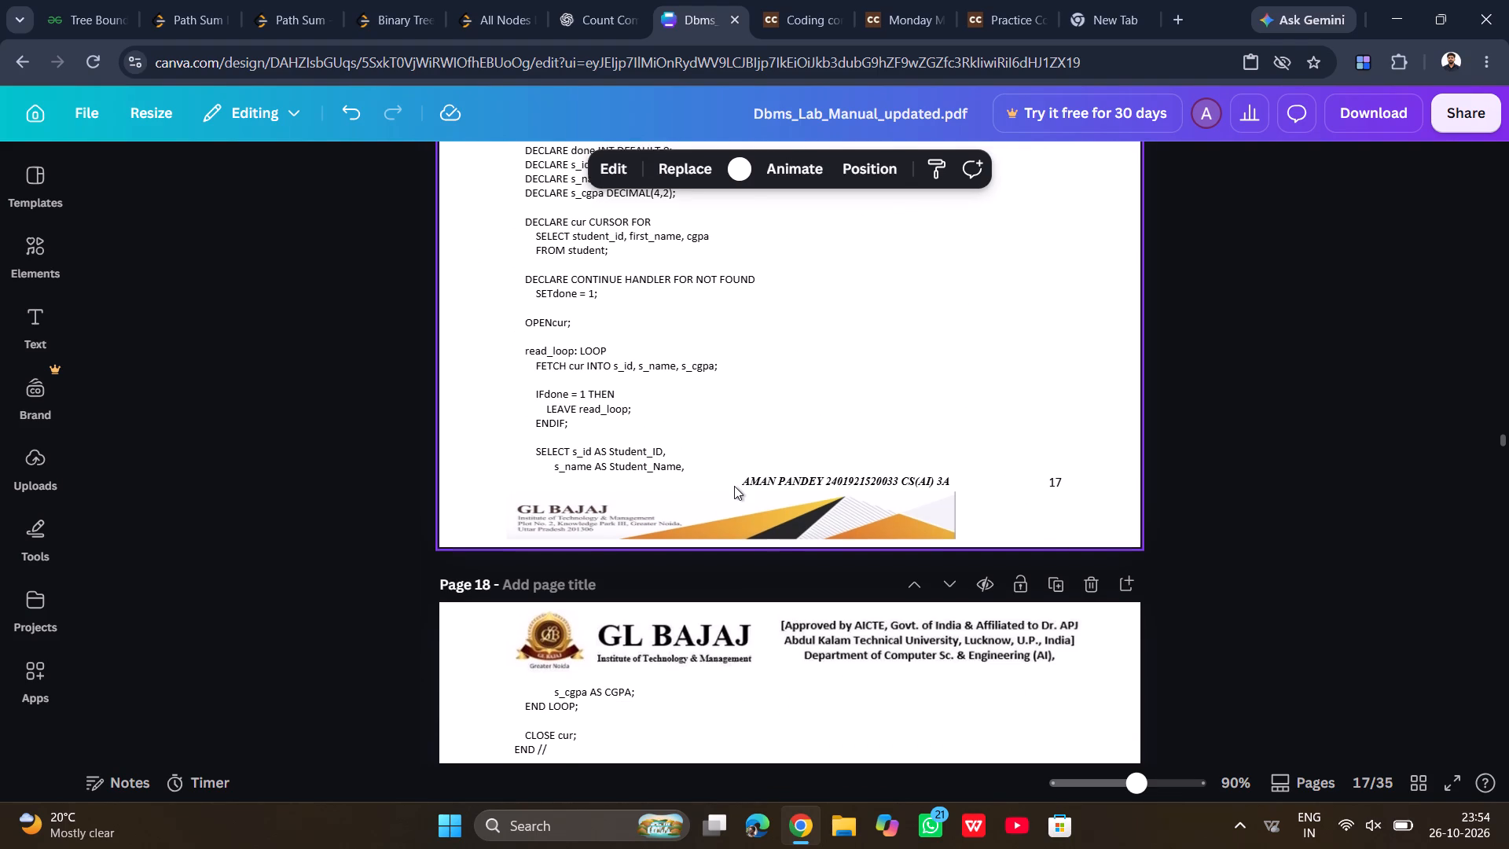
scroll(734, 486, down, 4)
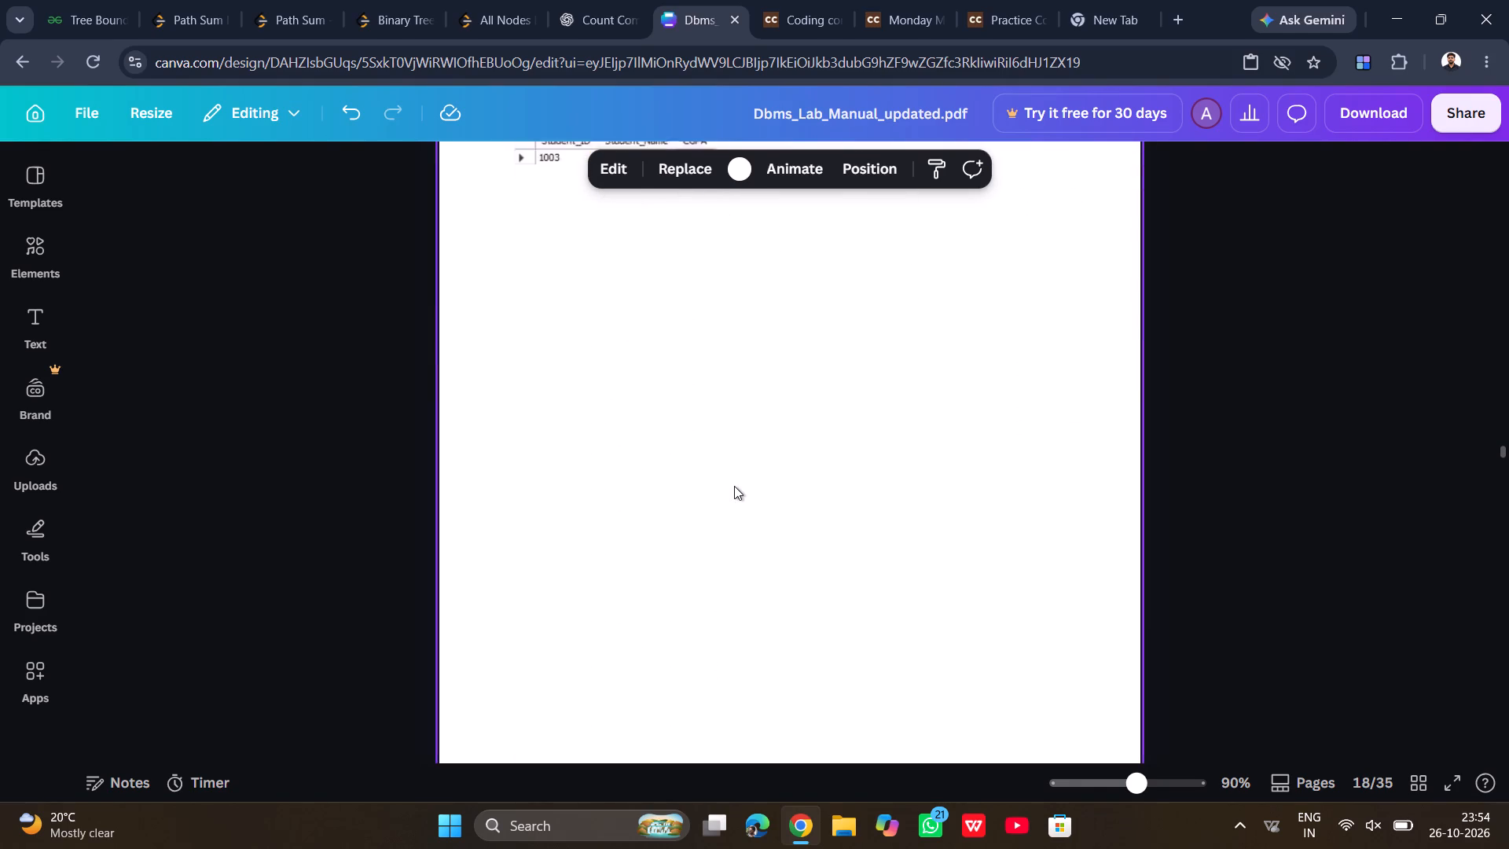
Review the rest of the manual from Experiment 6 on page 19 through the last page, 35, checking the footers.
scroll(734, 486, down, 4)
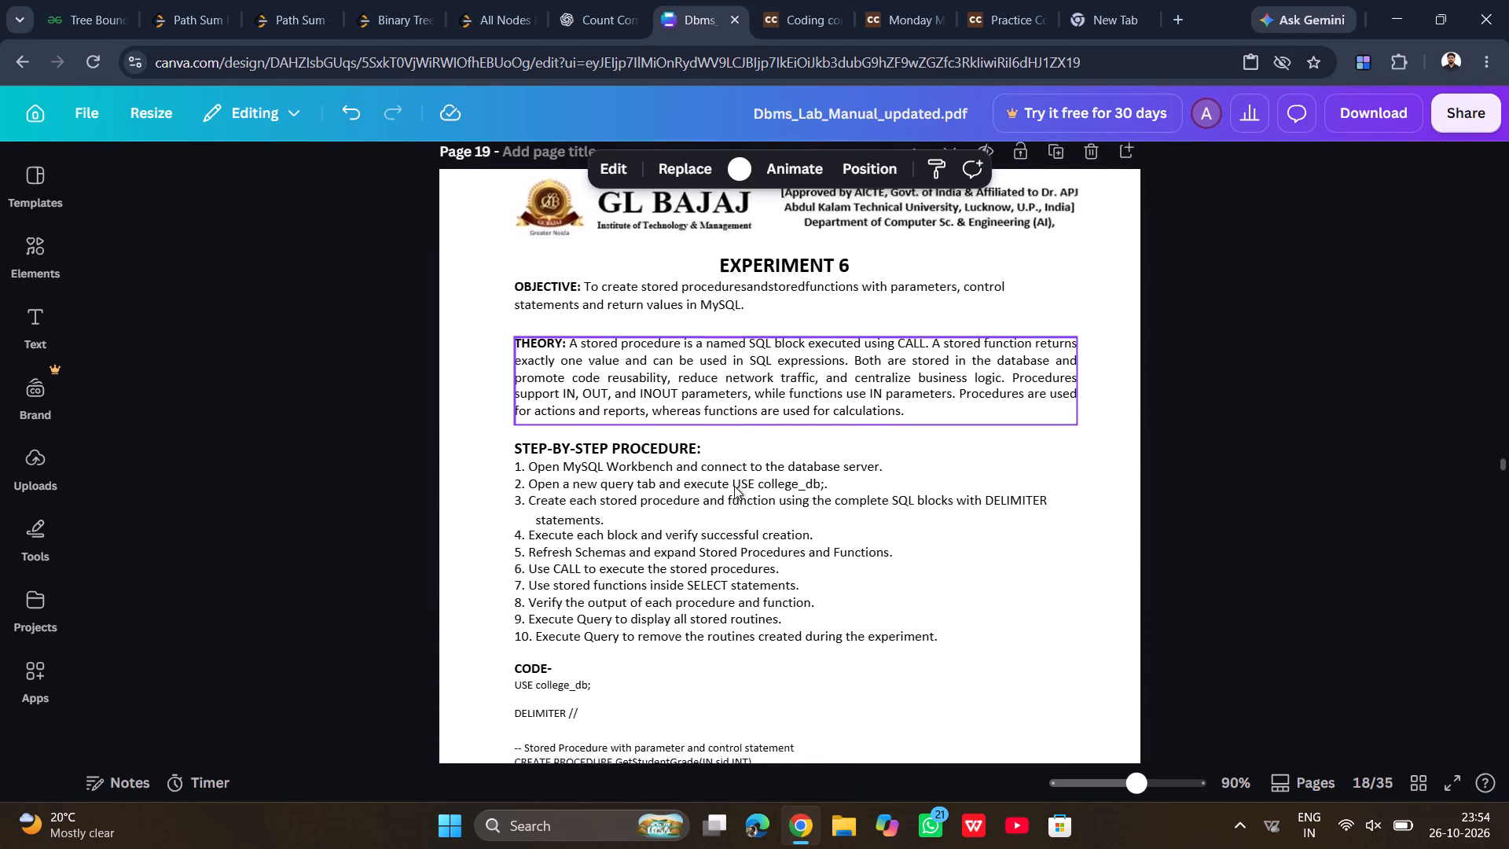
scroll(734, 486, down, 13)
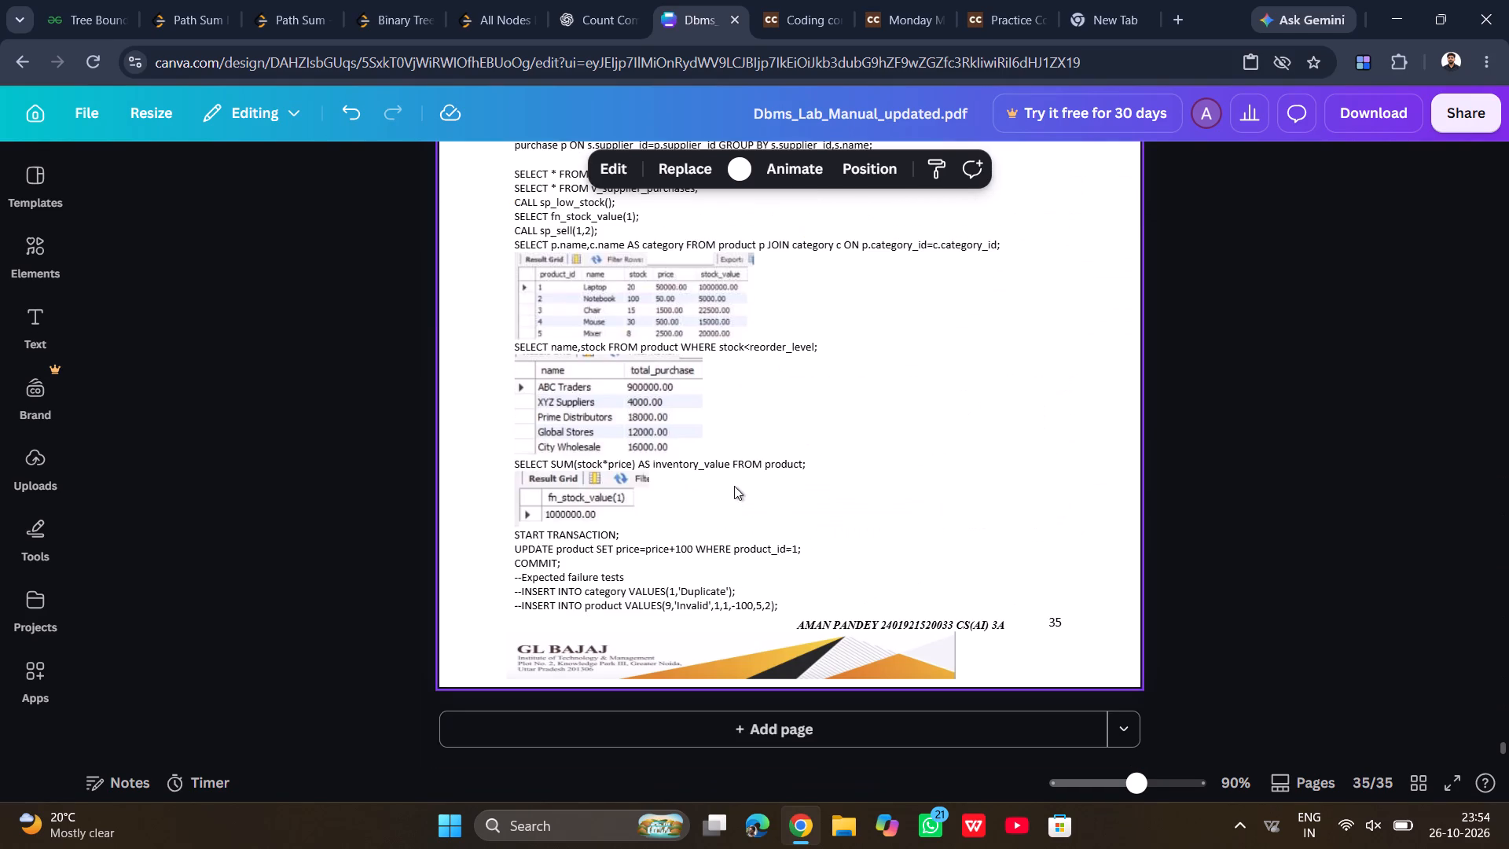
Download all pages of the lab manual as a PDF with the Digital preset.
click(1382, 106)
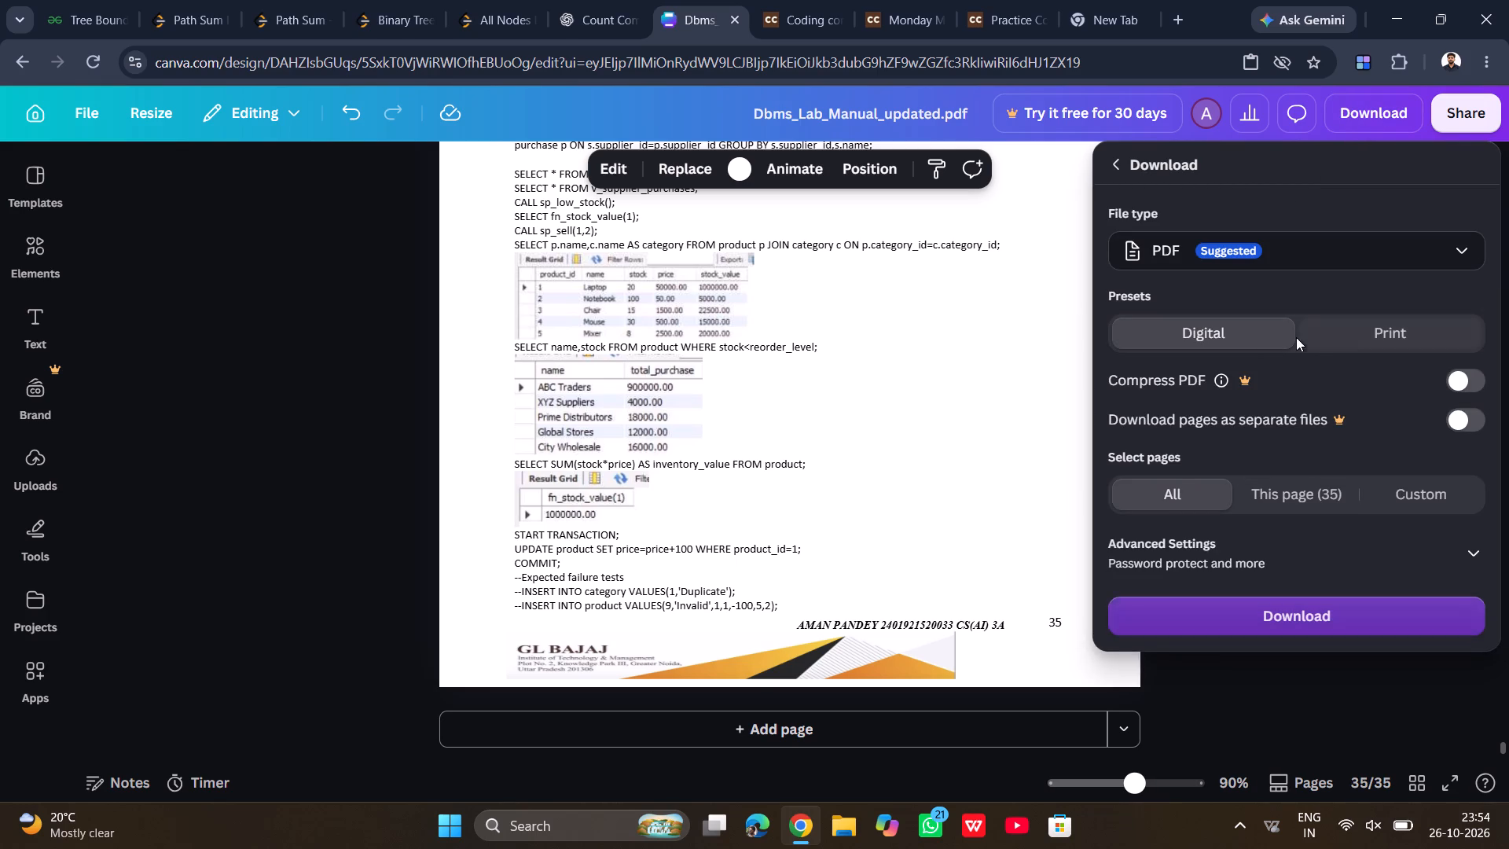
click(1302, 613)
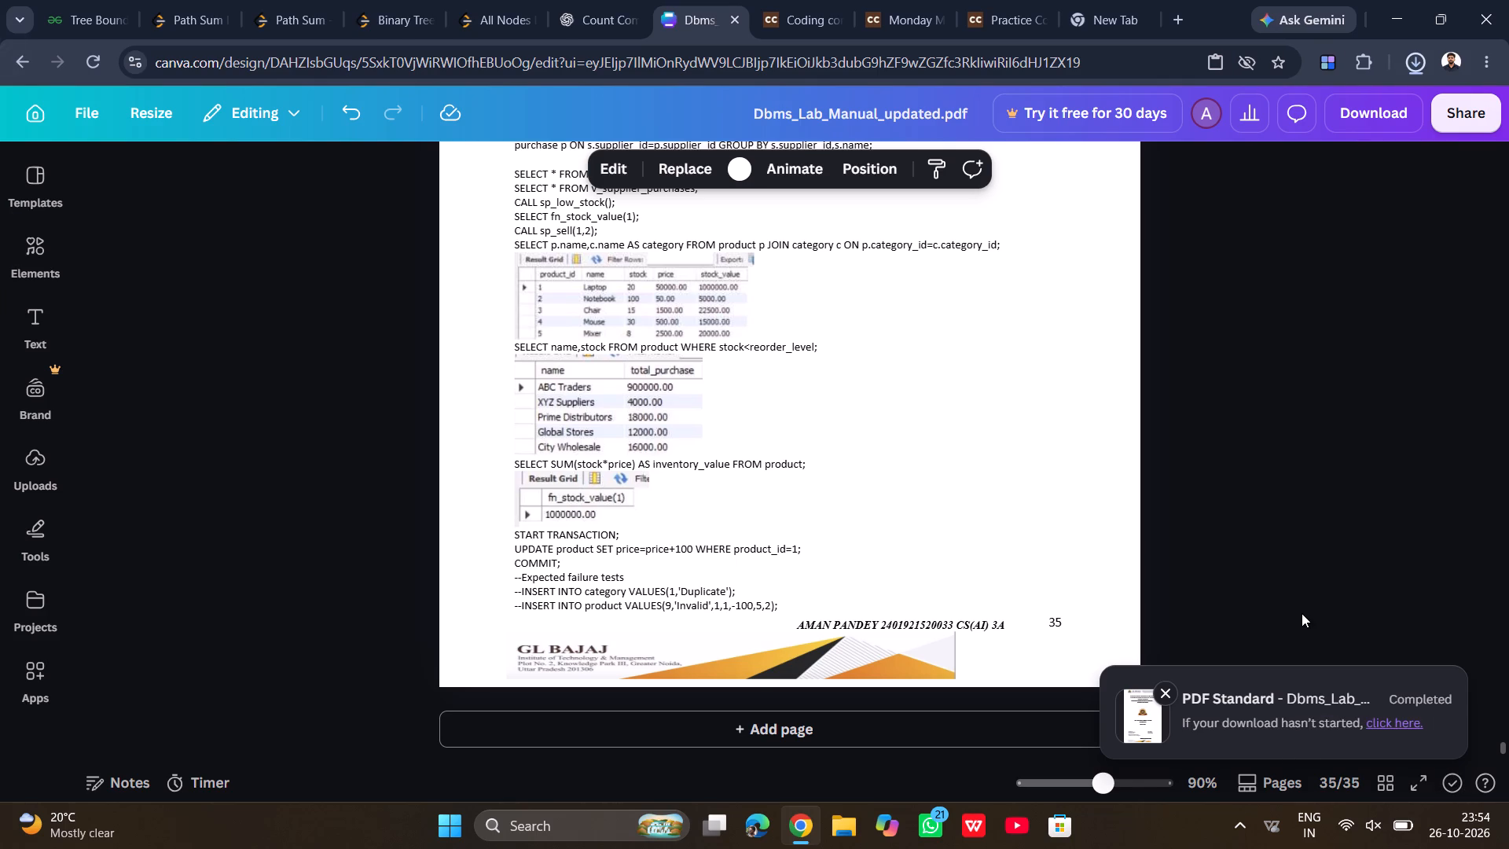
Open the newly downloaded Dbms_Lab_Manual_updated PDF in the browser and check its cover, table of contents and first pages.
click(1413, 71)
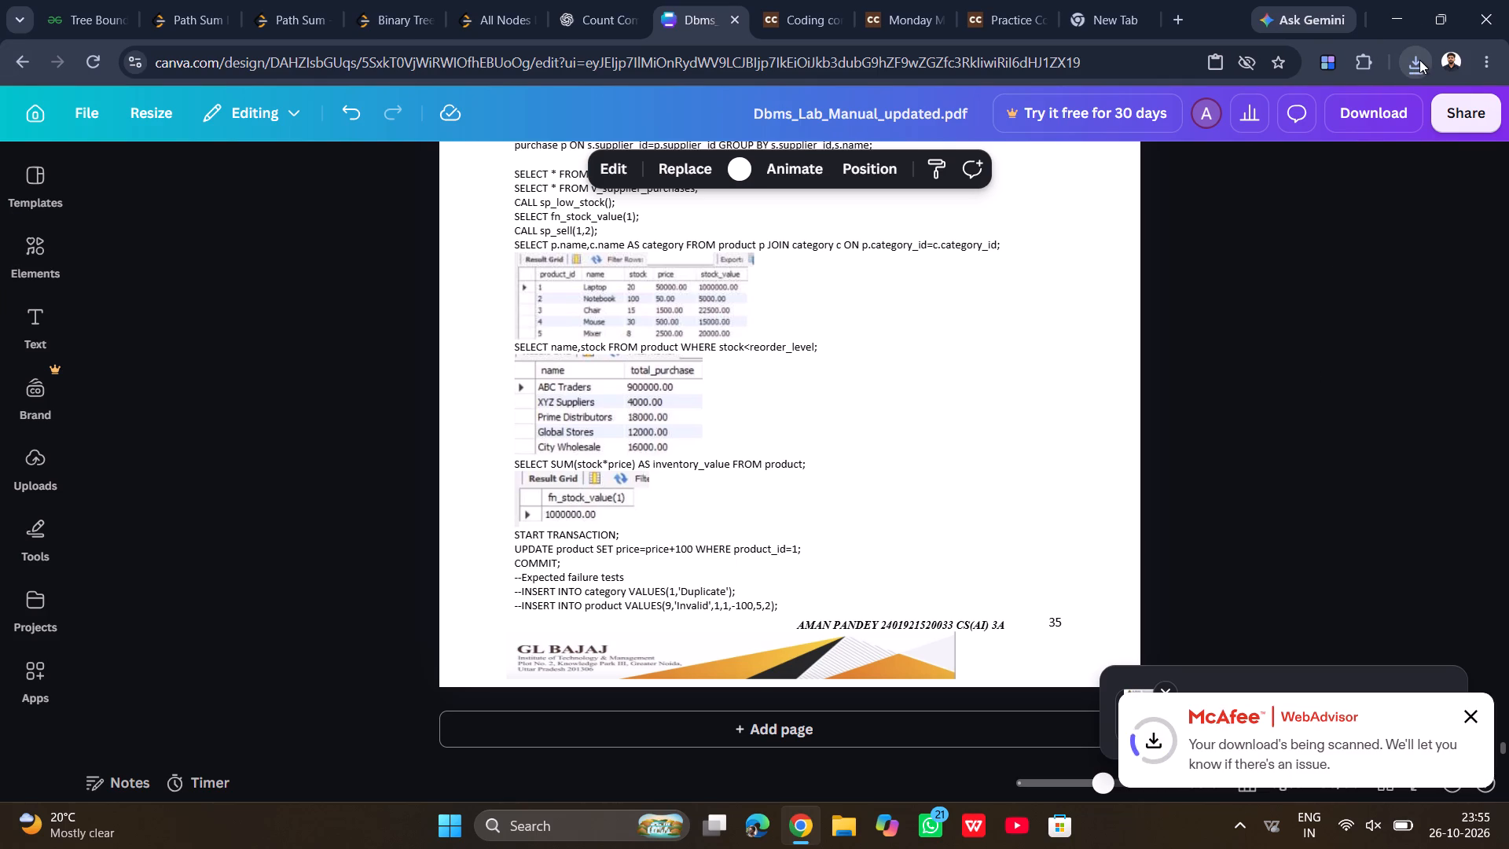
click(1419, 60)
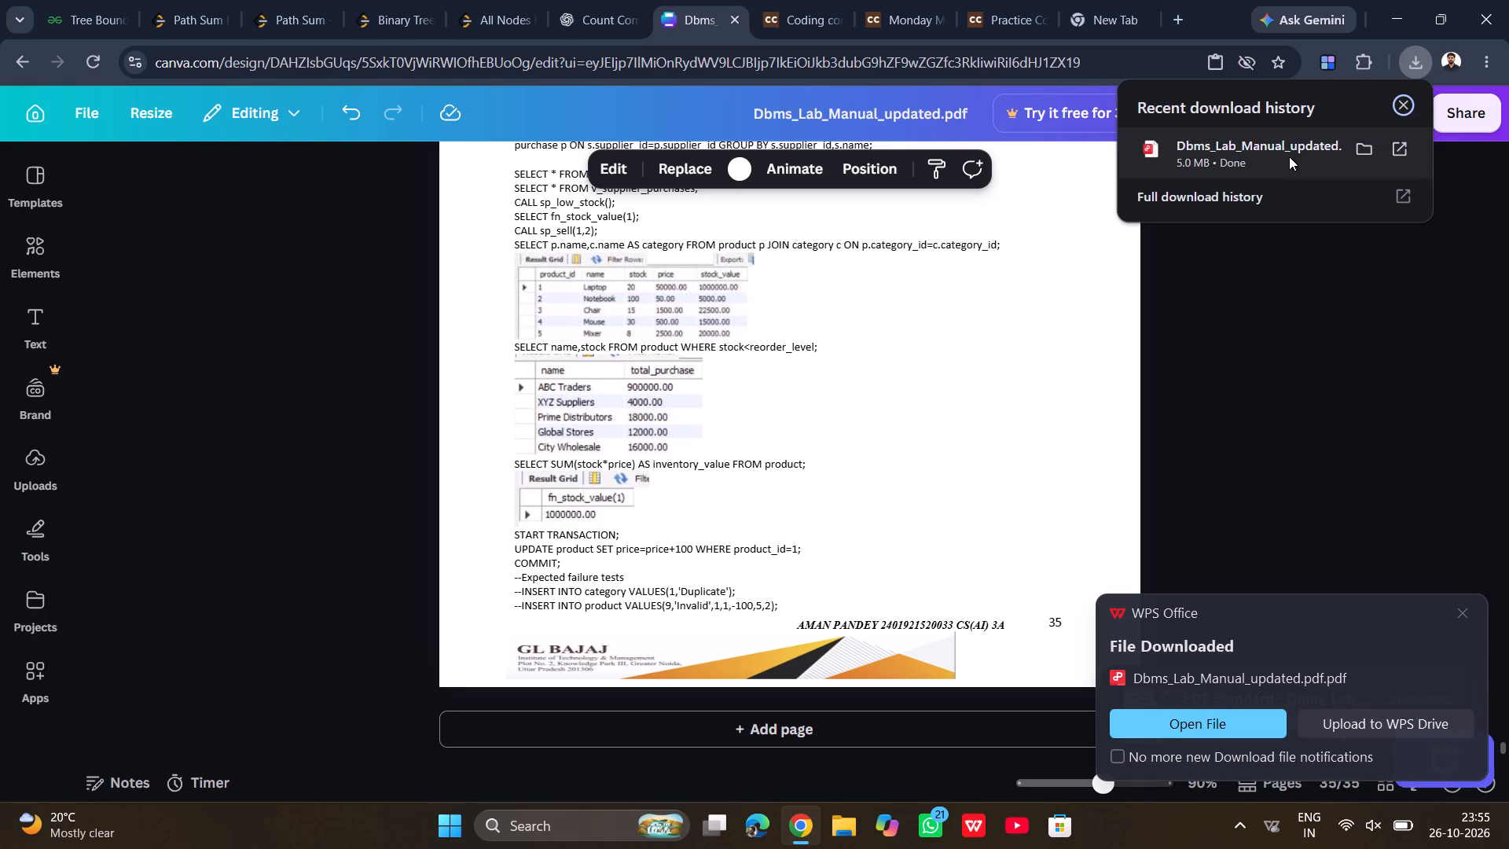
click(1270, 138)
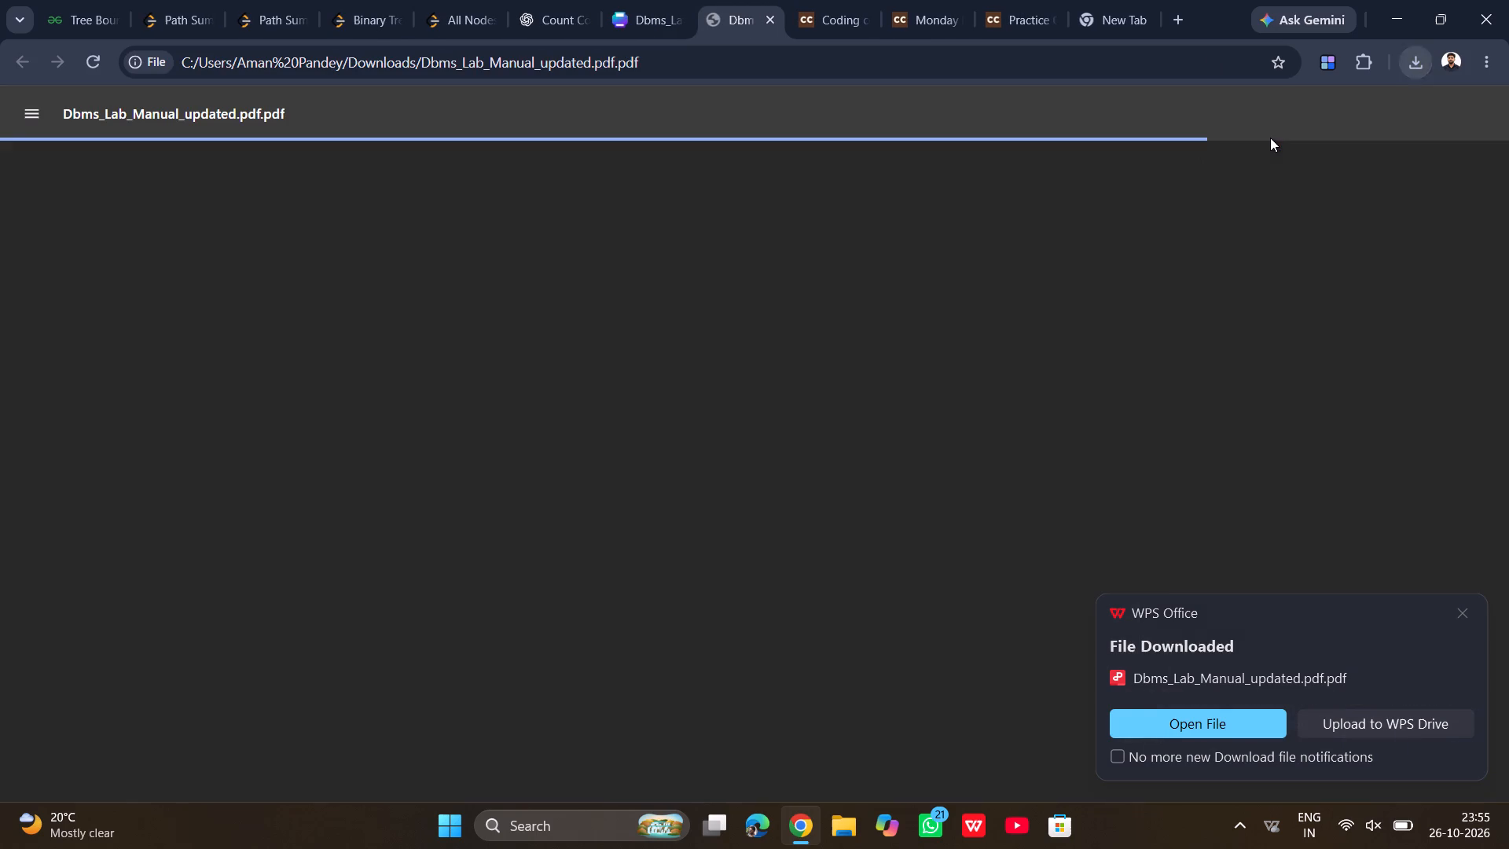
scroll(950, 501, down, 4)
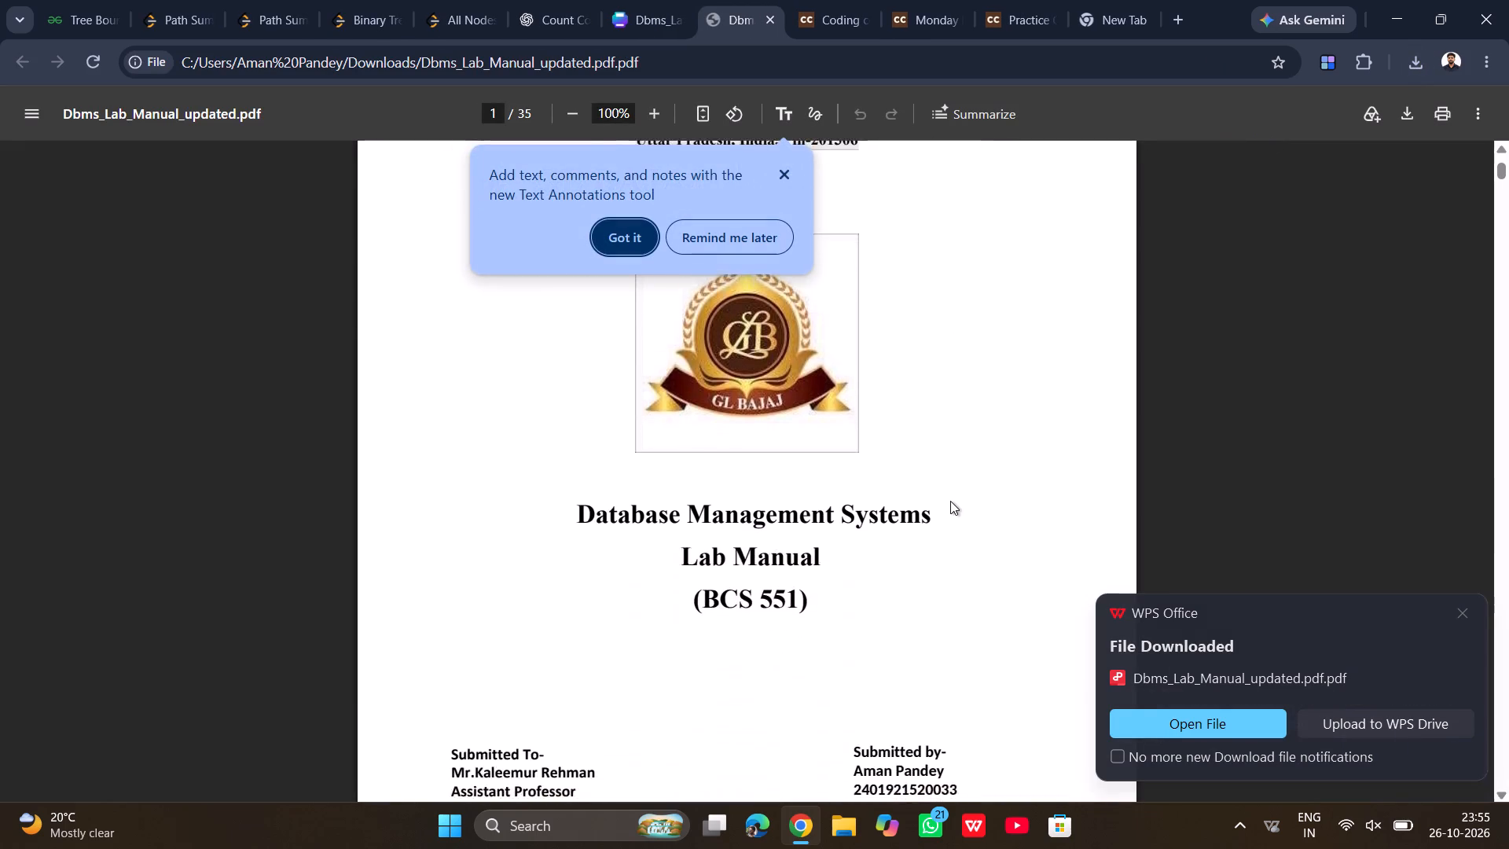
scroll(950, 501, down, 4)
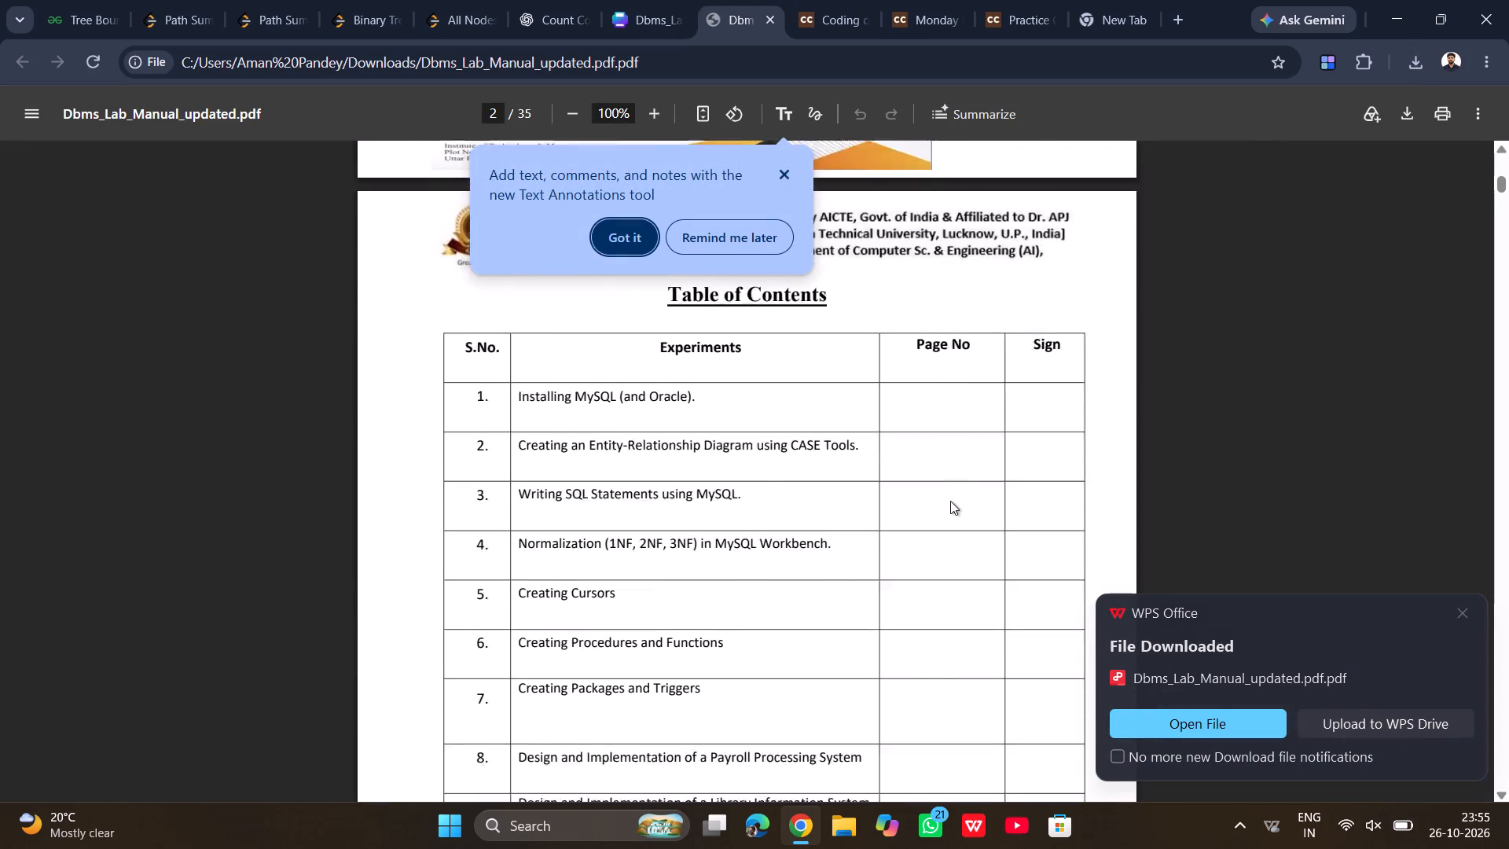
scroll(950, 501, down, 6)
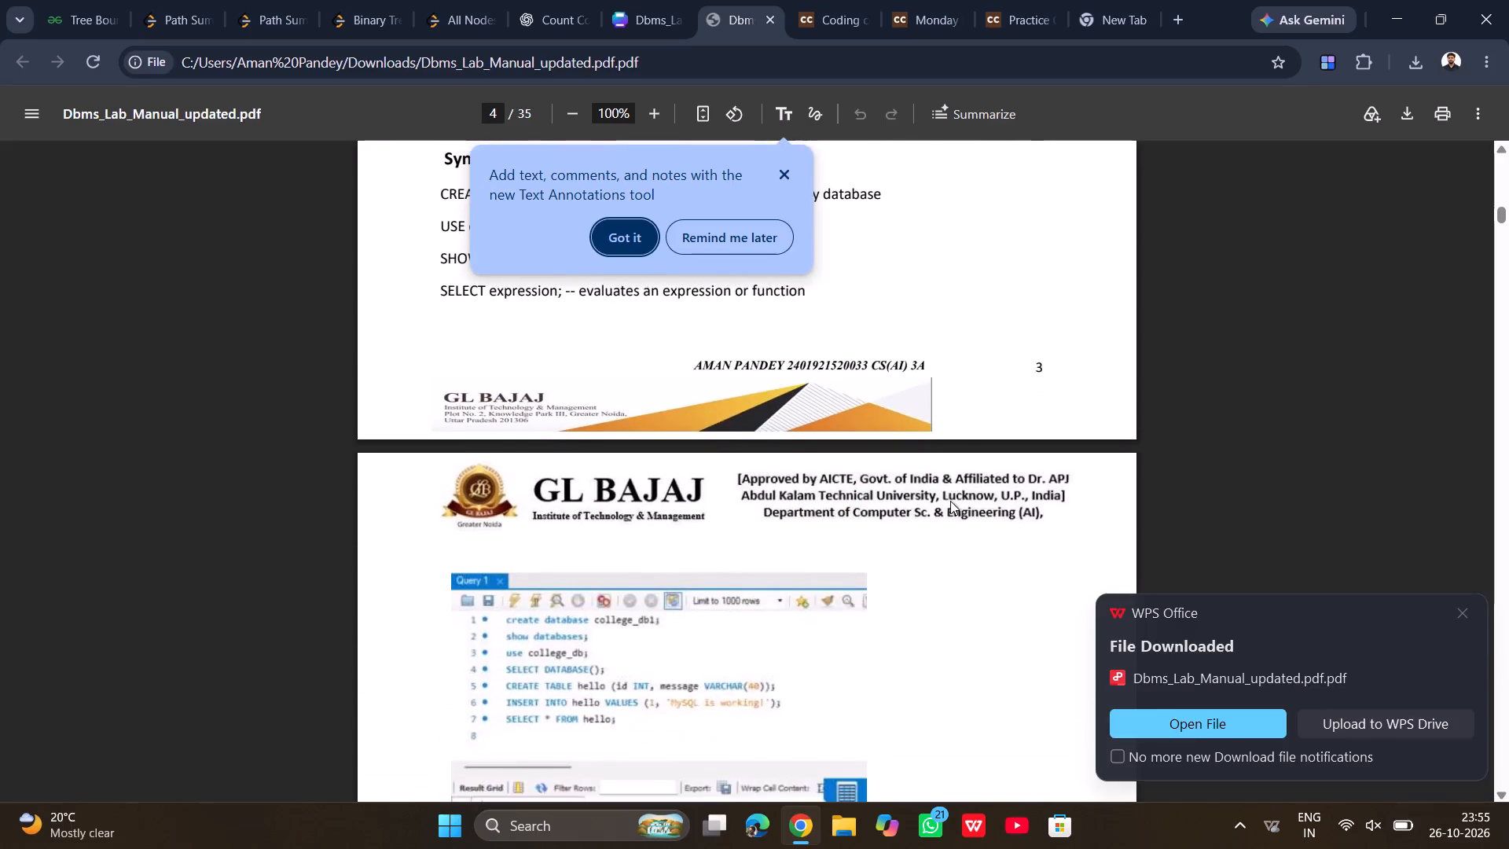
Skim the downloaded PDF from page 4 through page 18, checking the content and page footers, and dismiss the WPS Office notification.
scroll(950, 501, down, 10)
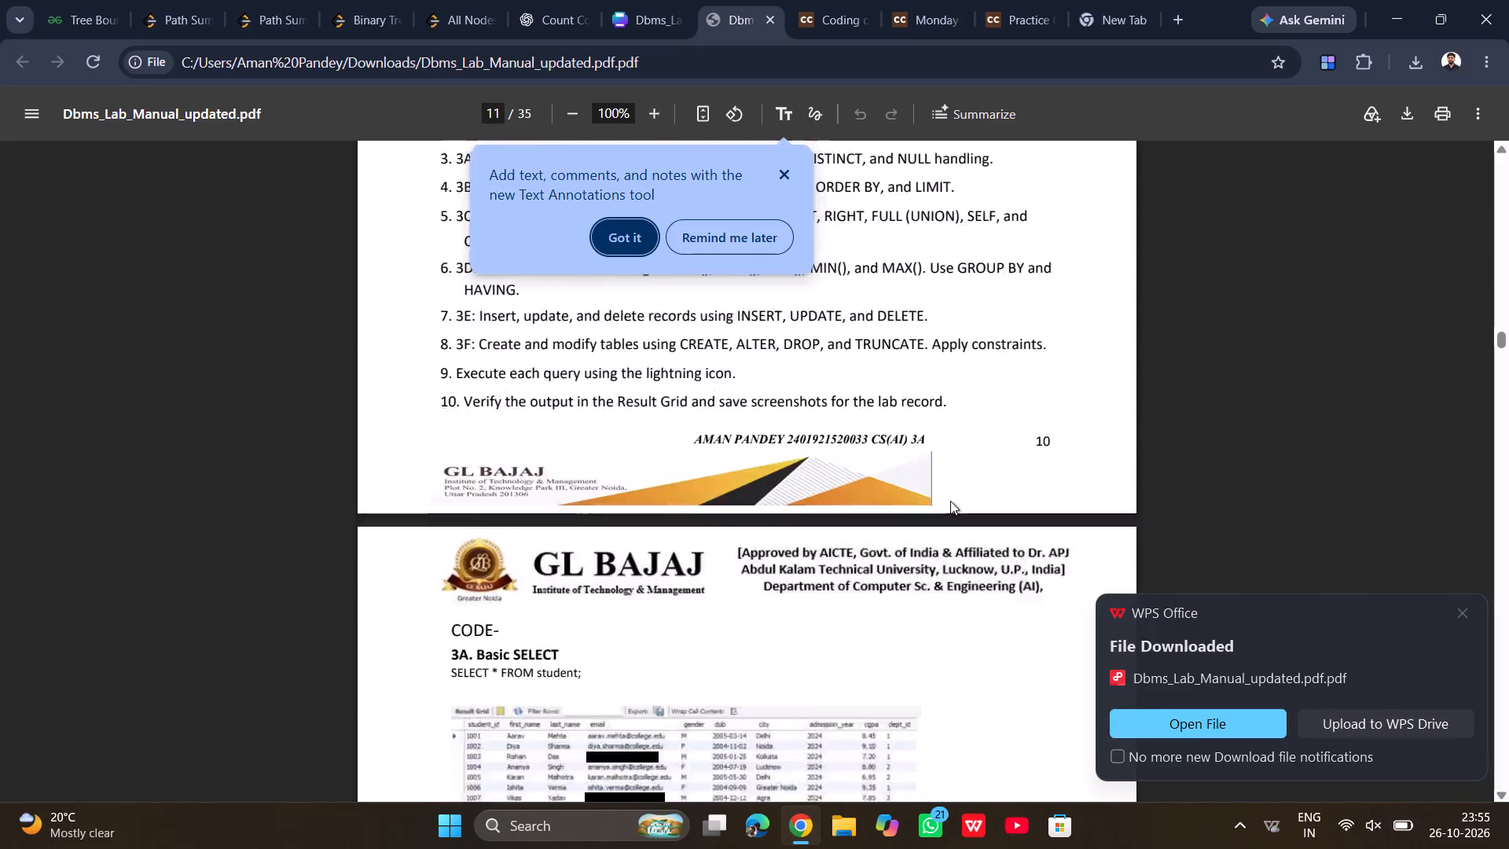
click(1455, 610)
scroll(758, 443, down, 15)
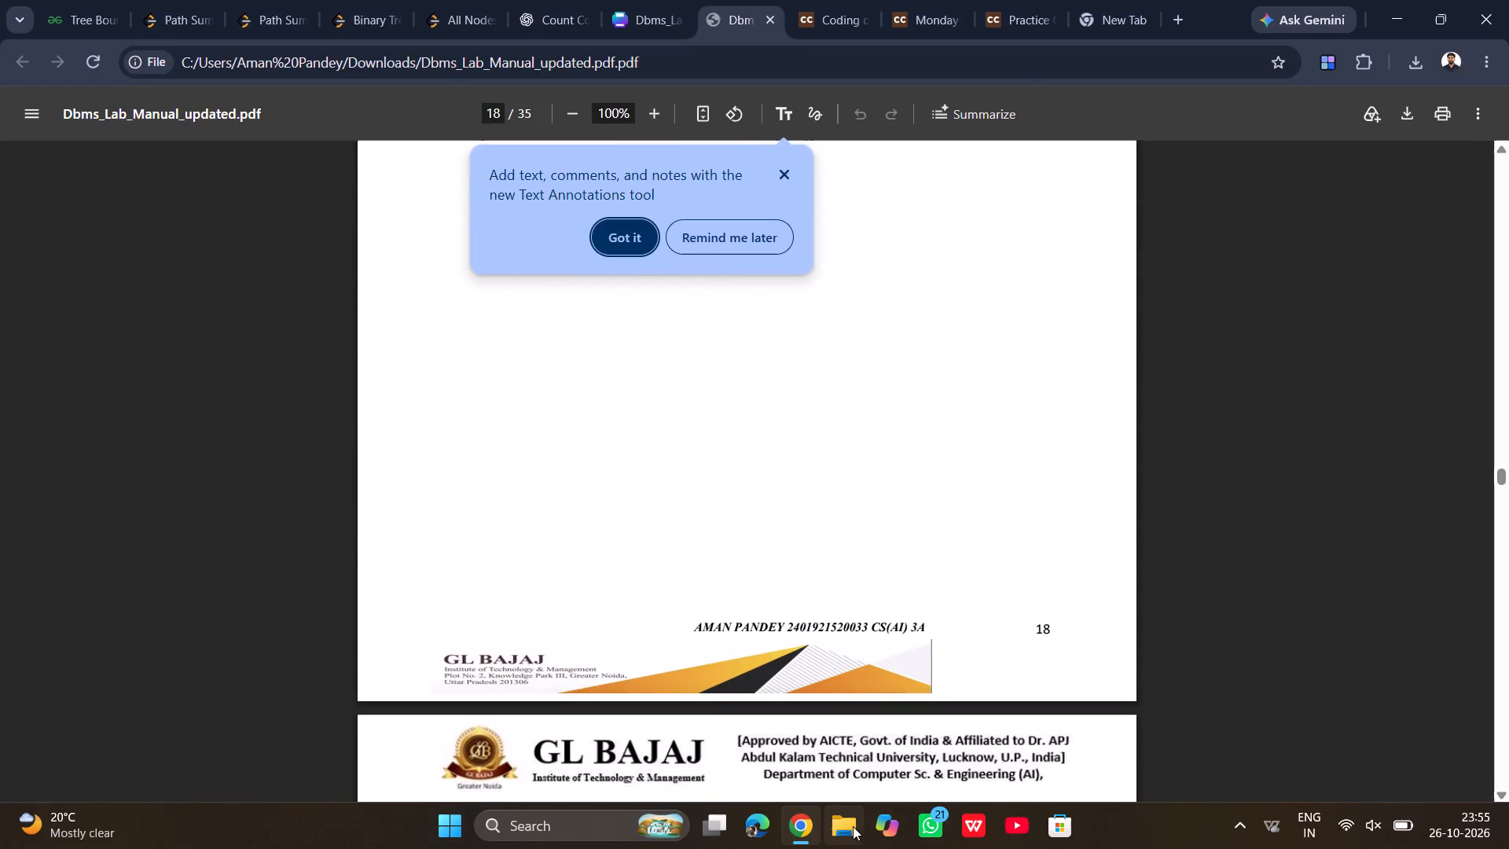
In File Explorer, open the recent file Dbms_Lab_Manual_updated in WPS Office, check its cover page, and close it.
click(853, 826)
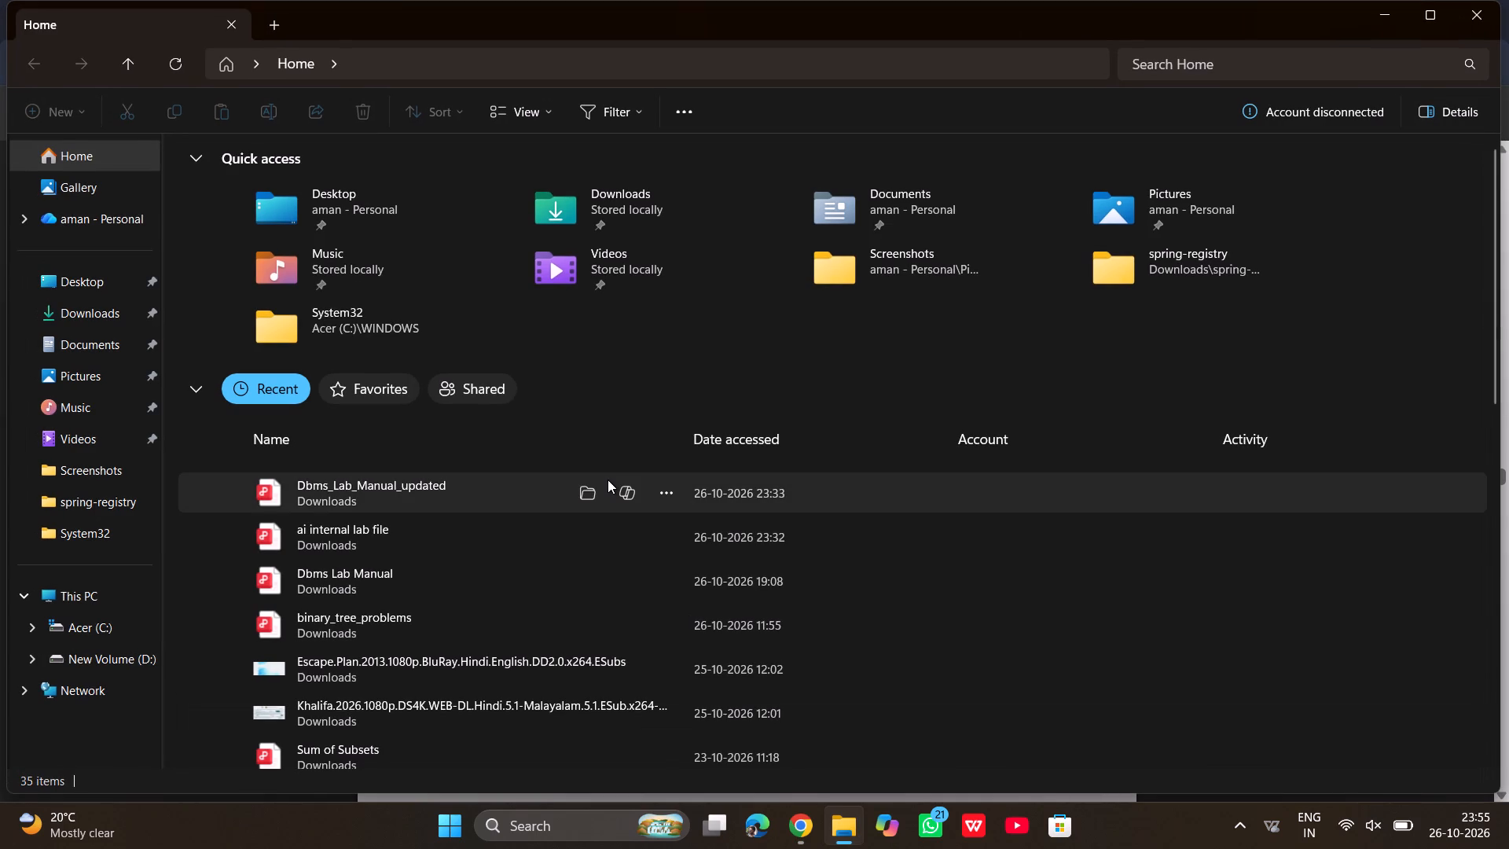
scroll(527, 487, up, 1)
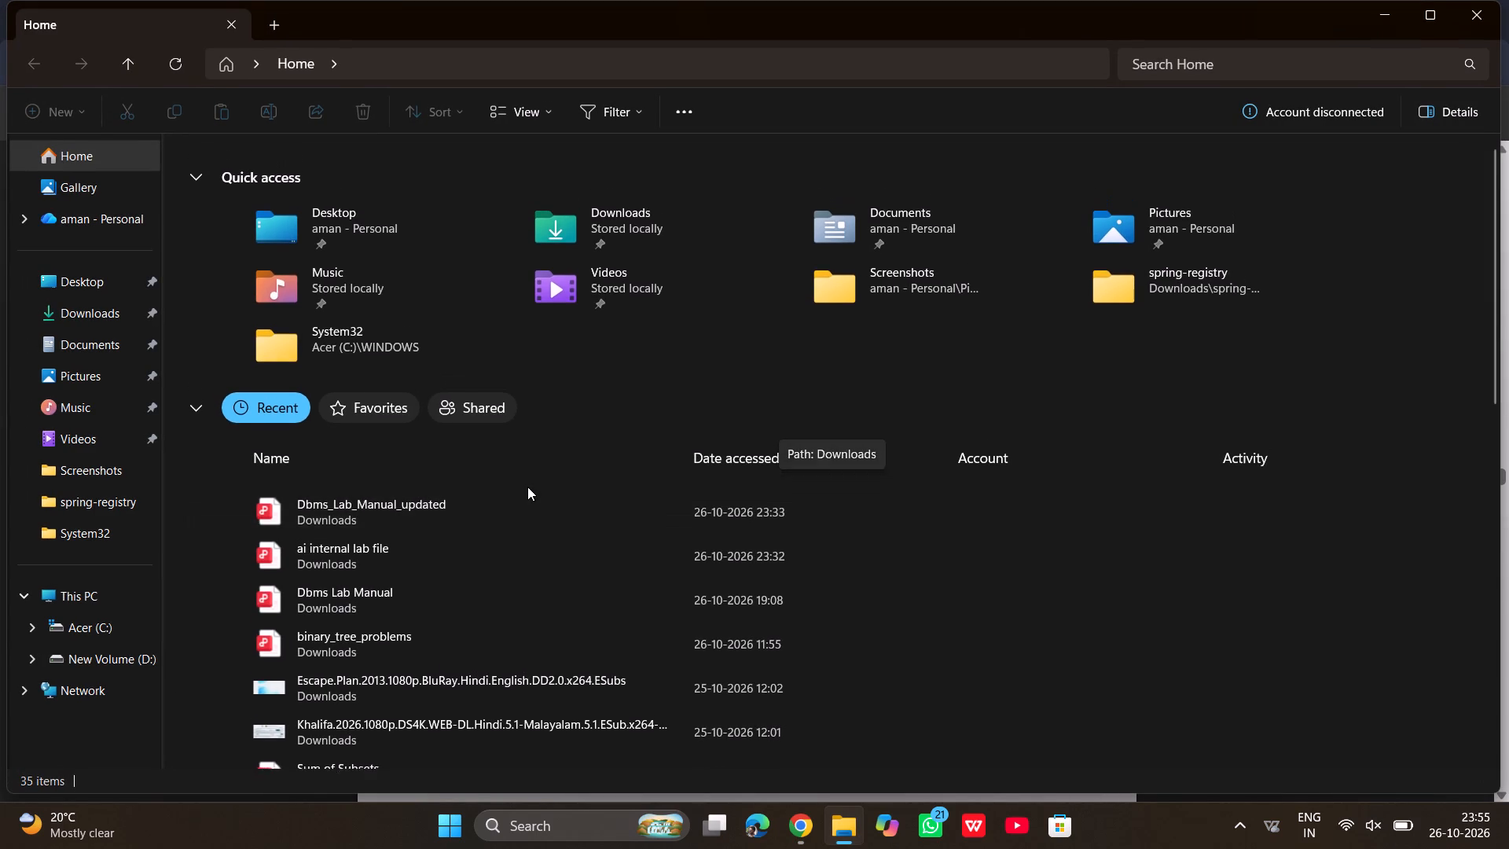
scroll(527, 487, up, 1)
click(478, 499)
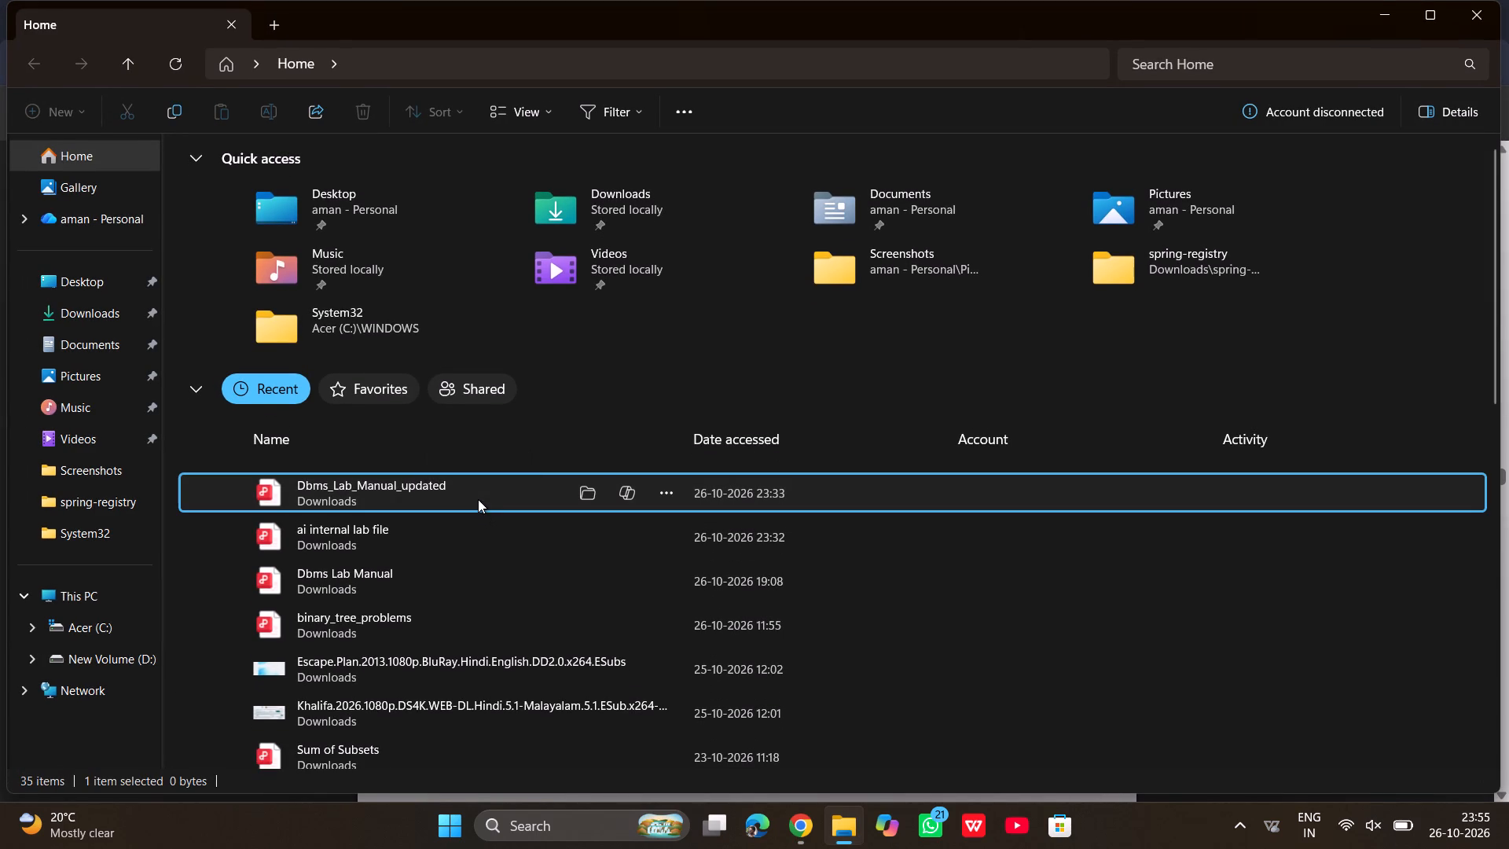
double_click(478, 499)
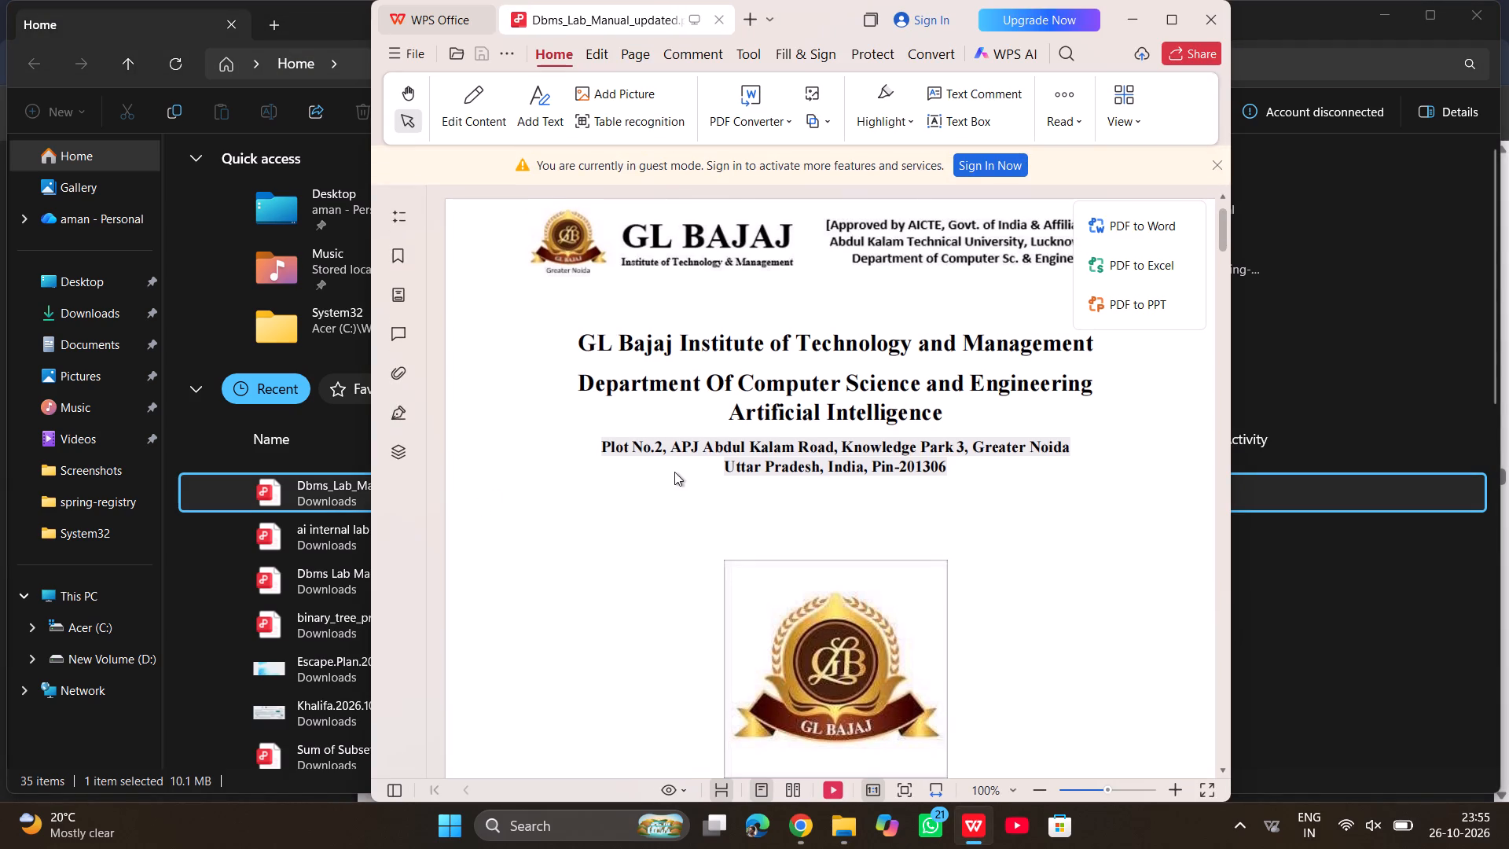
scroll(674, 472, down, 4)
scroll(674, 472, up, 1)
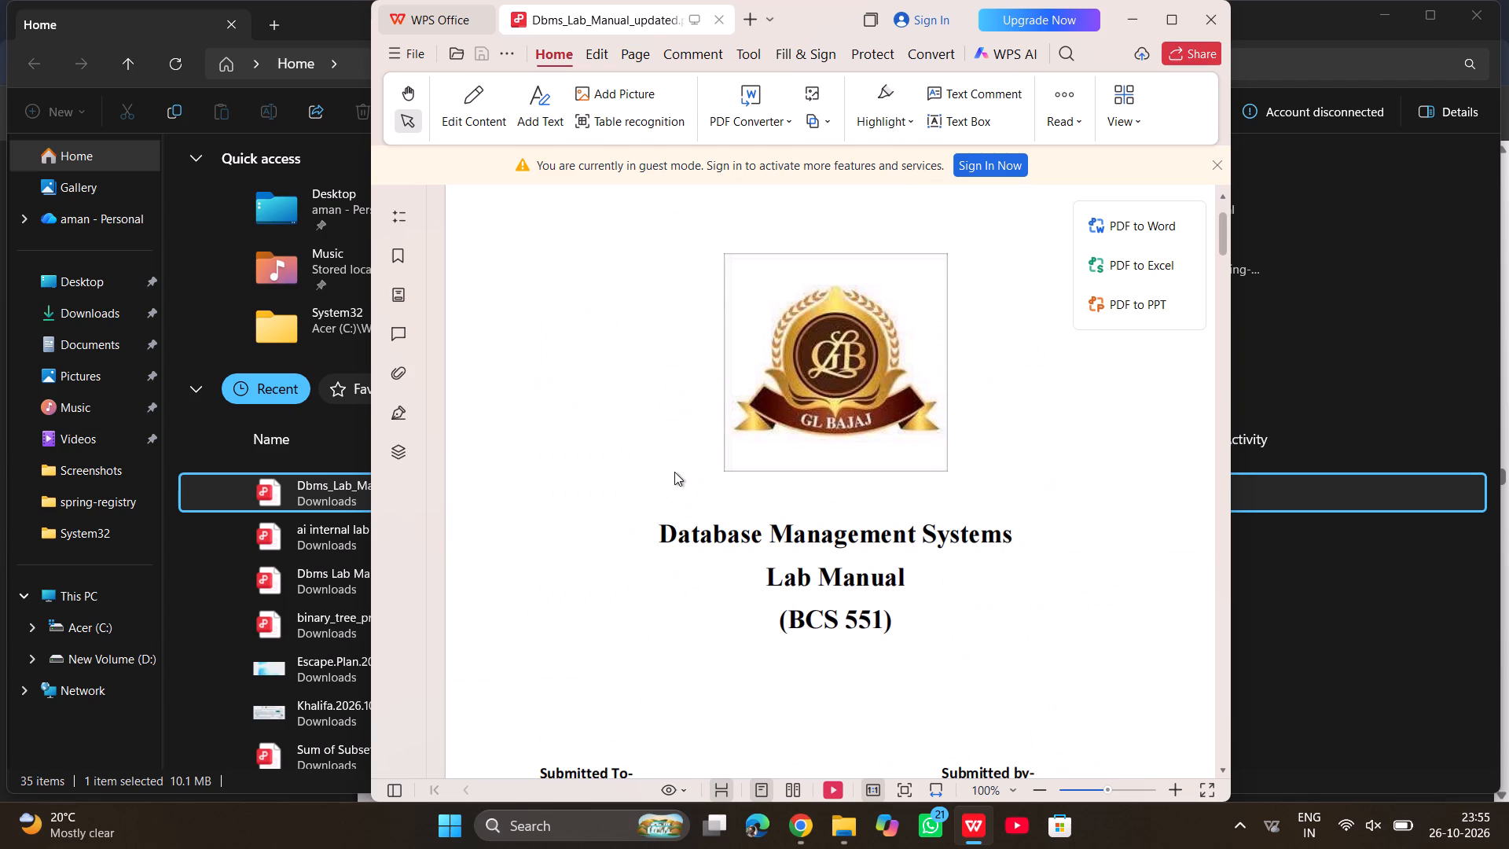
scroll(674, 472, up, 1)
scroll(934, 330, down, 6)
click(1210, 21)
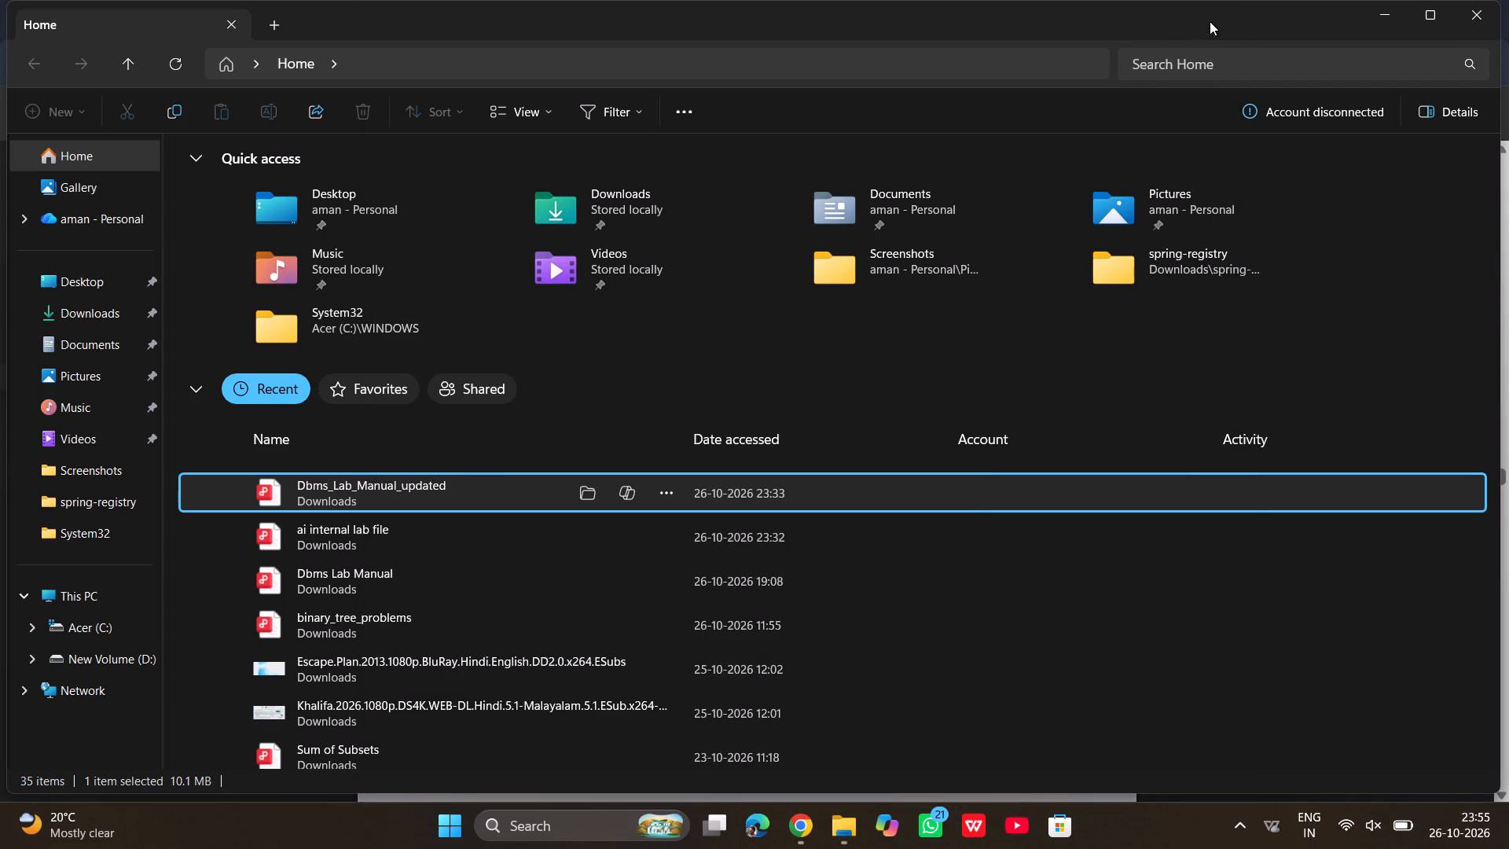